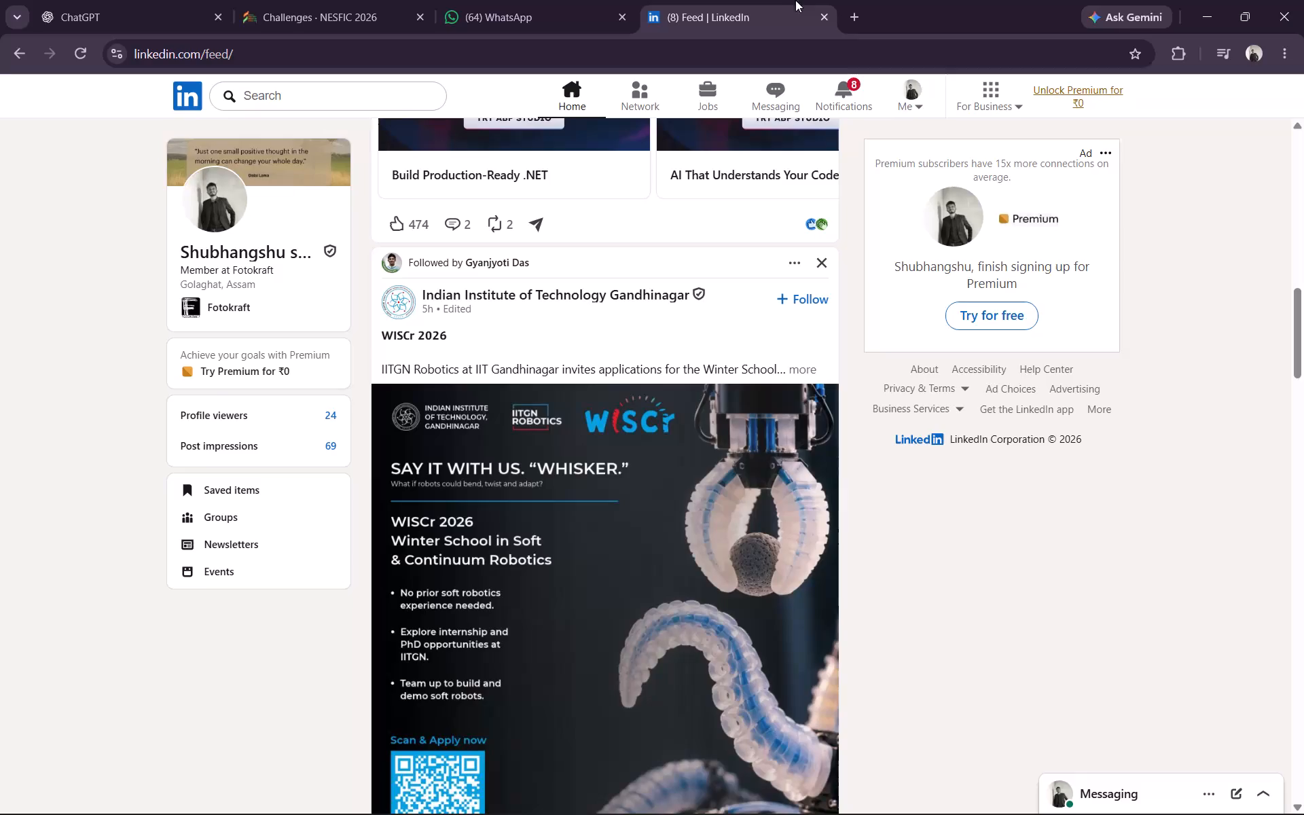
# Leave the browser for File Explorer and open the Downloads folder on New Volume (D:).
pyautogui.click(1203, 20)
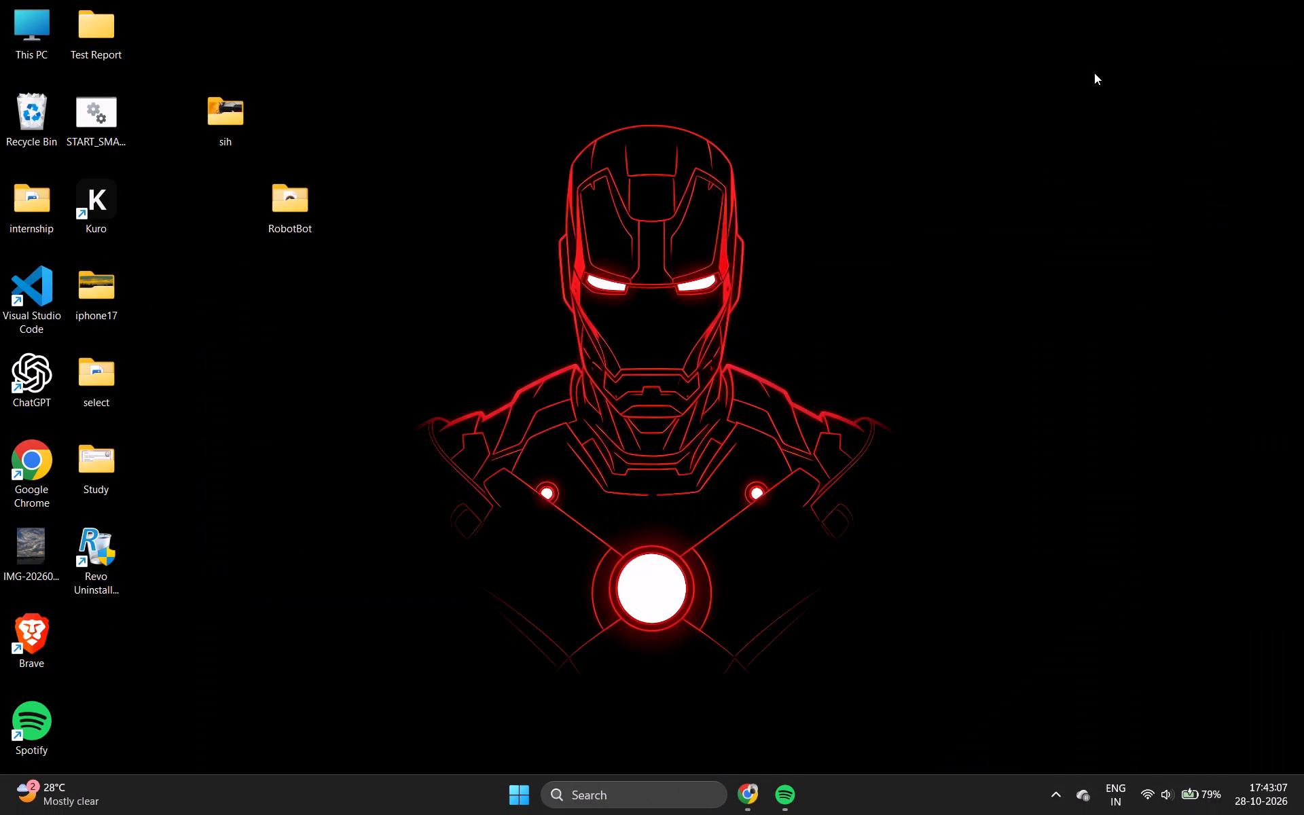
pyautogui.doubleClick(25, 20)
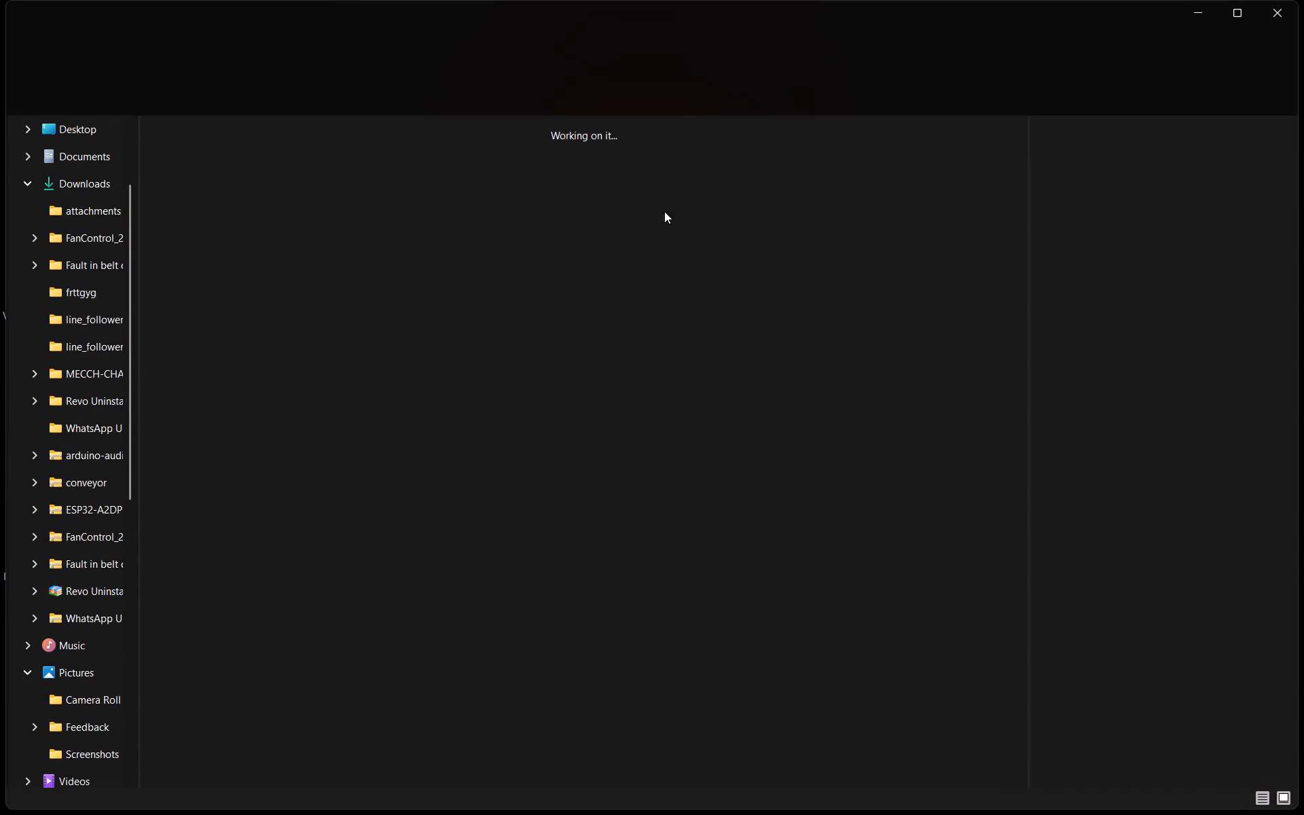
pyautogui.doubleClick(532, 179)
pyautogui.doubleClick(306, 188)
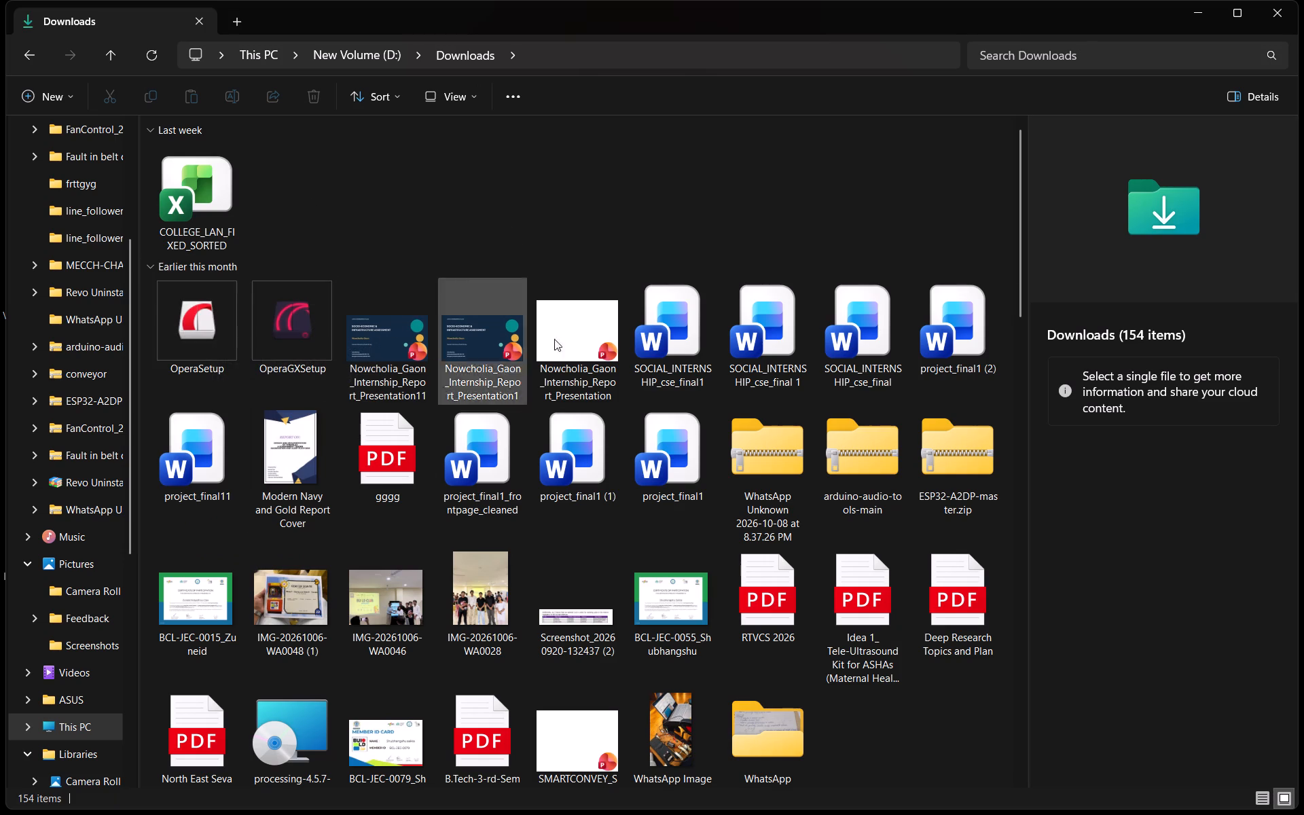
# Open the SOCIAL_INTERNSHIP_cse_final1 document in Word, skim its opening pages, and close it.
pyautogui.doubleClick(657, 346)
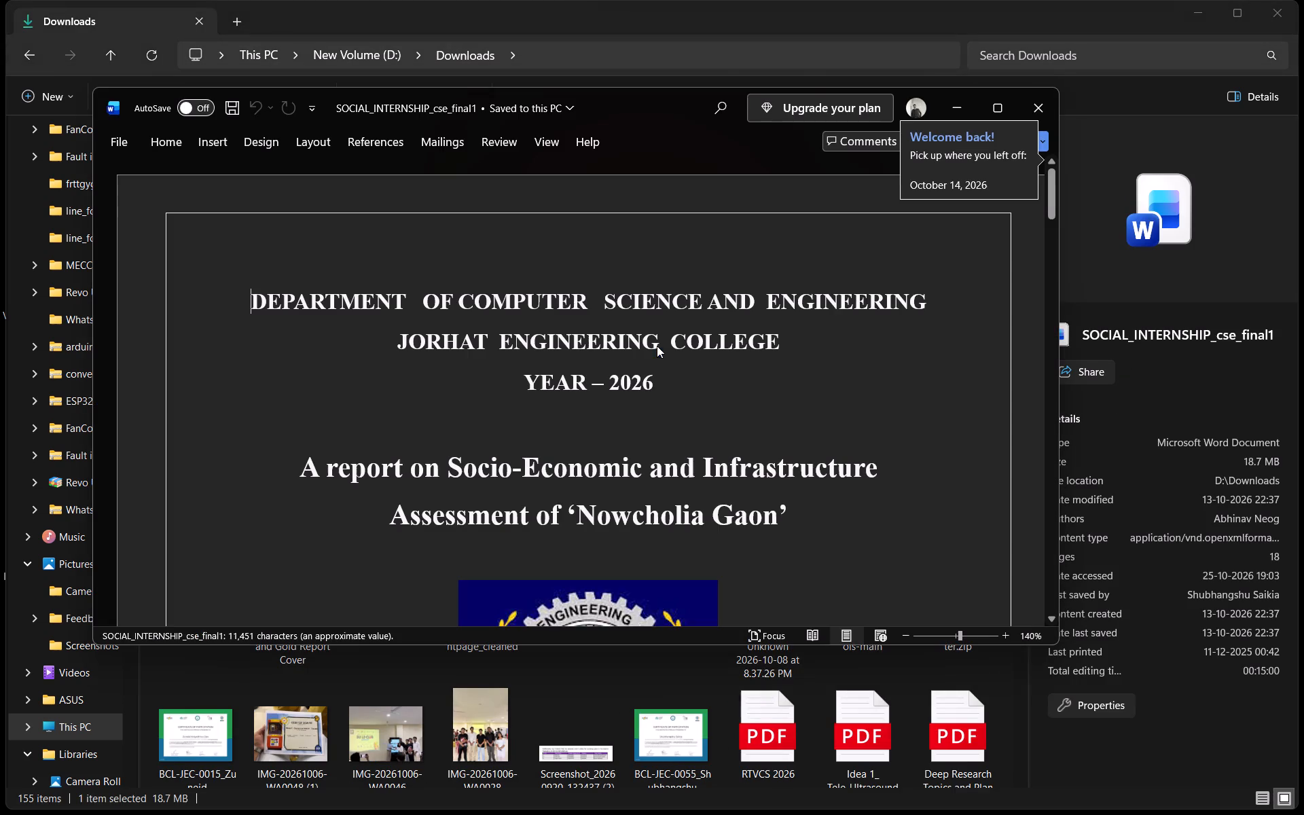
pyautogui.scroll(-17, 806, 394)
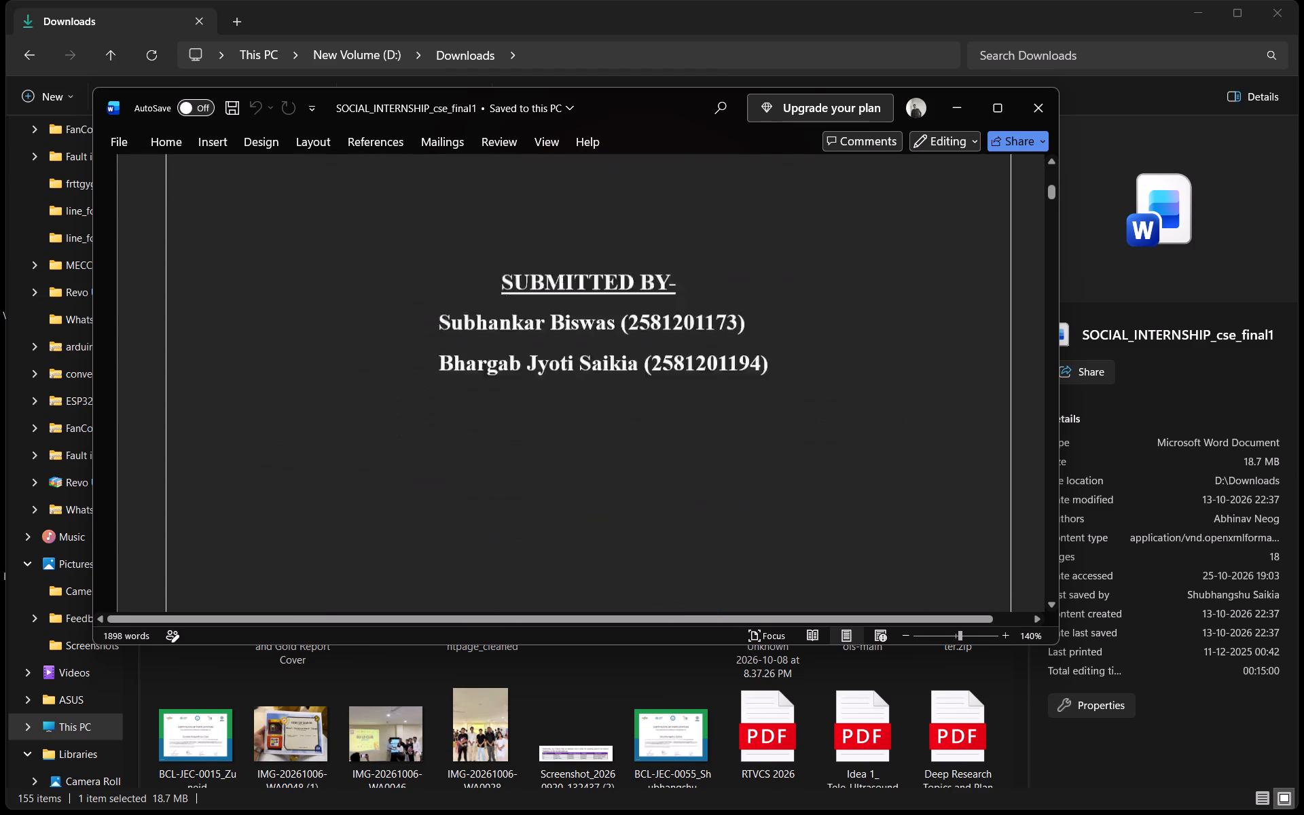
pyautogui.scroll(-12, 801, 380)
pyautogui.scroll(5, 801, 380)
pyautogui.scroll(-20, 801, 380)
pyautogui.scroll(-4, 801, 380)
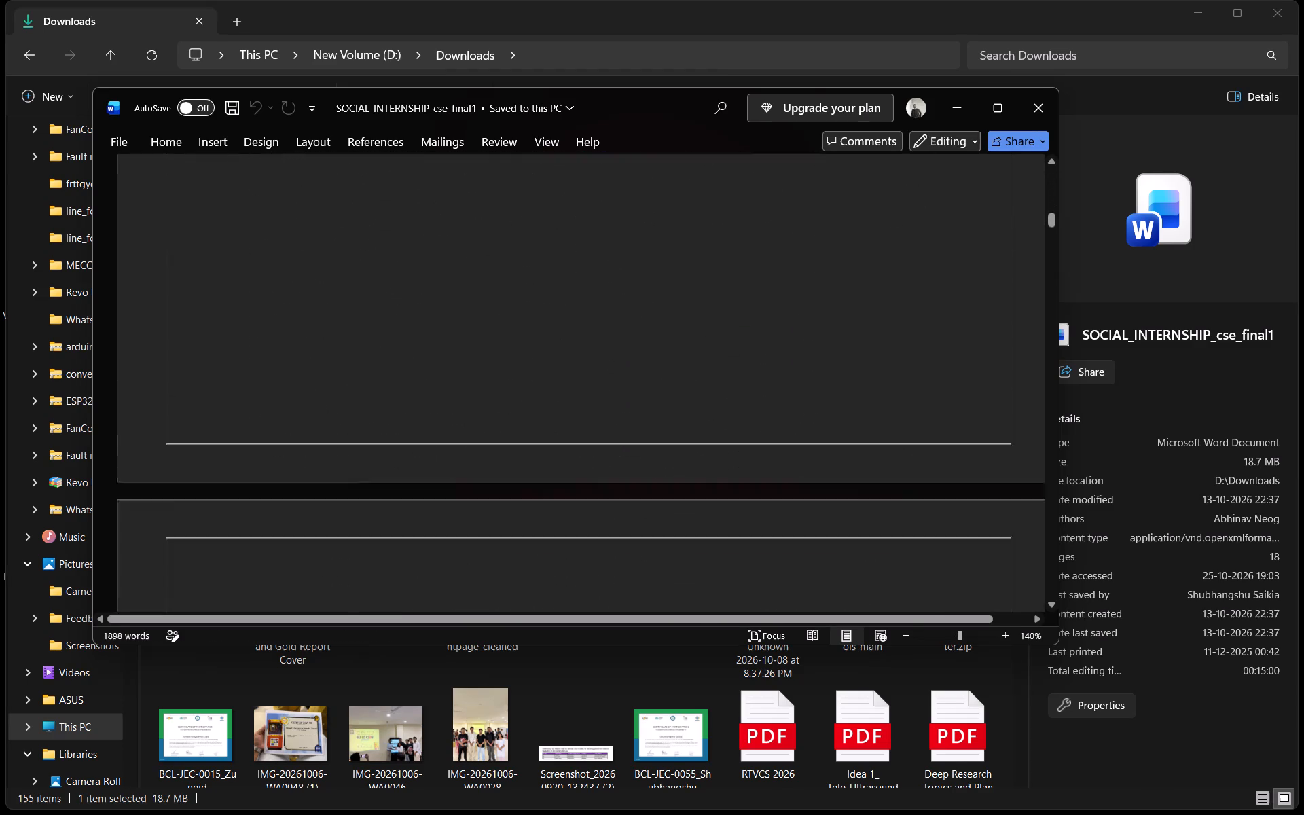
pyautogui.scroll(-4, 798, 380)
pyautogui.click(1028, 98)
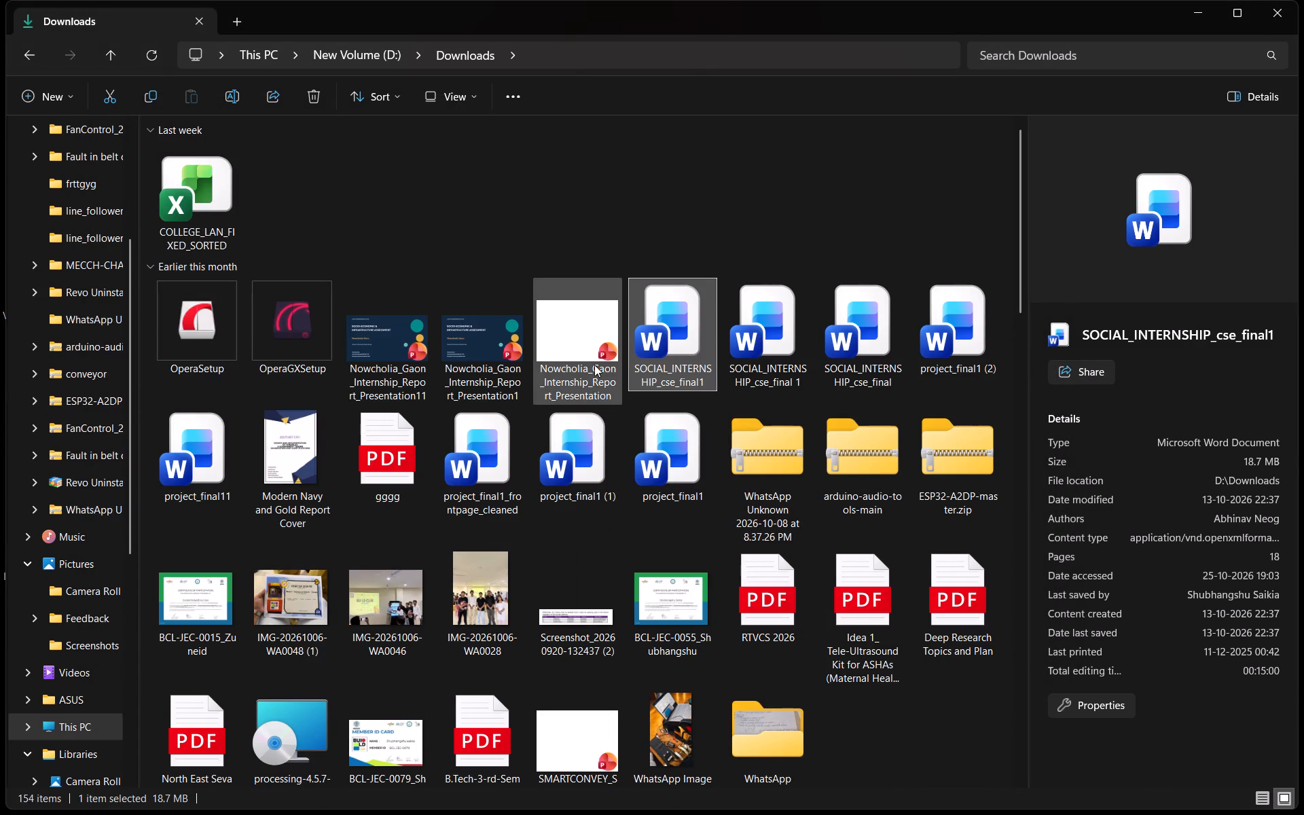
# Open the Nowcholia Gaon internship report presentation from Downloads in PowerPoint, leaving only the Nowcholia_Gaon_Internship_Report_Presentation1 window open.
pyautogui.doubleClick(592, 353)
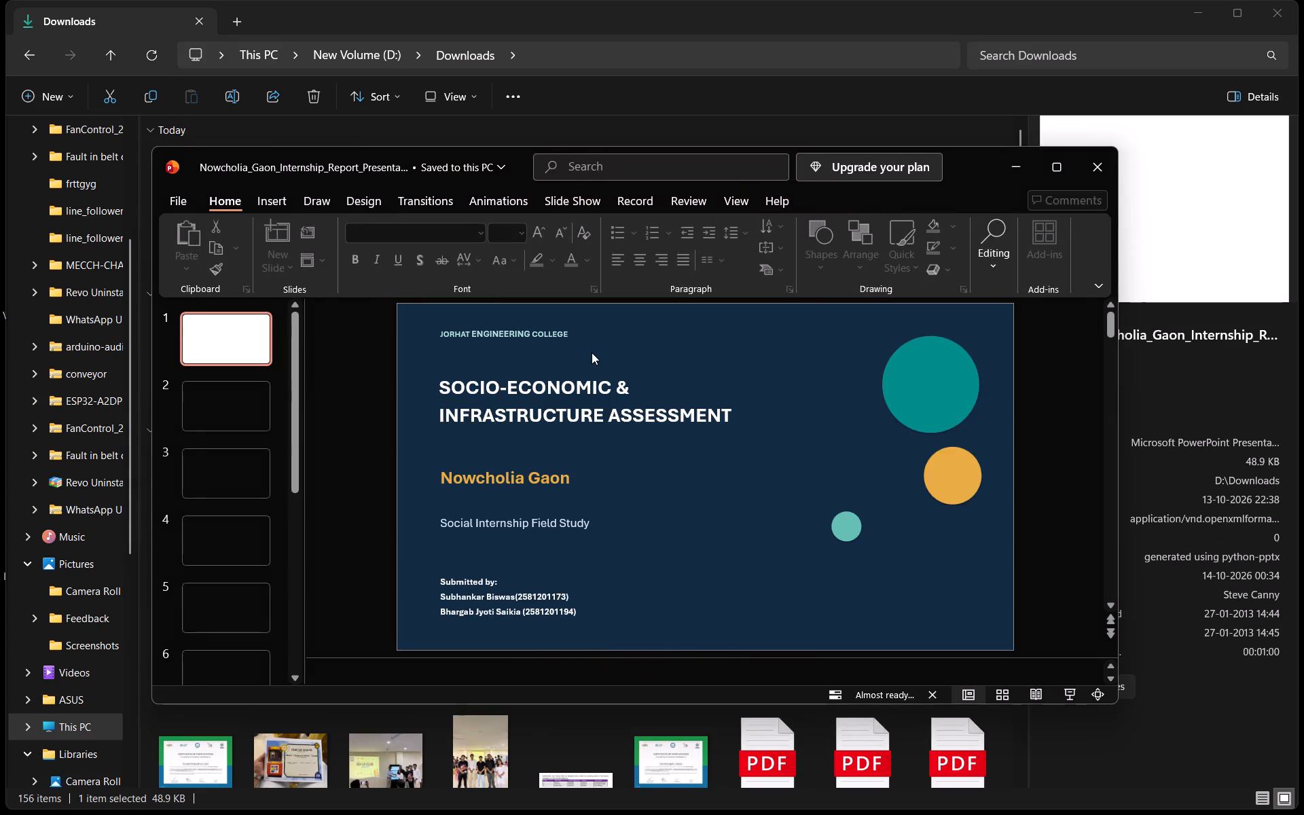
pyautogui.scroll(-5, 592, 447)
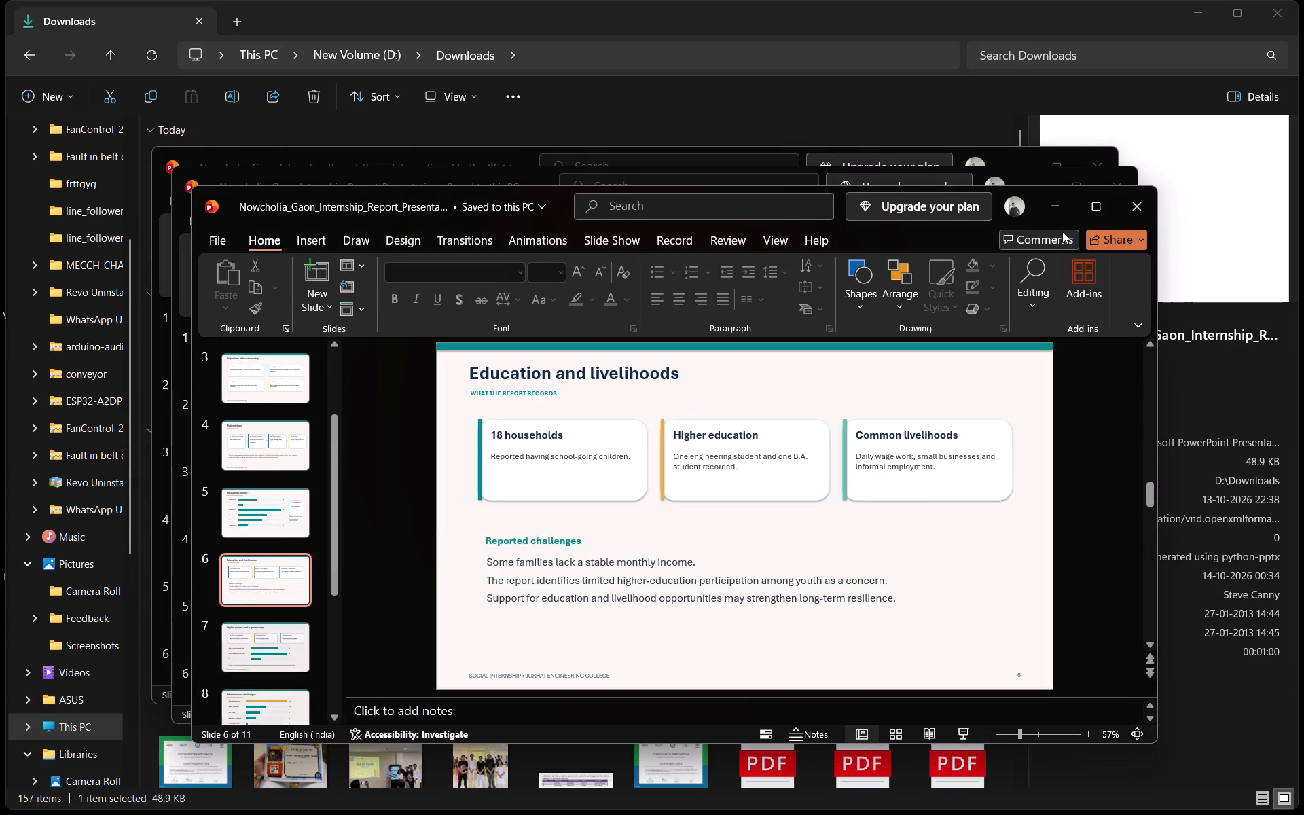
pyautogui.click(1146, 209)
pyautogui.click(1127, 192)
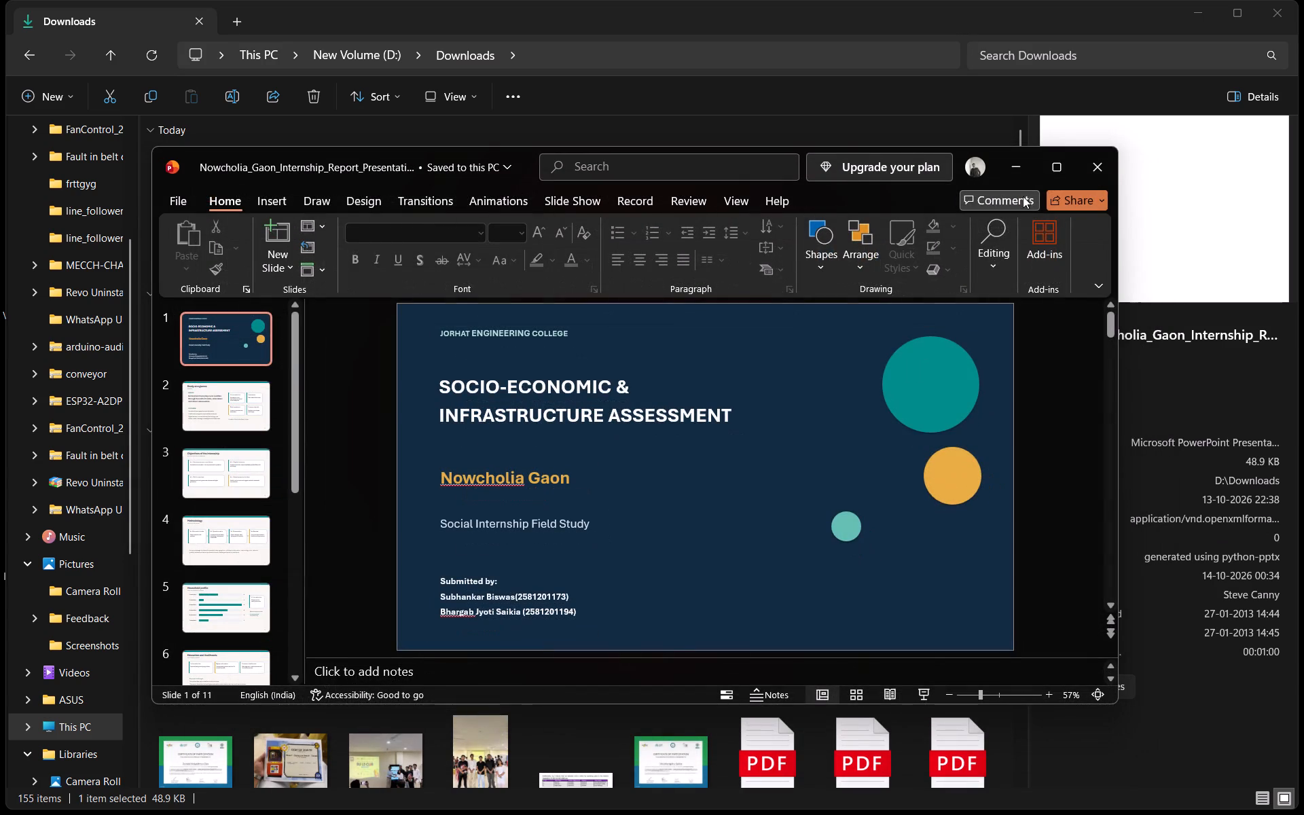
# Maximize the presentation and review its slides from the title through the conclusion, ending back on the title slide.
pyautogui.click(1056, 168)
pyautogui.scroll(-11, 575, 416)
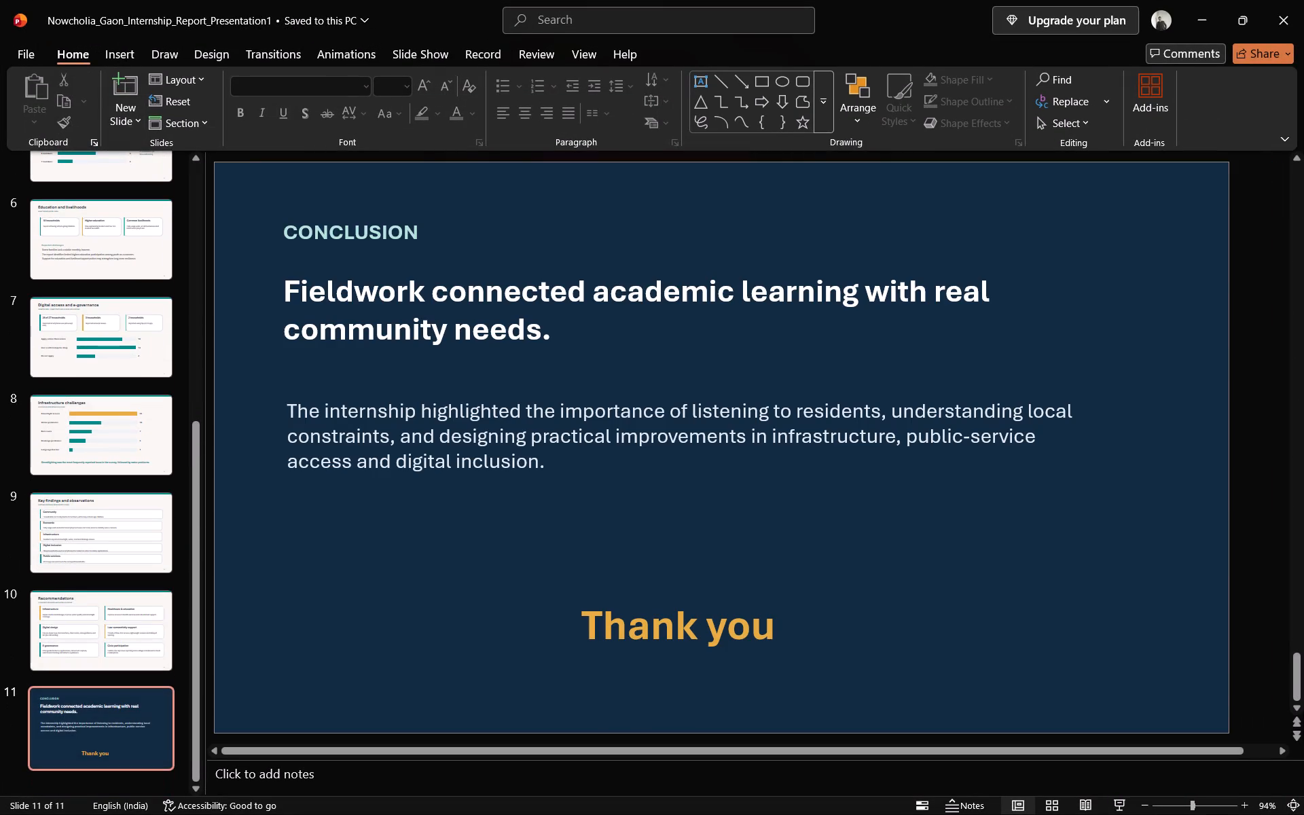
pyautogui.scroll(-2, 575, 416)
pyautogui.scroll(7, 575, 416)
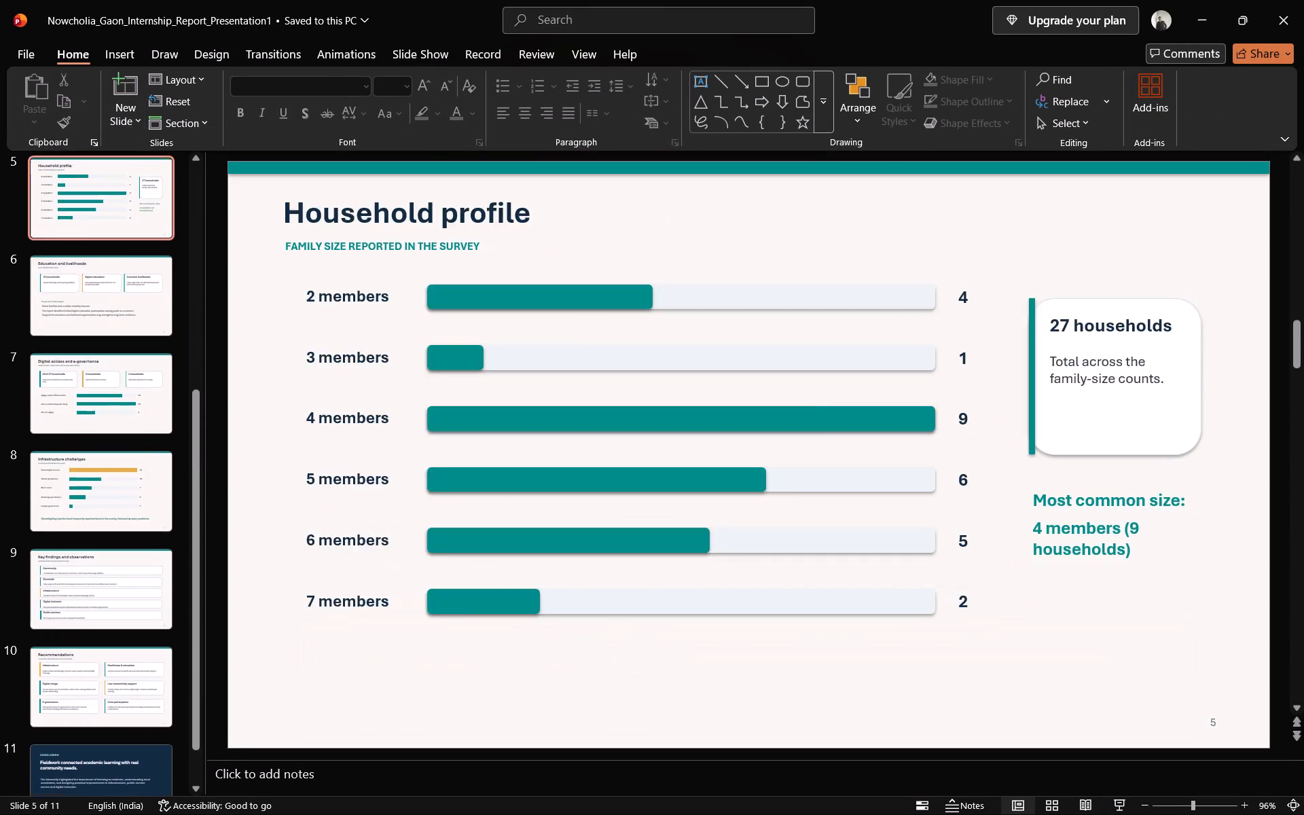
pyautogui.scroll(3, 575, 416)
pyautogui.scroll(-3, 575, 416)
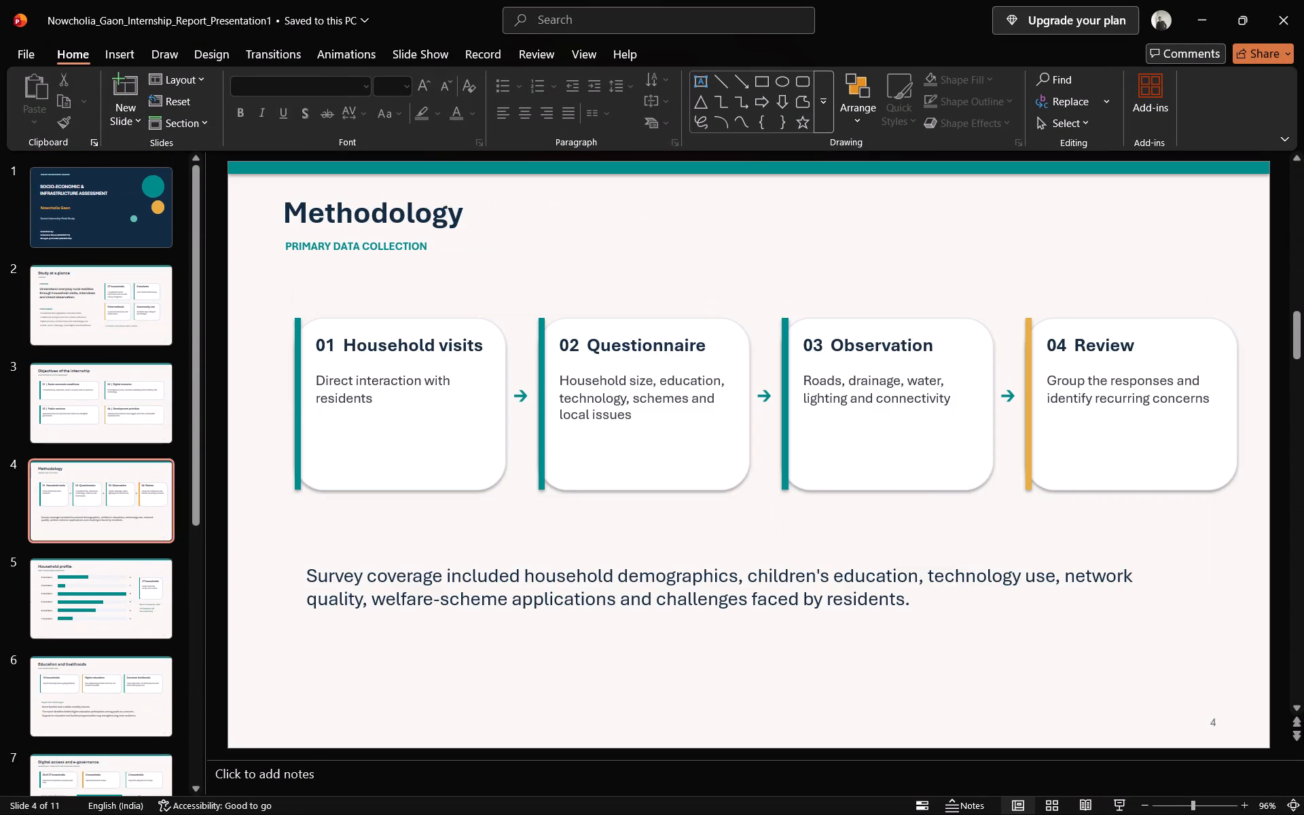
pyautogui.scroll(-3, 575, 416)
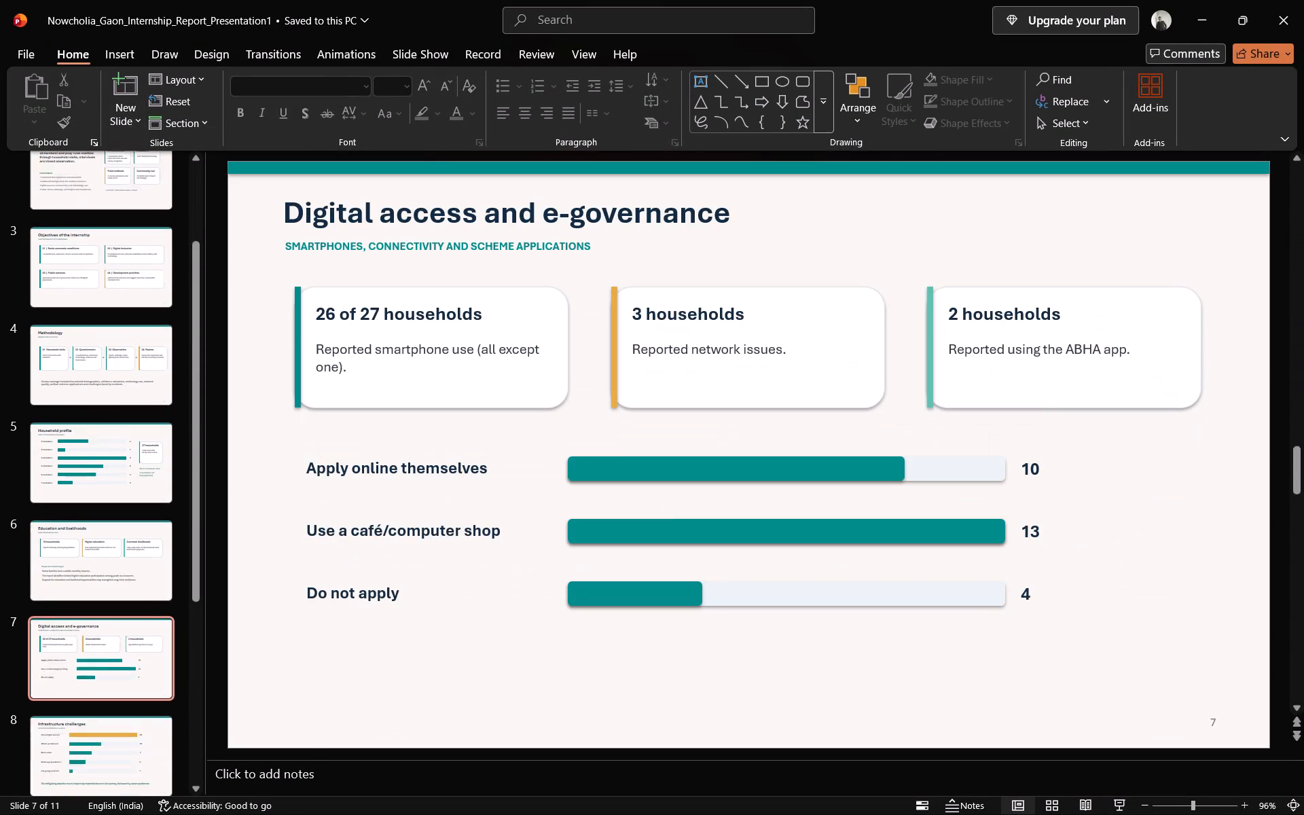
pyautogui.scroll(-2, 575, 416)
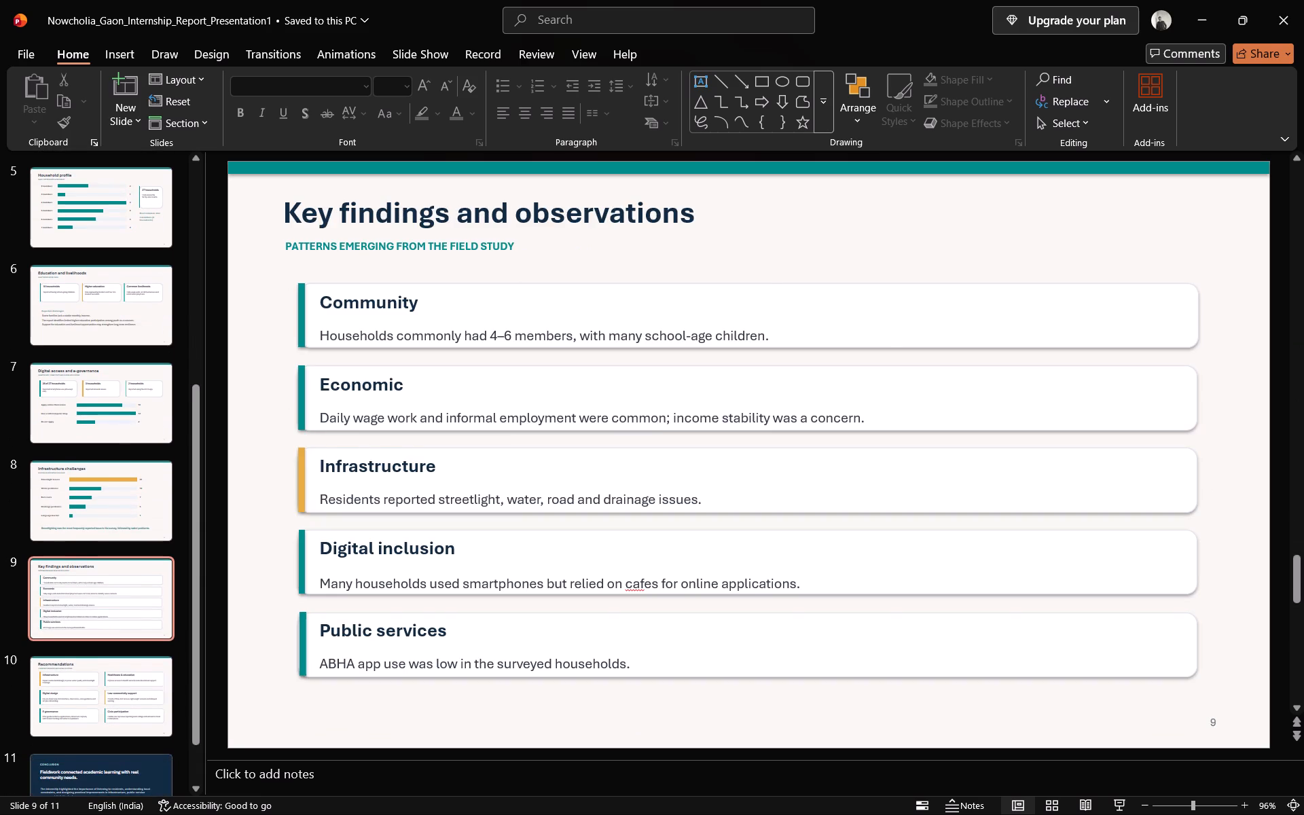
pyautogui.scroll(-2, 575, 416)
pyautogui.scroll(16, 575, 416)
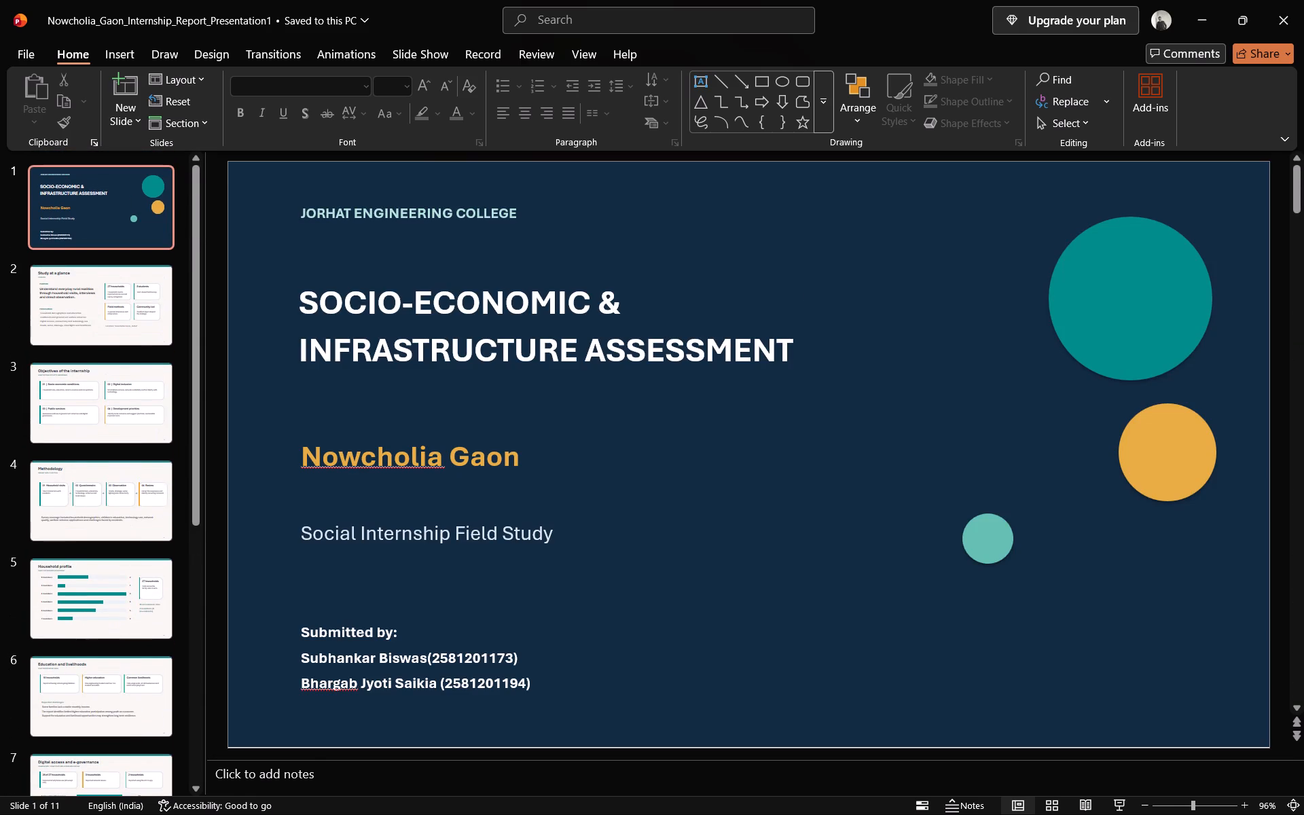
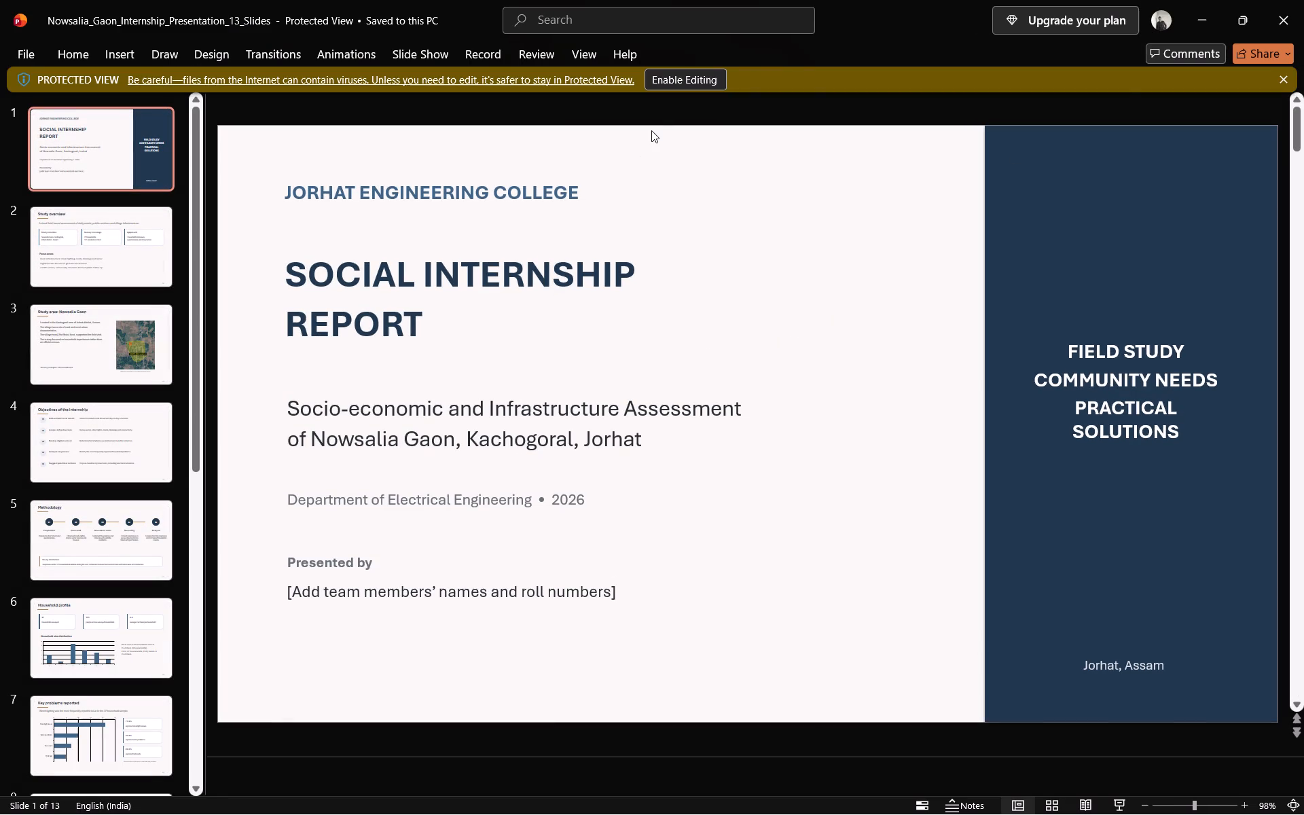
pyautogui.click(691, 80)
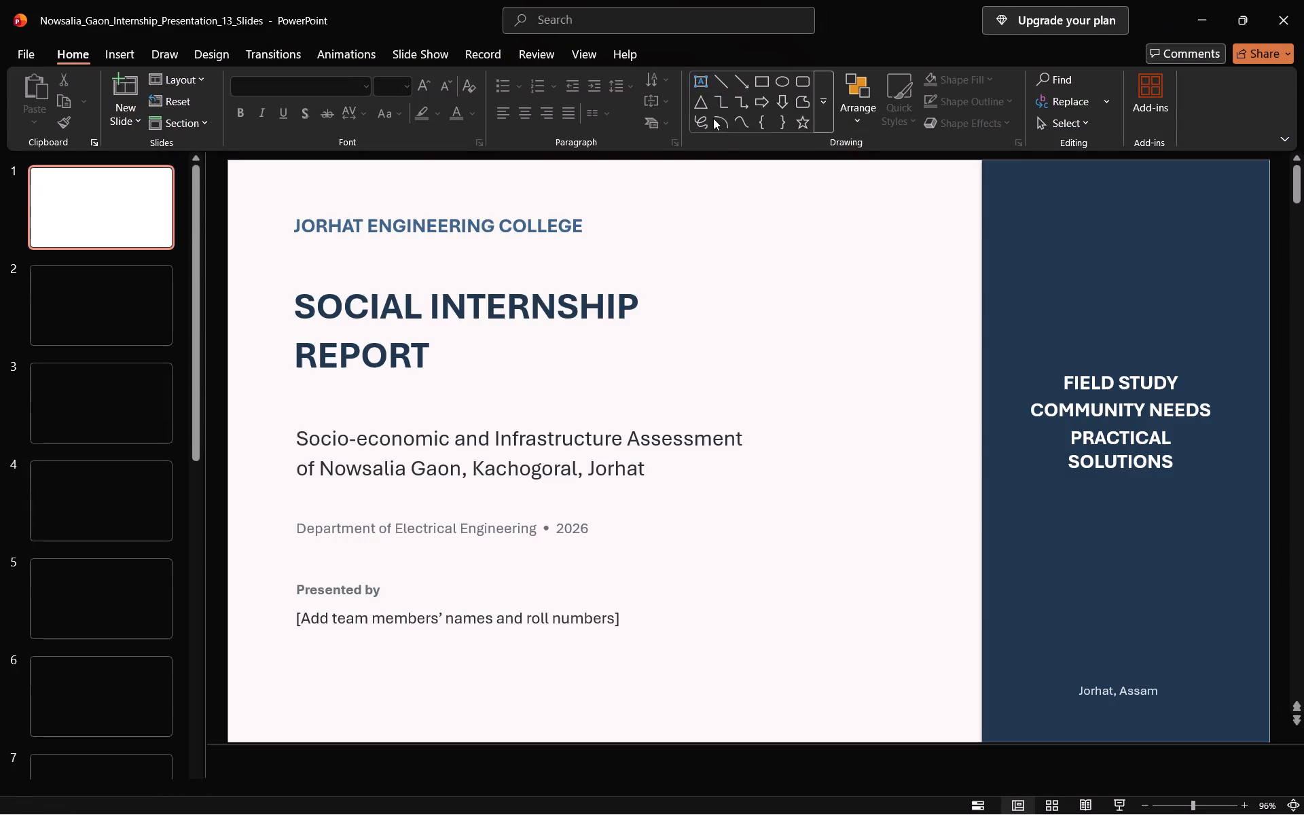
# Skim the presentation's opening slides, including Study overview and Study area, and close the file.
pyautogui.scroll(-3, 770, 348)
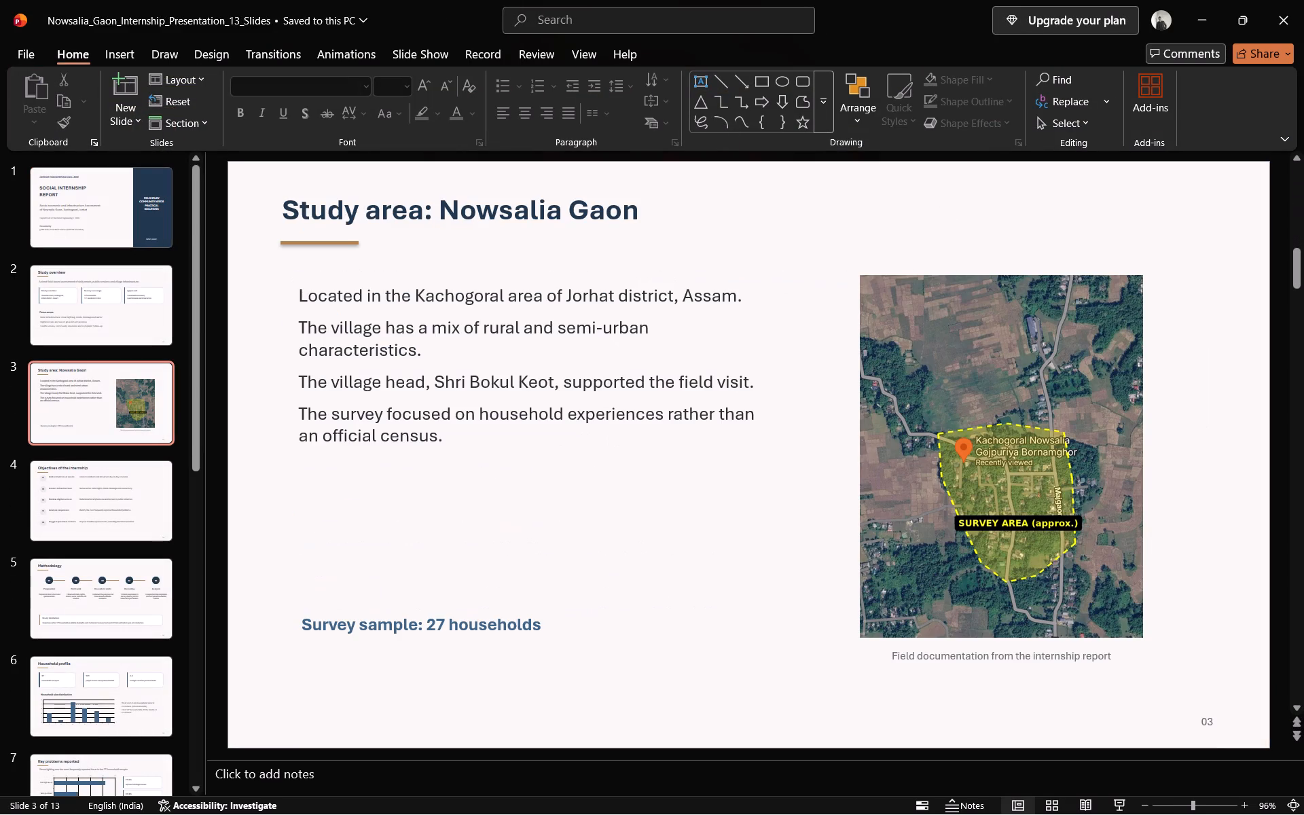
pyautogui.scroll(5, 769, 365)
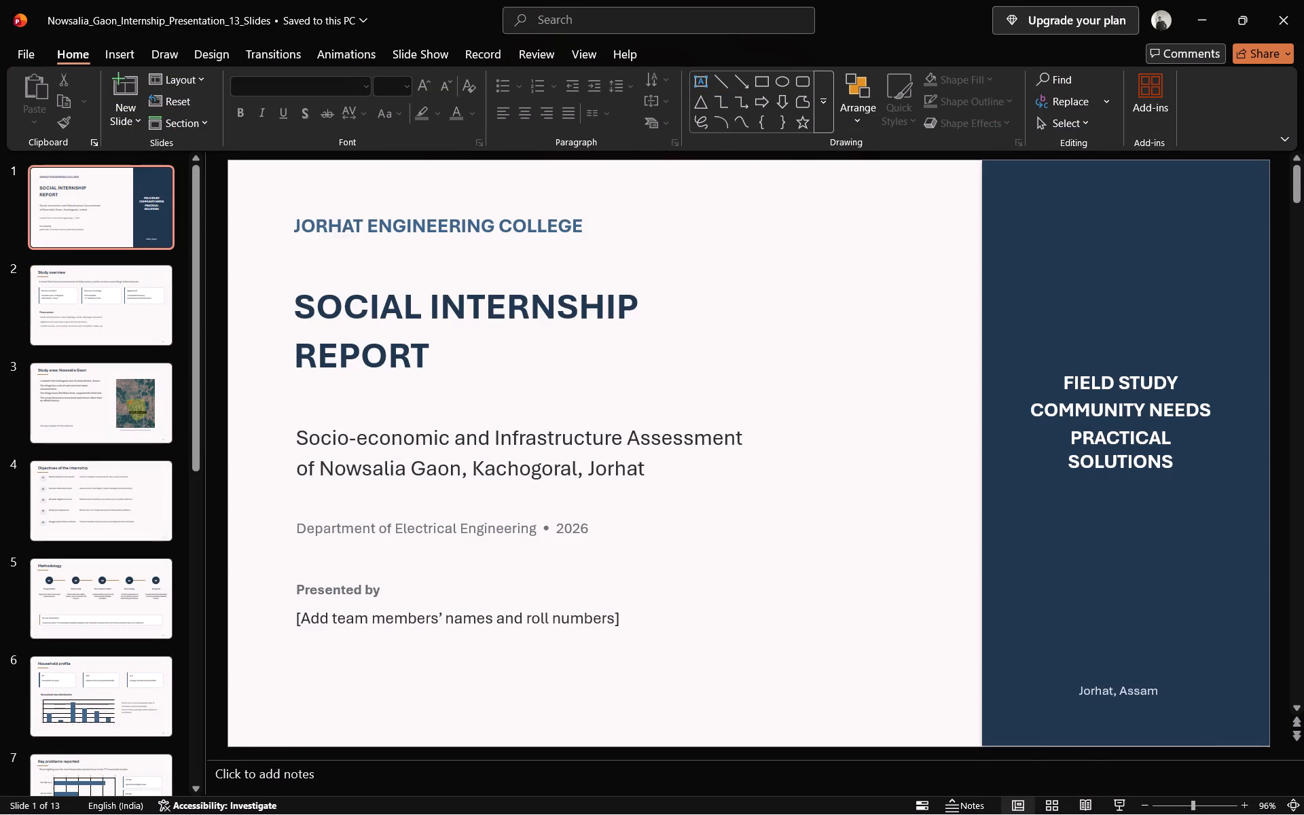
pyautogui.scroll(-13, 769, 365)
pyautogui.scroll(15, 769, 372)
pyautogui.scroll(7, 769, 369)
pyautogui.scroll(-4, 769, 369)
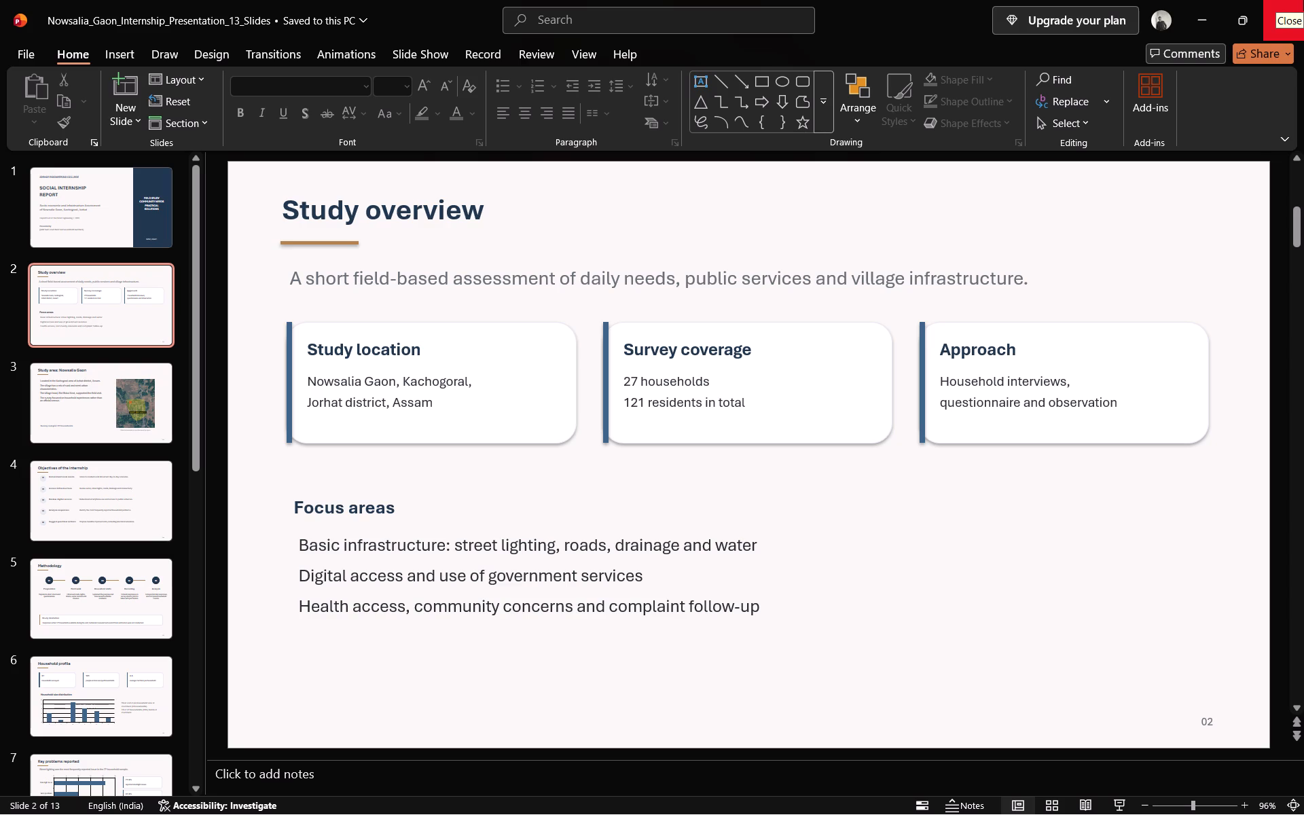
pyautogui.click(1303, 0)
# Minimize the browser and reopen Nowsalia_Gaon_Internship_Presentation_13_Slides from the Downloads folder in File Explorer.
pyautogui.click(1214, 18)
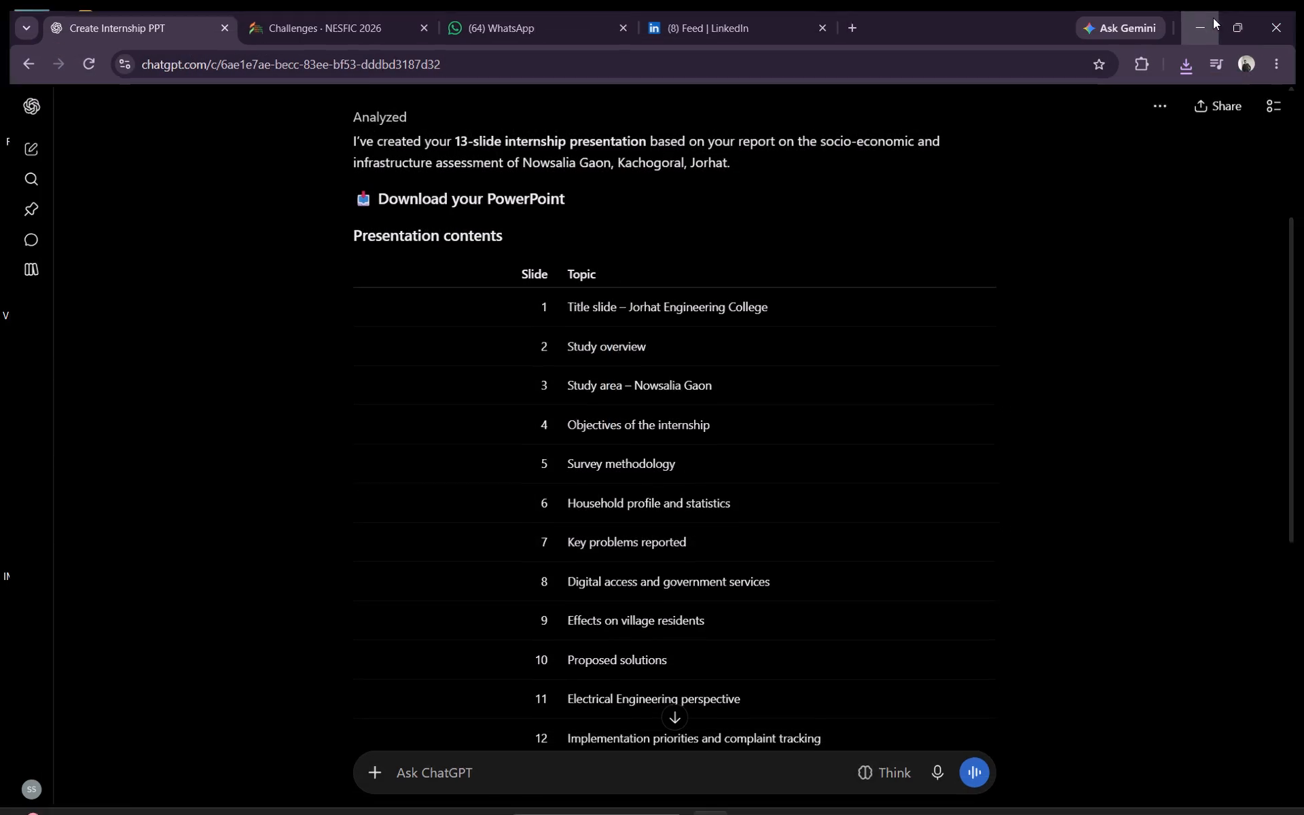
pyautogui.doubleClick(45, 31)
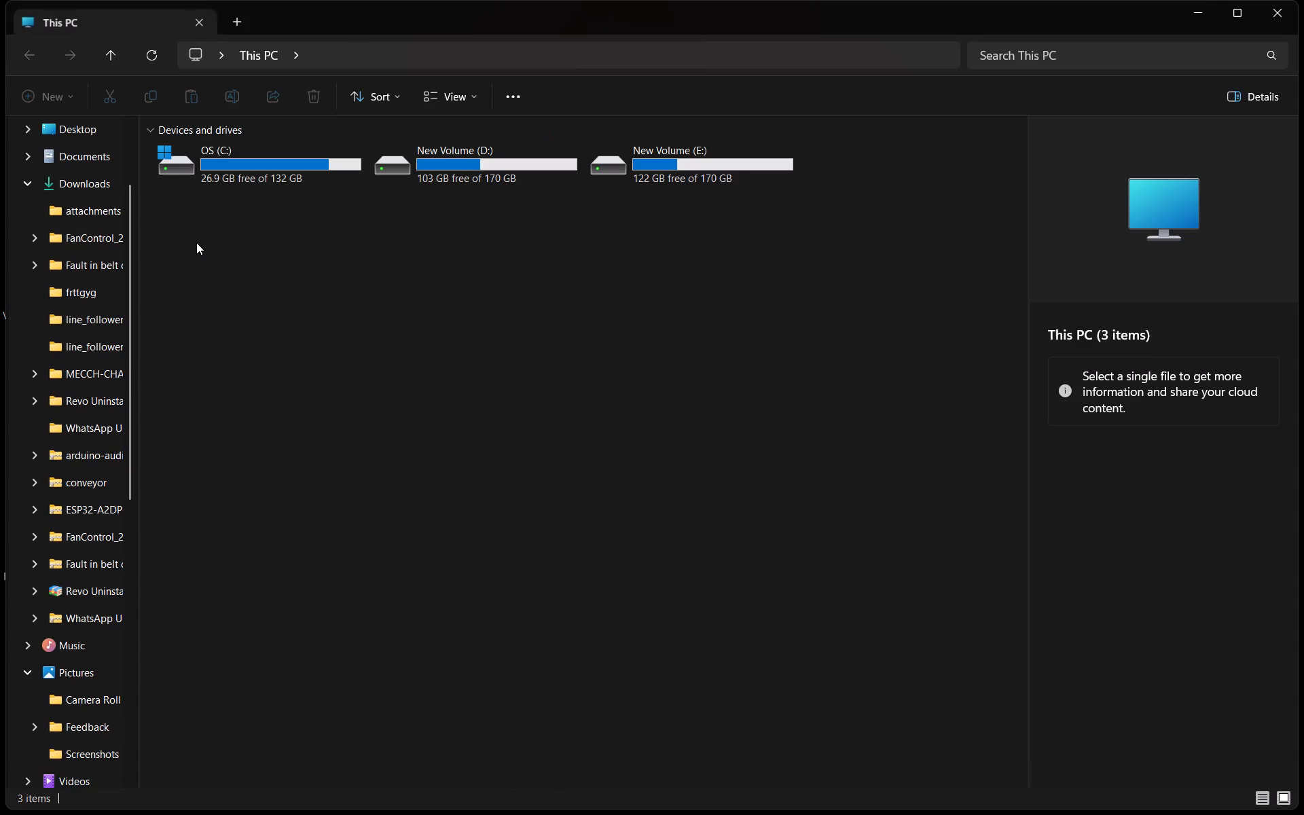
pyautogui.click(98, 186)
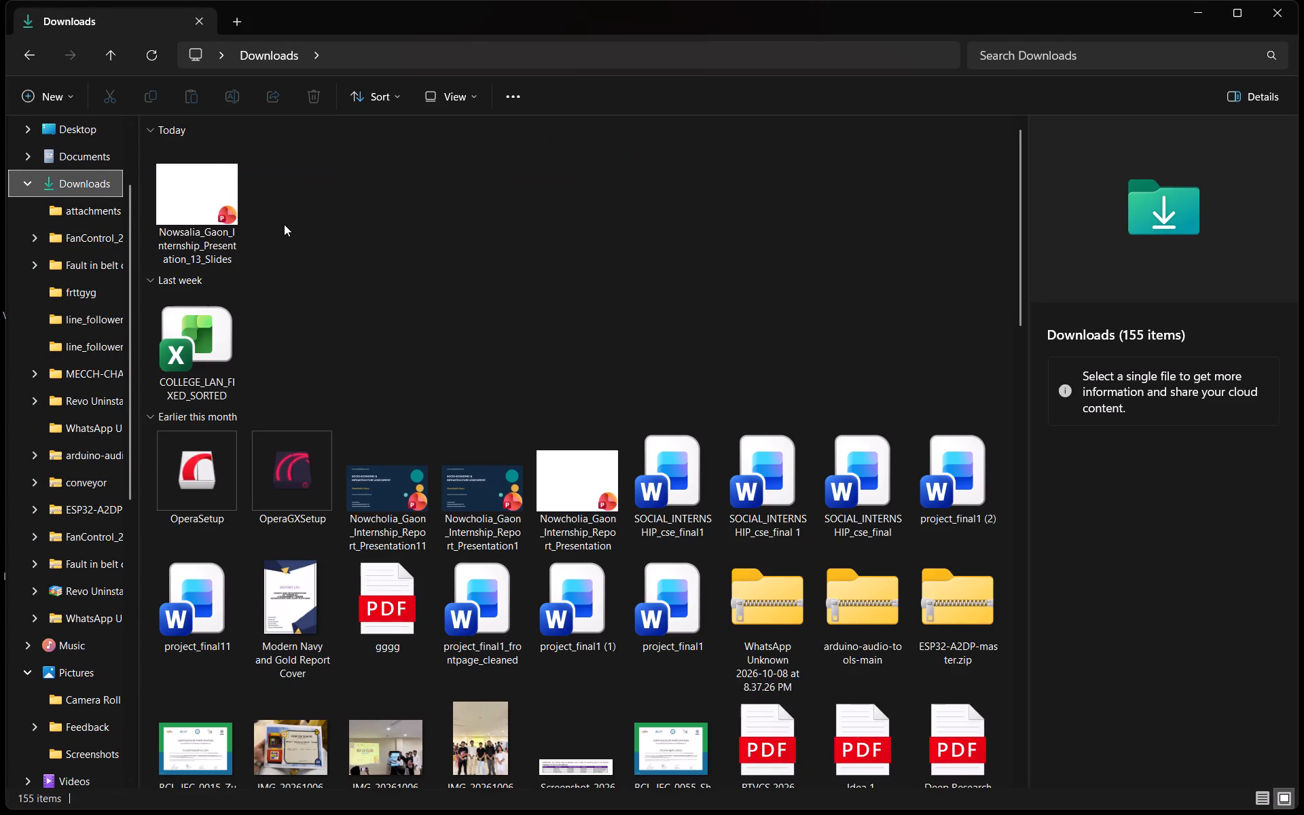
pyautogui.scroll(1, 300, 279)
pyautogui.doubleClick(202, 206)
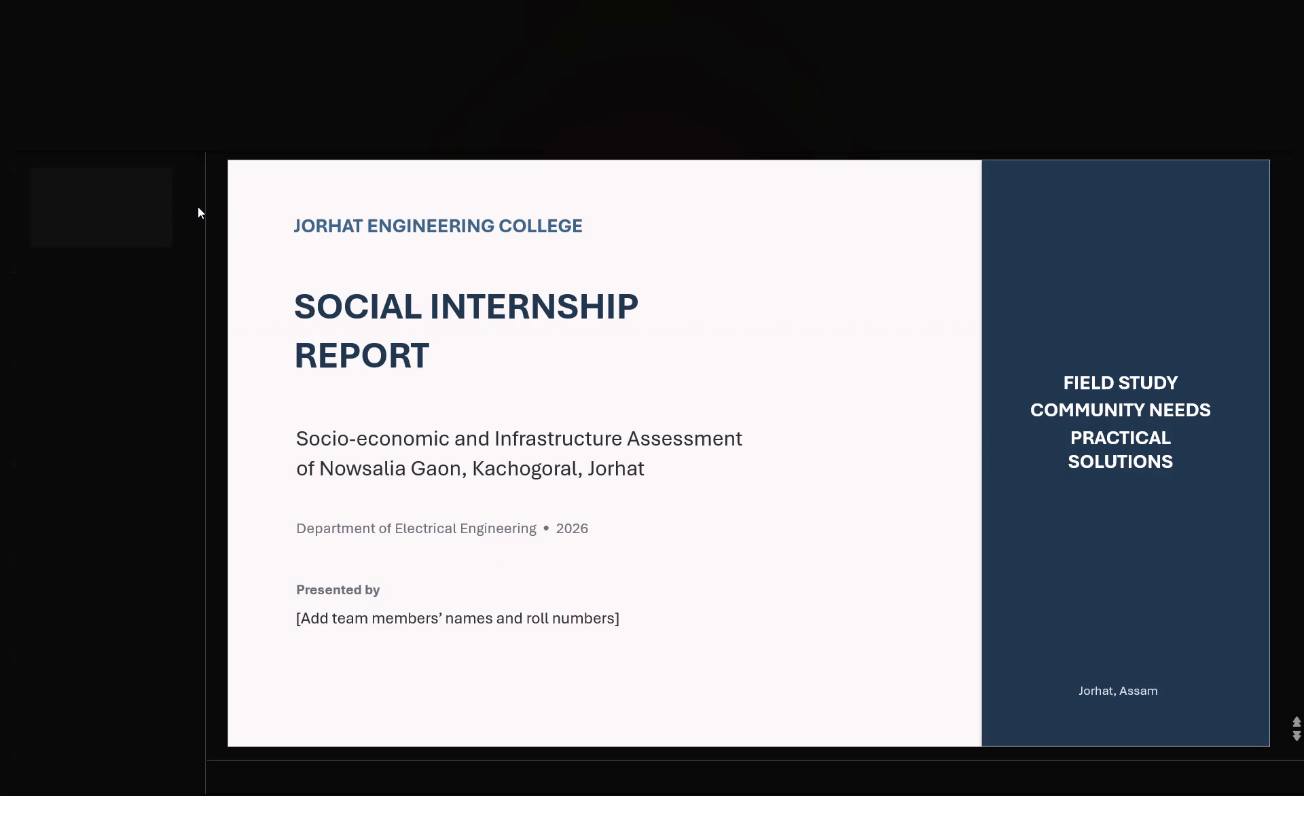
# Page through the whole presentation from the title slide to the conclusion and return to the title slide.
pyautogui.scroll(-10, 602, 458)
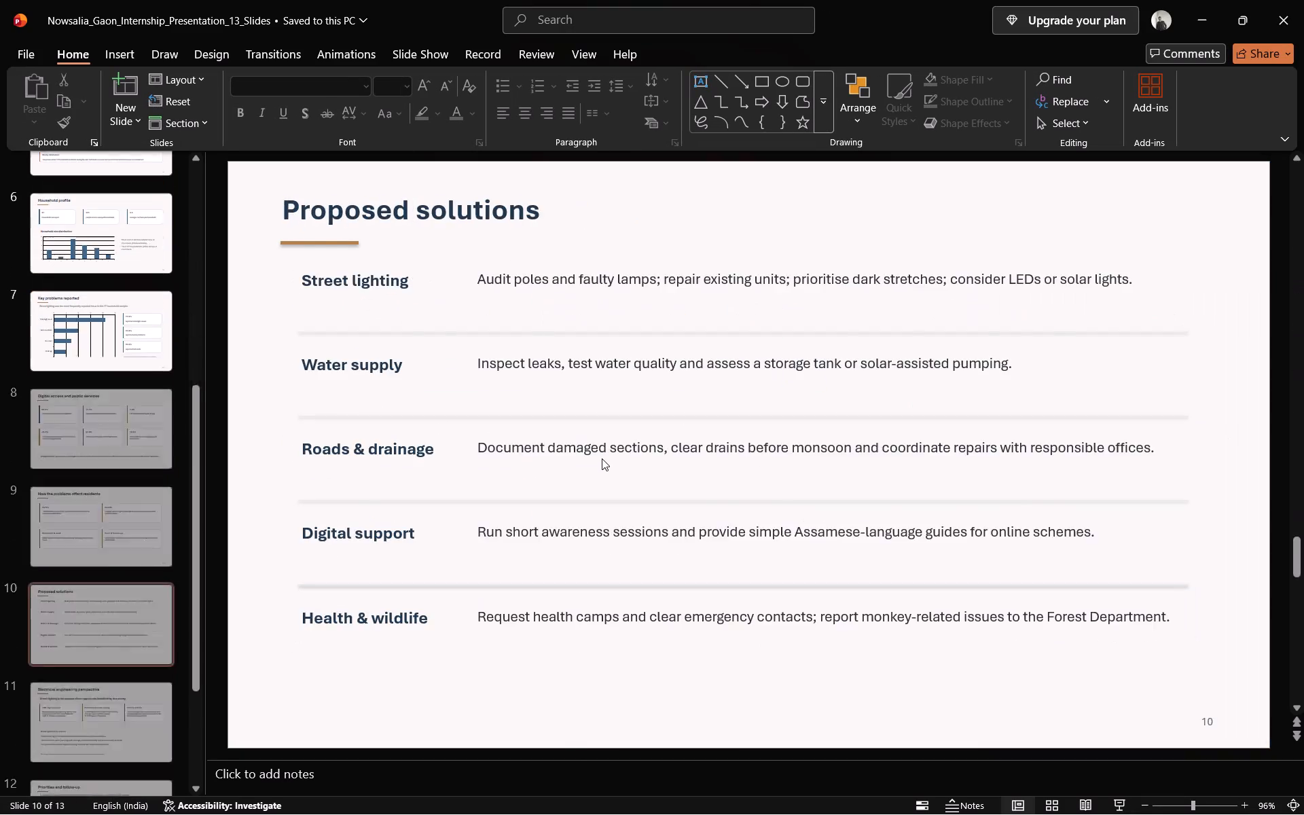
pyautogui.scroll(-6, 602, 458)
pyautogui.scroll(2, 816, 546)
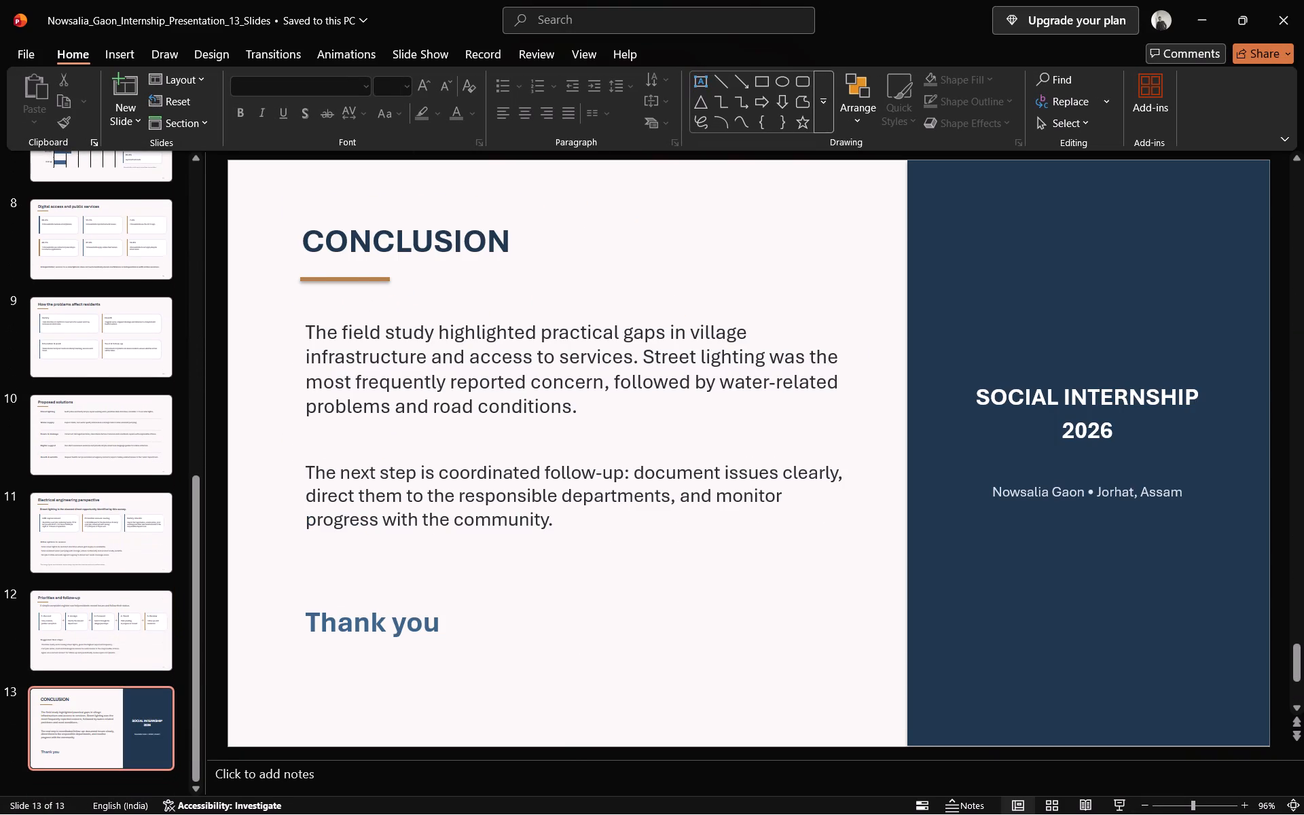
pyautogui.scroll(4, 816, 546)
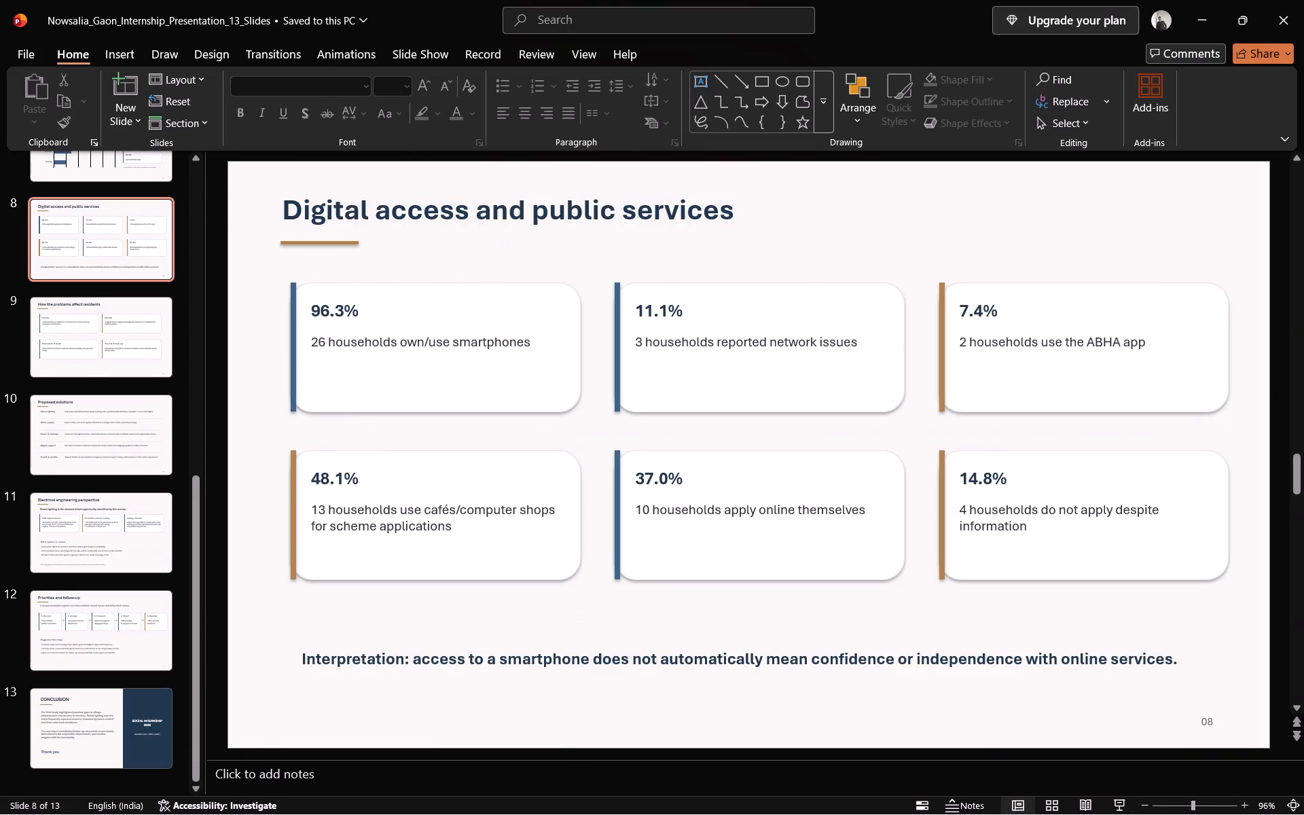
pyautogui.scroll(6, 823, 578)
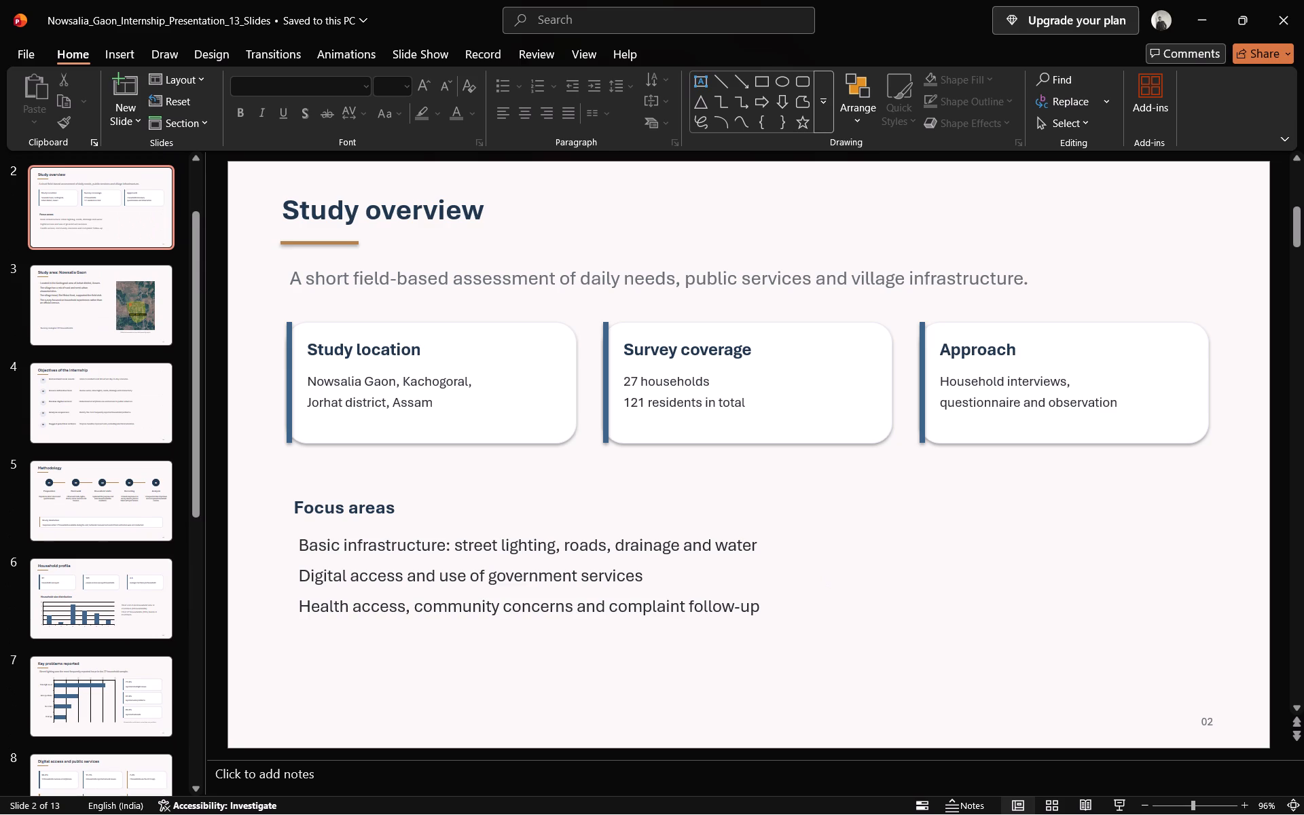
pyautogui.scroll(11, 823, 582)
pyautogui.scroll(-3, 823, 582)
pyautogui.scroll(3, 823, 582)
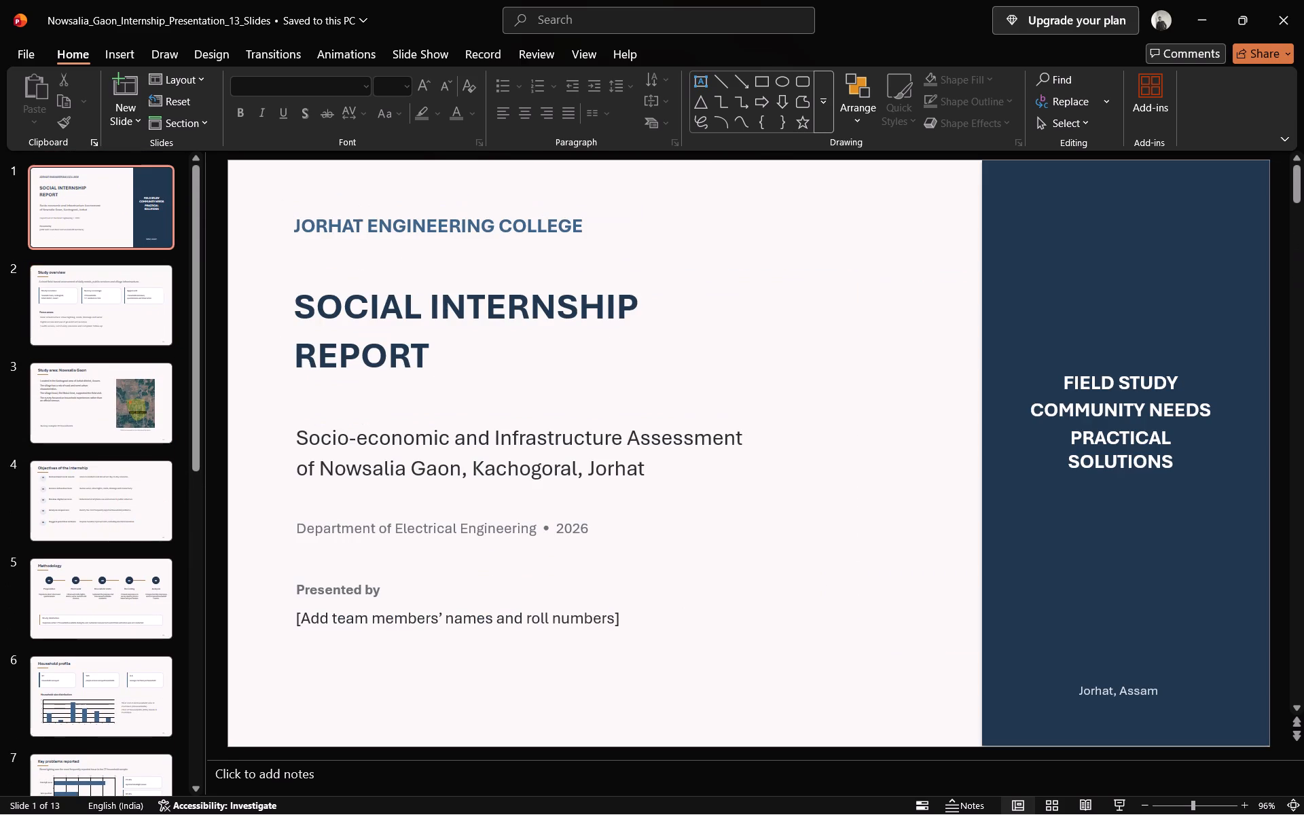
# Review the slides again, including the study area, household profile and proposed solutions, ending on the Objectives of the internship slide.
pyautogui.scroll(-3, 823, 582)
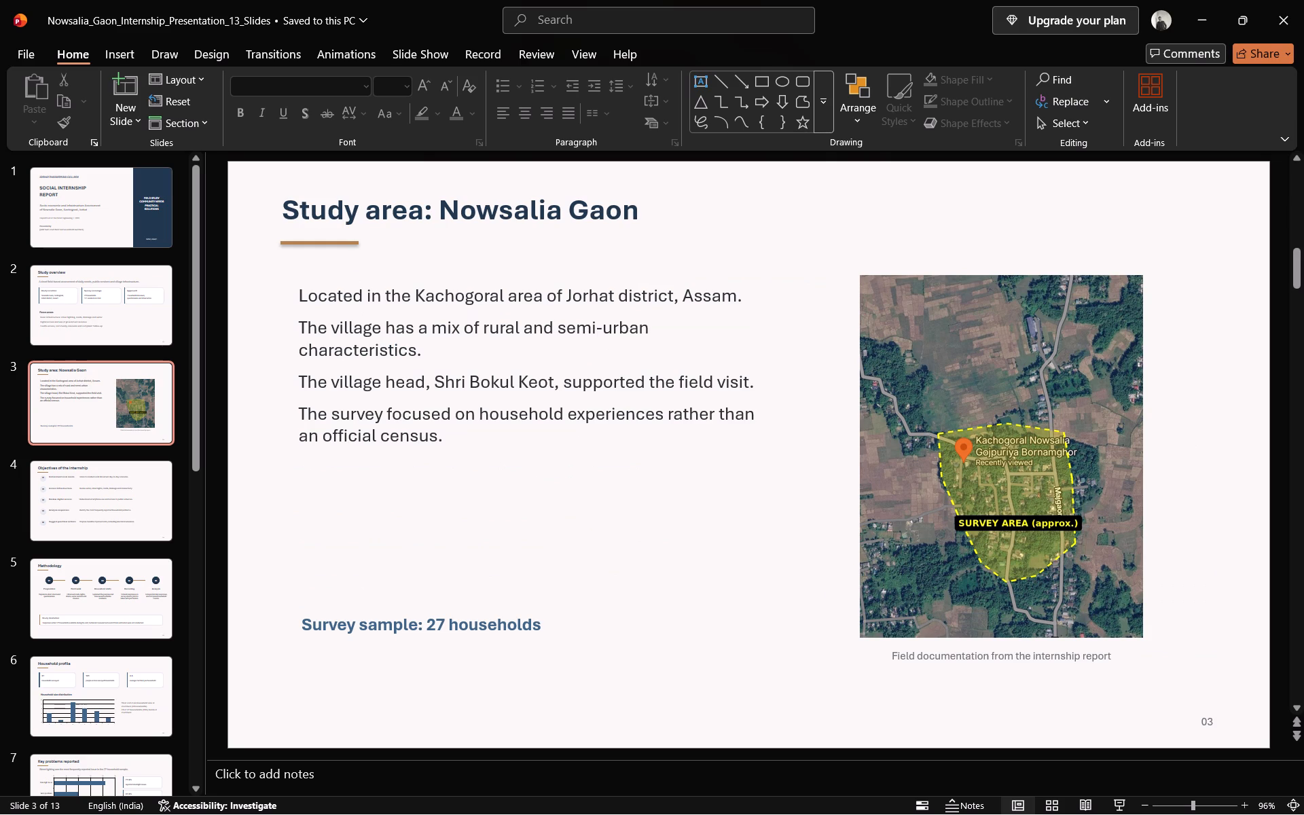
pyautogui.scroll(-3, 784, 594)
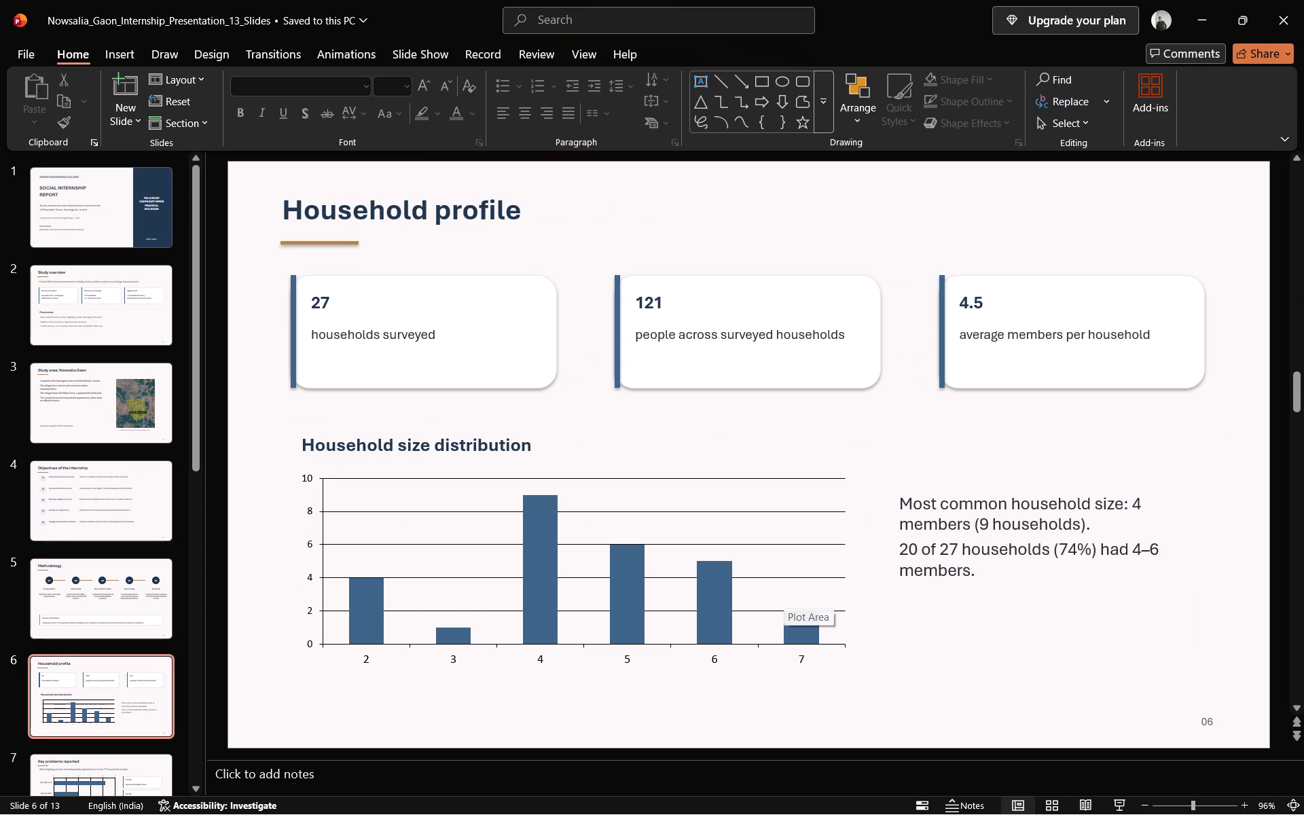
pyautogui.scroll(11, 784, 596)
pyautogui.scroll(6, 624, 558)
pyautogui.scroll(-11, 624, 558)
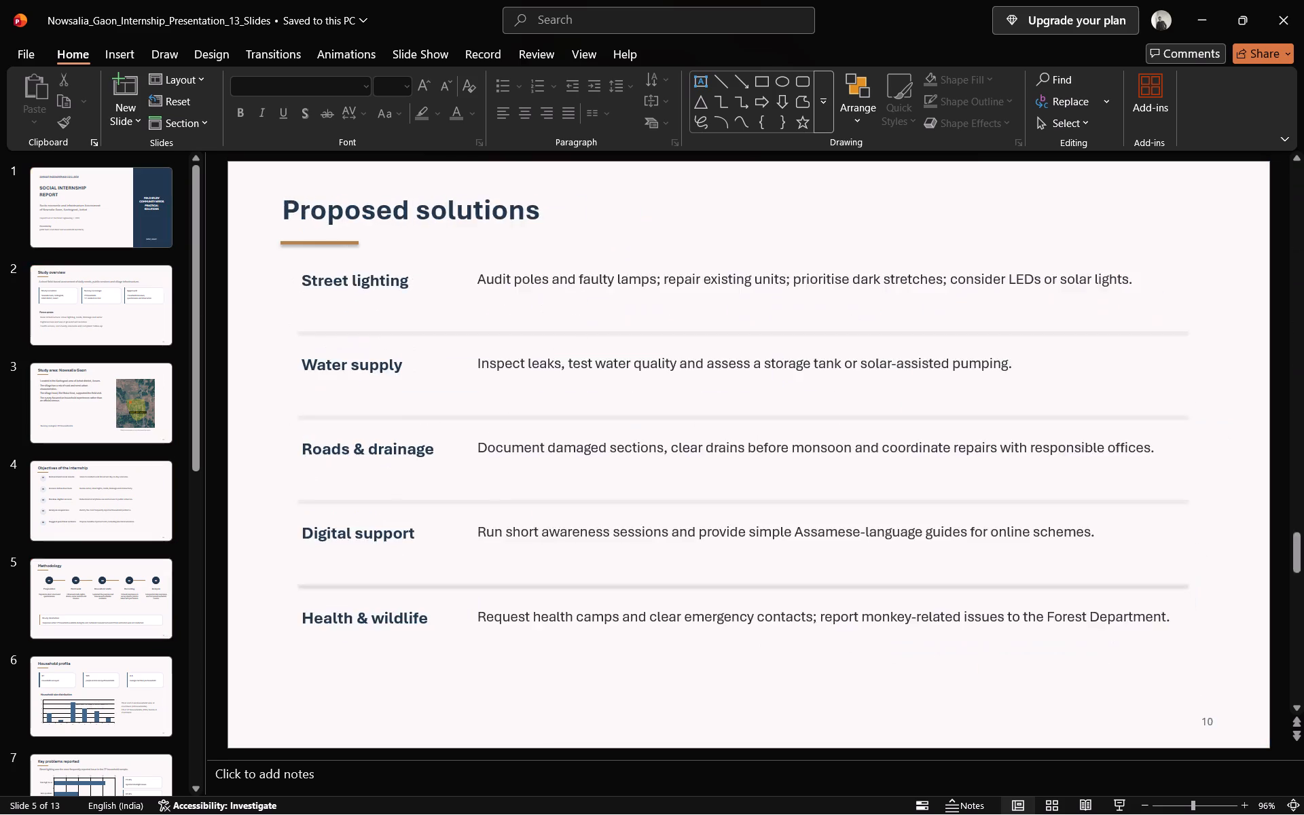
pyautogui.scroll(-9, 624, 558)
pyautogui.scroll(18, 624, 558)
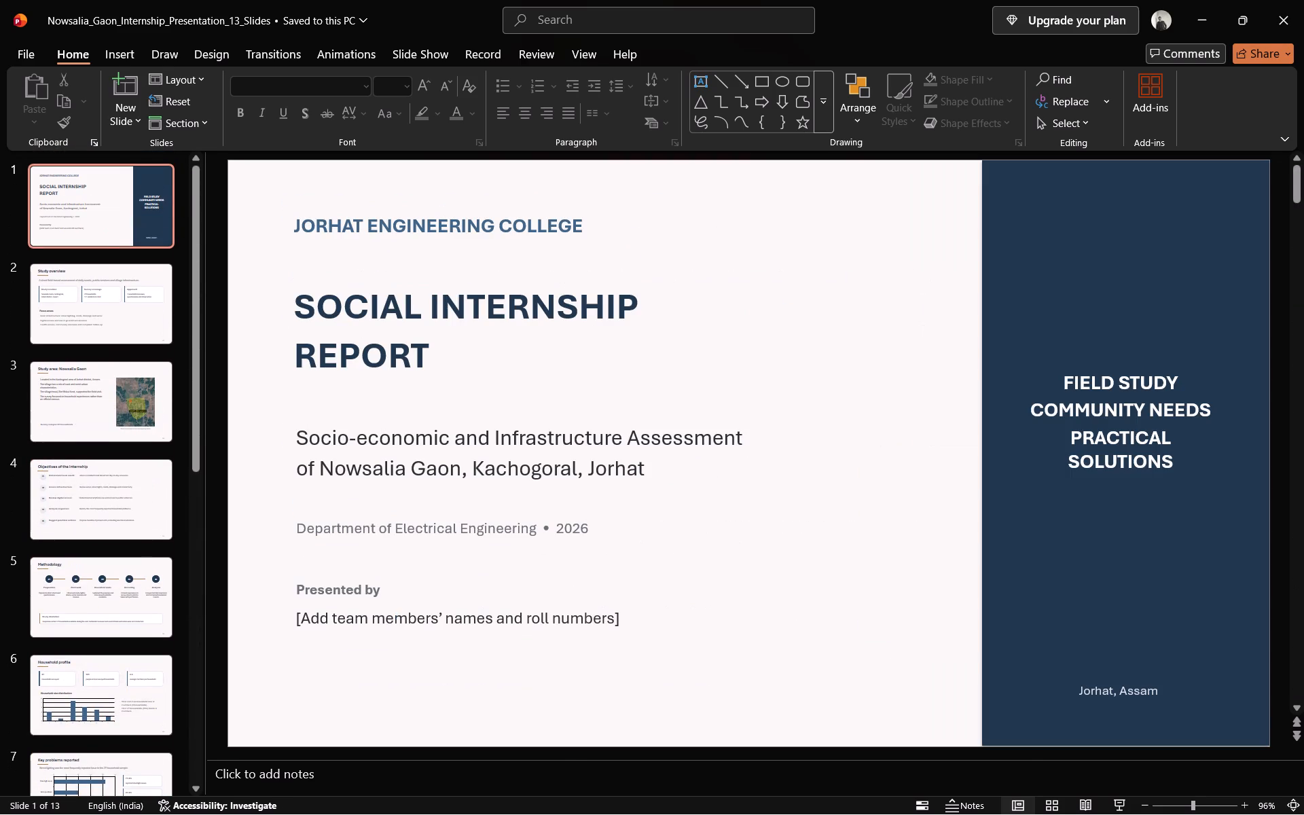
pyautogui.scroll(-4, 630, 564)
pyautogui.scroll(10, 629, 567)
pyautogui.scroll(-3, 629, 567)
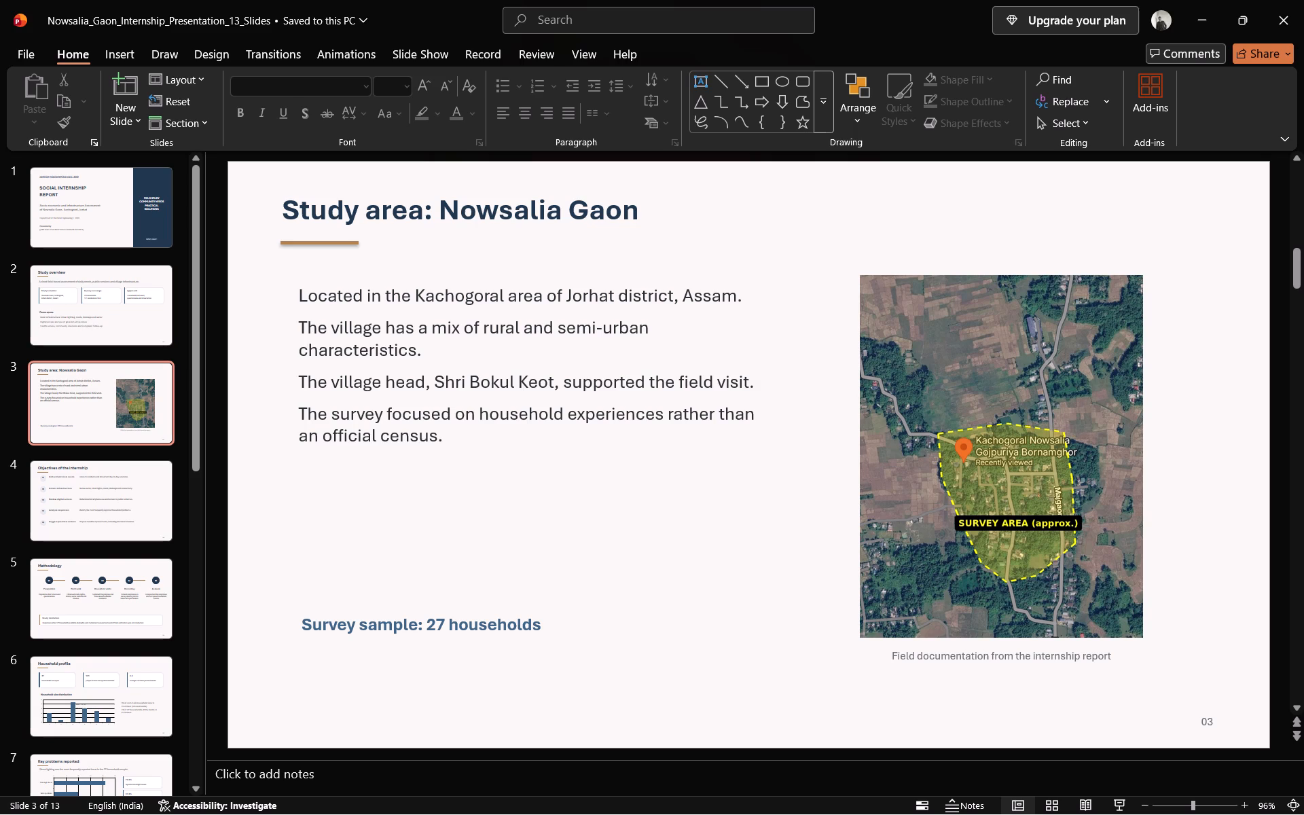
pyautogui.scroll(-1, 755, 588)
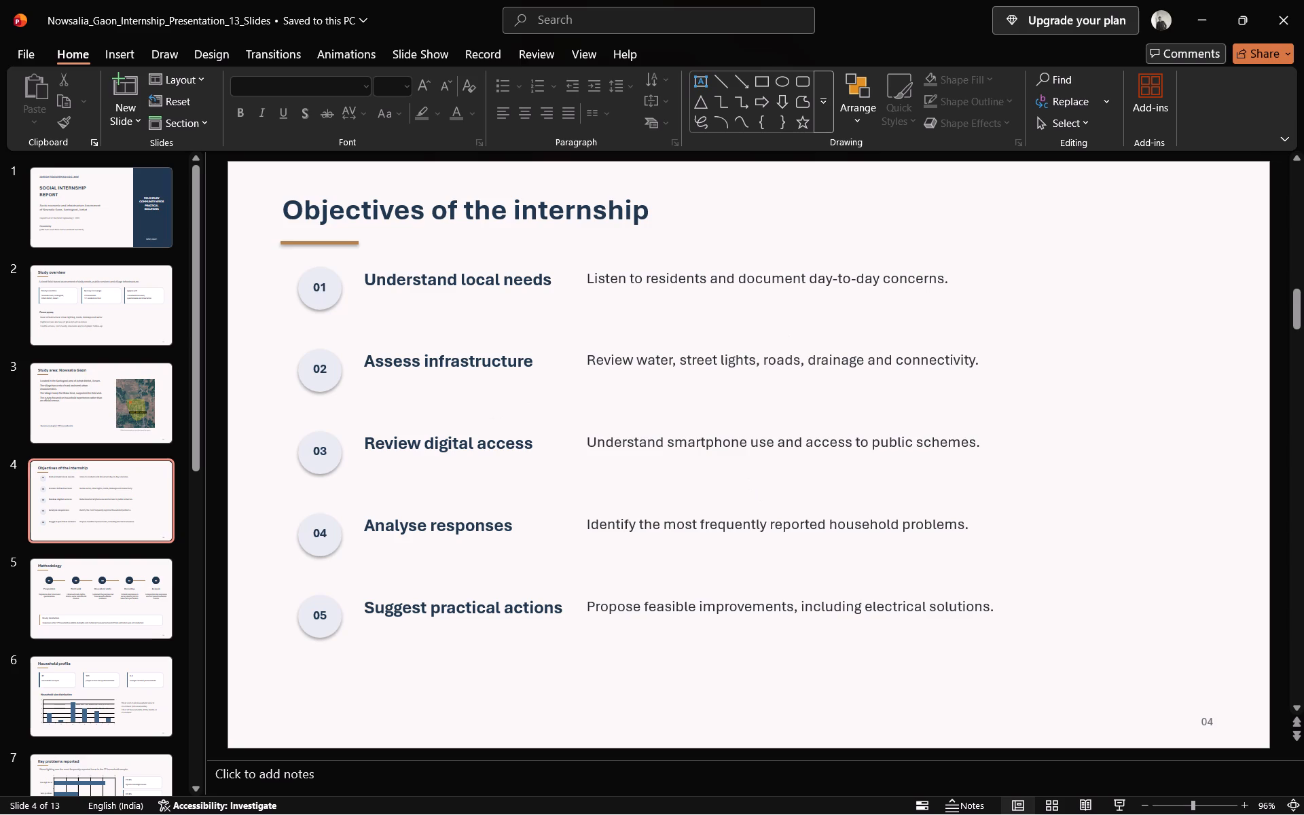
# Read through the Methodology, Household profile and Key problems reported slides, including the household size and reported problems charts.
pyautogui.scroll(-1, 619, 412)
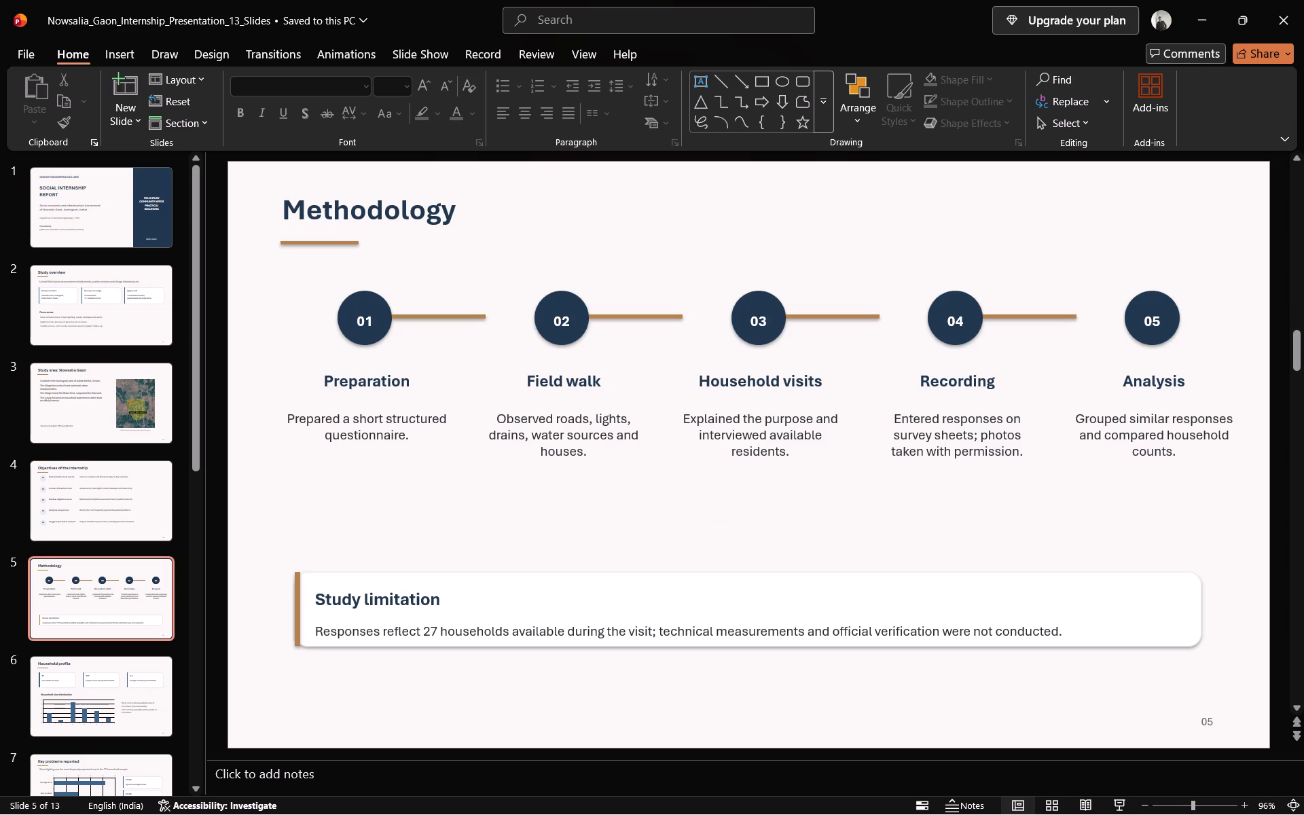
pyautogui.click(1004, 323)
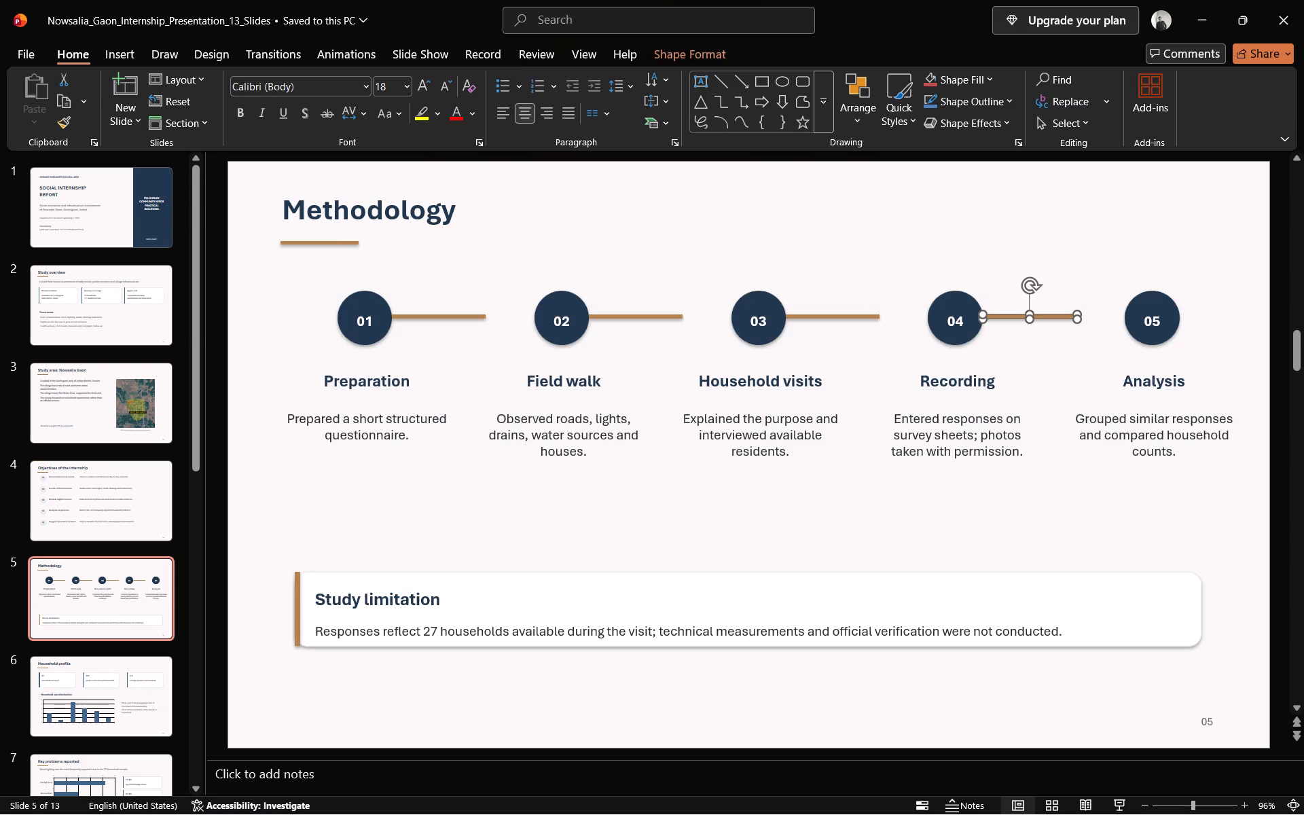
pyautogui.click(886, 351)
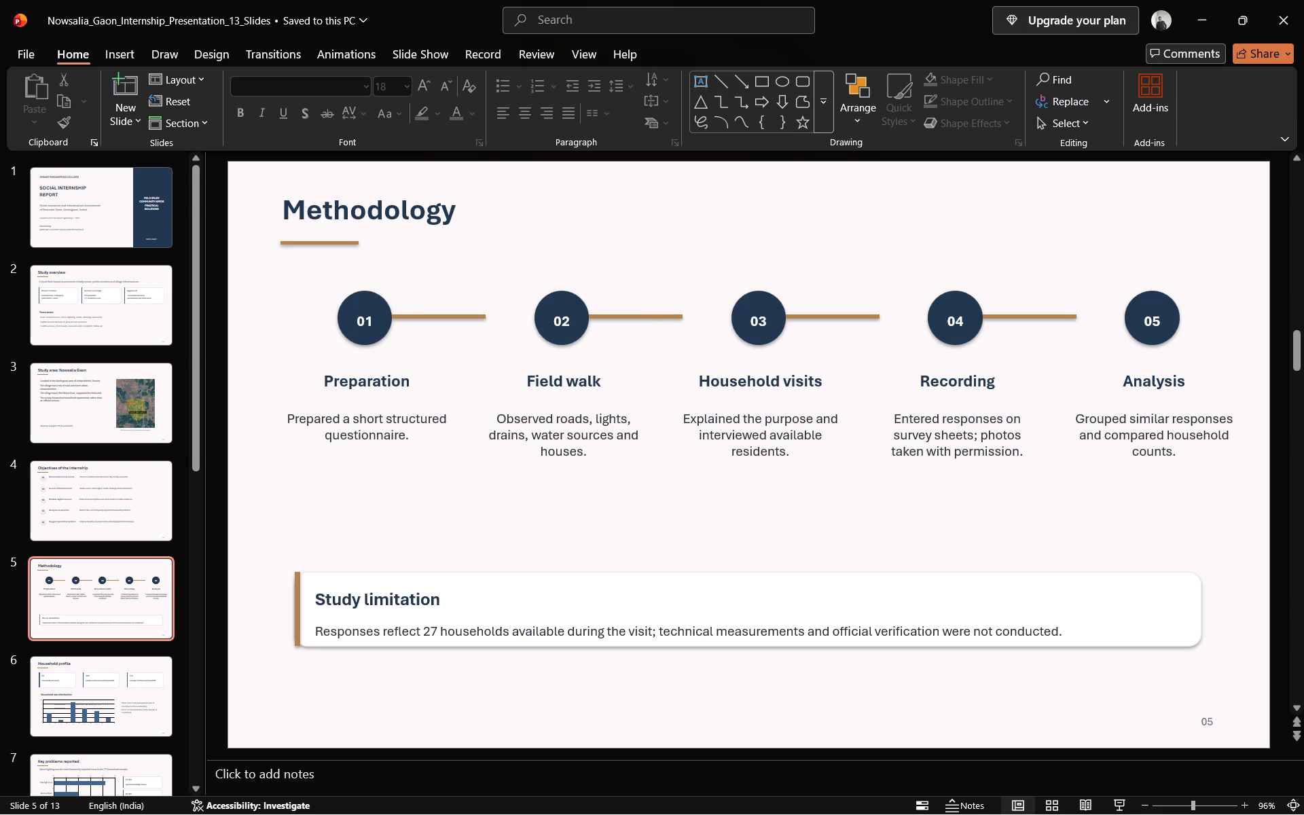
pyautogui.scroll(-1, 776, 673)
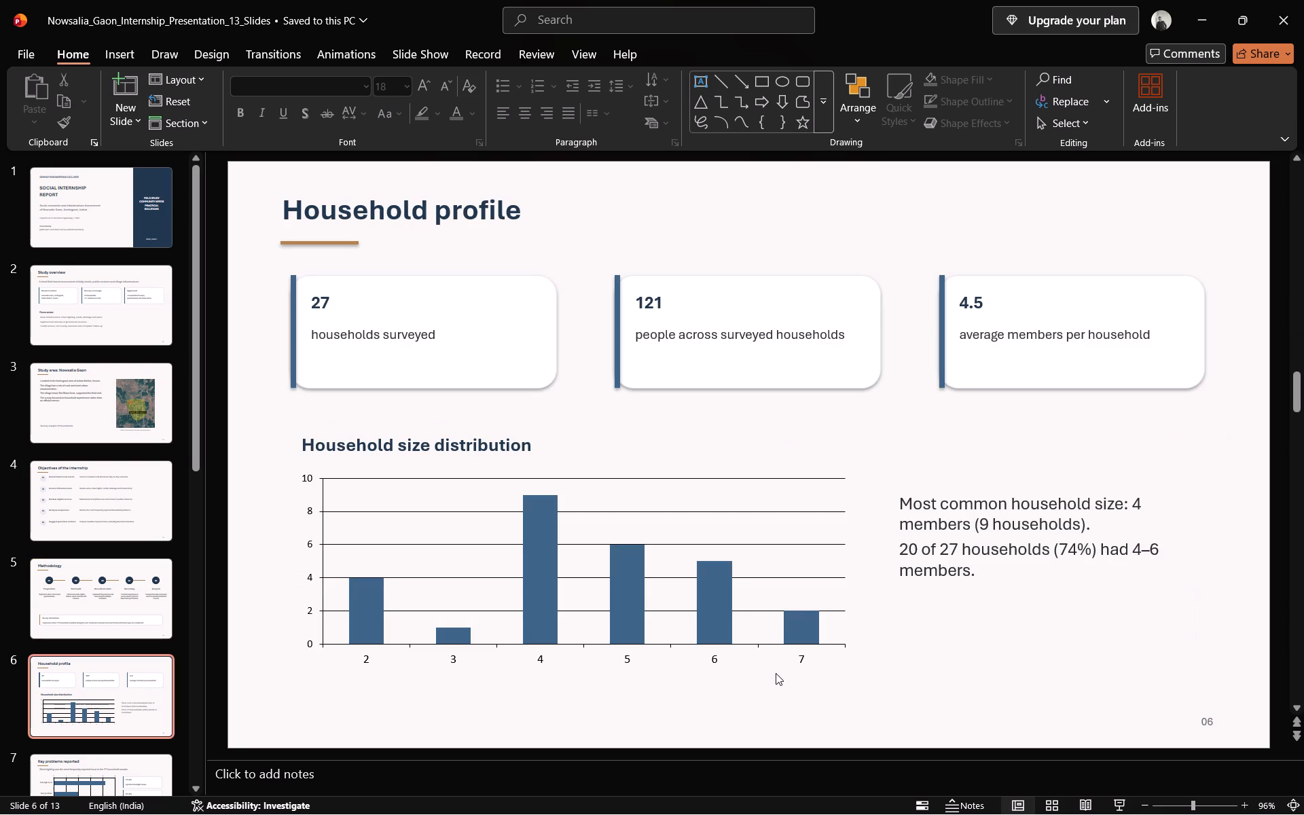
pyautogui.scroll(-1, 746, 606)
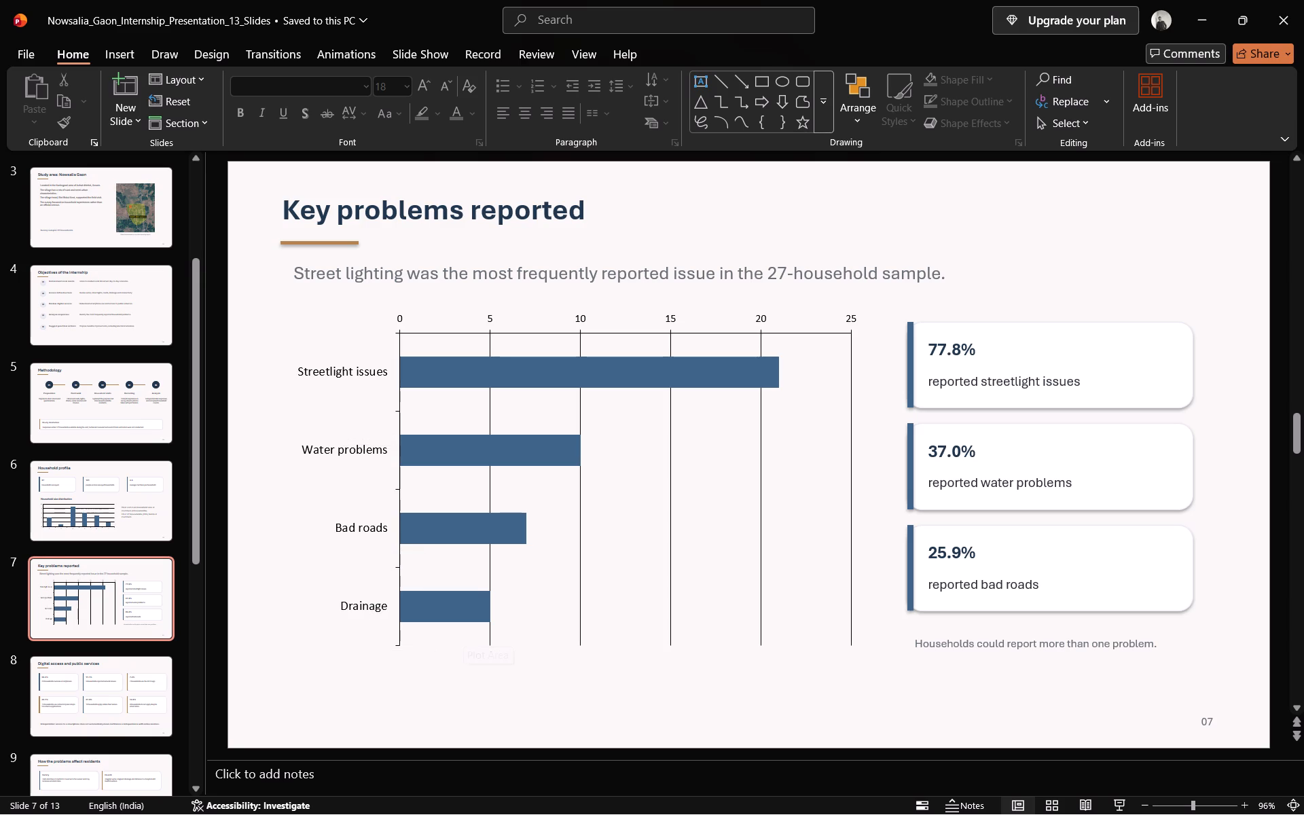
pyautogui.scroll(-1, 596, 601)
pyautogui.scroll(1, 596, 601)
pyautogui.scroll(-1, 456, 586)
pyautogui.scroll(1, 456, 586)
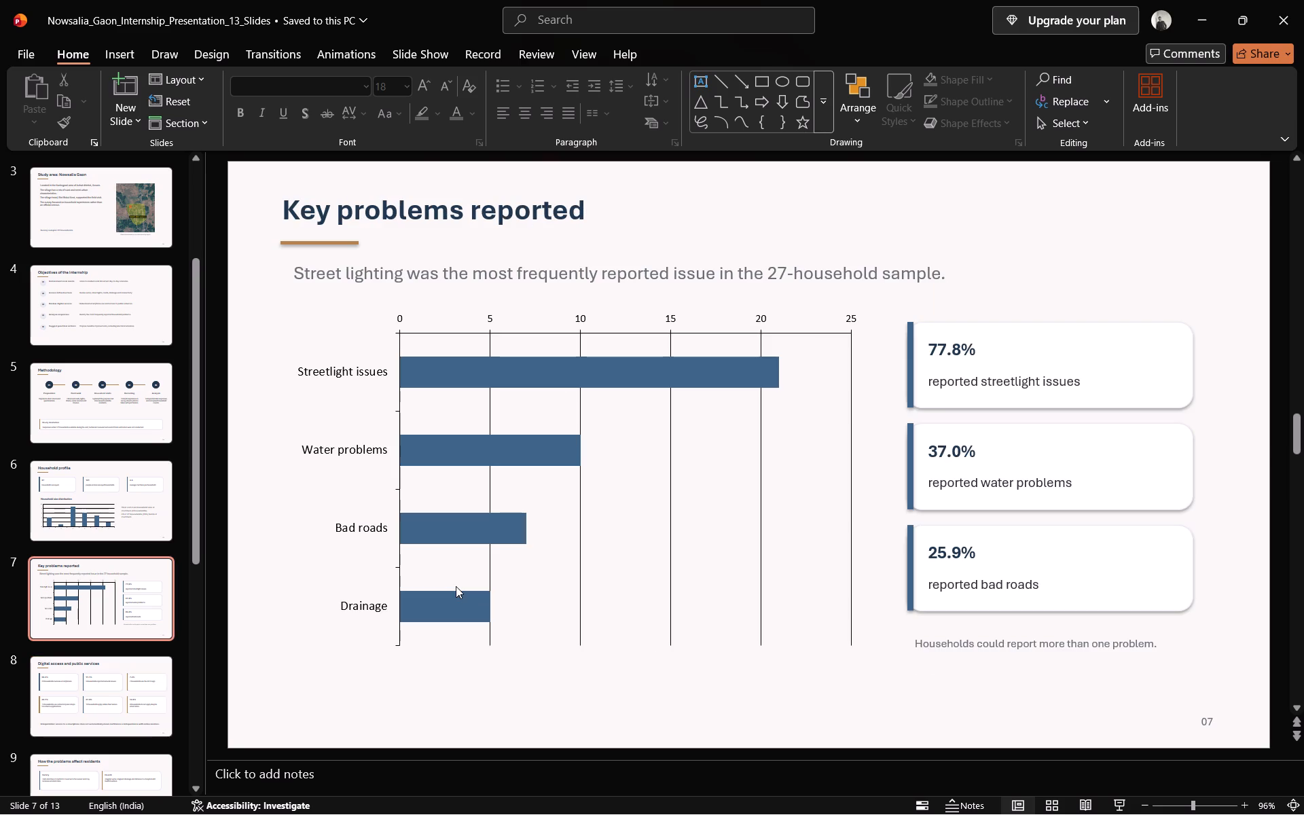
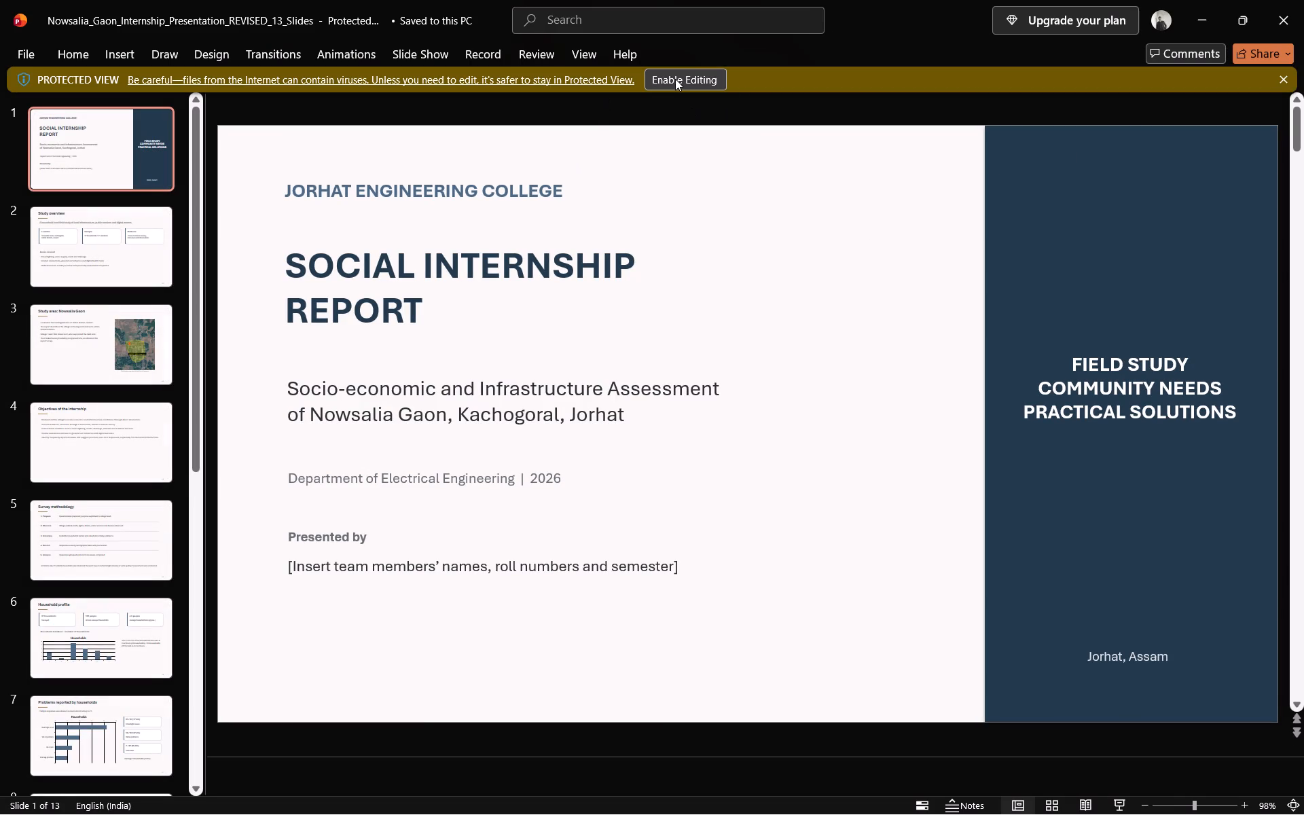
pyautogui.click(675, 79)
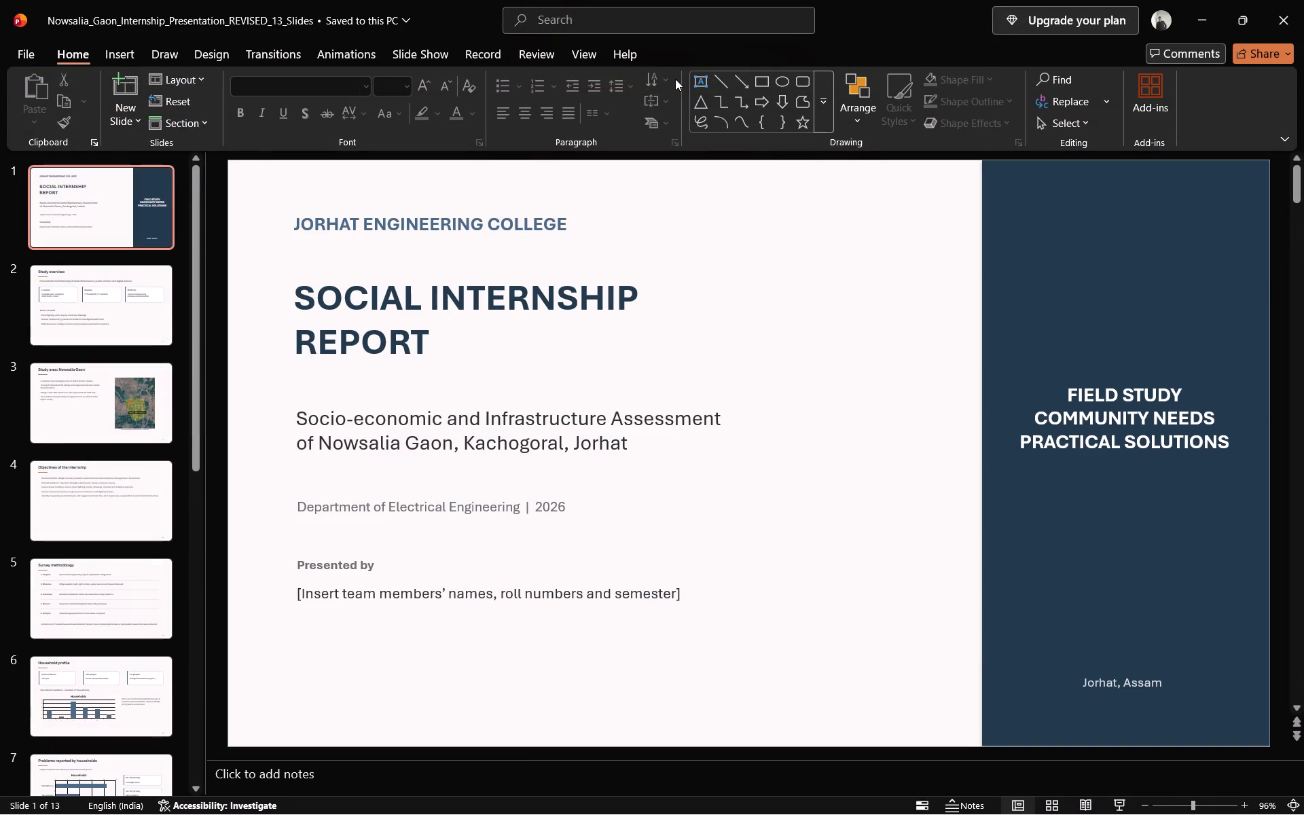
# Look over the opening slides of the revised presentation, including the title and Study overview slides.
pyautogui.scroll(-1, 834, 299)
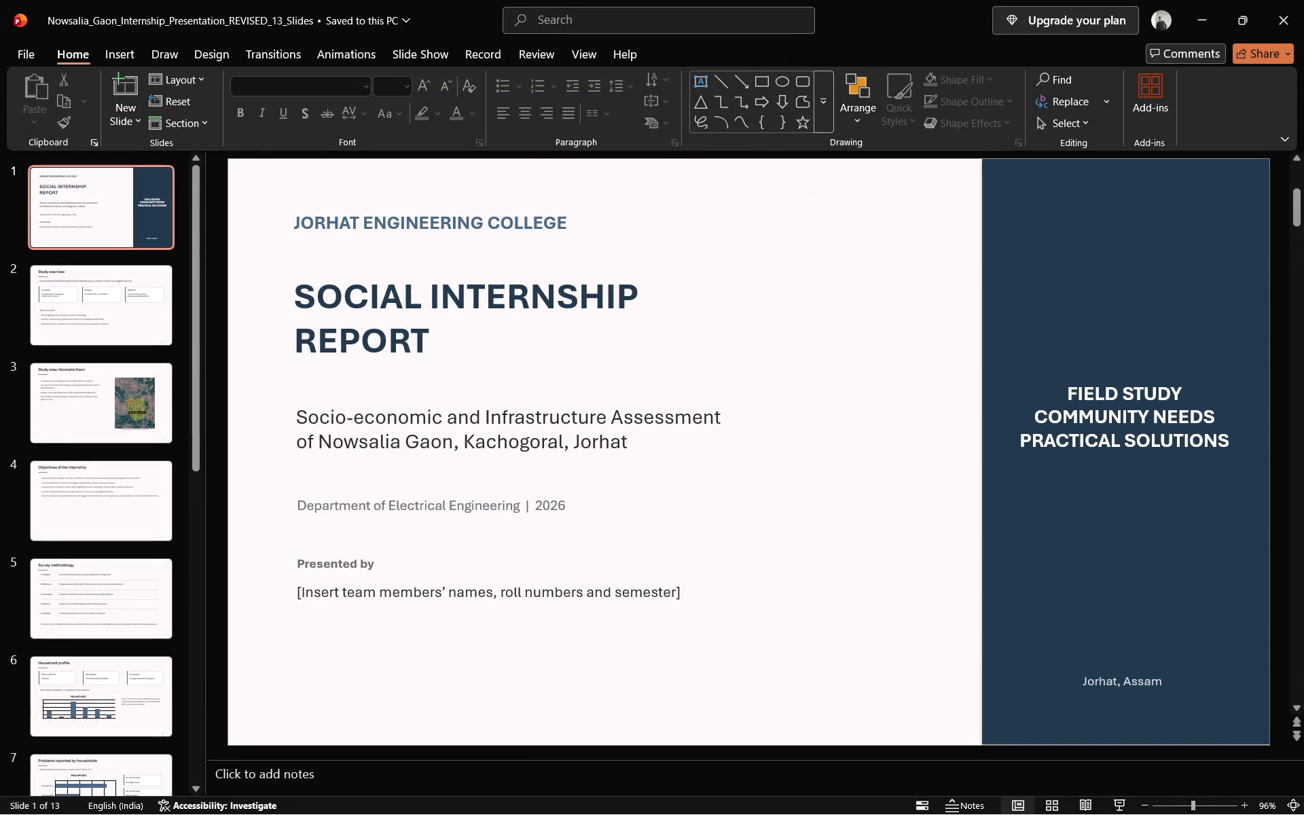
pyautogui.scroll(2, 834, 299)
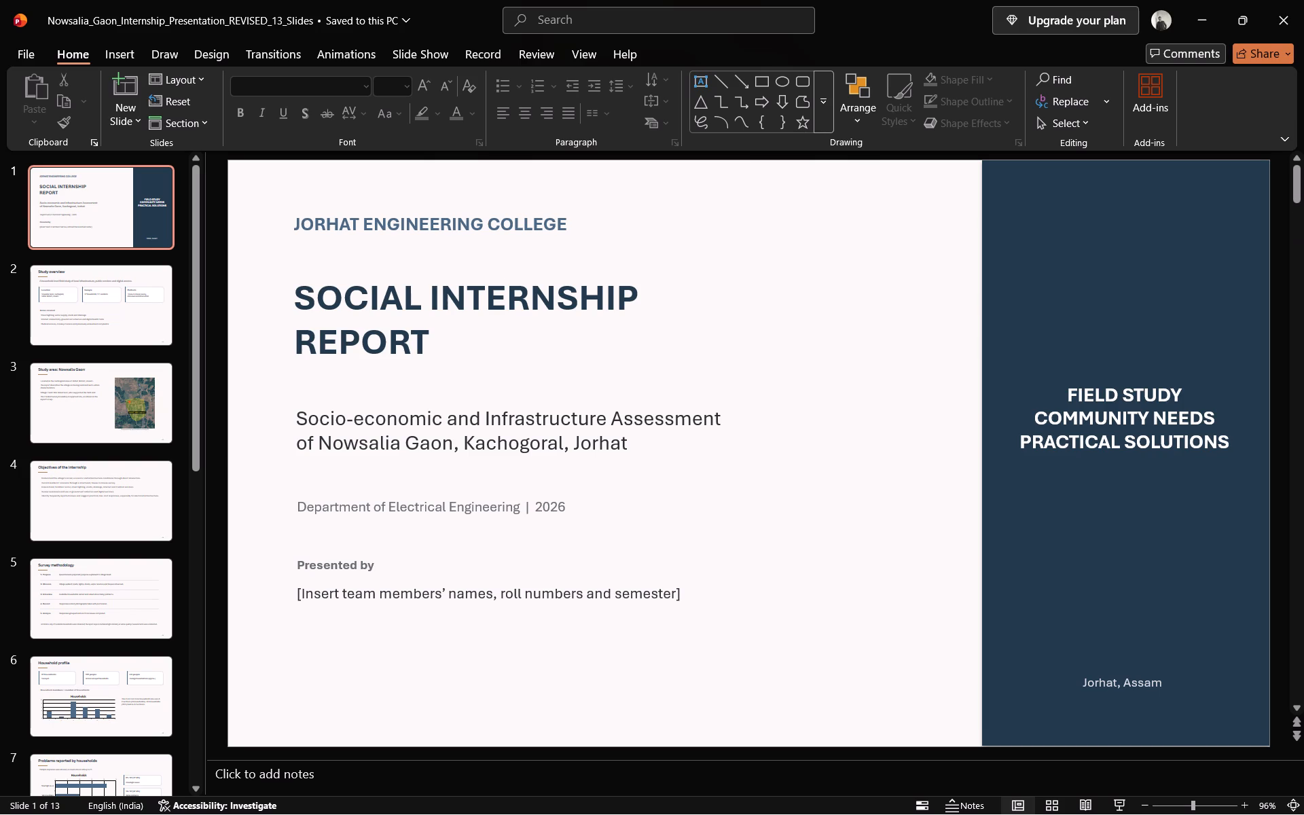
pyautogui.scroll(-3, 834, 299)
pyautogui.scroll(2, 834, 299)
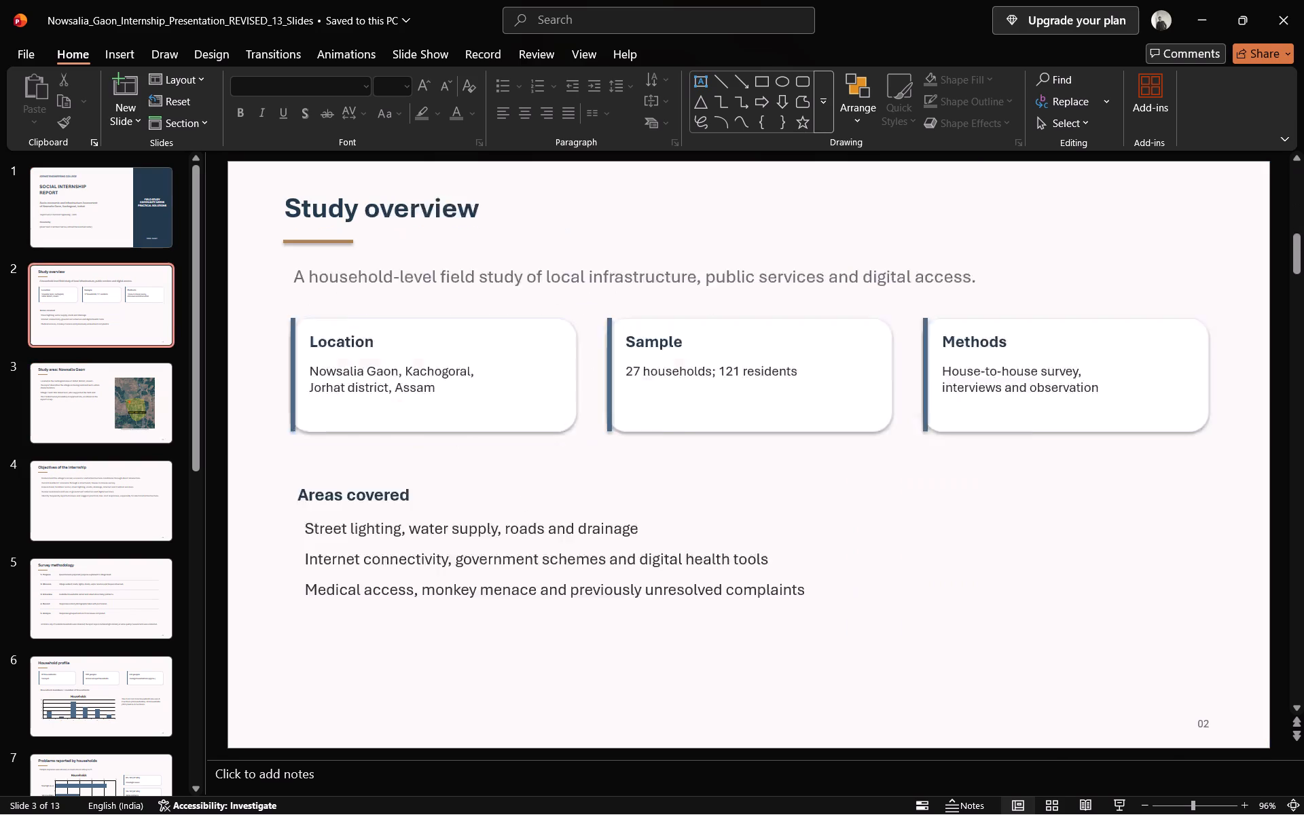
pyautogui.scroll(1, 834, 299)
# Minimize the open windows, close the duplicate Downloads window in File Explorer and bring up the remaining one.
pyautogui.click(1206, 16)
pyautogui.doubleClick(1205, 8)
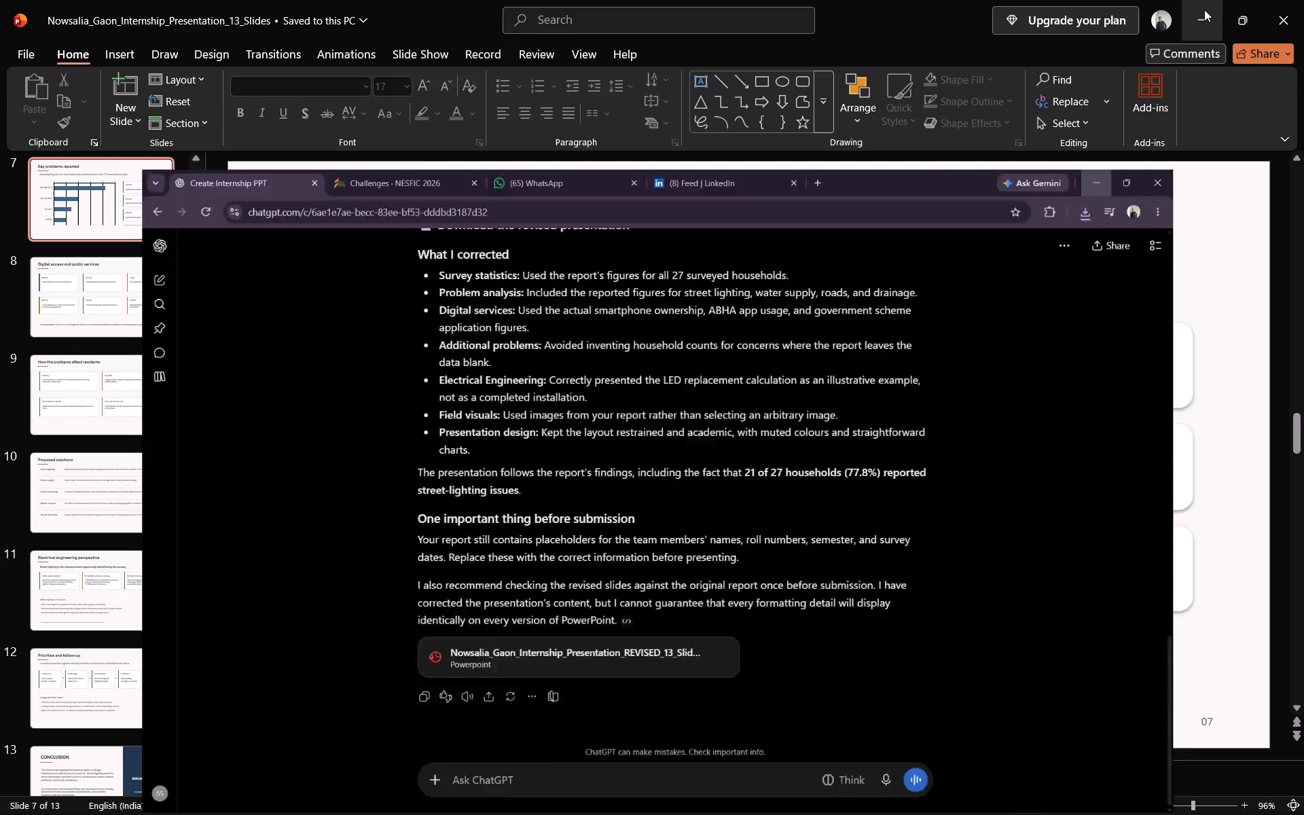
pyautogui.doubleClick(1203, 9)
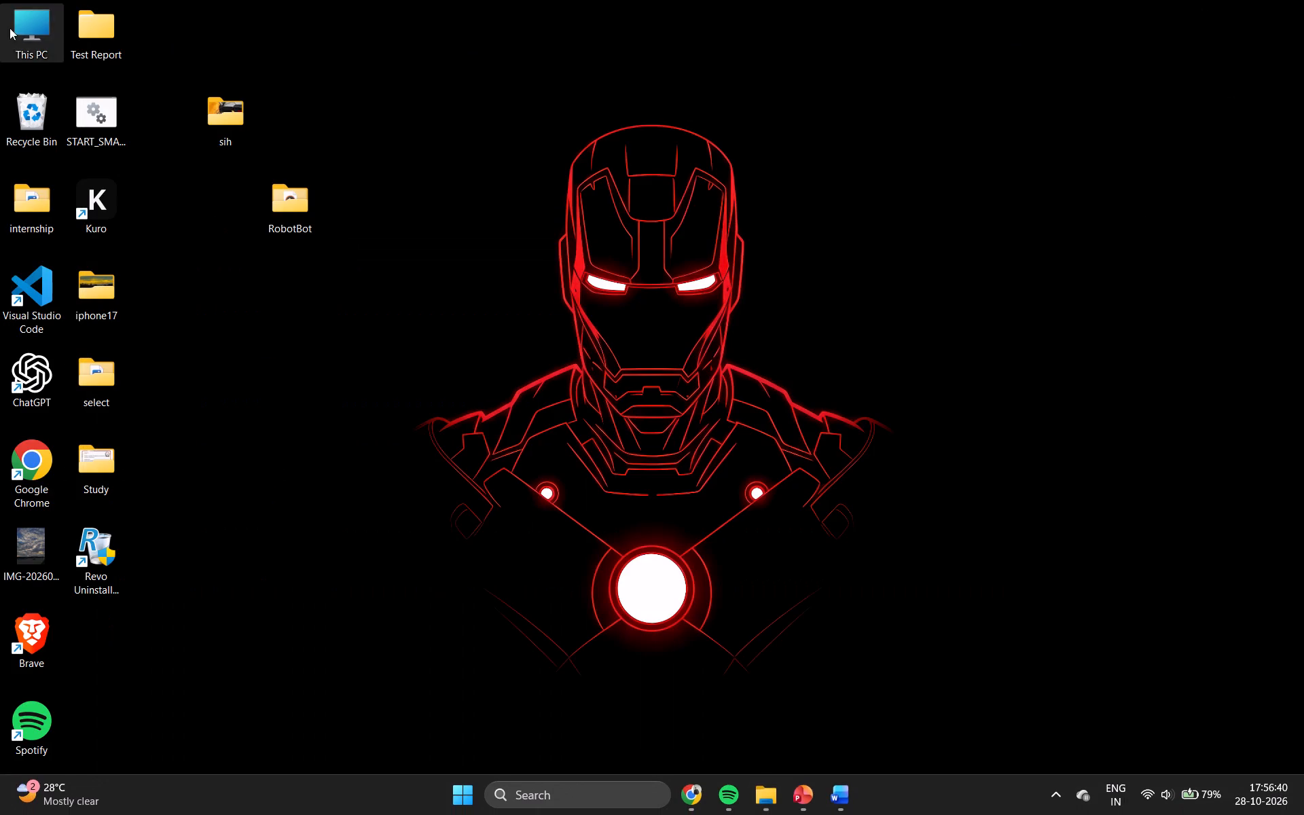
pyautogui.click(762, 814)
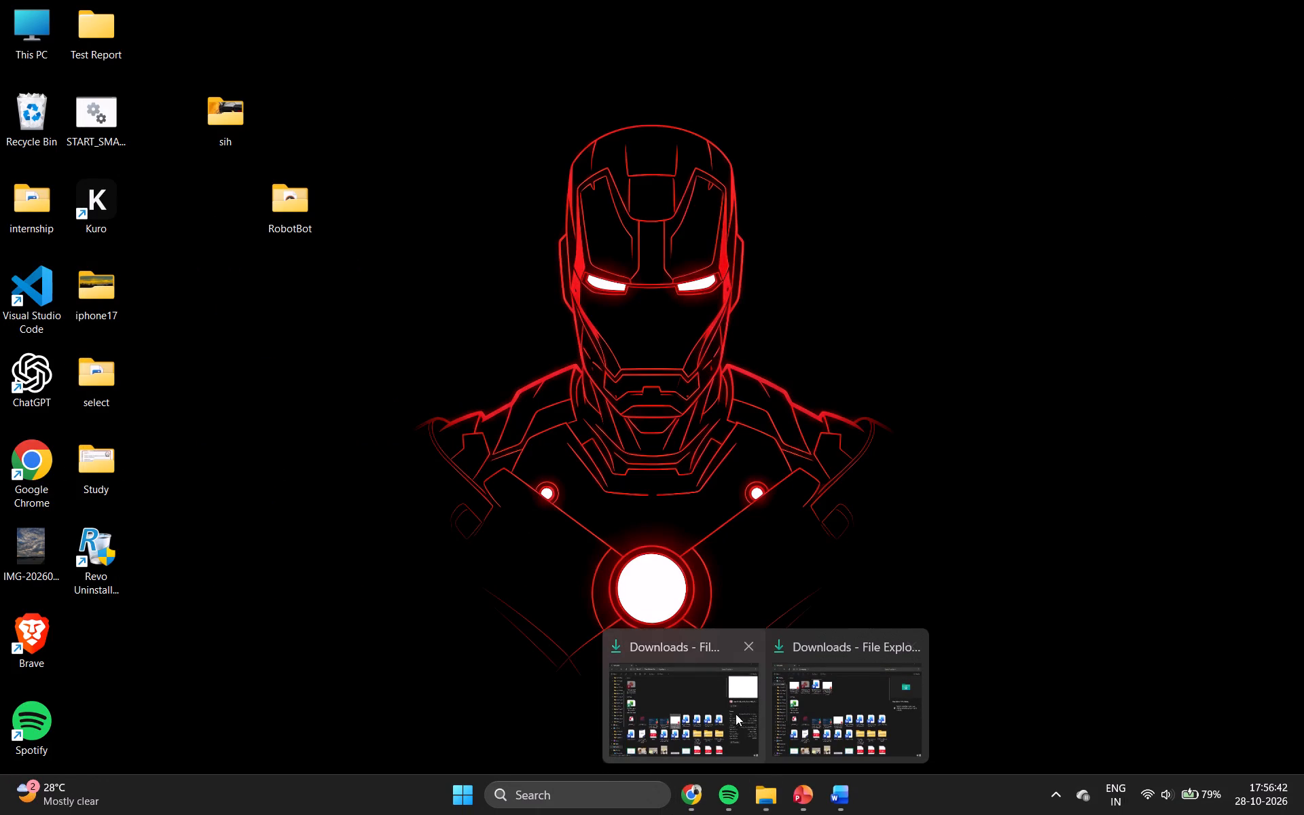
pyautogui.click(741, 642)
pyautogui.click(774, 700)
# Compare the file details of the original and REVISED 13-slide presentations, and open the REVISED one.
pyautogui.click(209, 253)
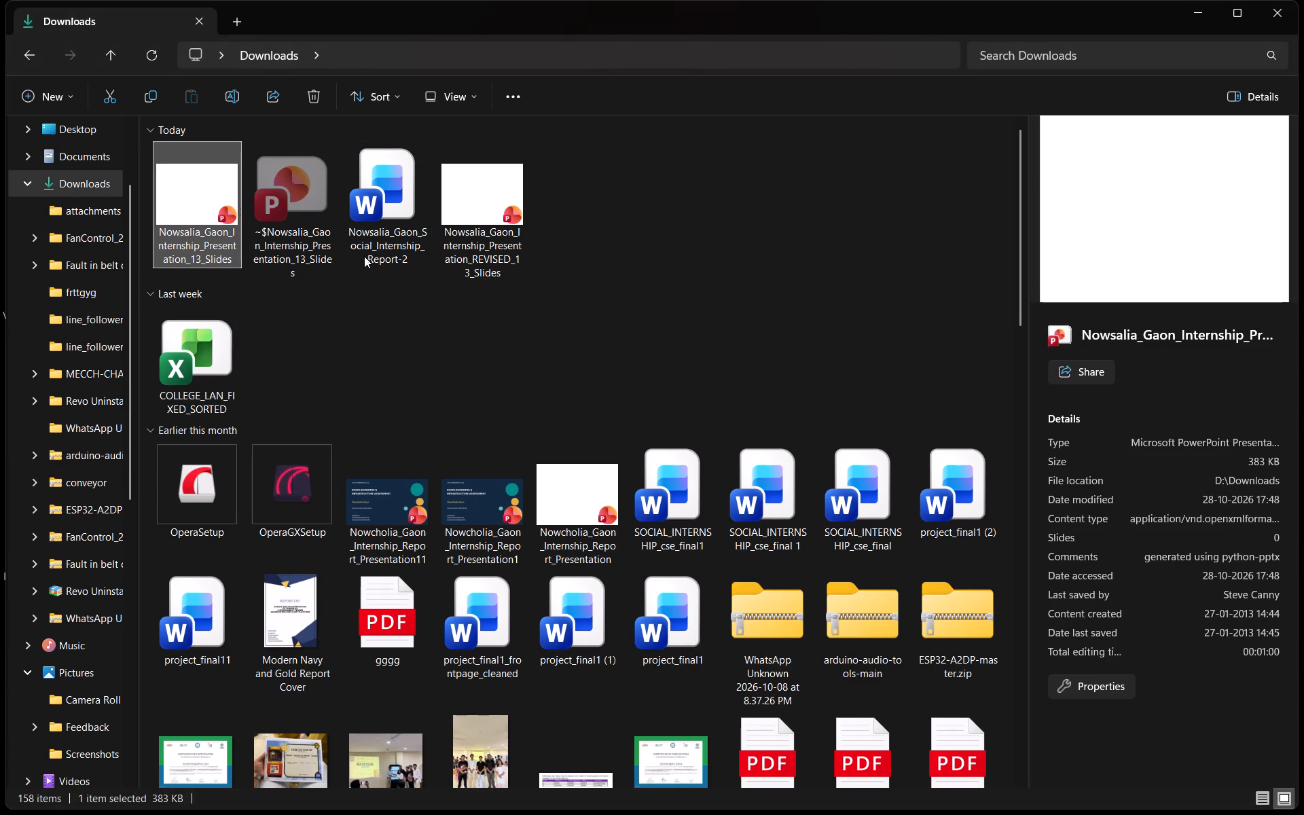
pyautogui.click(471, 242)
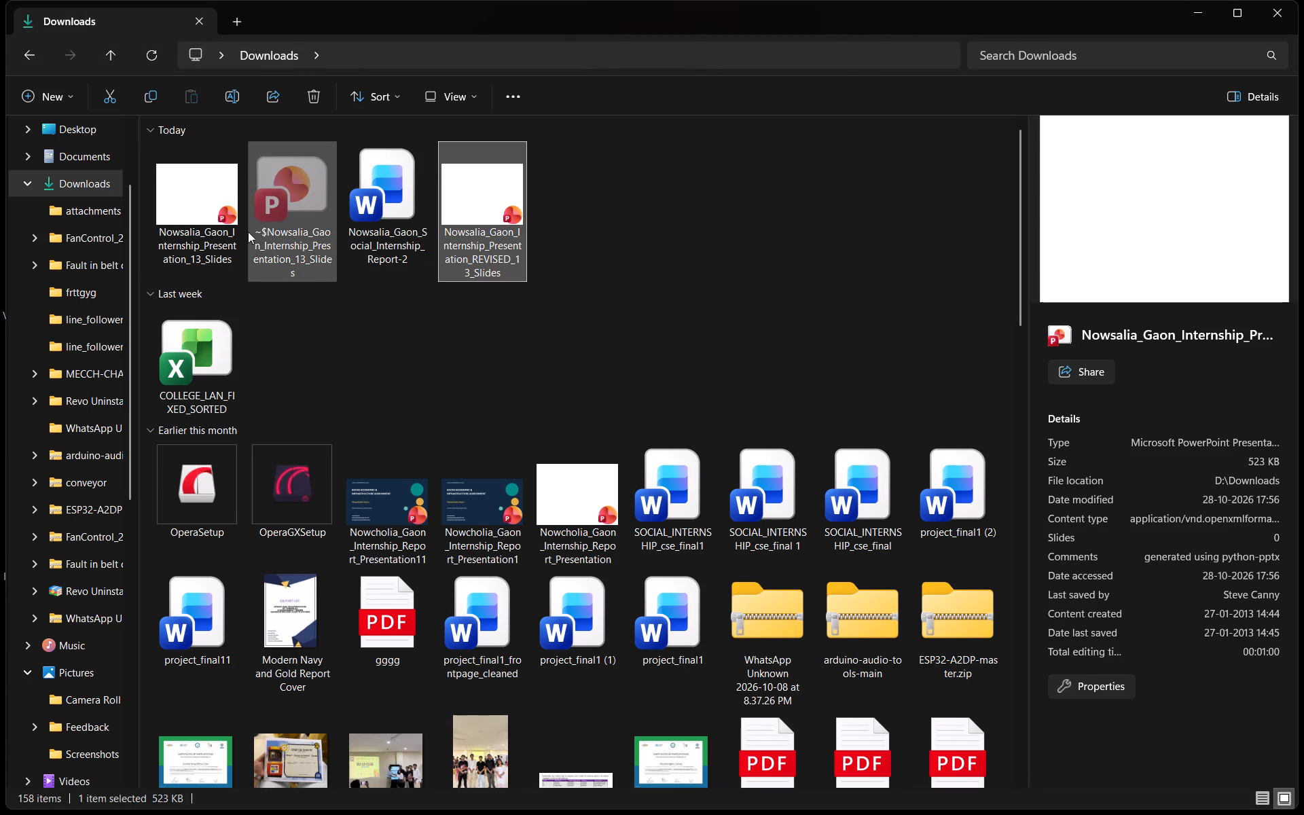
pyautogui.click(211, 238)
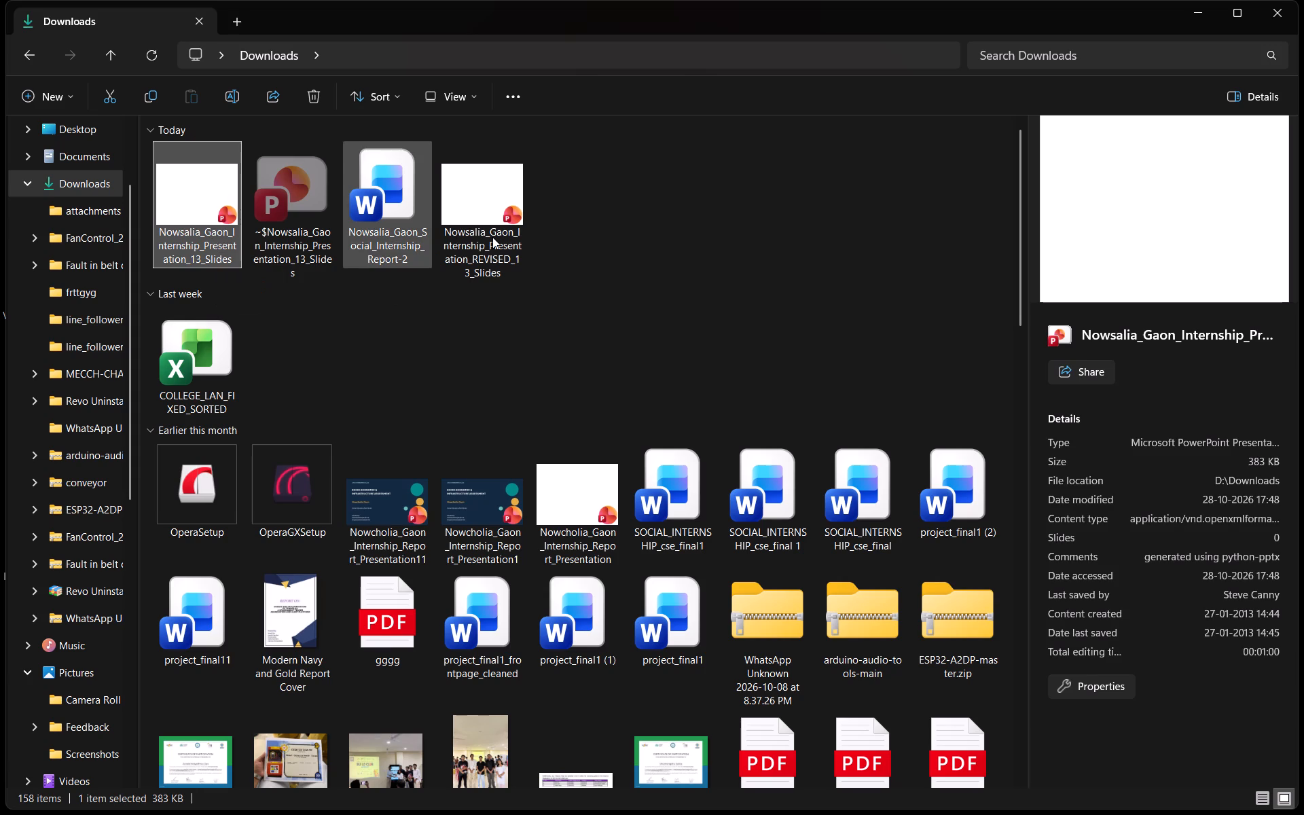
pyautogui.click(492, 237)
pyautogui.doubleClick(493, 237)
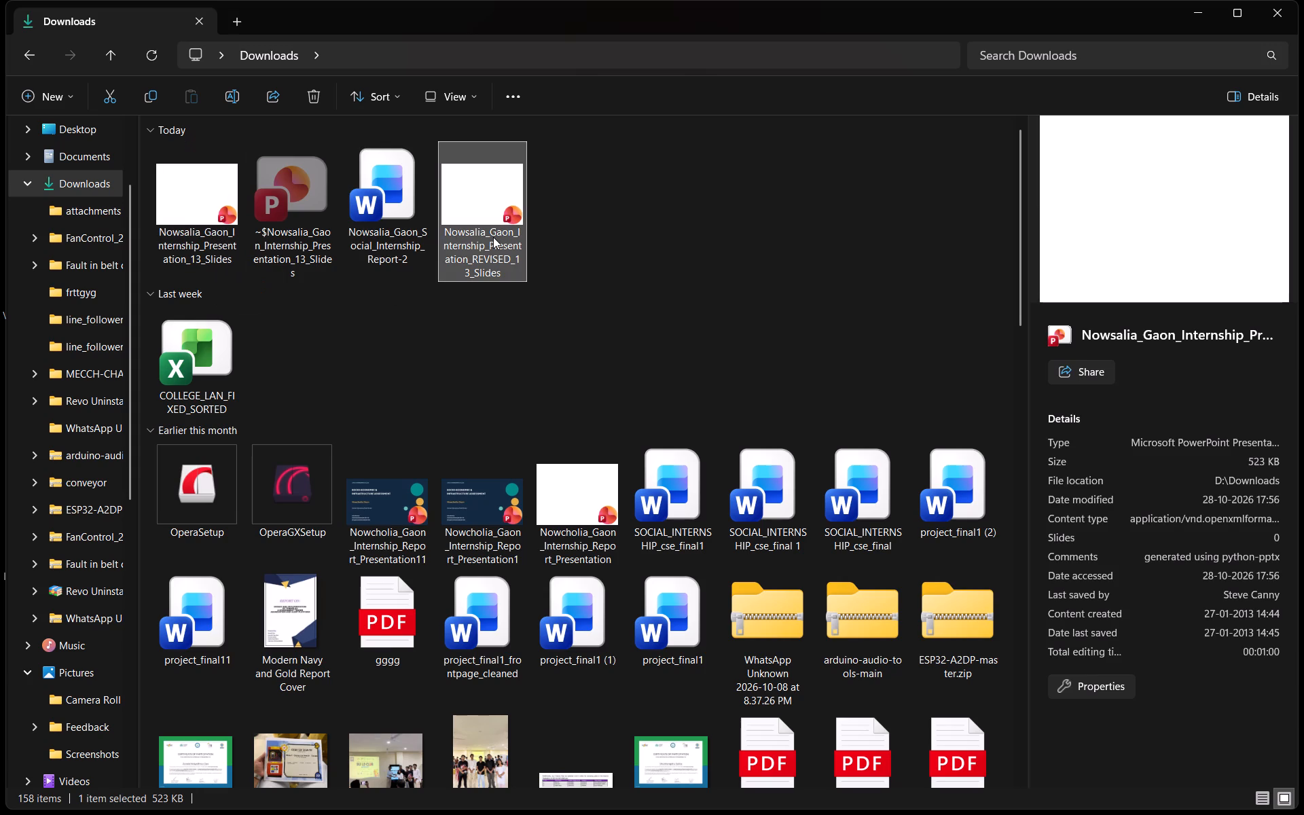
# Page through the revised slides up to Applying for government schemes and go back to Survey methodology.
pyautogui.scroll(-5, 590, 467)
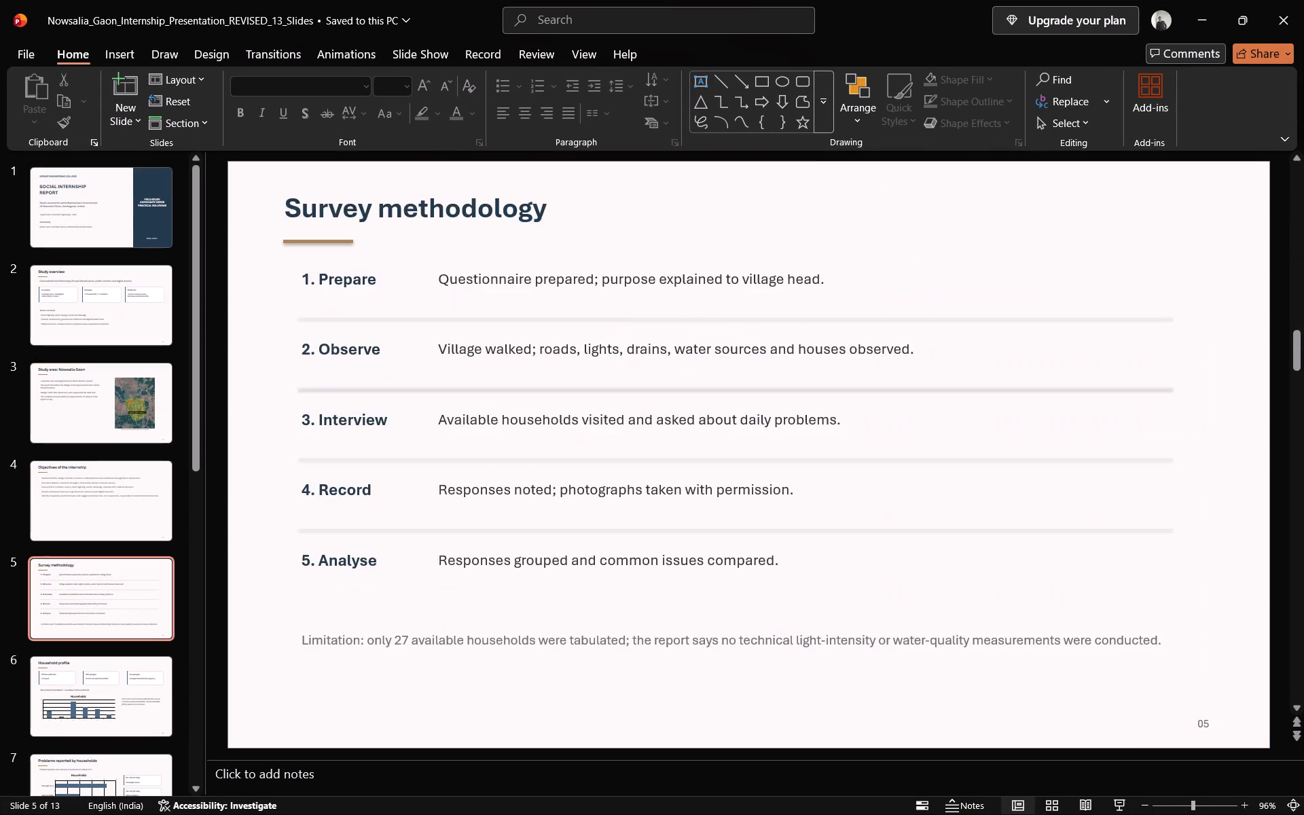
pyautogui.scroll(-2, 590, 457)
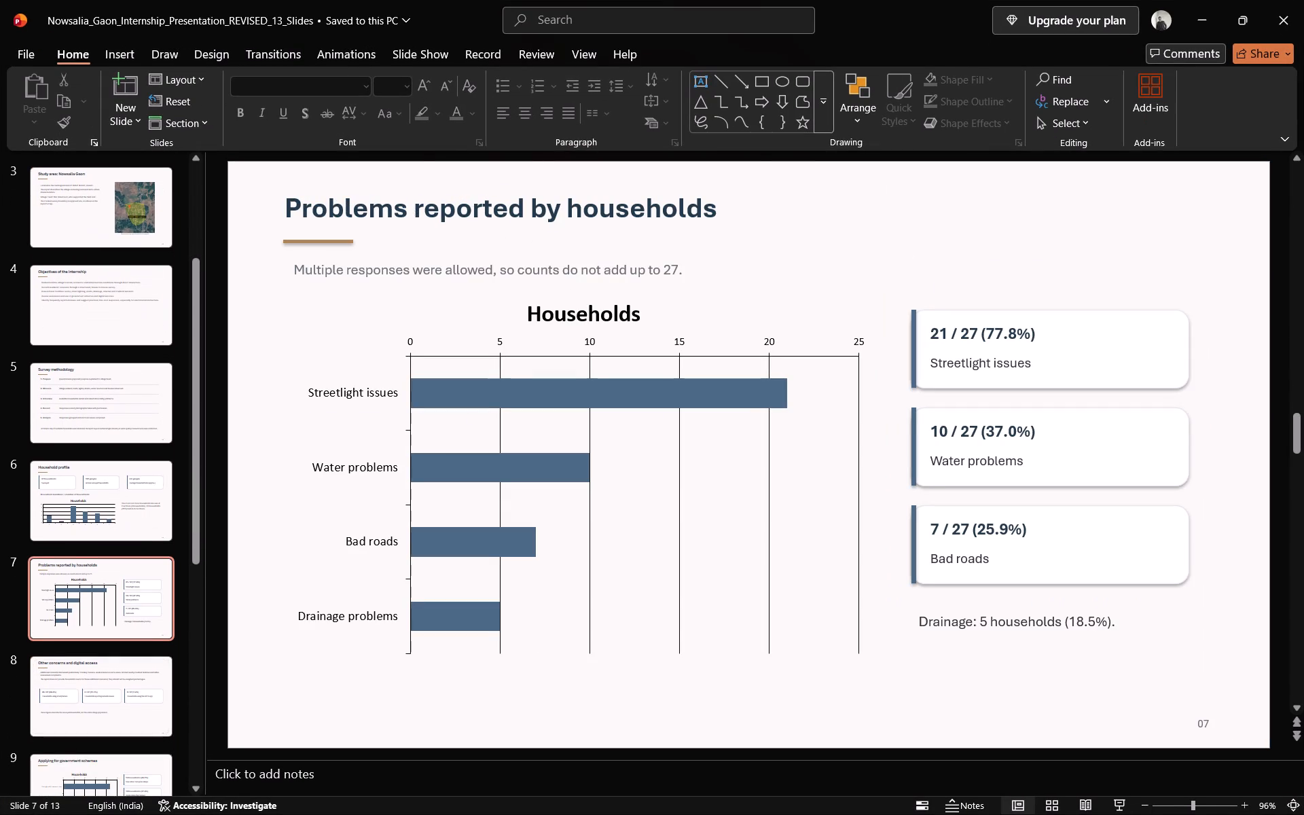
pyautogui.scroll(-2, 590, 457)
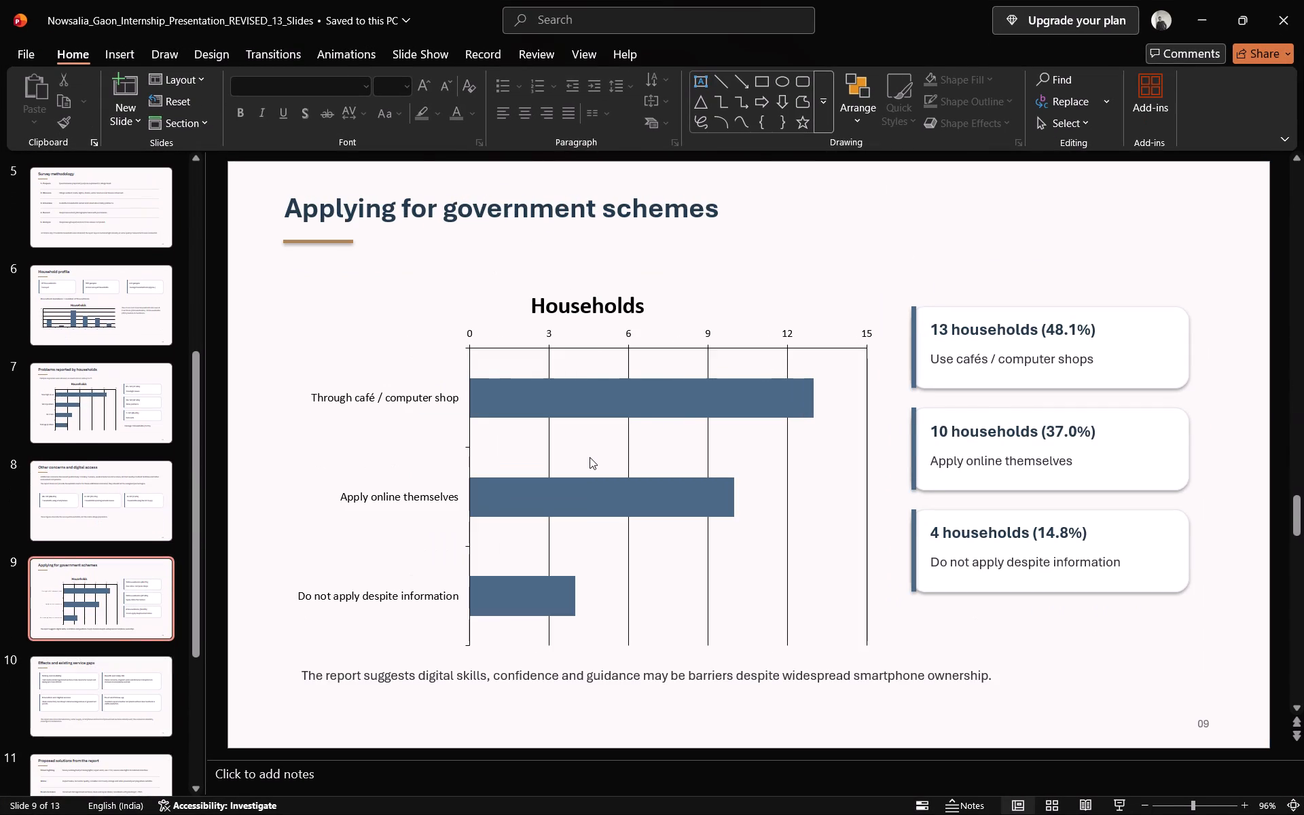
pyautogui.scroll(1, 590, 457)
pyautogui.scroll(-1, 590, 457)
pyautogui.scroll(3, 590, 457)
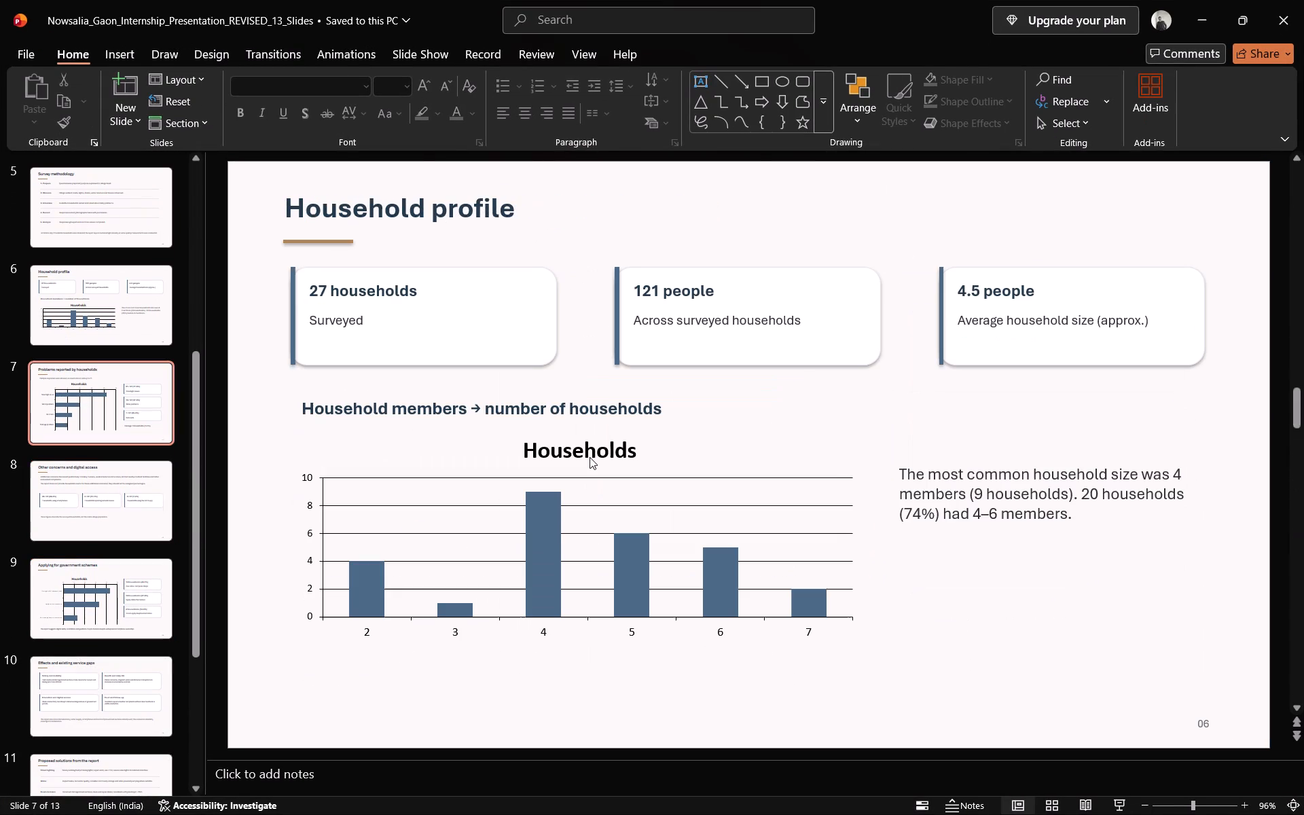
pyautogui.scroll(1, 590, 457)
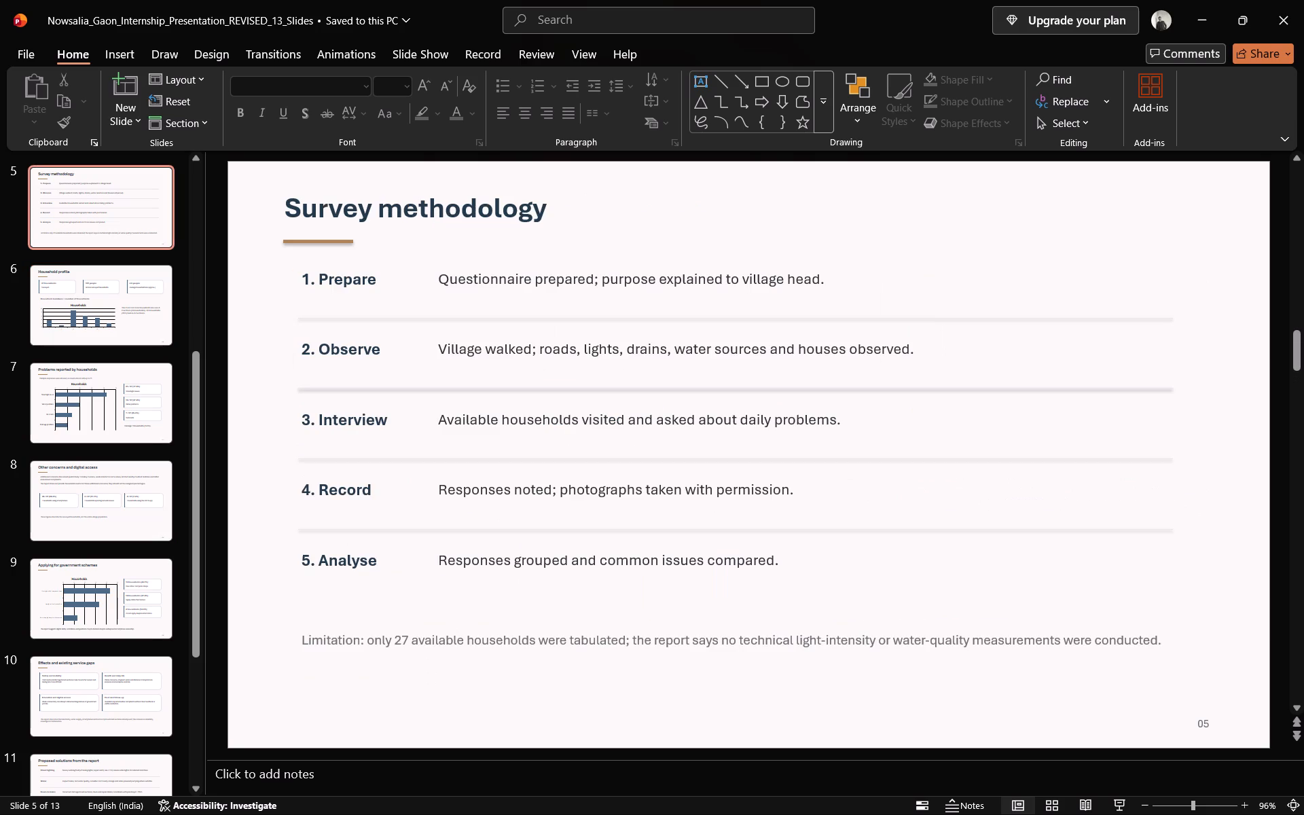
# Review the Problems reported by households, Other concerns and digital access, and government schemes slides, continuing to the Conclusion.
pyautogui.click(122, 429)
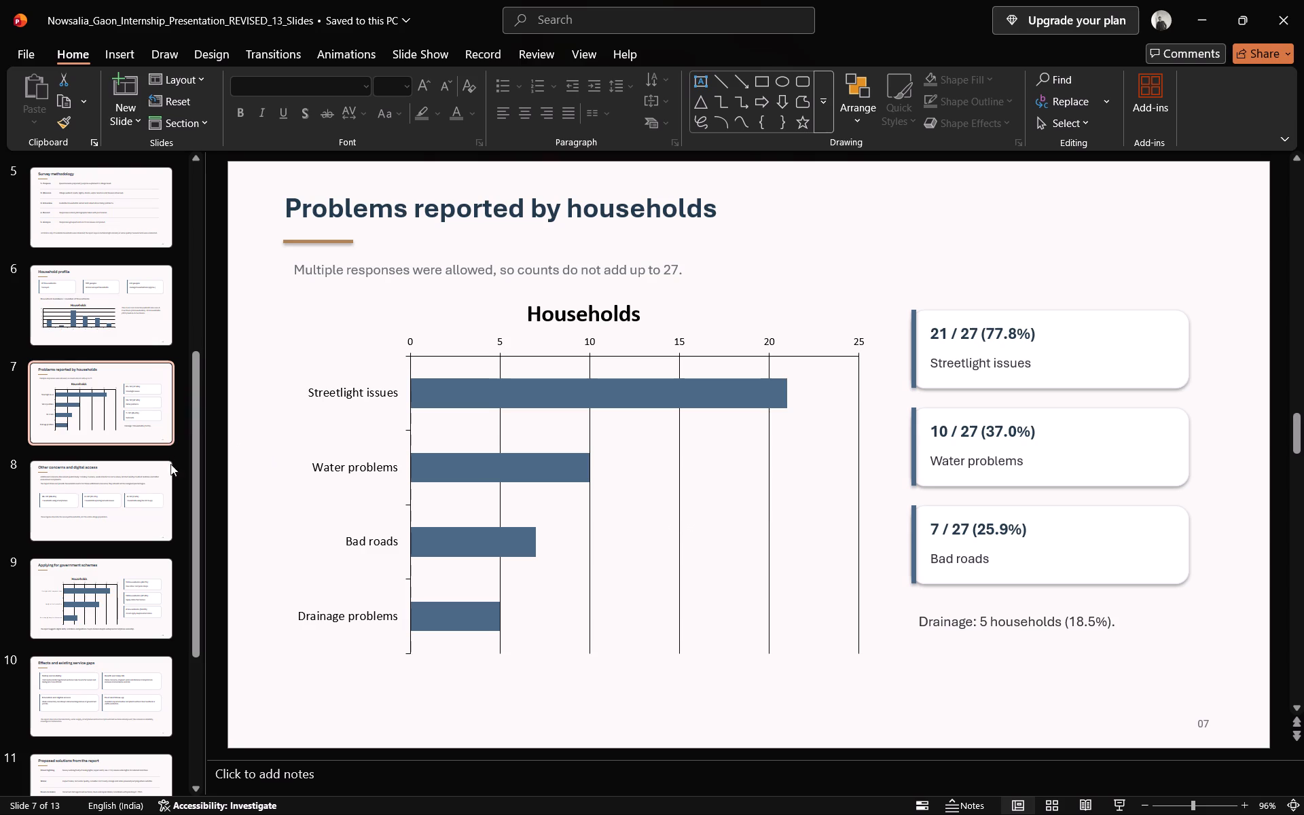
pyautogui.click(125, 467)
pyautogui.click(103, 609)
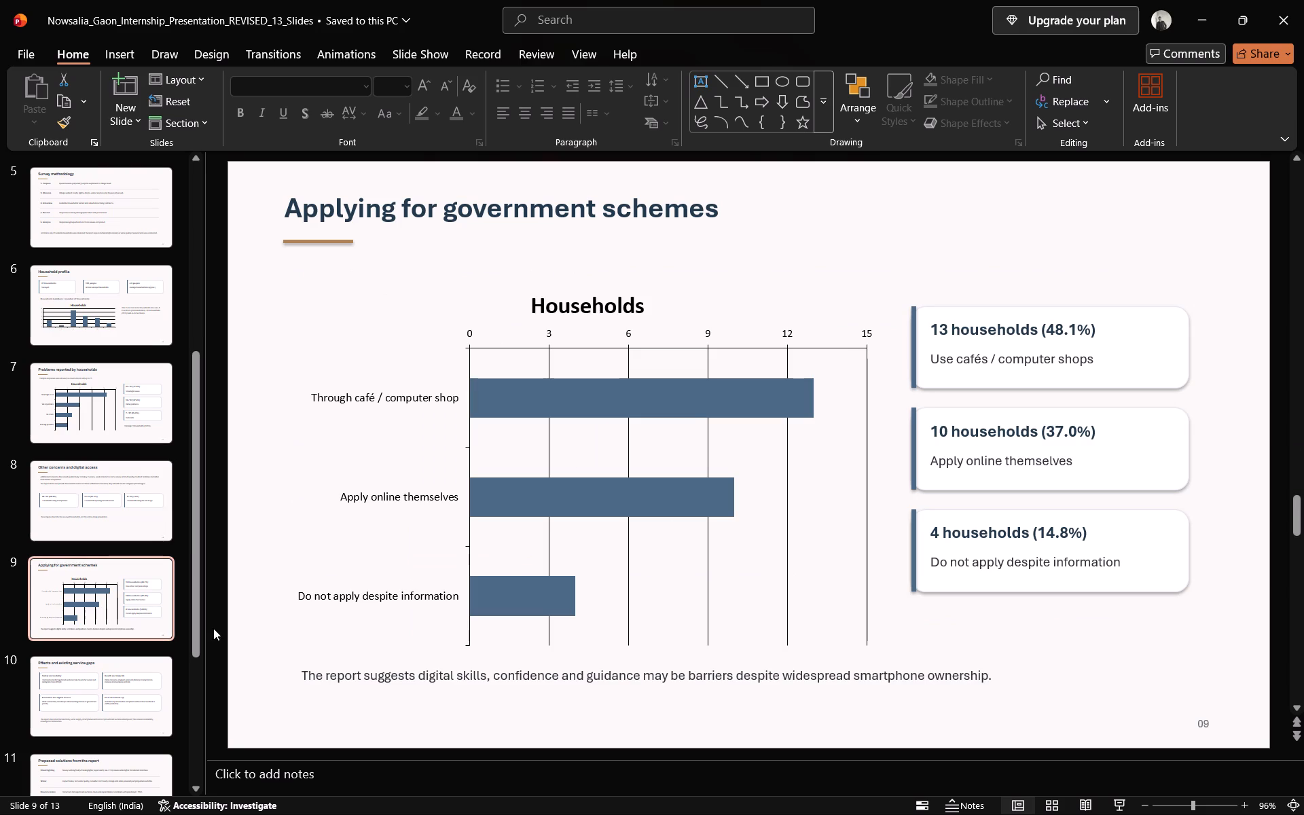
pyautogui.click(113, 516)
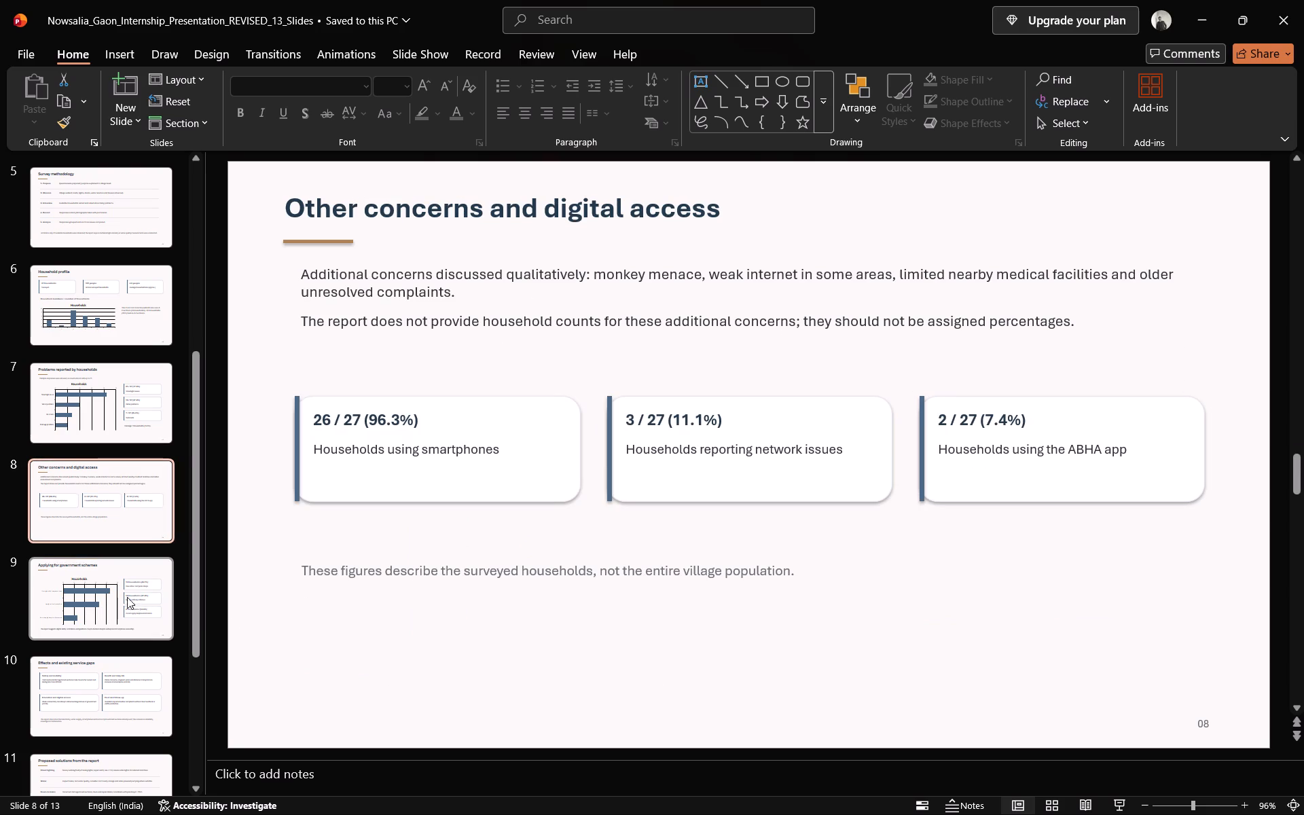
pyautogui.click(101, 601)
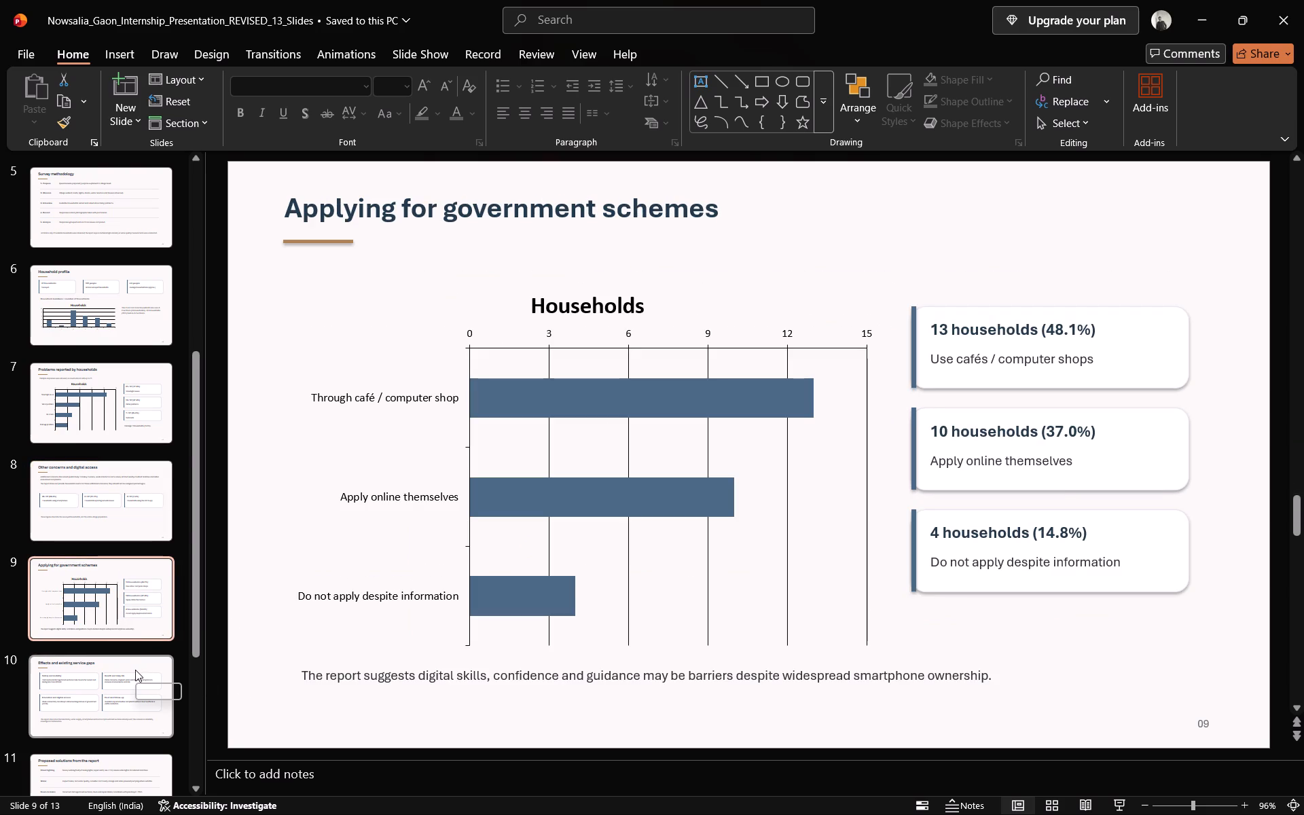
pyautogui.scroll(-5, 135, 670)
pyautogui.click(110, 628)
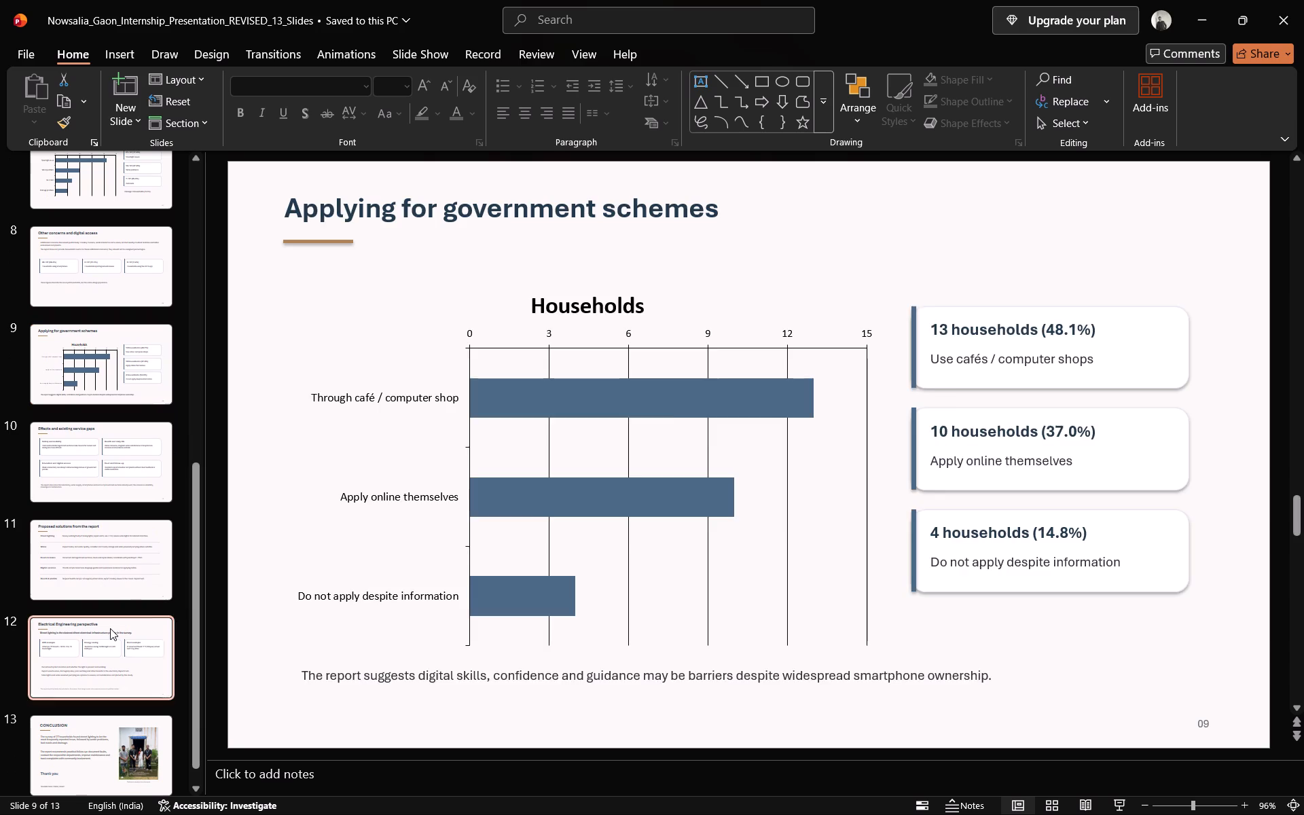
pyautogui.click(110, 646)
pyautogui.click(117, 708)
pyautogui.click(117, 744)
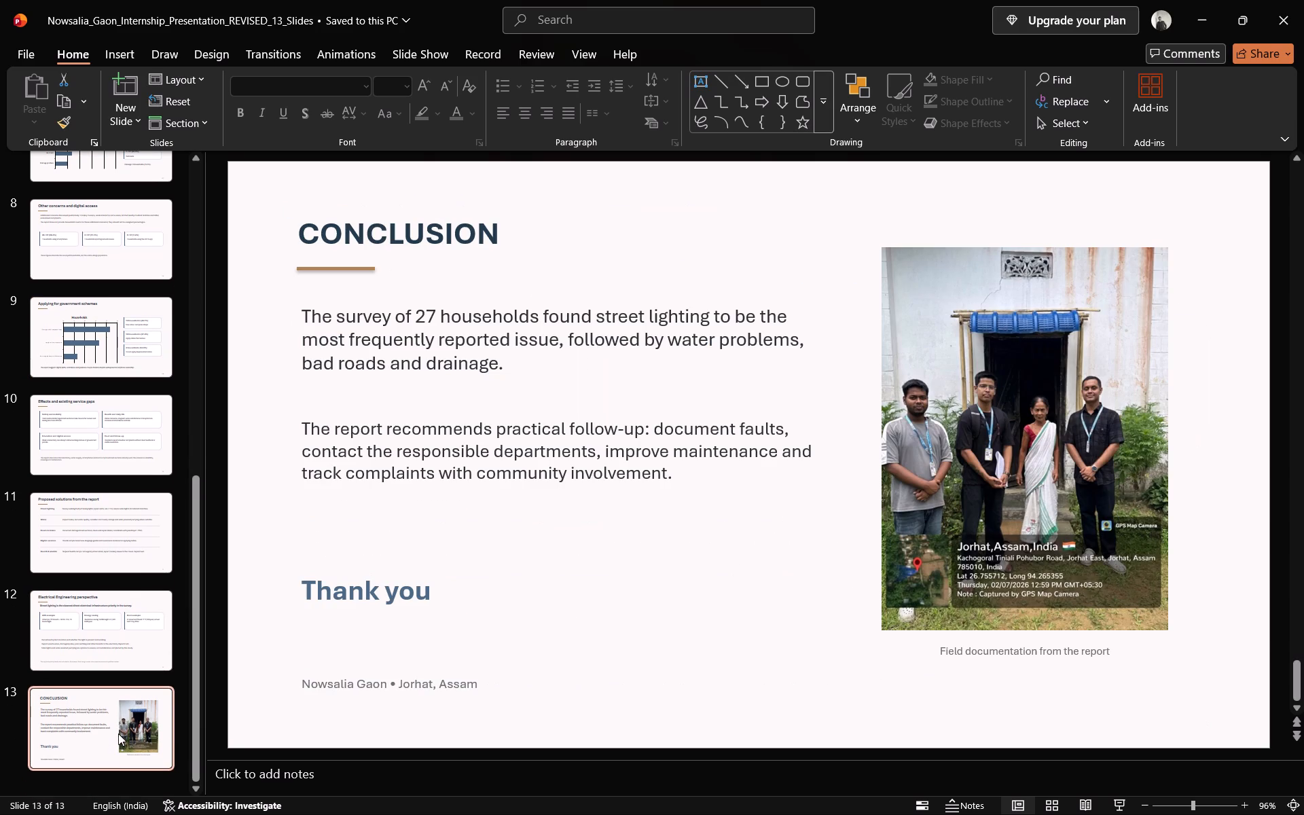
# Go back from the Conclusion to the government schemes slide and on to Problems reported by households.
pyautogui.scroll(3, 121, 645)
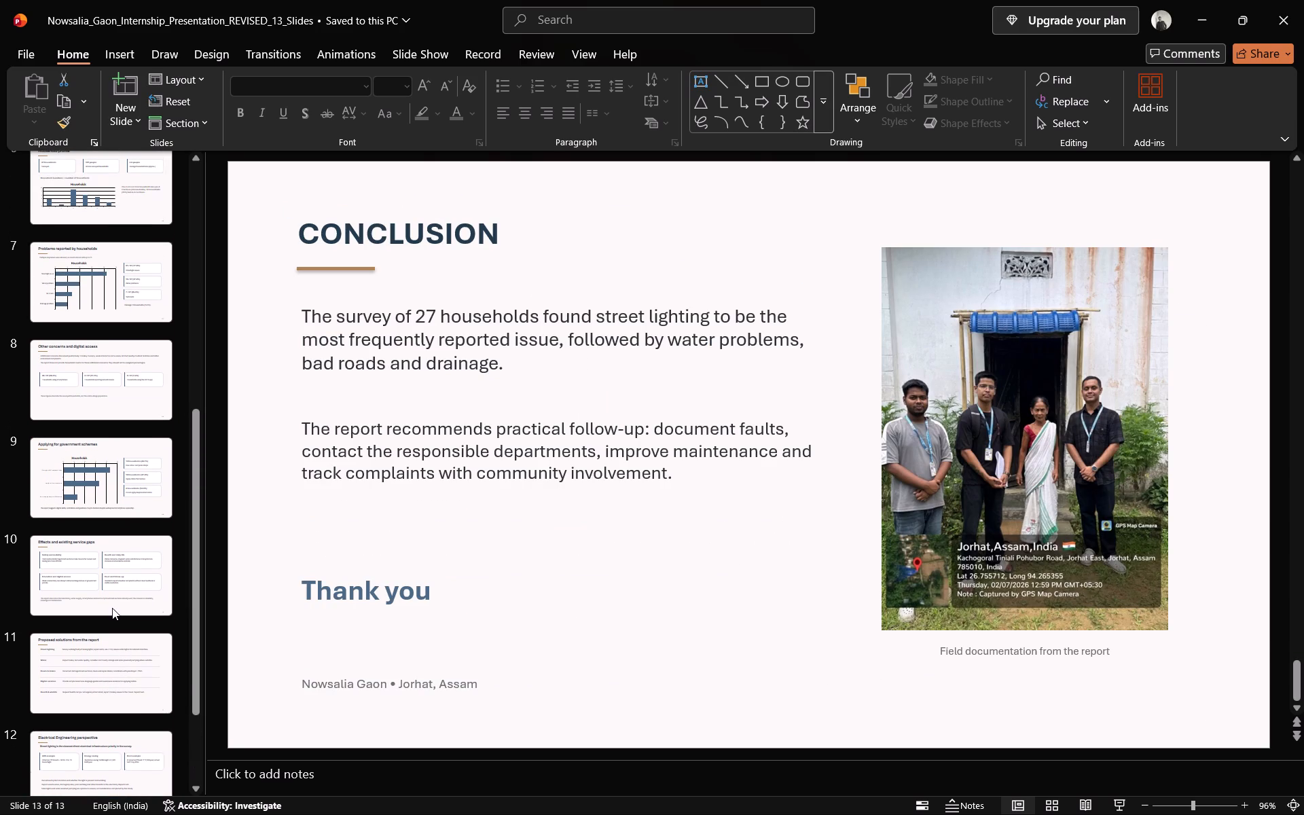
pyautogui.click(112, 608)
pyautogui.click(107, 509)
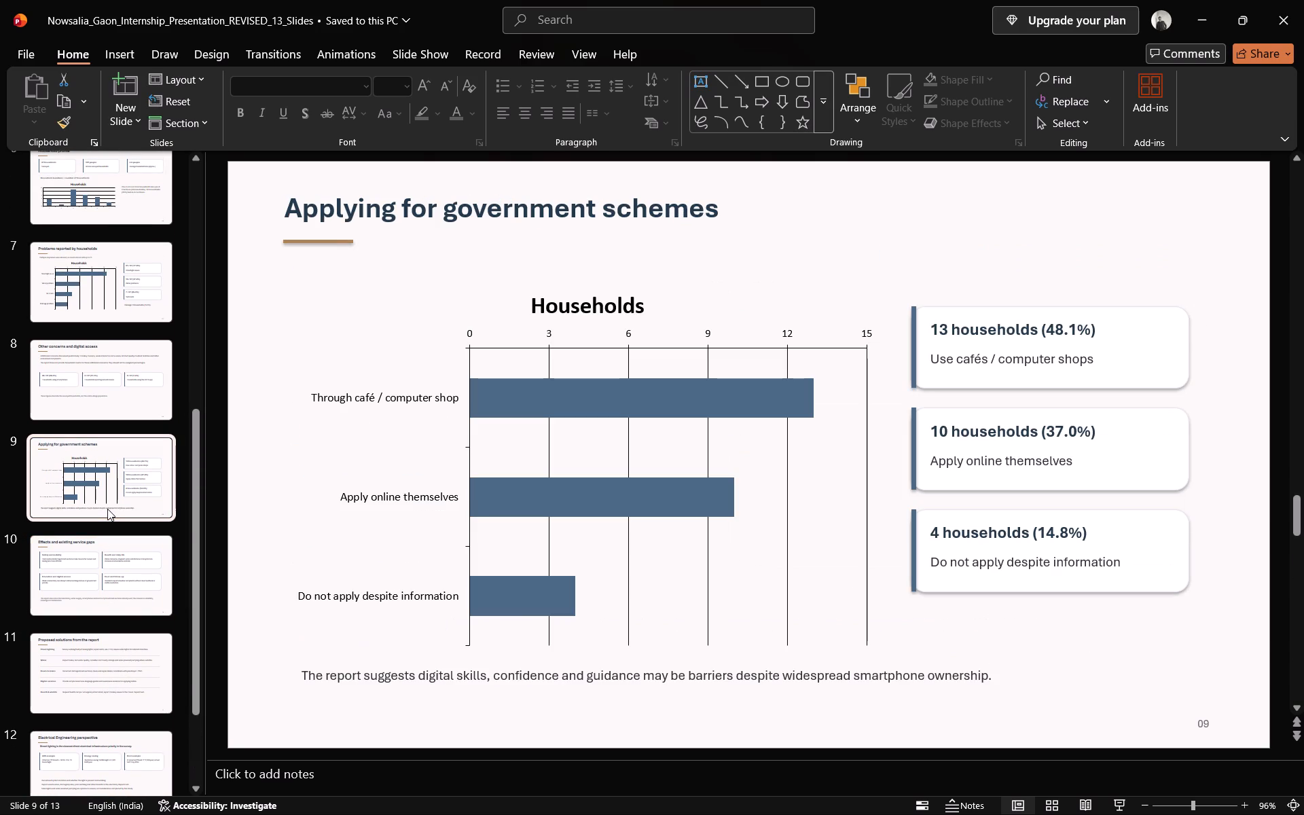
pyautogui.scroll(2, 107, 509)
pyautogui.click(128, 394)
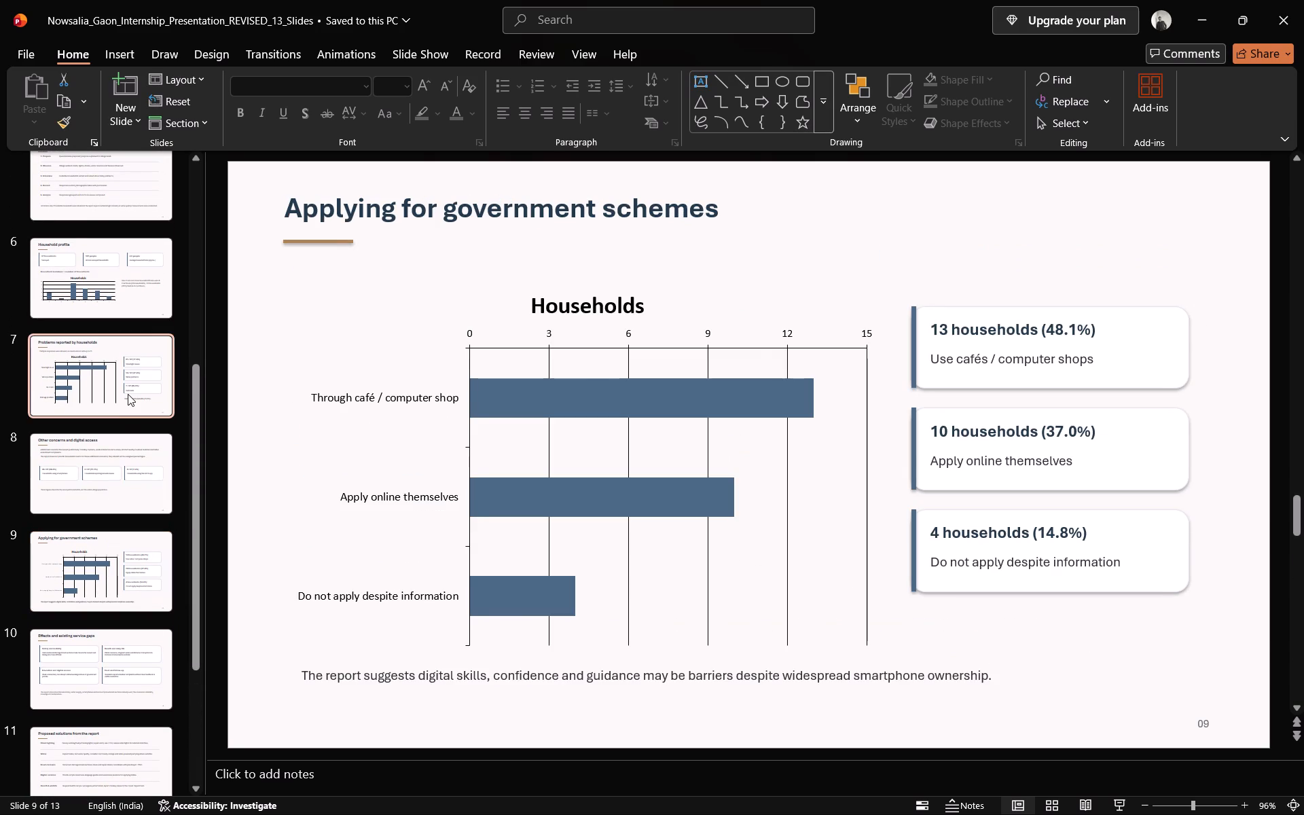
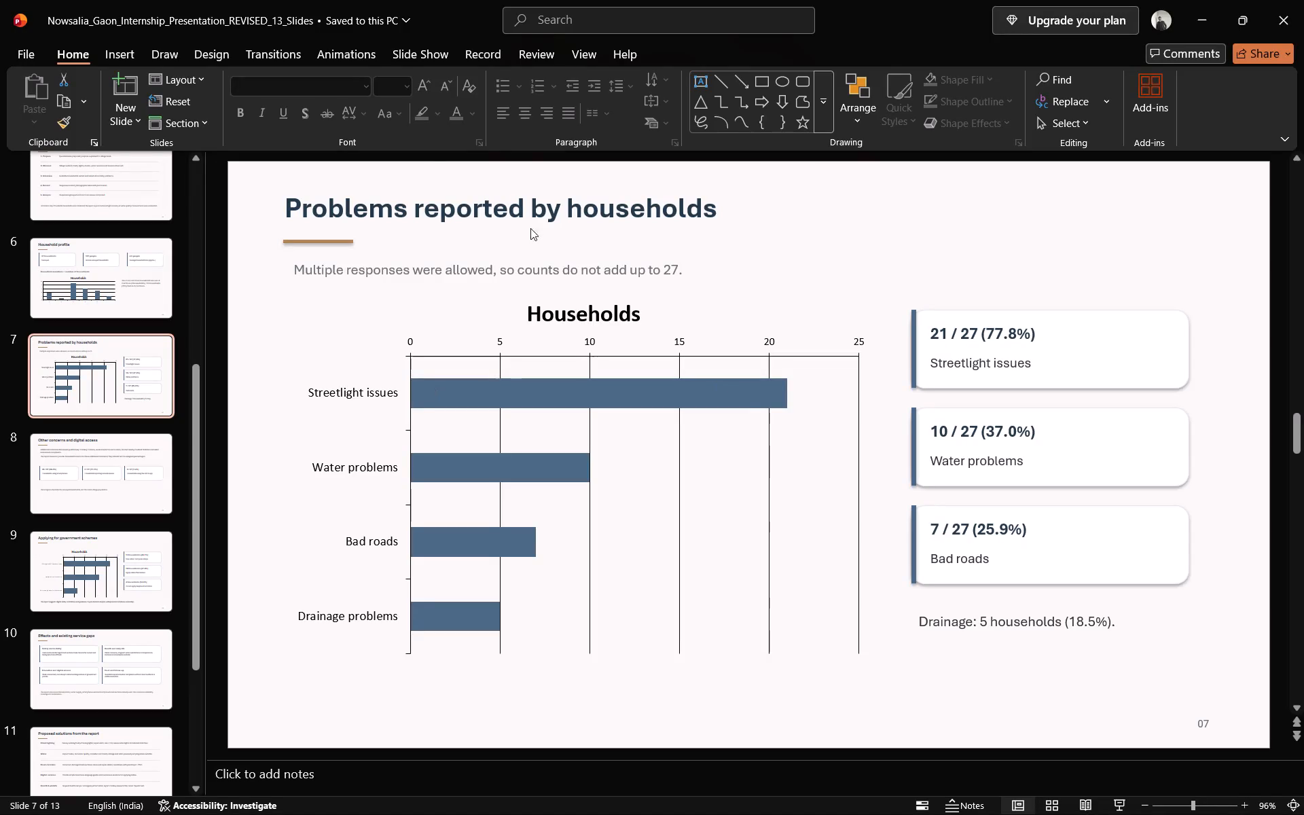
pyautogui.click(1209, 0)
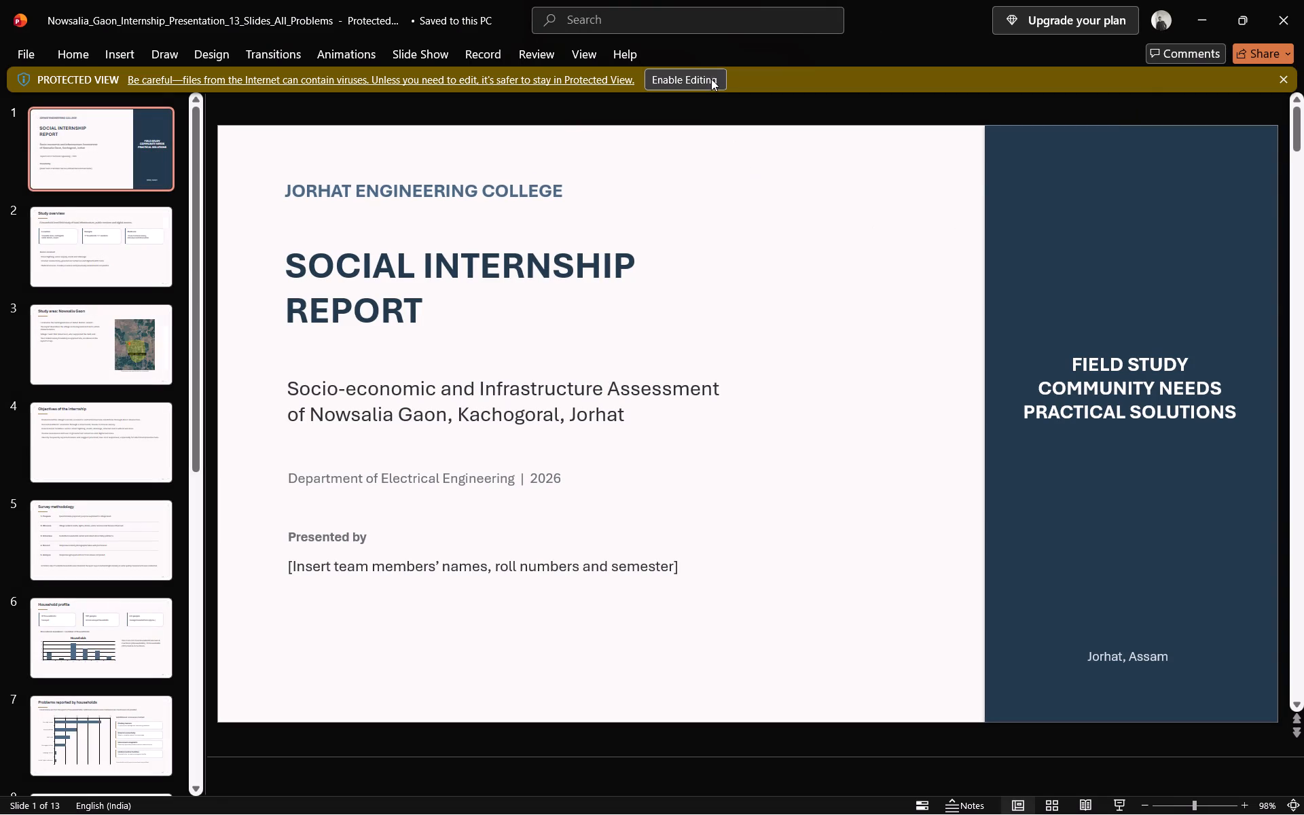
pyautogui.click(711, 79)
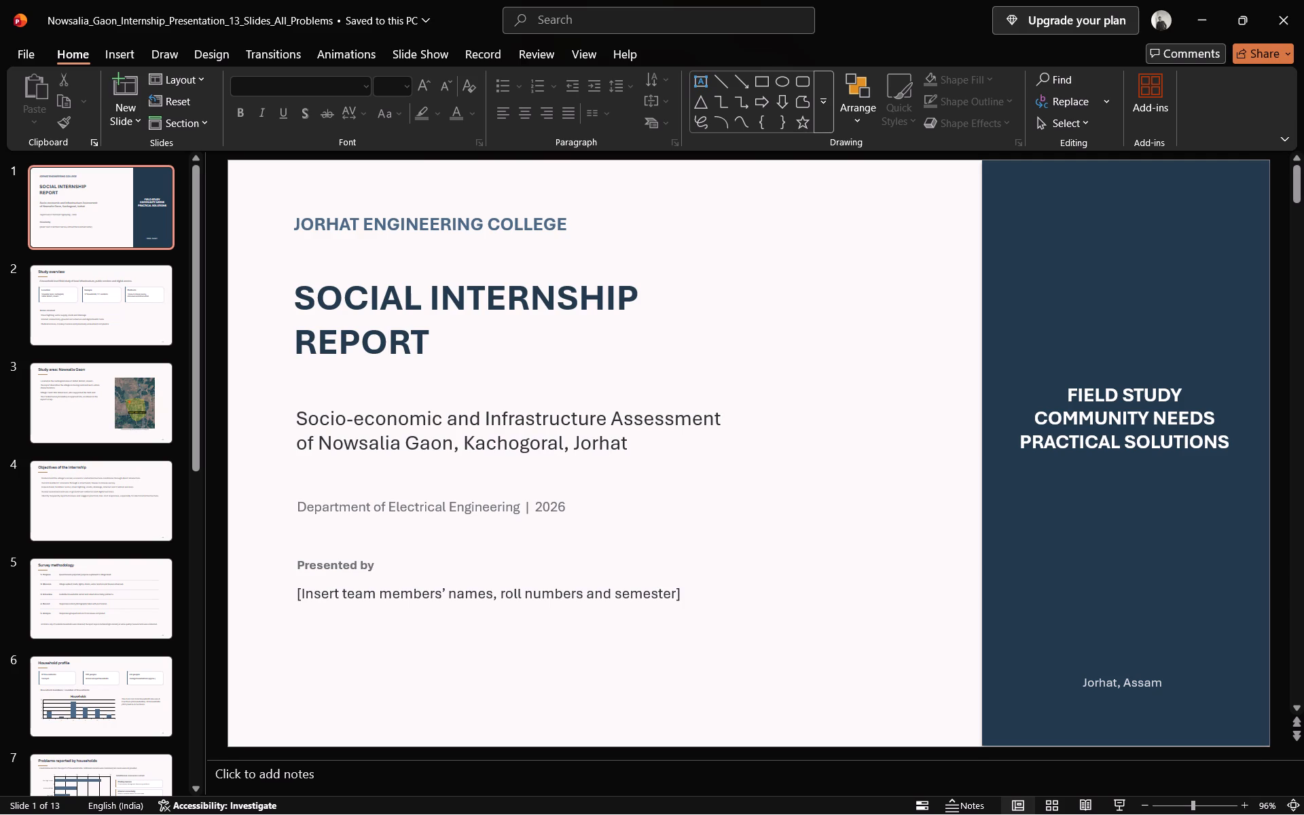
# Page through the All_Problems deck past Problems reported by households and Other concerns and digital access, and go back to Study overview.
pyautogui.scroll(-2, 558, 460)
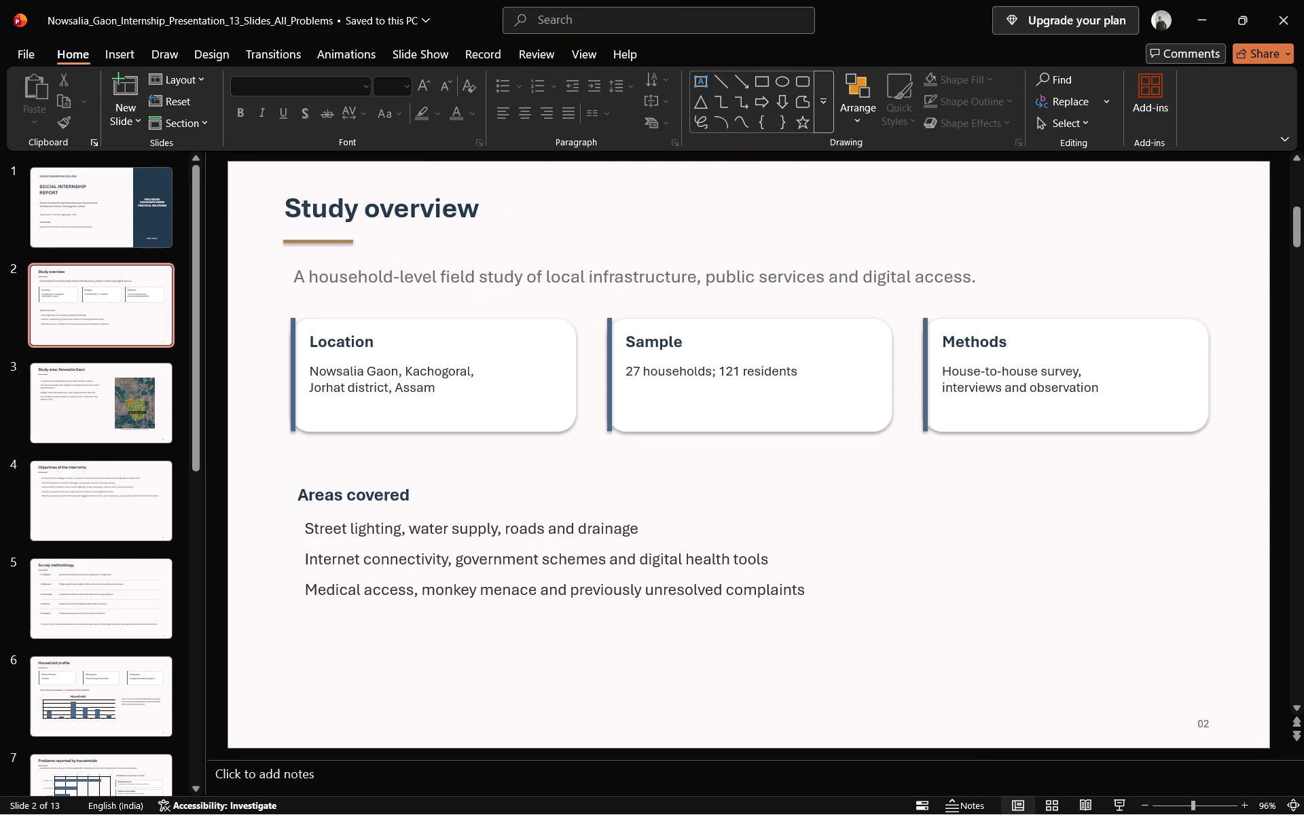
pyautogui.scroll(-3, 558, 460)
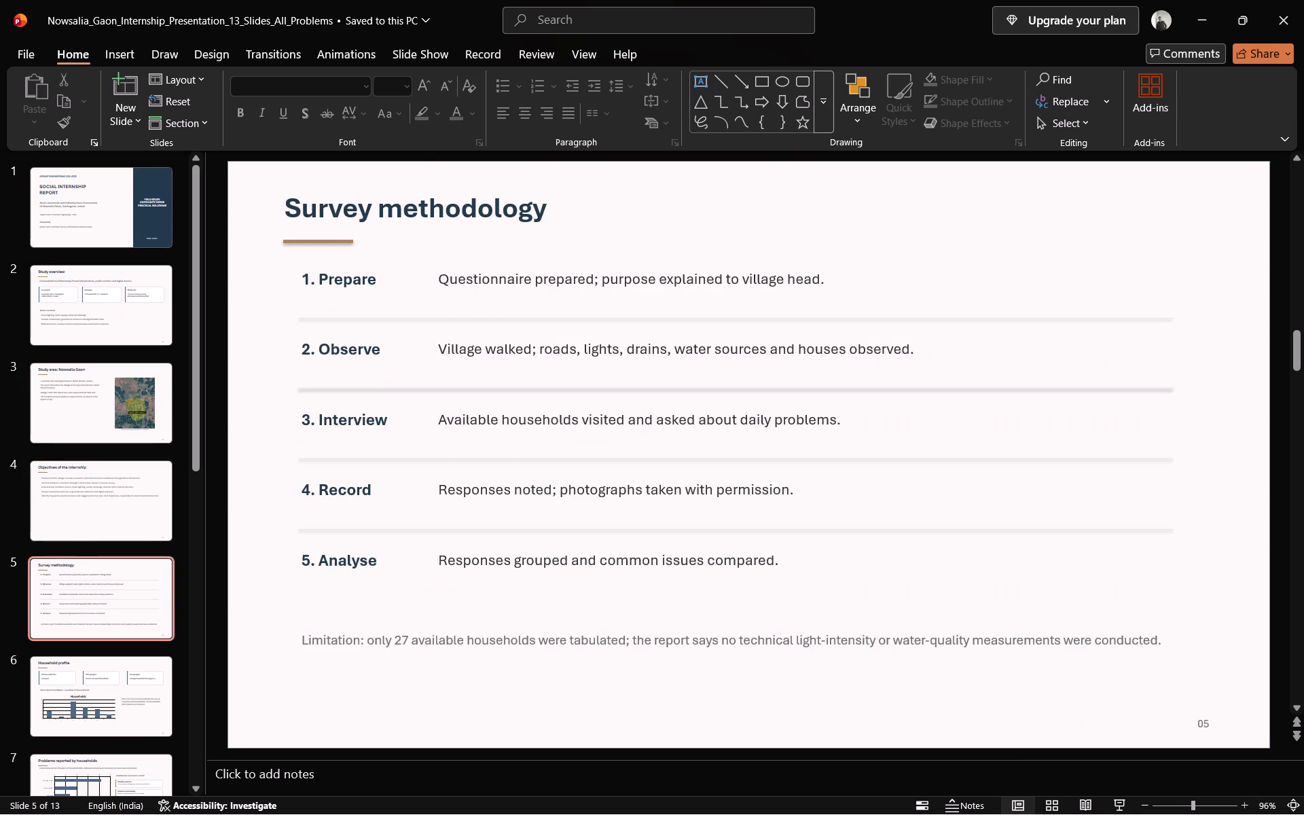
pyautogui.scroll(-1, 558, 460)
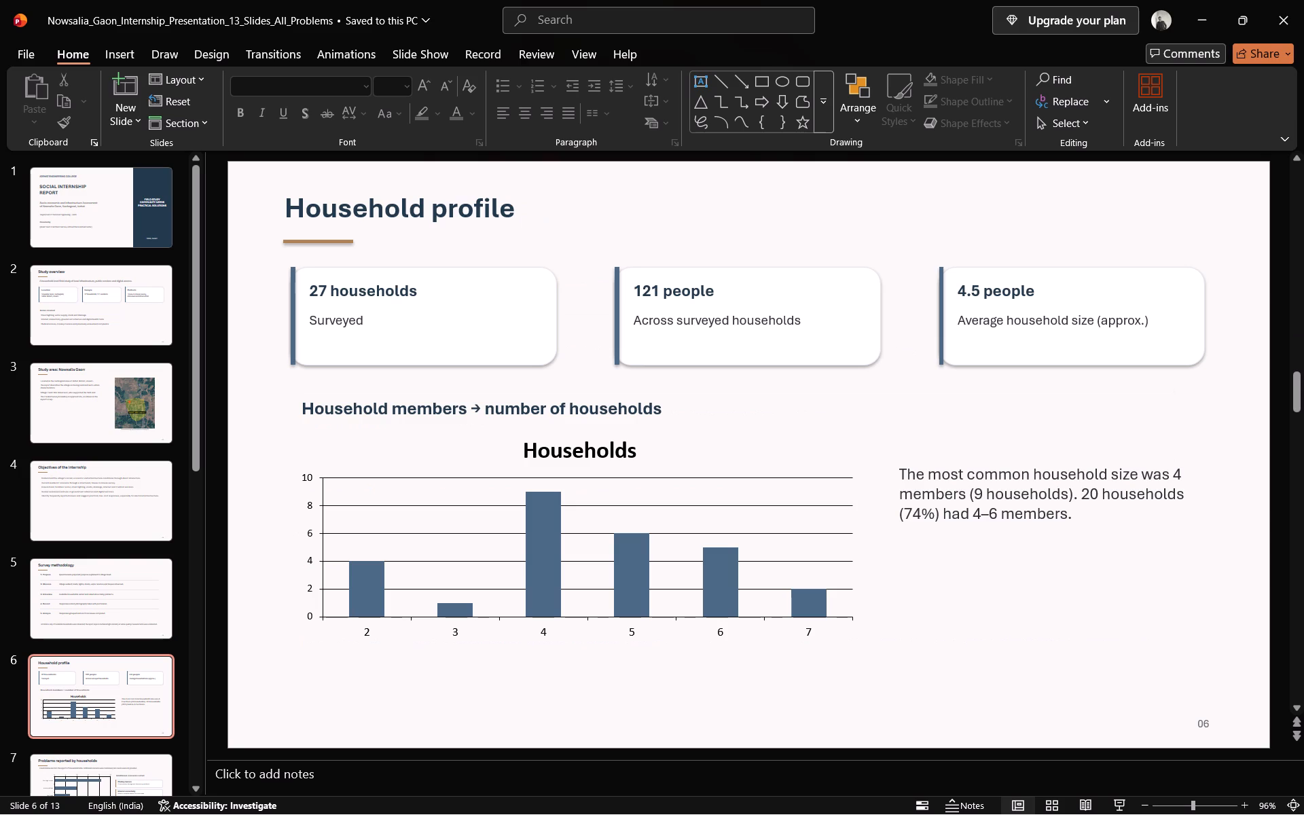
pyautogui.scroll(-1, 558, 460)
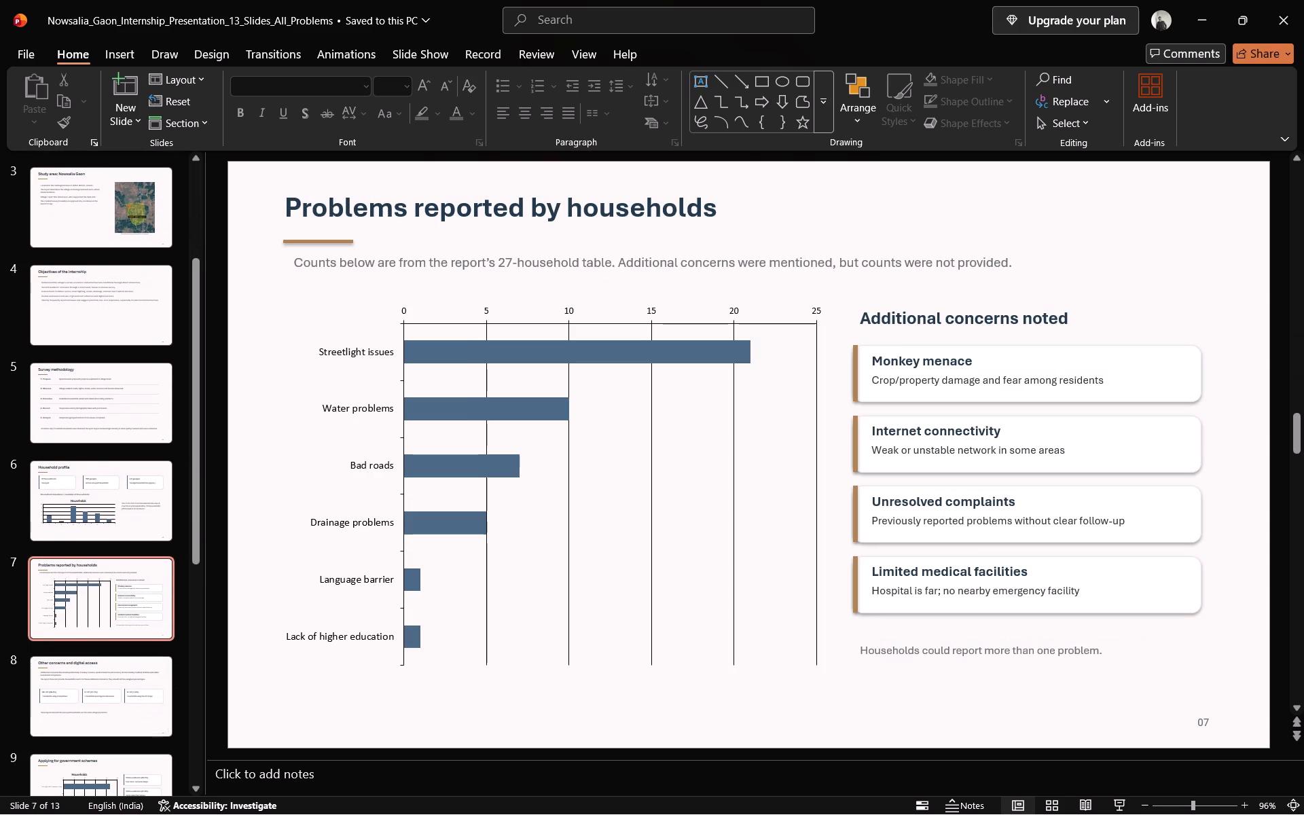
pyautogui.scroll(-1, 558, 460)
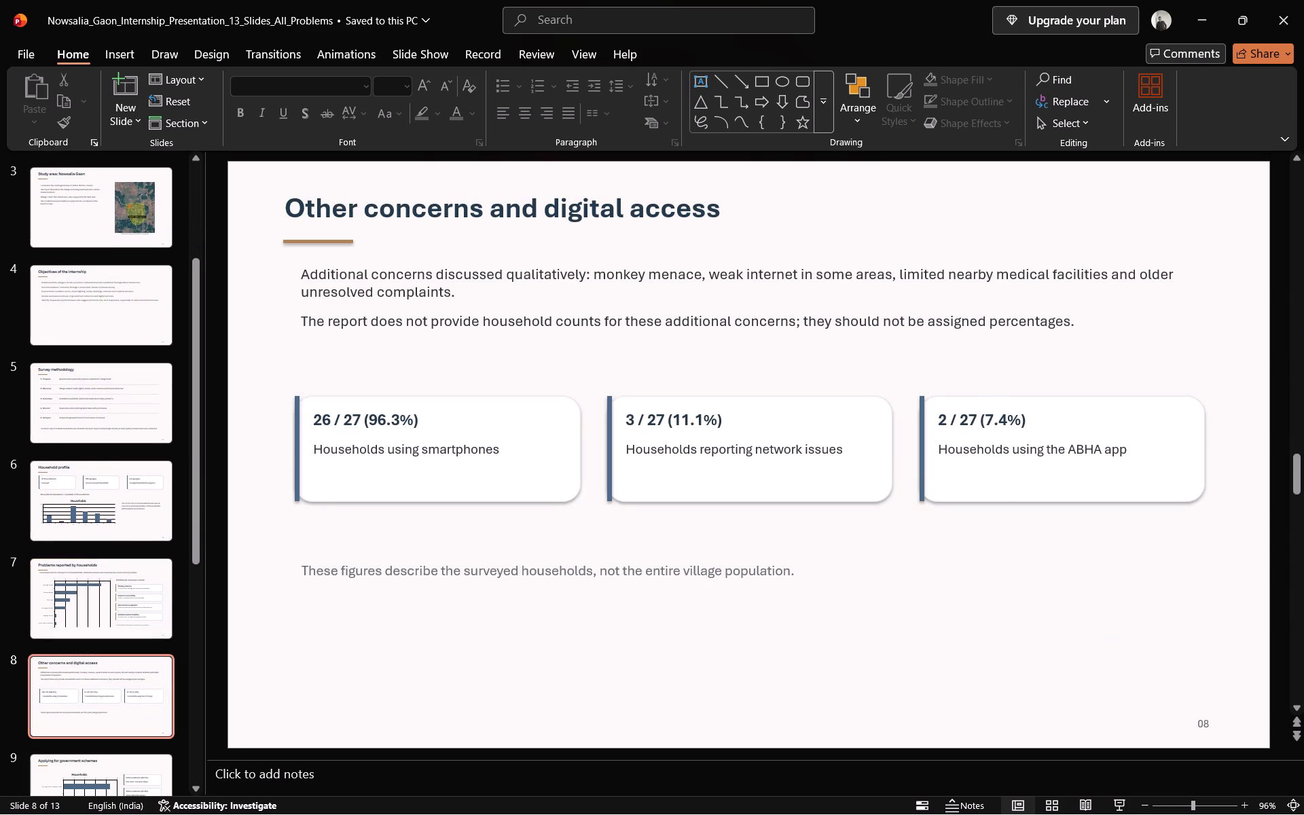
pyautogui.scroll(-5, 558, 461)
pyautogui.scroll(13, 558, 461)
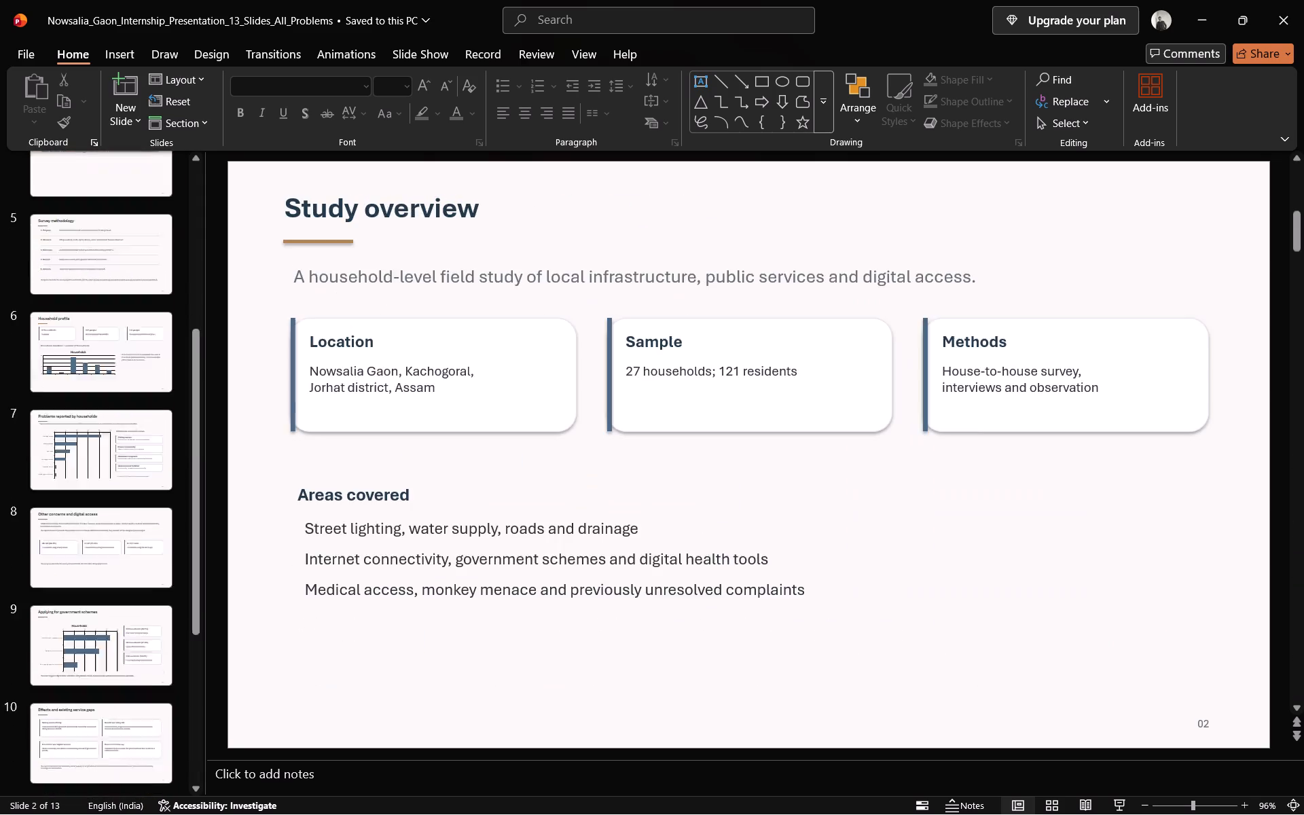
# Review the slides from Study overview through Survey methodology to the Conclusion, checking back on Proposed solutions from the report.
pyautogui.scroll(-3, 558, 461)
pyautogui.click(565, 427)
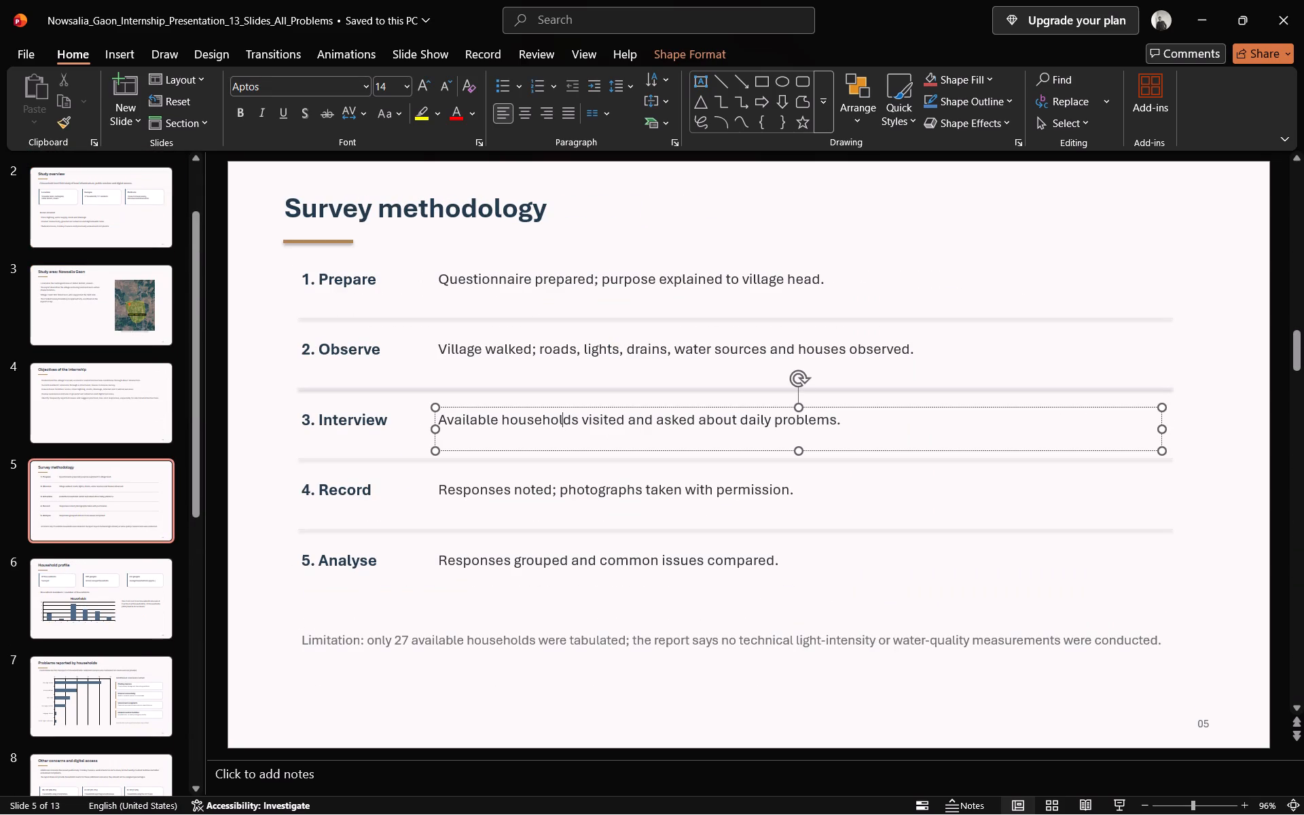
pyautogui.scroll(-2, 623, 598)
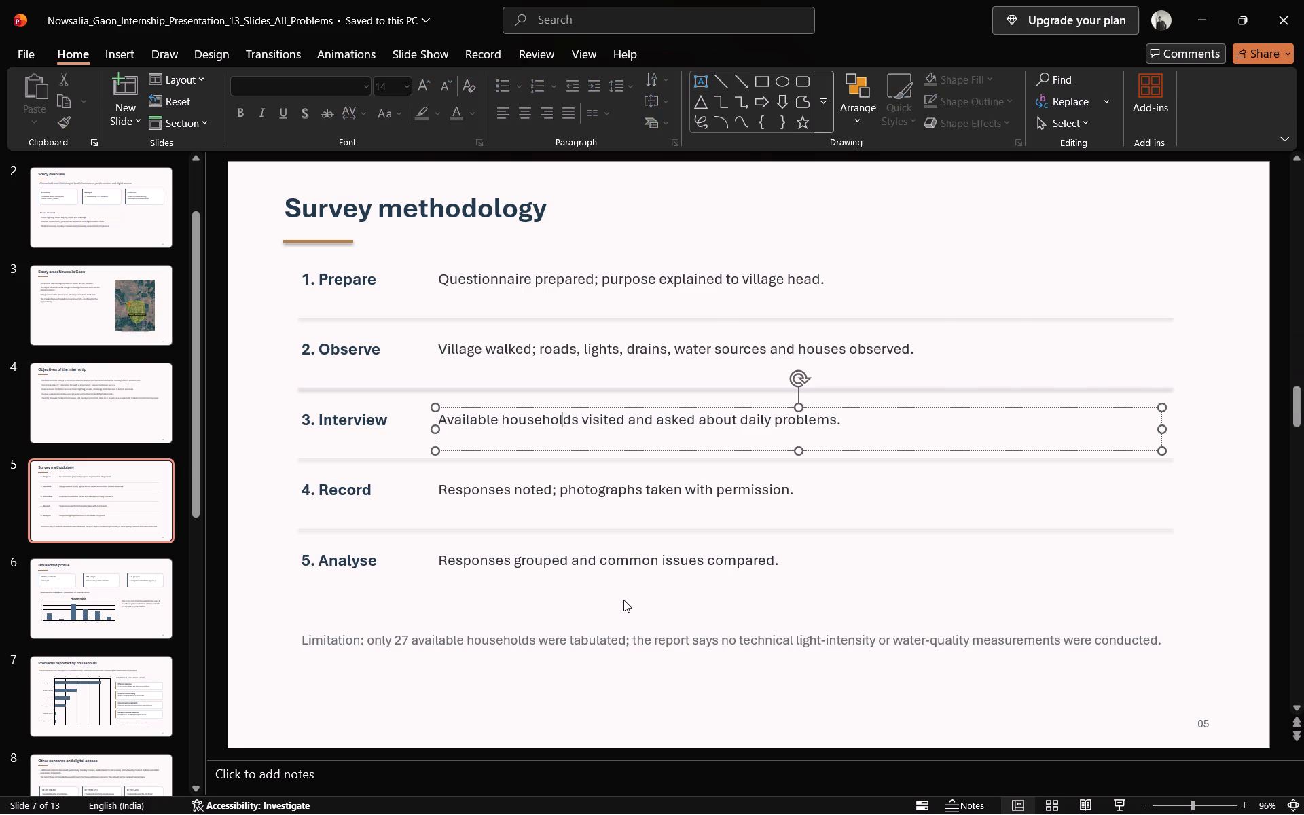
pyautogui.scroll(-1, 623, 600)
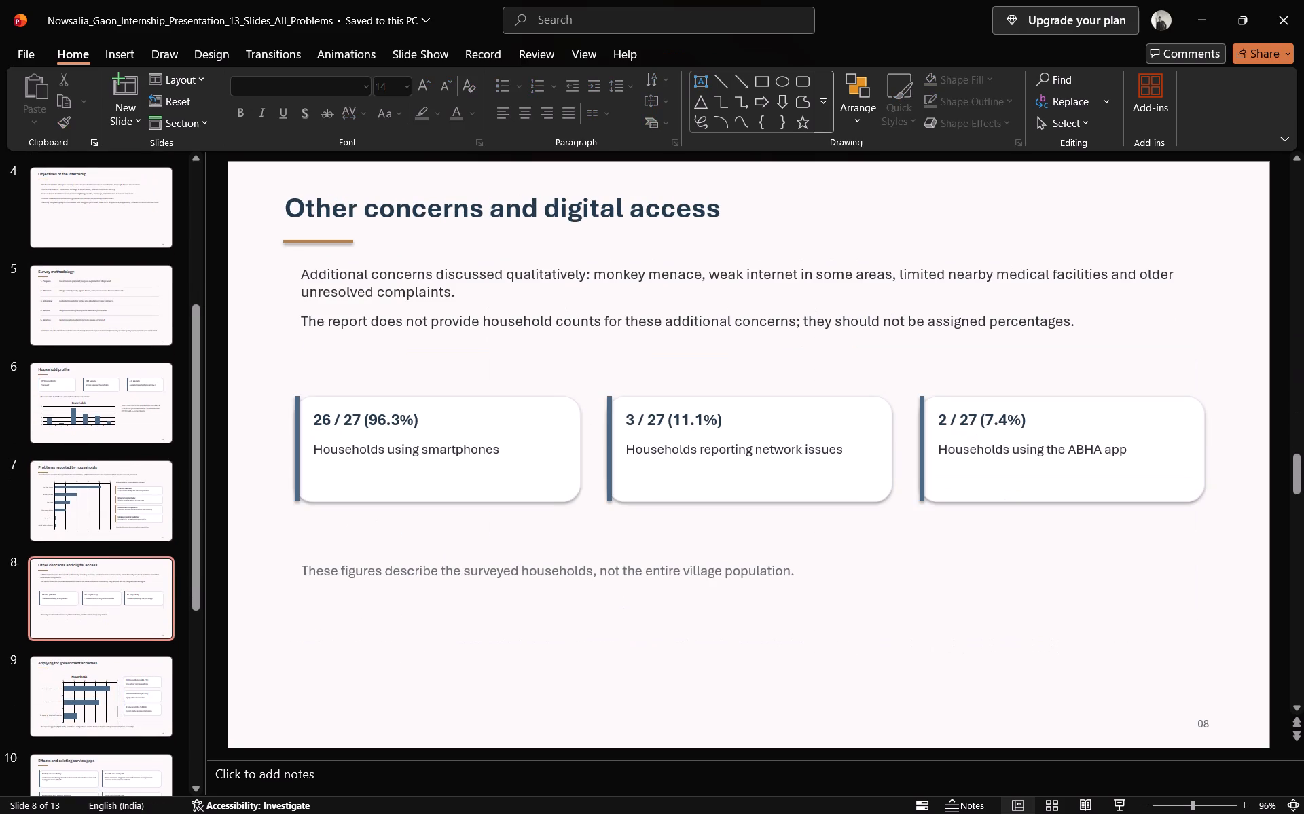
pyautogui.scroll(-5, 623, 600)
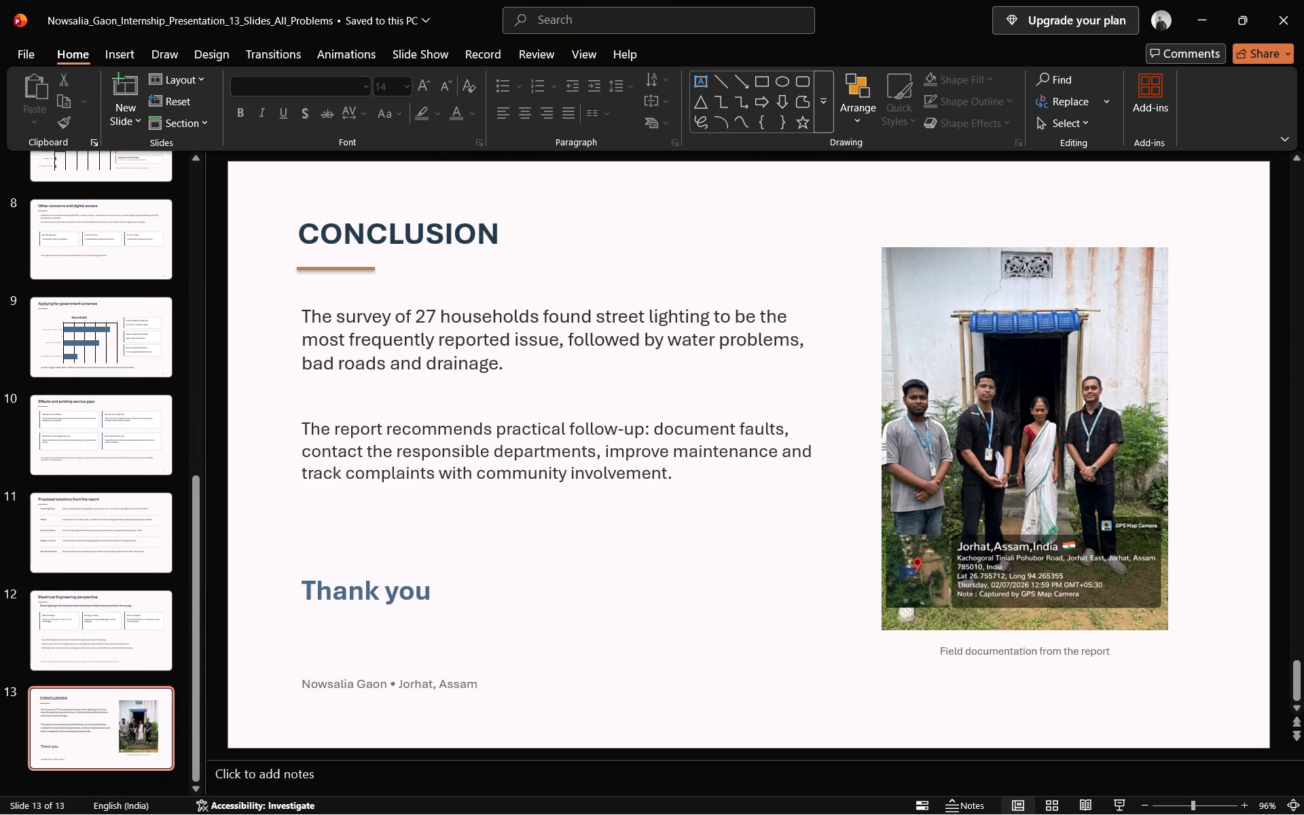
pyautogui.scroll(5, 623, 609)
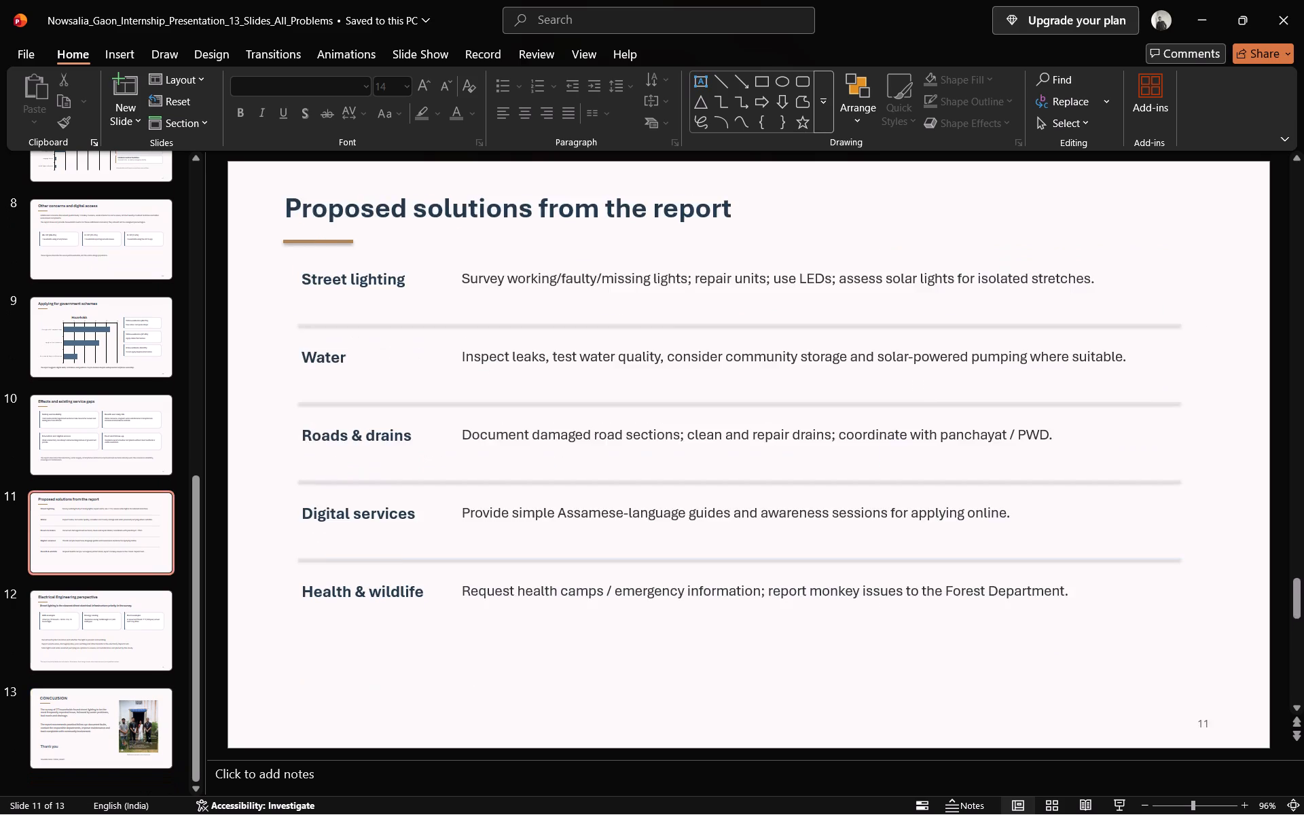
pyautogui.scroll(-5, 623, 609)
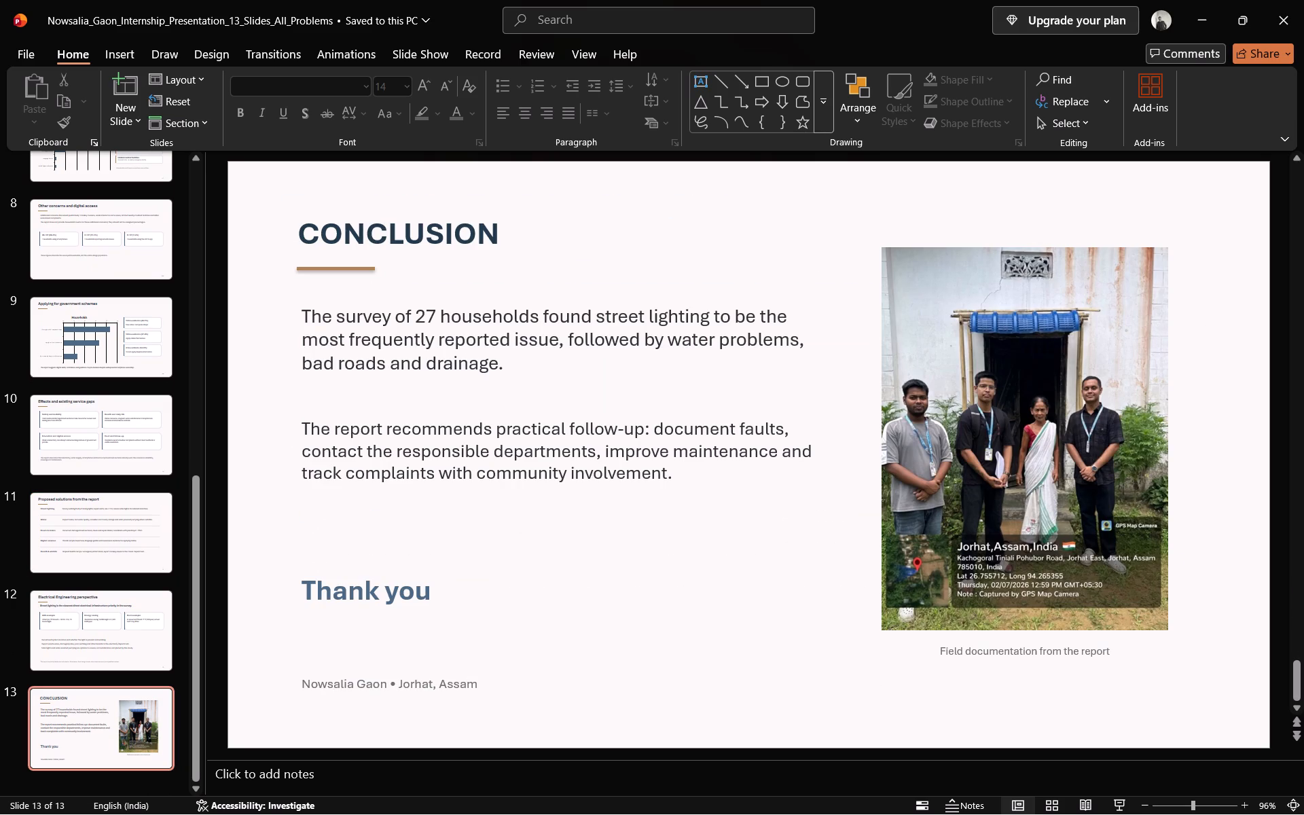
# Delete the "Nowsalia Gaon • Jorhat, Assam" text box from the Conclusion slide.
pyautogui.click(423, 597)
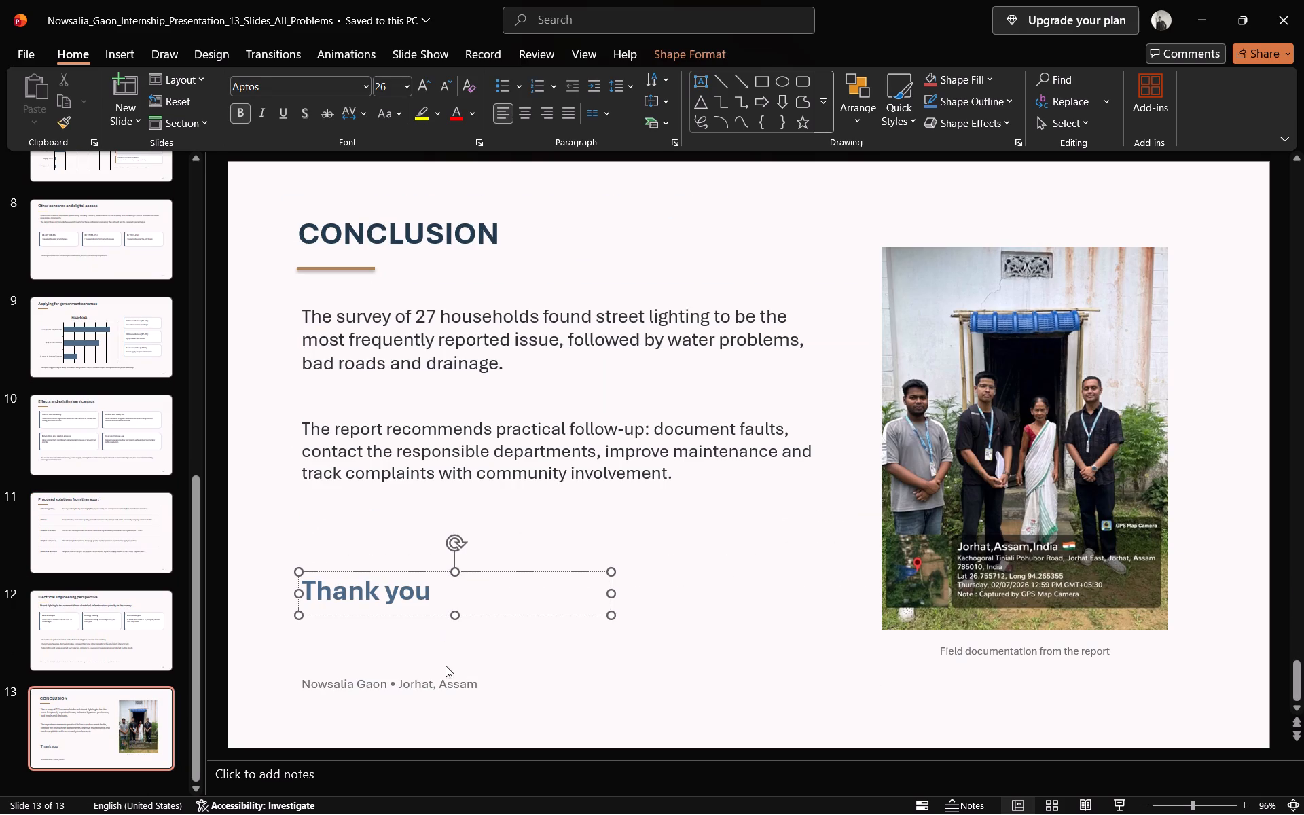
pyautogui.click(451, 687)
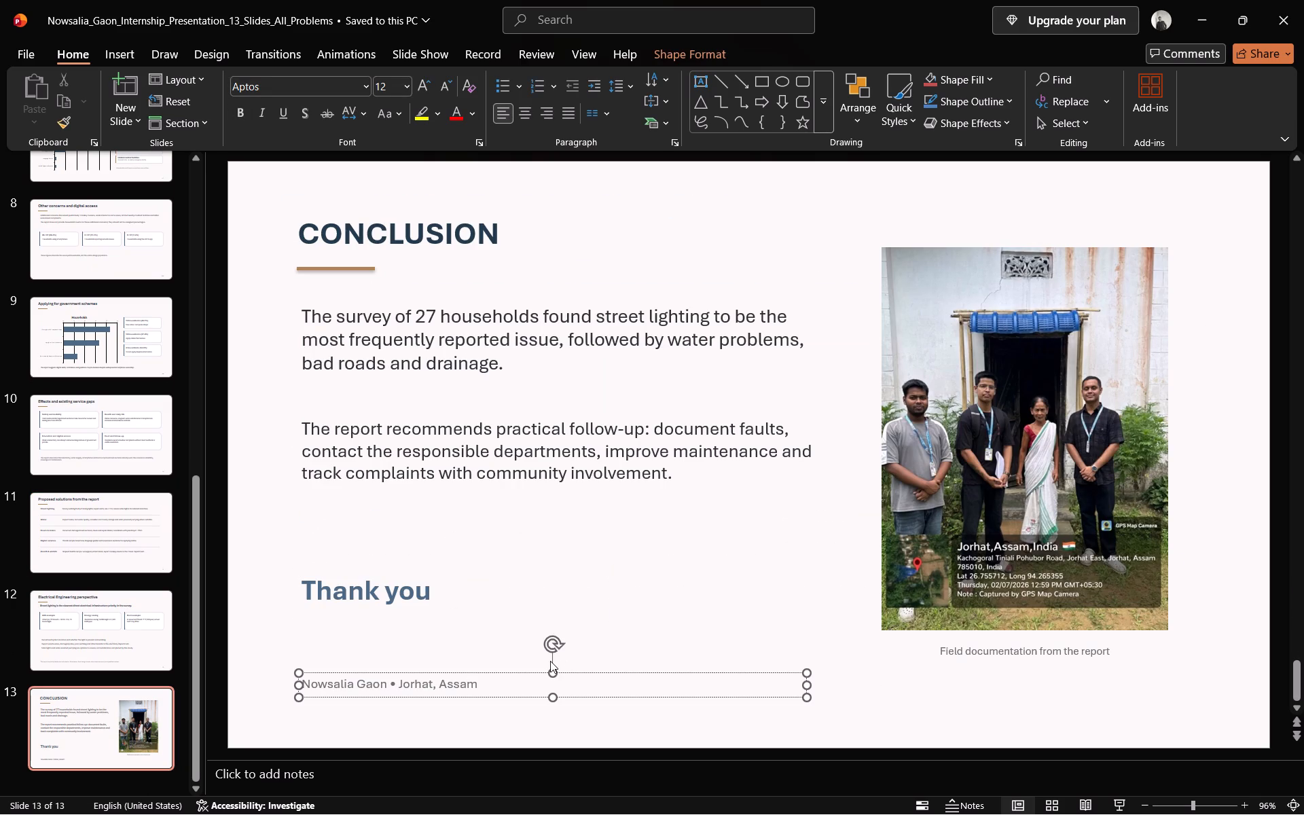
pyautogui.press('Delete')
pyautogui.click(552, 661)
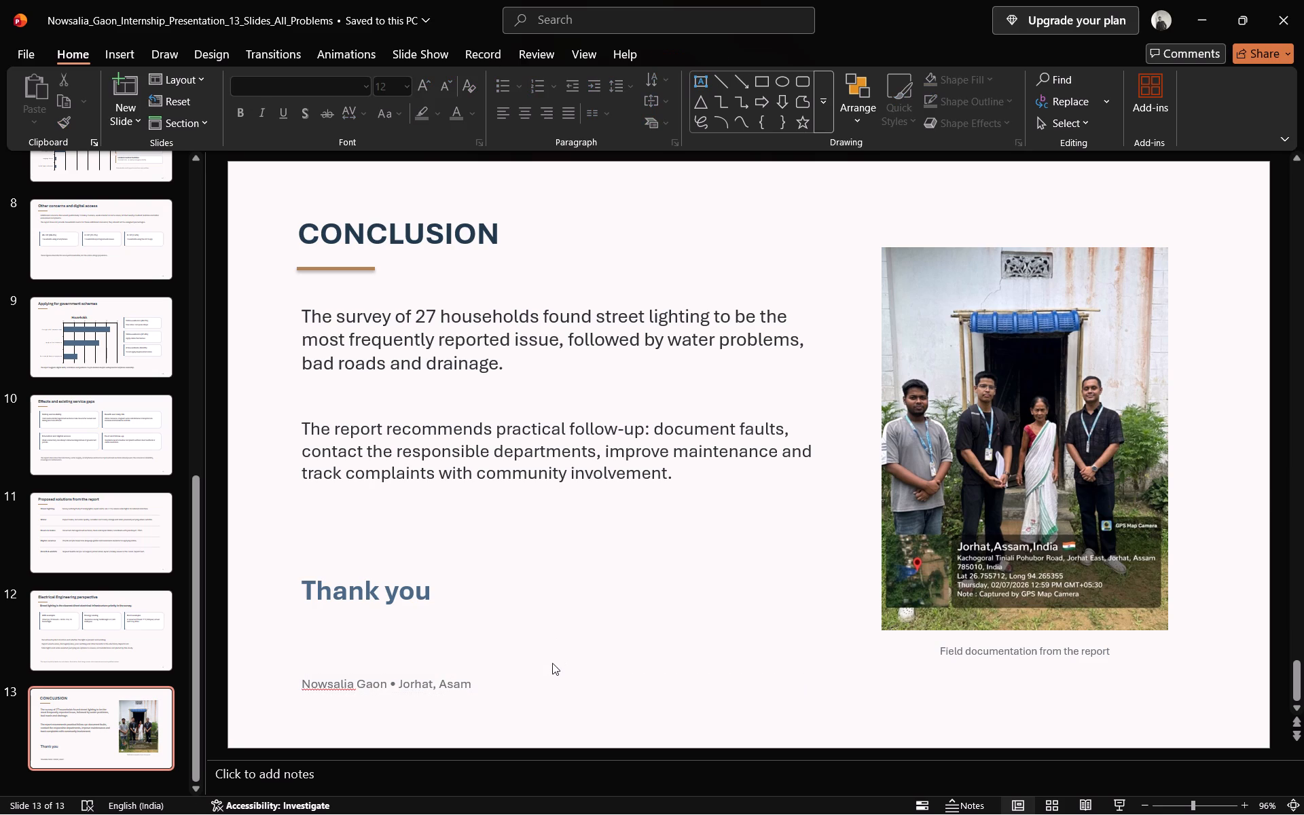
pyautogui.click(455, 688)
pyautogui.press('Delete')
pyautogui.click(554, 670)
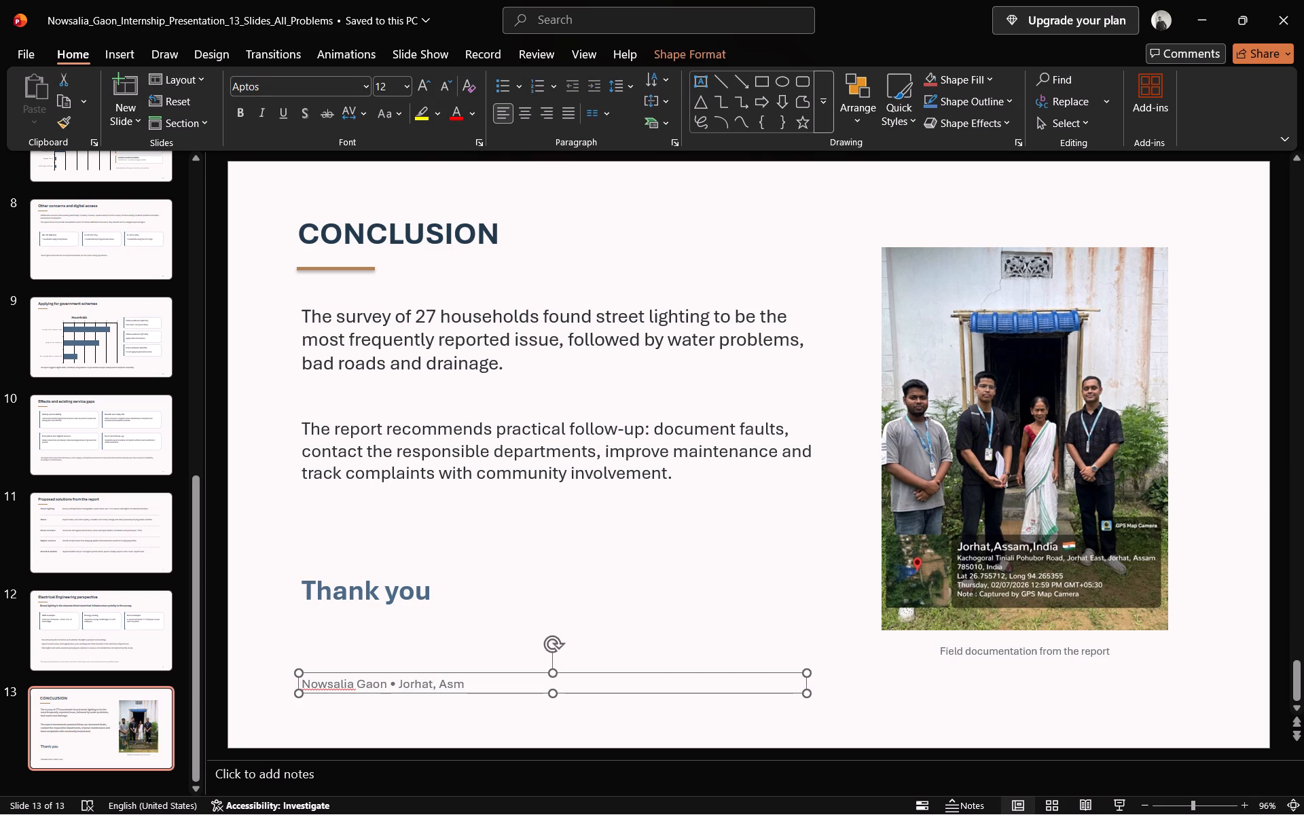
pyautogui.click(560, 672)
pyautogui.press('Delete')
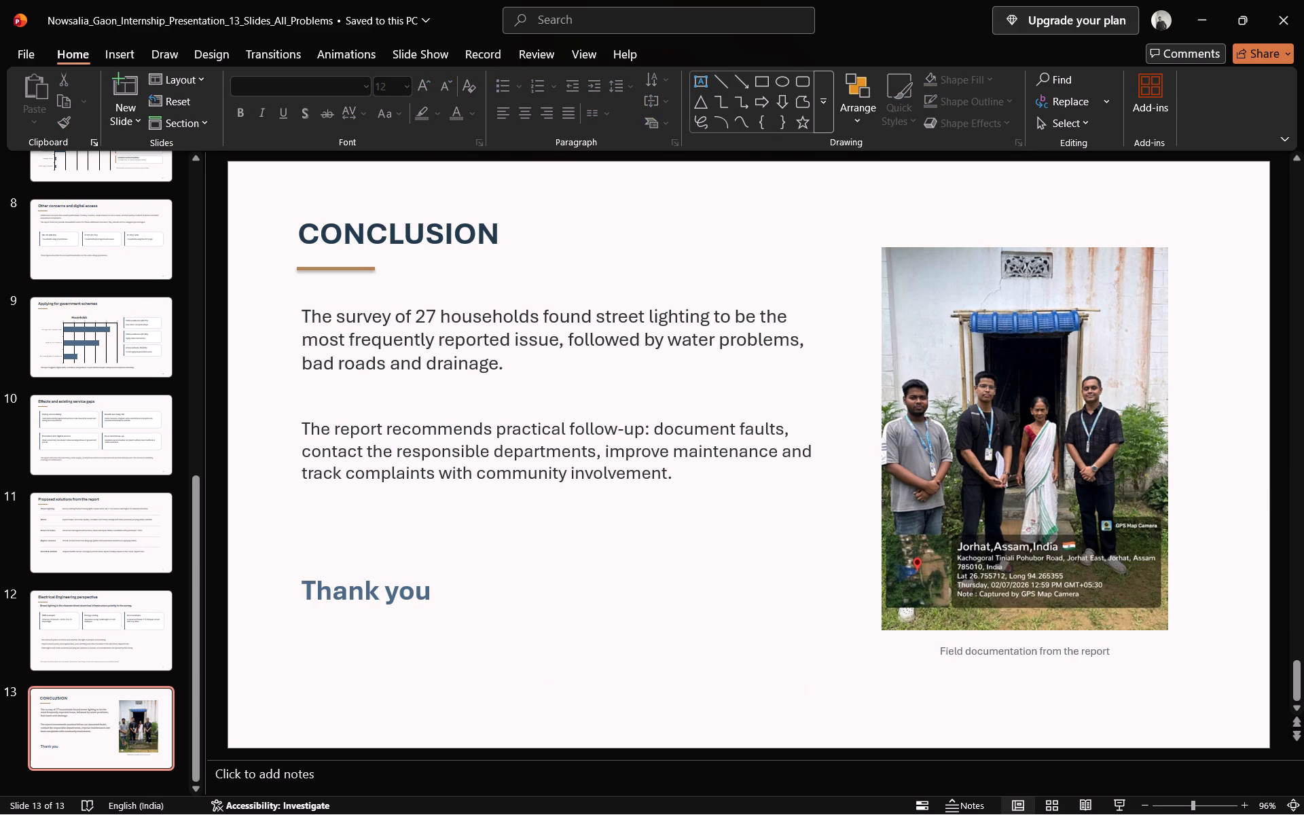
# Move the "Thank you" text box slightly lower on the Conclusion slide and make its frame wider and taller.
pyautogui.click(388, 590)
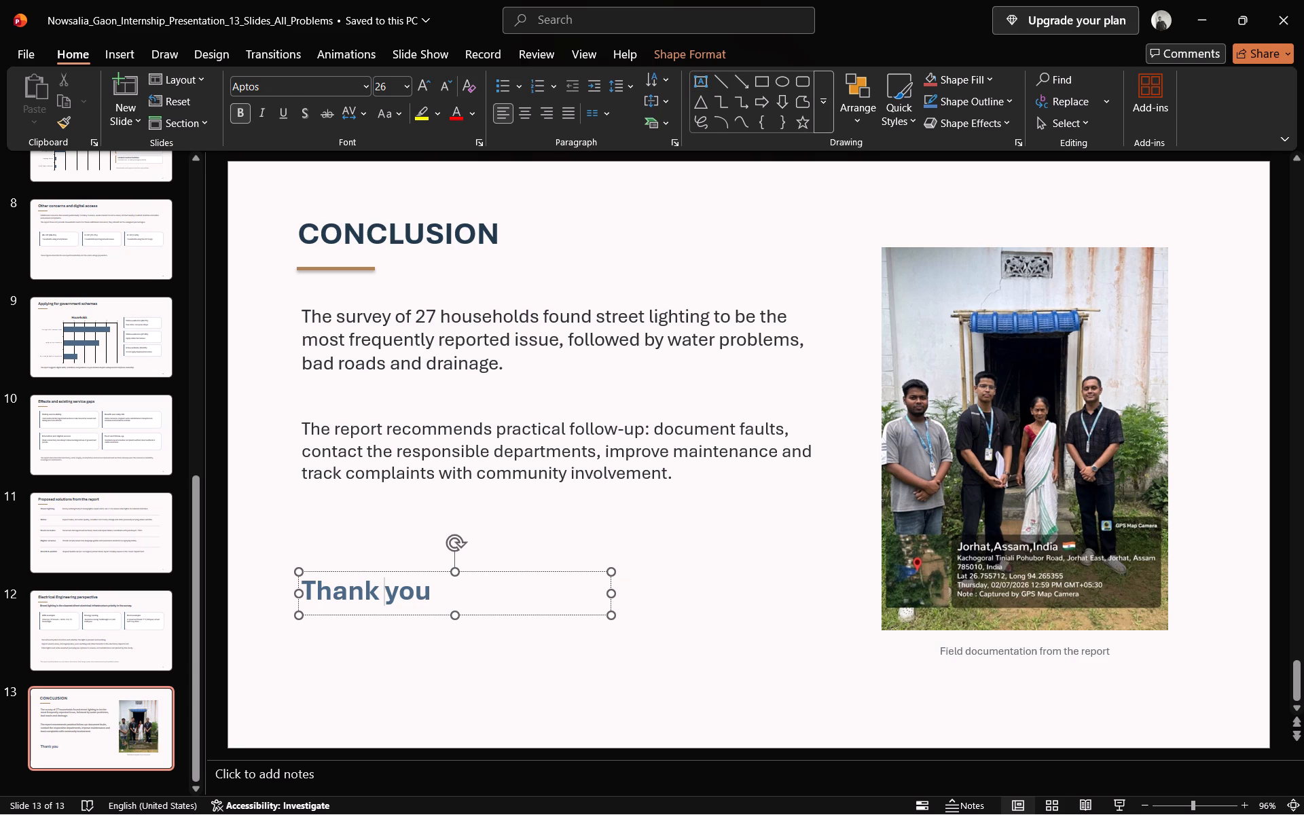
pyautogui.moveTo(479, 568); pyautogui.dragTo(471, 604)
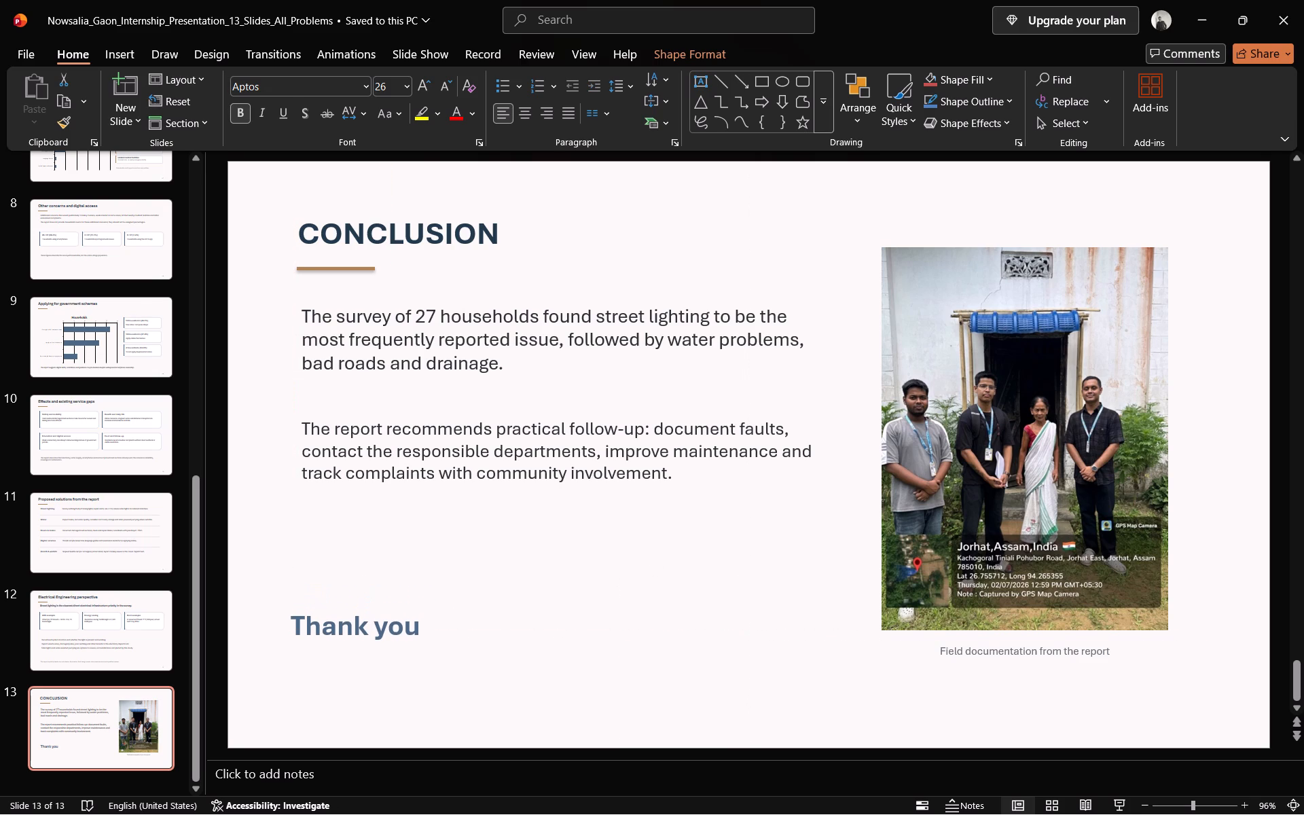
pyautogui.moveTo(471, 604); pyautogui.dragTo(475, 589)
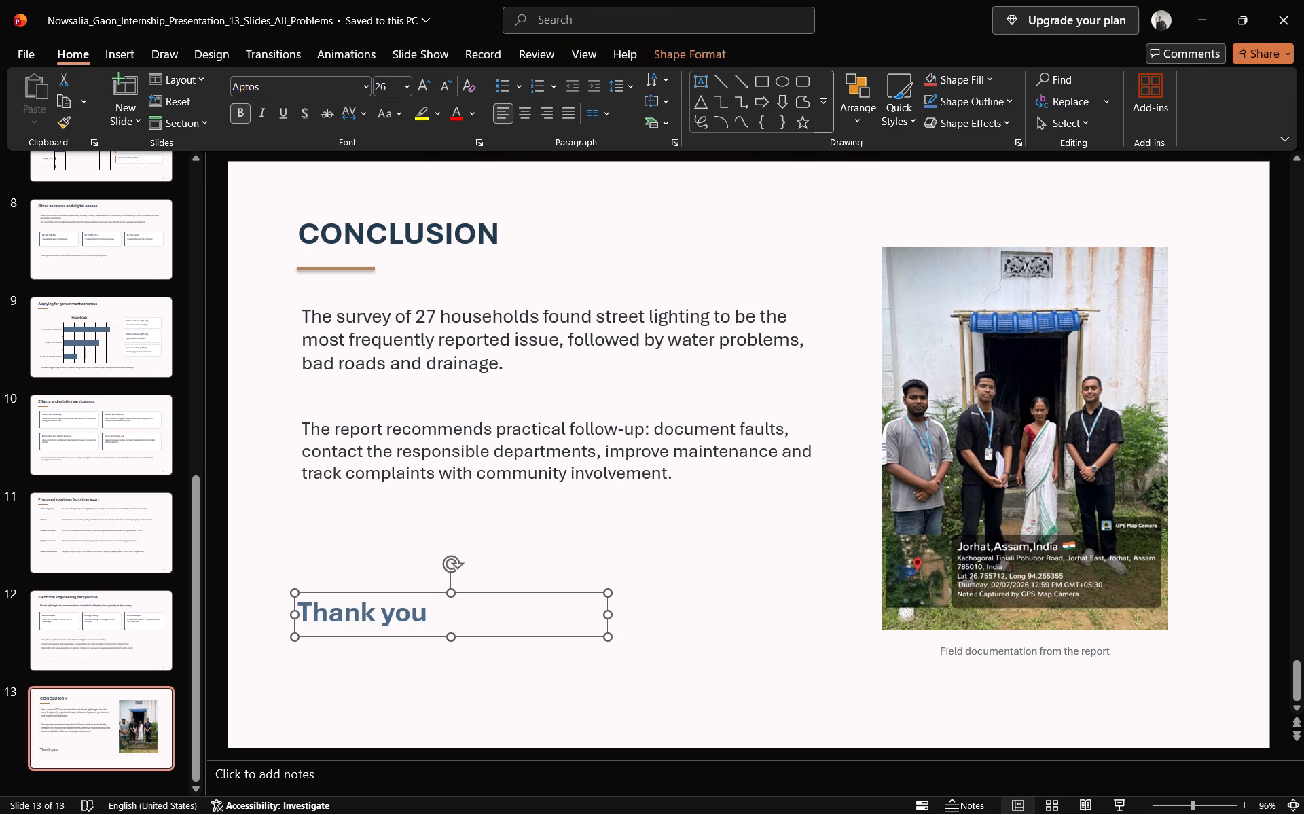
pyautogui.moveTo(609, 637); pyautogui.dragTo(1030, 664)
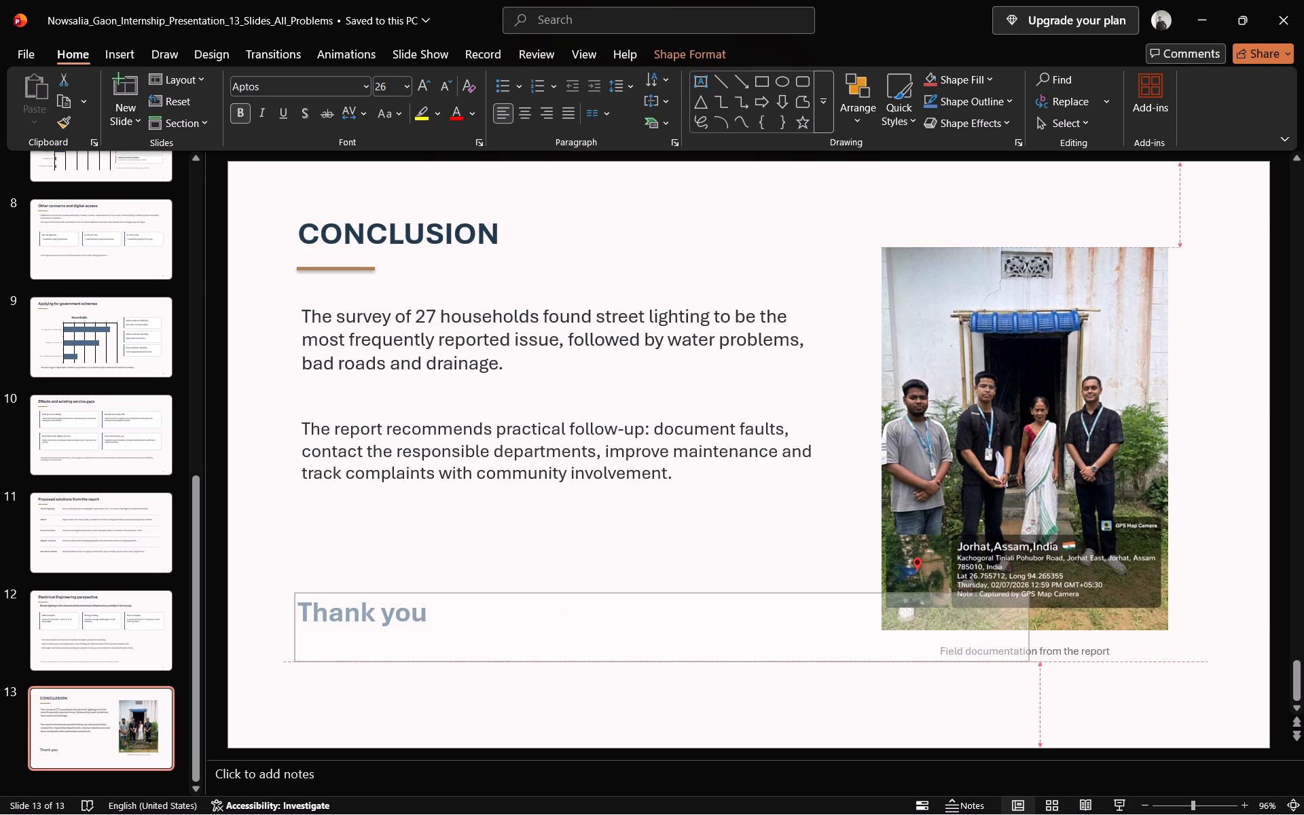
pyautogui.moveTo(1030, 664); pyautogui.dragTo(791, 666)
pyautogui.click(996, 551)
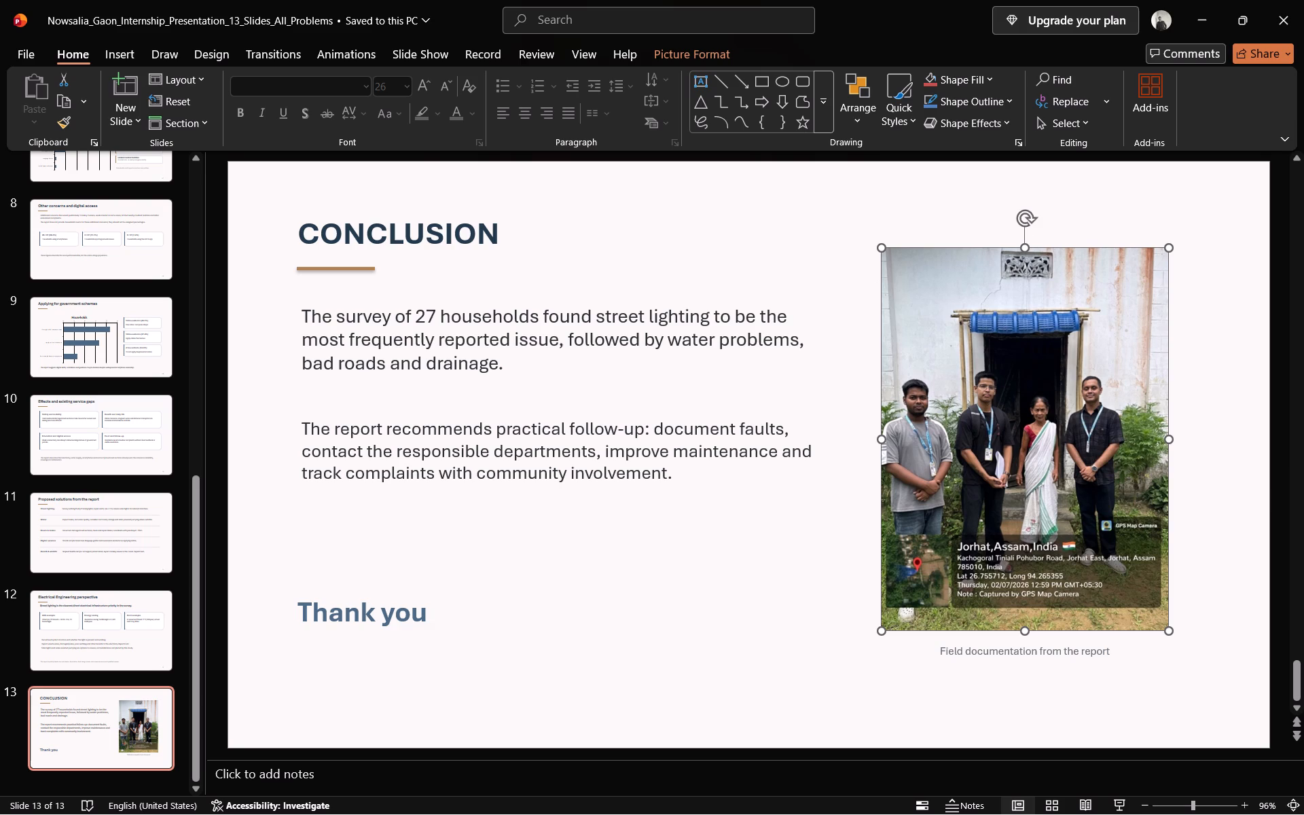
# Delete the field documentation photo from the Conclusion slide.
pyautogui.scroll(1, 736, 386)
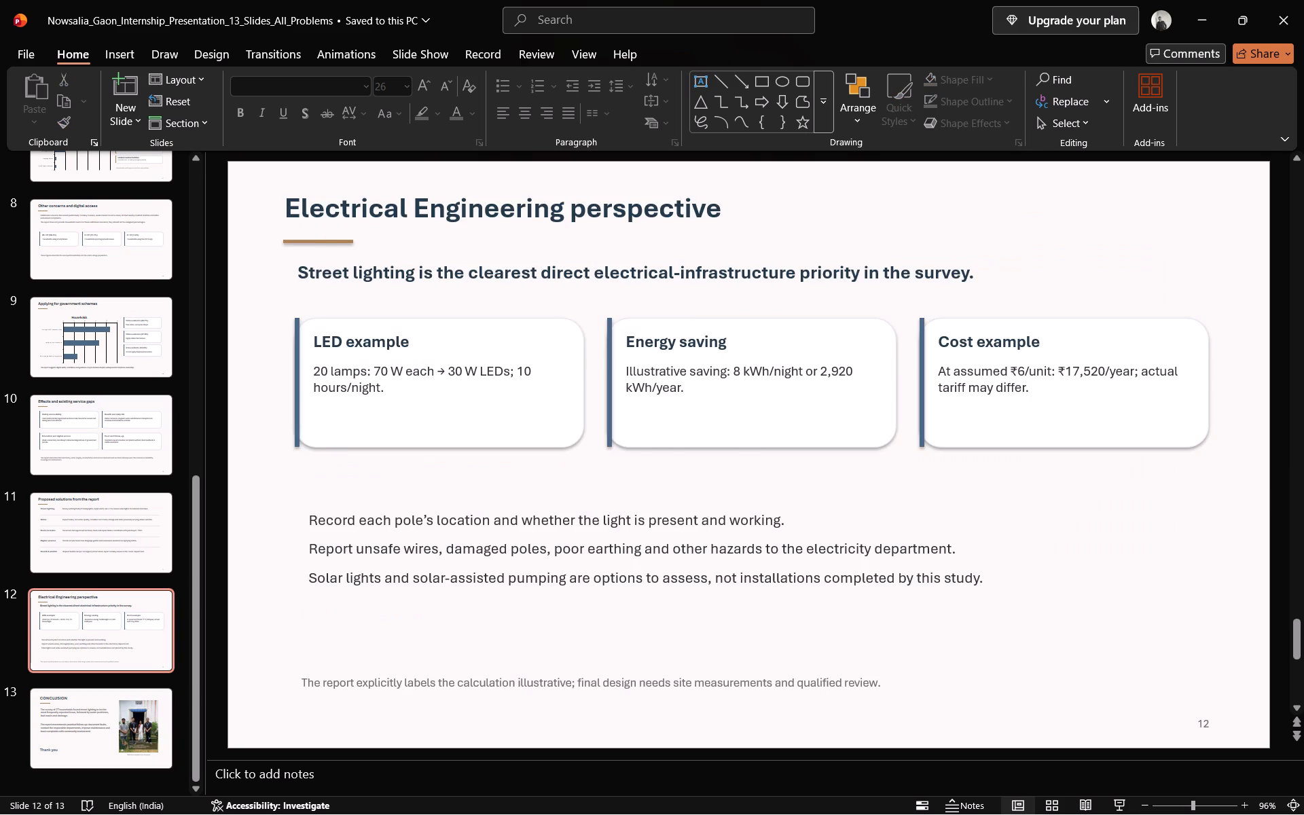
pyautogui.scroll(-2, 736, 386)
pyautogui.click(1020, 357)
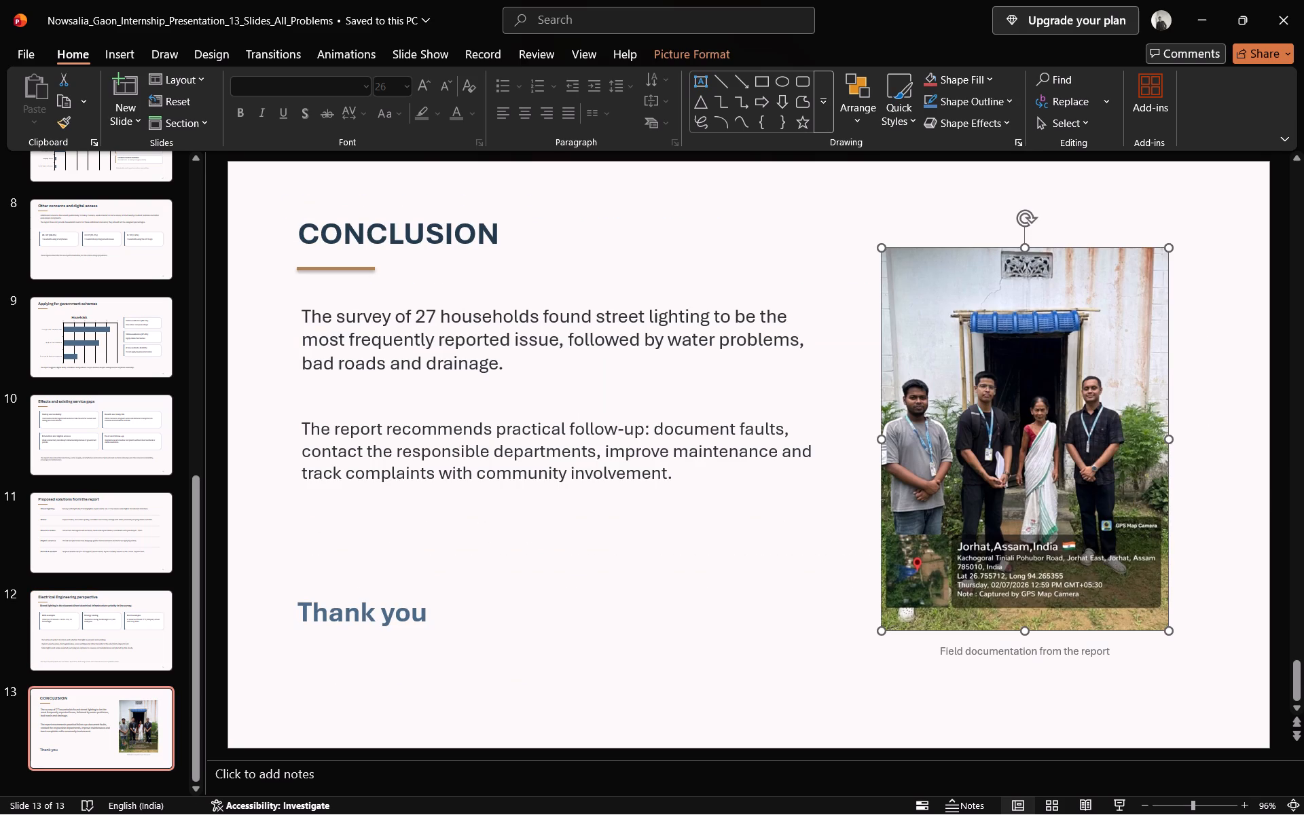
pyautogui.click(1039, 248)
pyautogui.press('Delete')
# Review the slides backward from the Conclusion to the title slide, checking Study area: Nowsalia Gaon and Study overview again.
pyautogui.scroll(3, 782, 371)
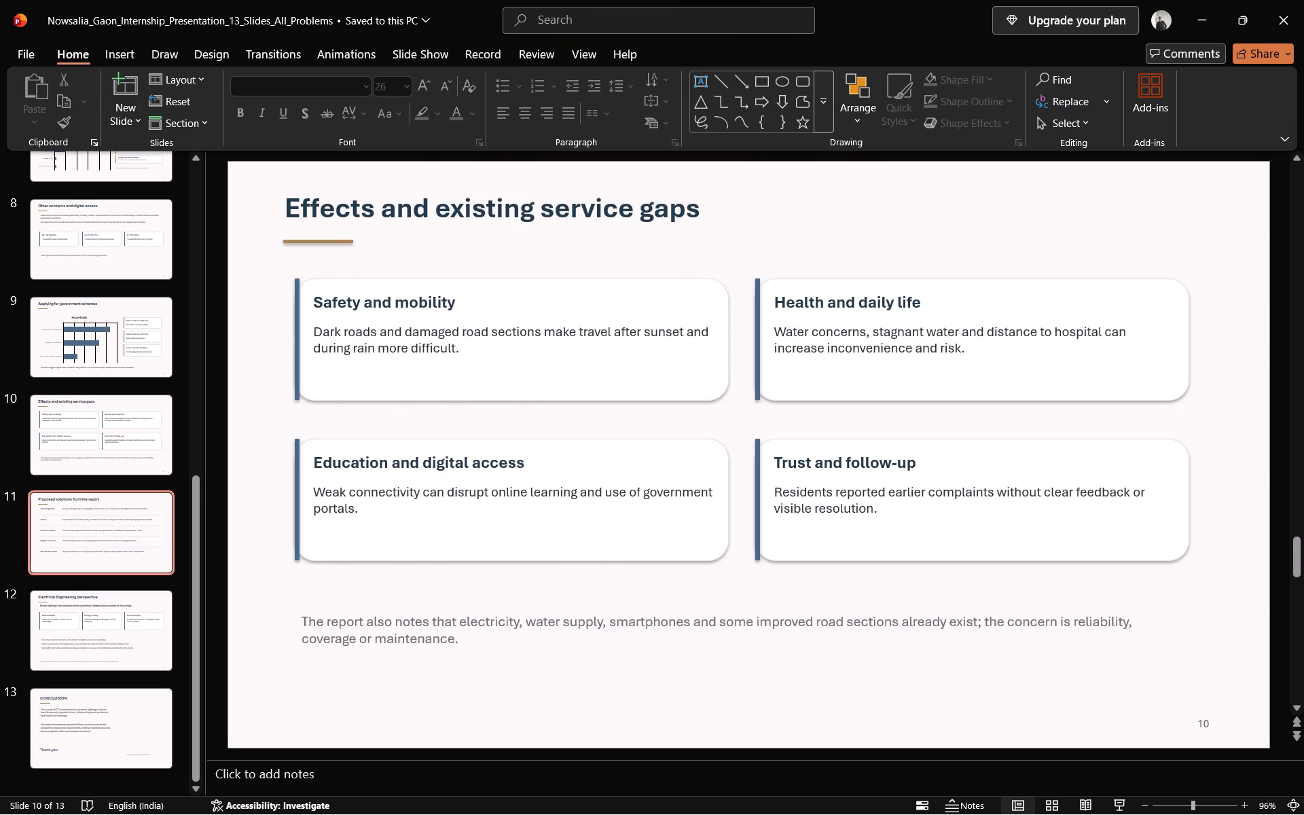
pyautogui.scroll(10, 782, 371)
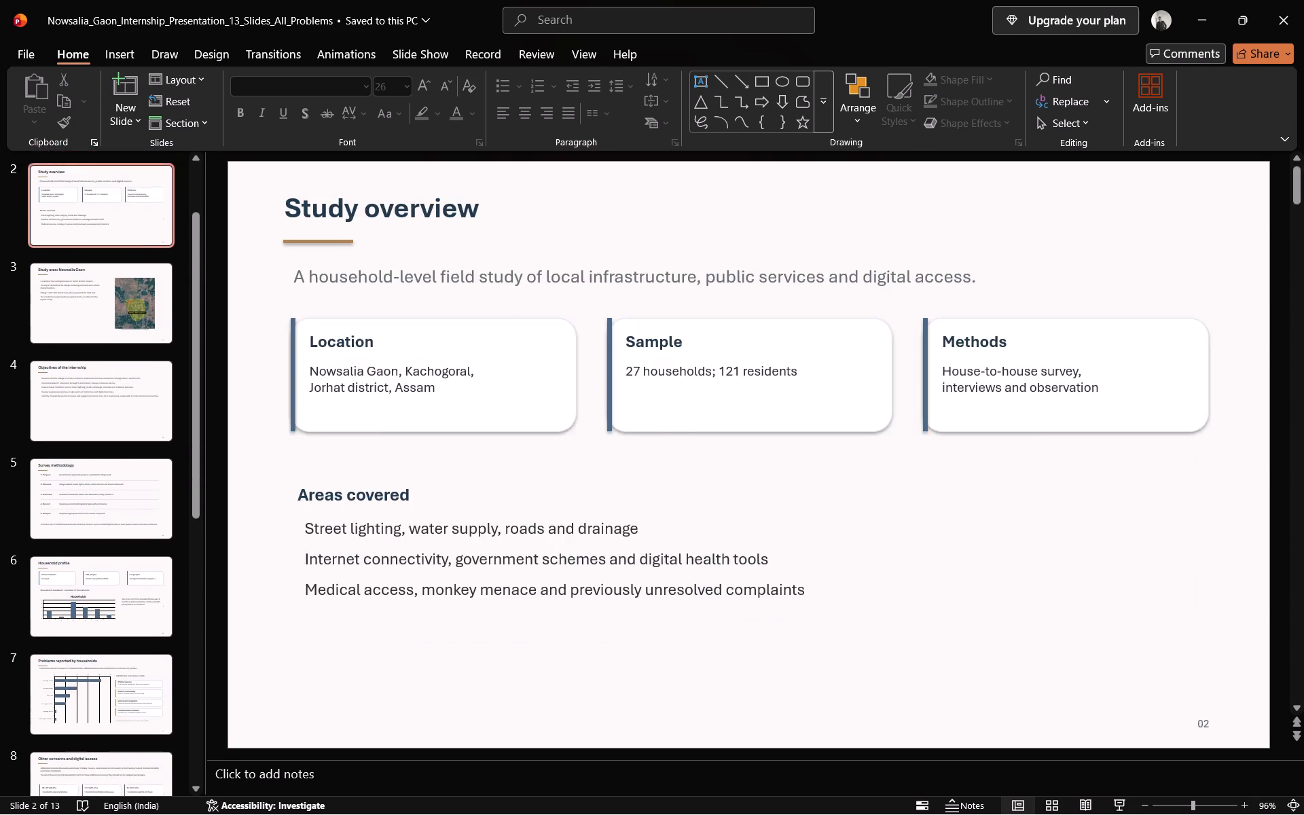
pyautogui.scroll(-2, 782, 371)
pyautogui.scroll(9, 780, 398)
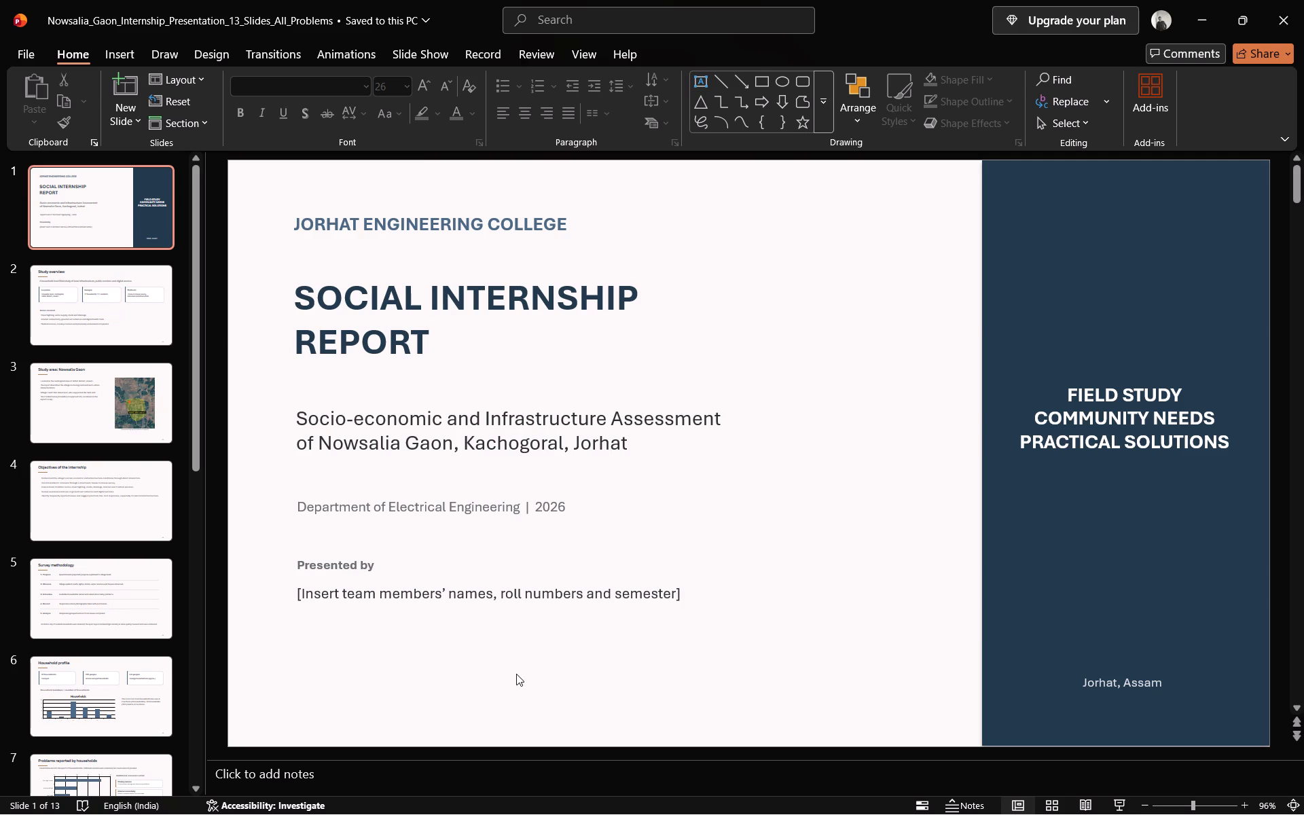
pyautogui.click(54, 420)
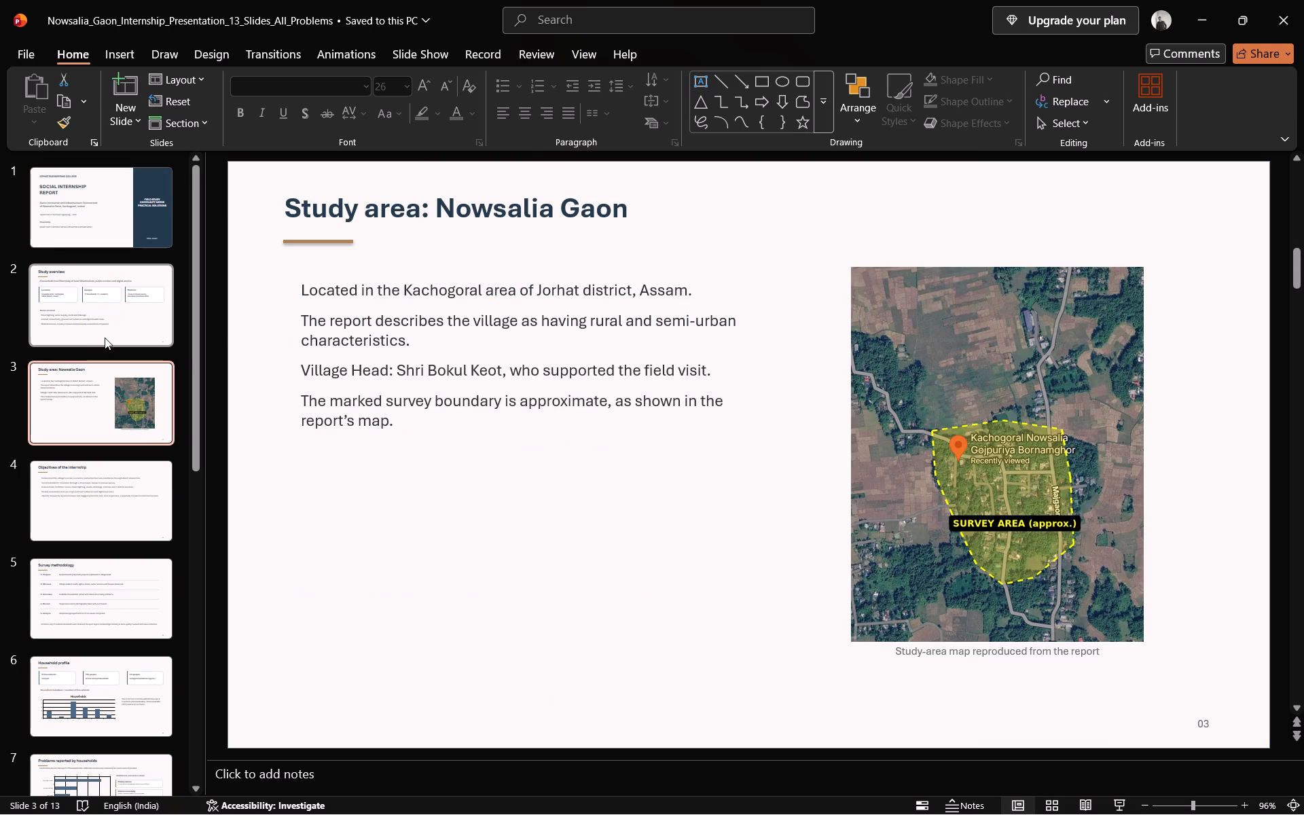
pyautogui.click(120, 344)
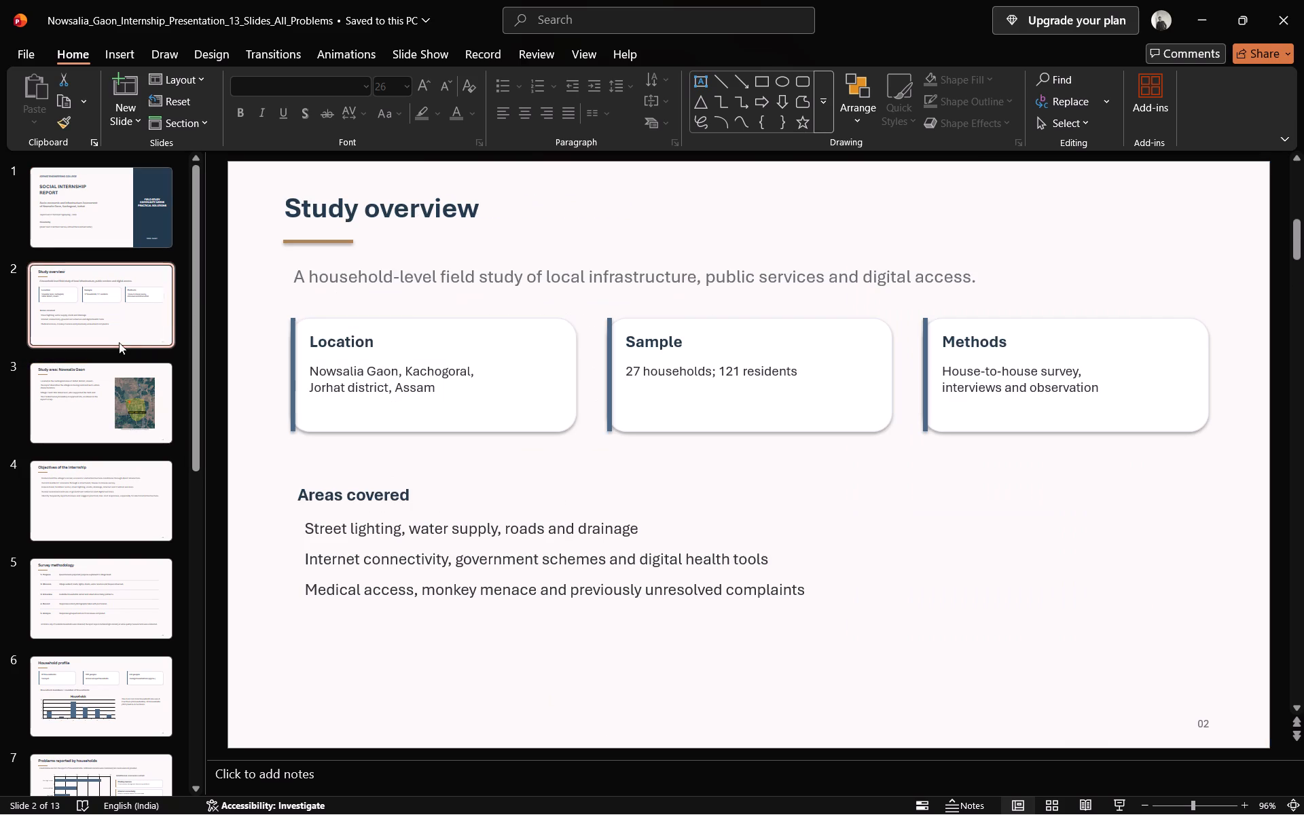
pyautogui.moveTo(120, 236); pyautogui.dragTo(132, 255)
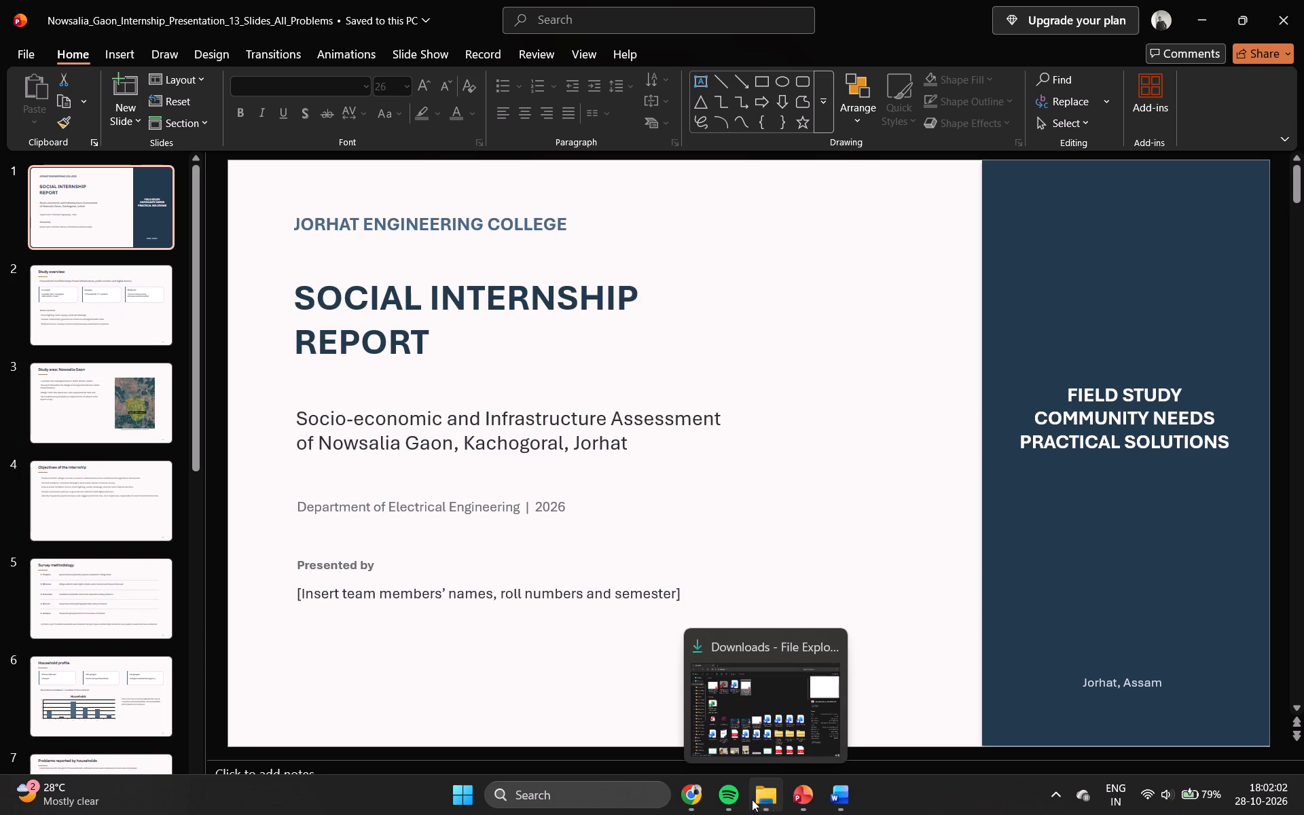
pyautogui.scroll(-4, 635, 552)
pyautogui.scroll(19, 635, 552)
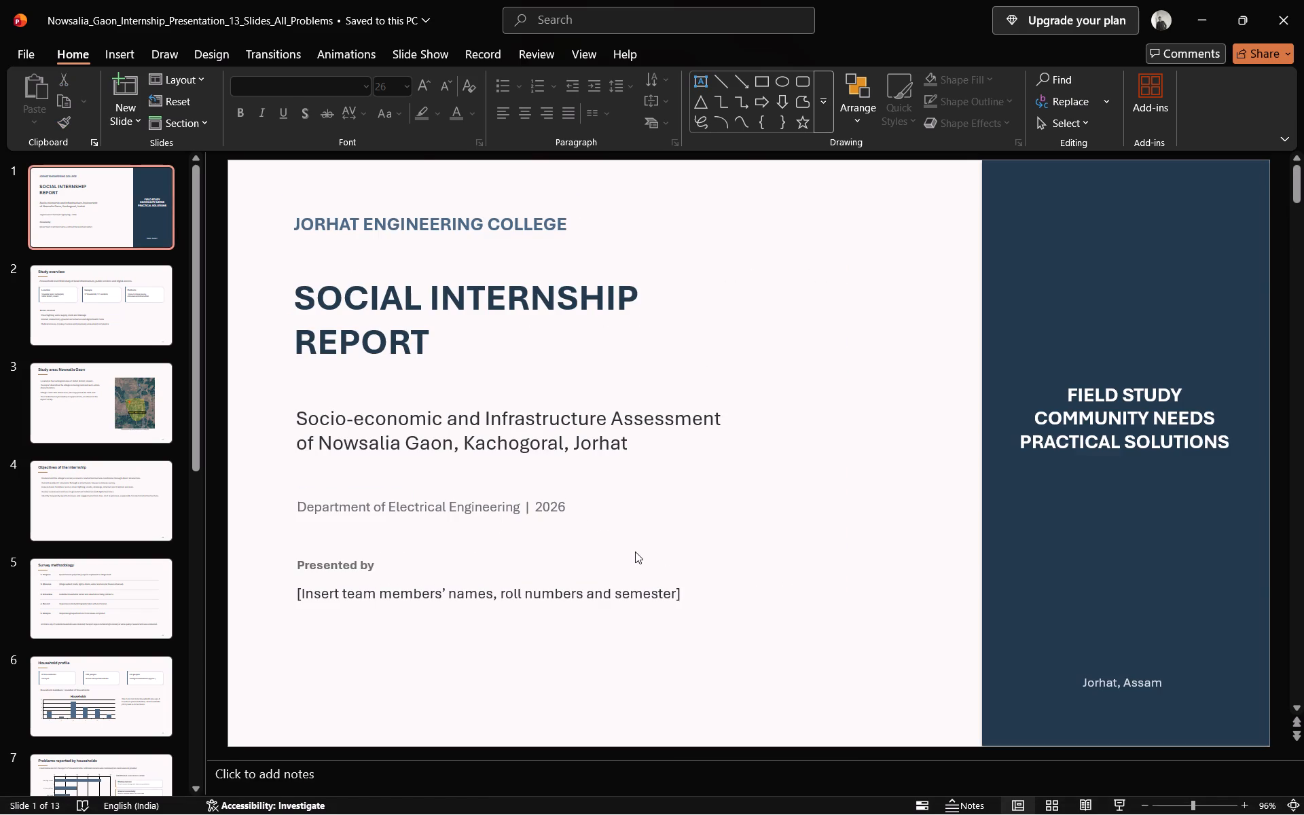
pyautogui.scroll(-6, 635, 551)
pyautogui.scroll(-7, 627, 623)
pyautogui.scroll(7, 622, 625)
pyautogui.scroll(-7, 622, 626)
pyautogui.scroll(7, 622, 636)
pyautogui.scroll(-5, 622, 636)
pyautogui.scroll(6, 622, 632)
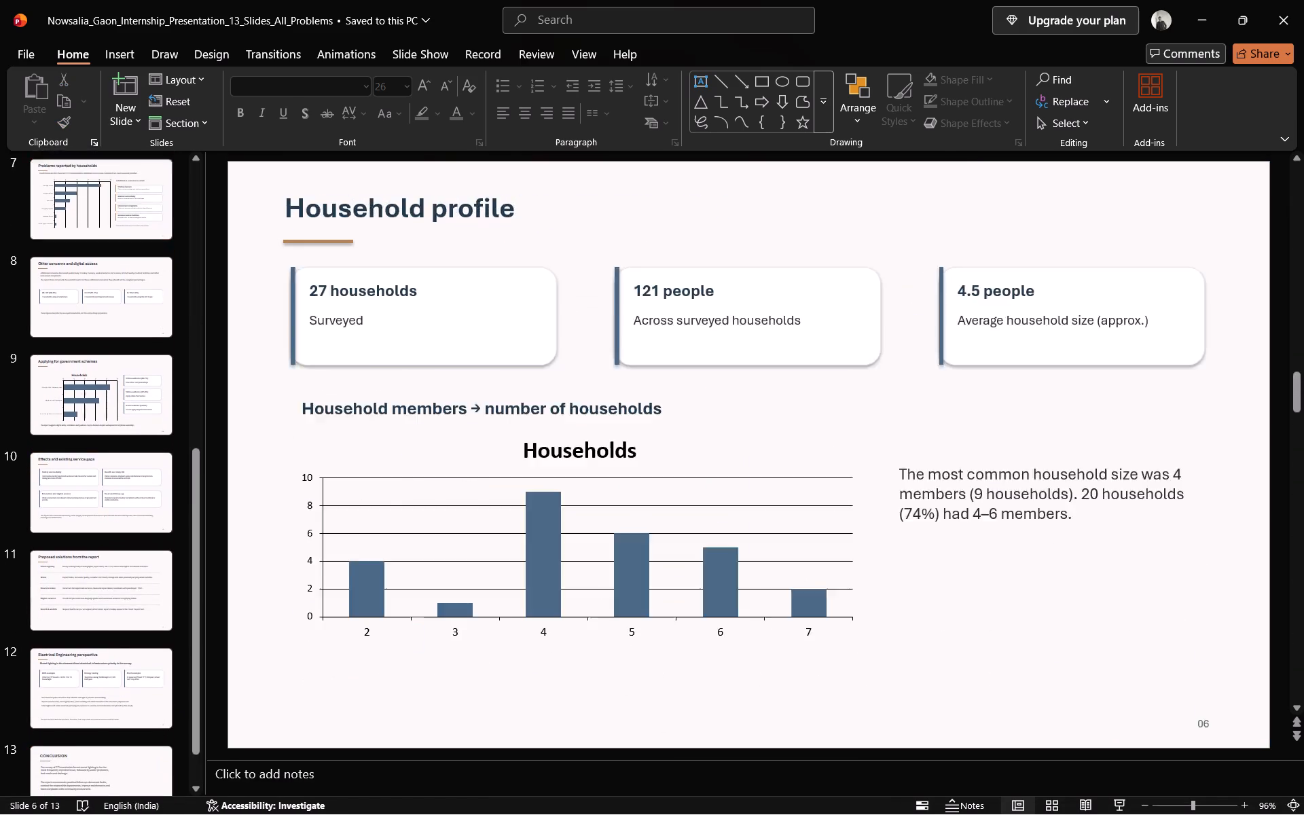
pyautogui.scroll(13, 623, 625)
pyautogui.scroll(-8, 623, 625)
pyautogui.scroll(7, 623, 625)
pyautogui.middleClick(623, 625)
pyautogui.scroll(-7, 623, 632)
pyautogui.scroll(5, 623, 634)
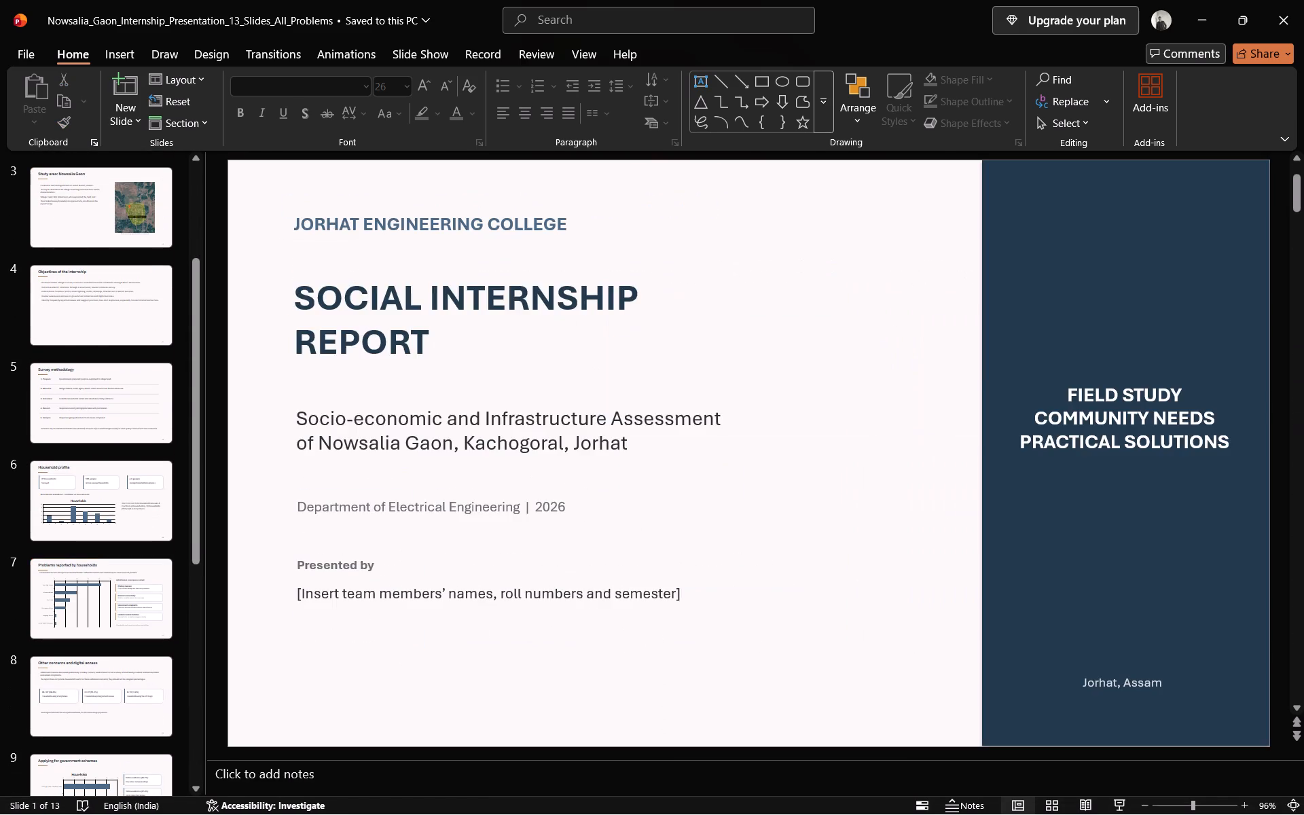
# Page through the deck to Electrical Engineering perspective and back past Other concerns and digital access to the title slide.
pyautogui.scroll(9, 623, 634)
pyautogui.scroll(-13, 638, 591)
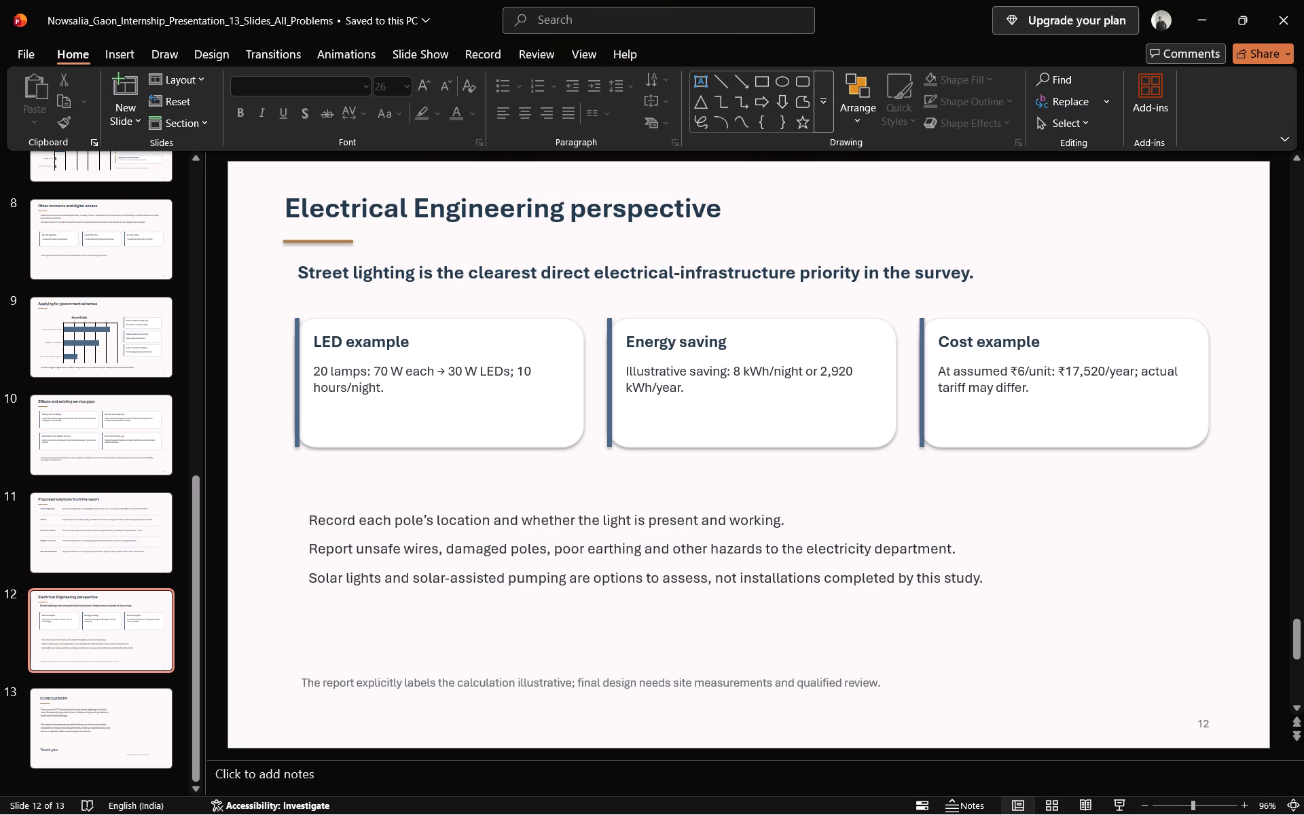
pyautogui.scroll(-2, 672, 587)
pyautogui.scroll(5, 853, 628)
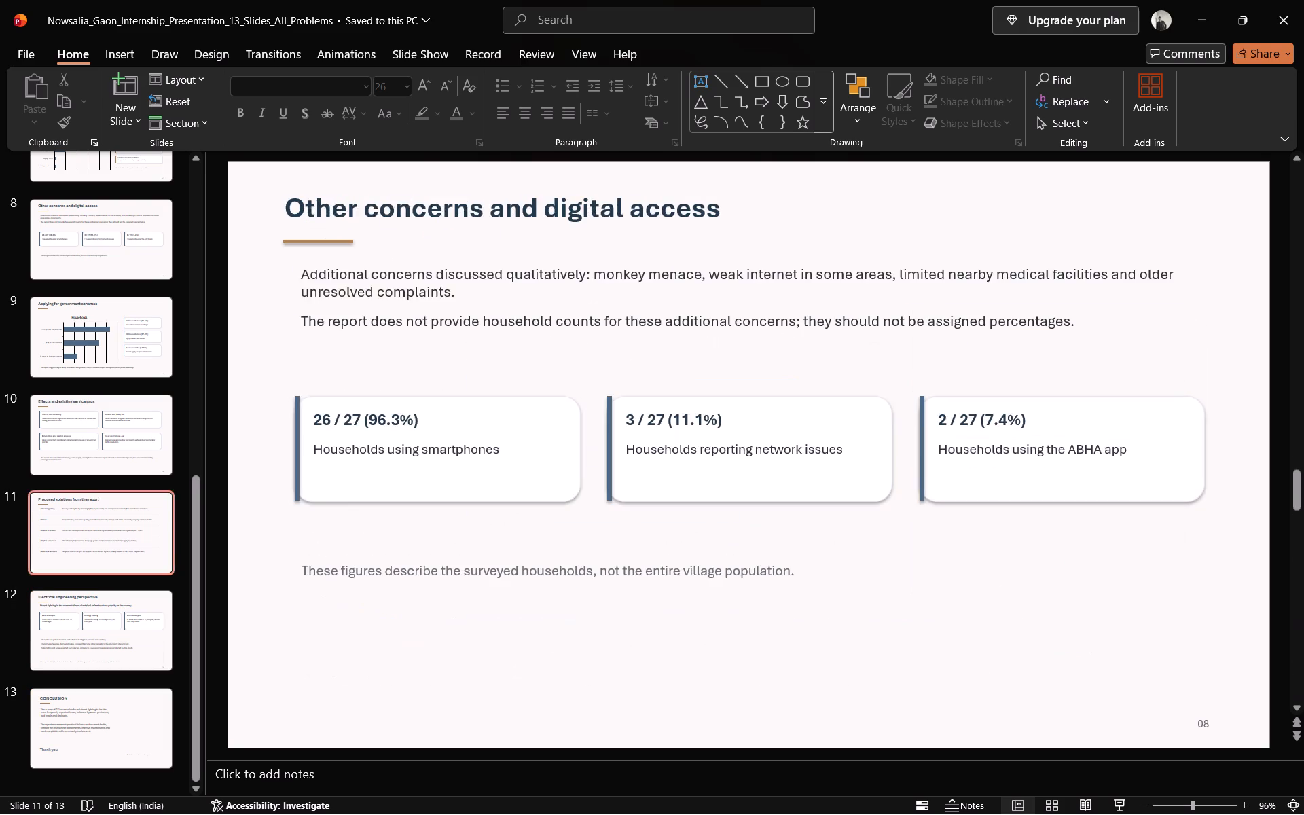
pyautogui.scroll(15, 853, 626)
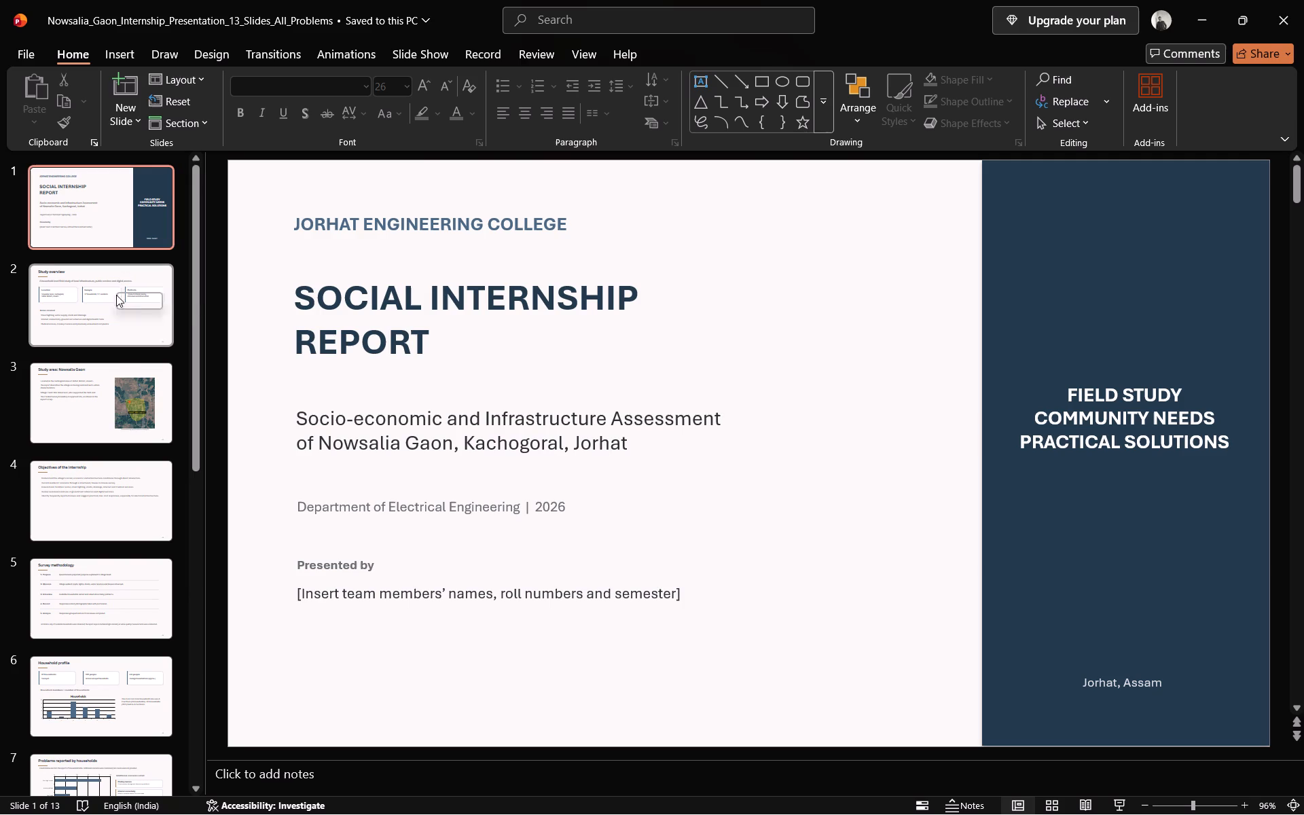
# Move the "FIELD STUDY COMMUNITY NEEDS PRACTICAL SOLUTIONS" text box higher on the title slide and widen its frame to the dark panel's left edge.
pyautogui.click(116, 355)
pyautogui.click(142, 308)
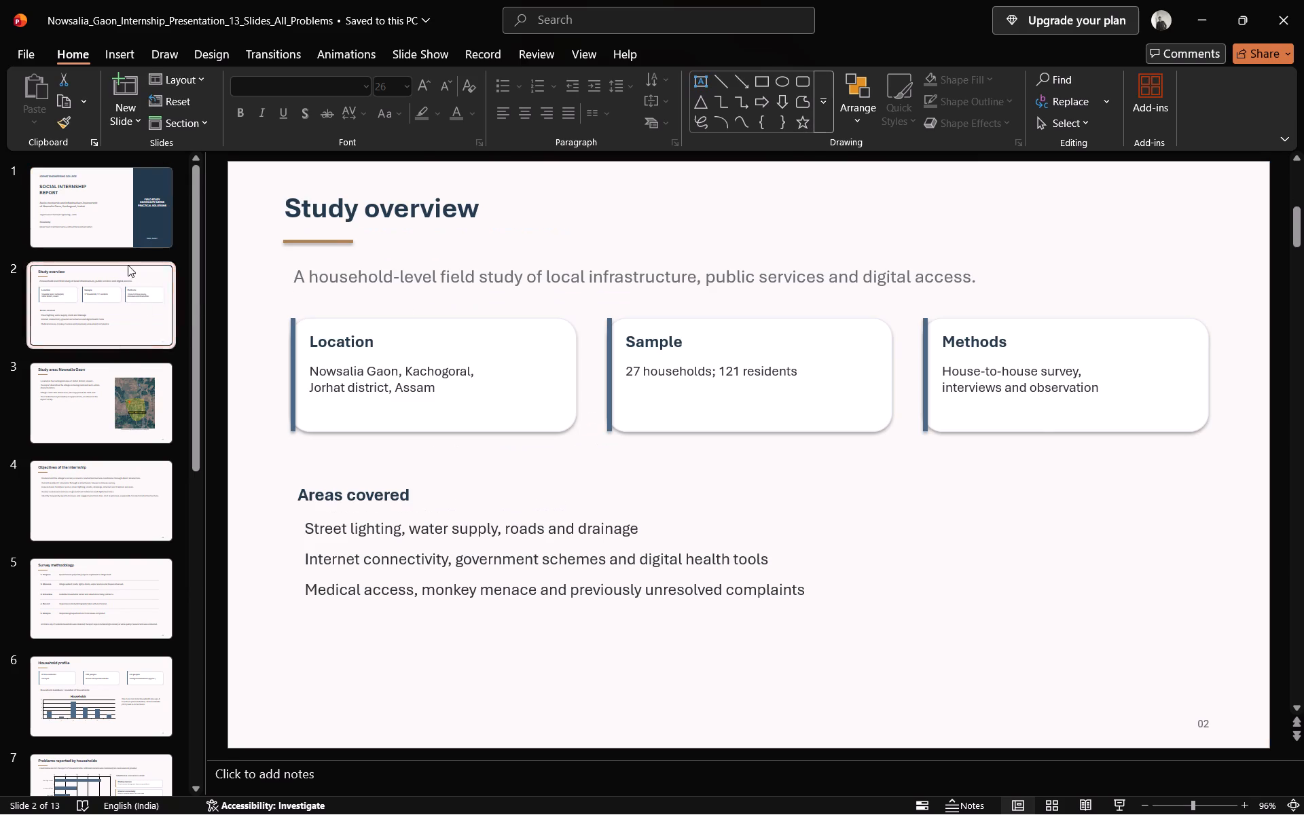
pyautogui.click(126, 251)
pyautogui.click(126, 200)
pyautogui.click(1109, 381)
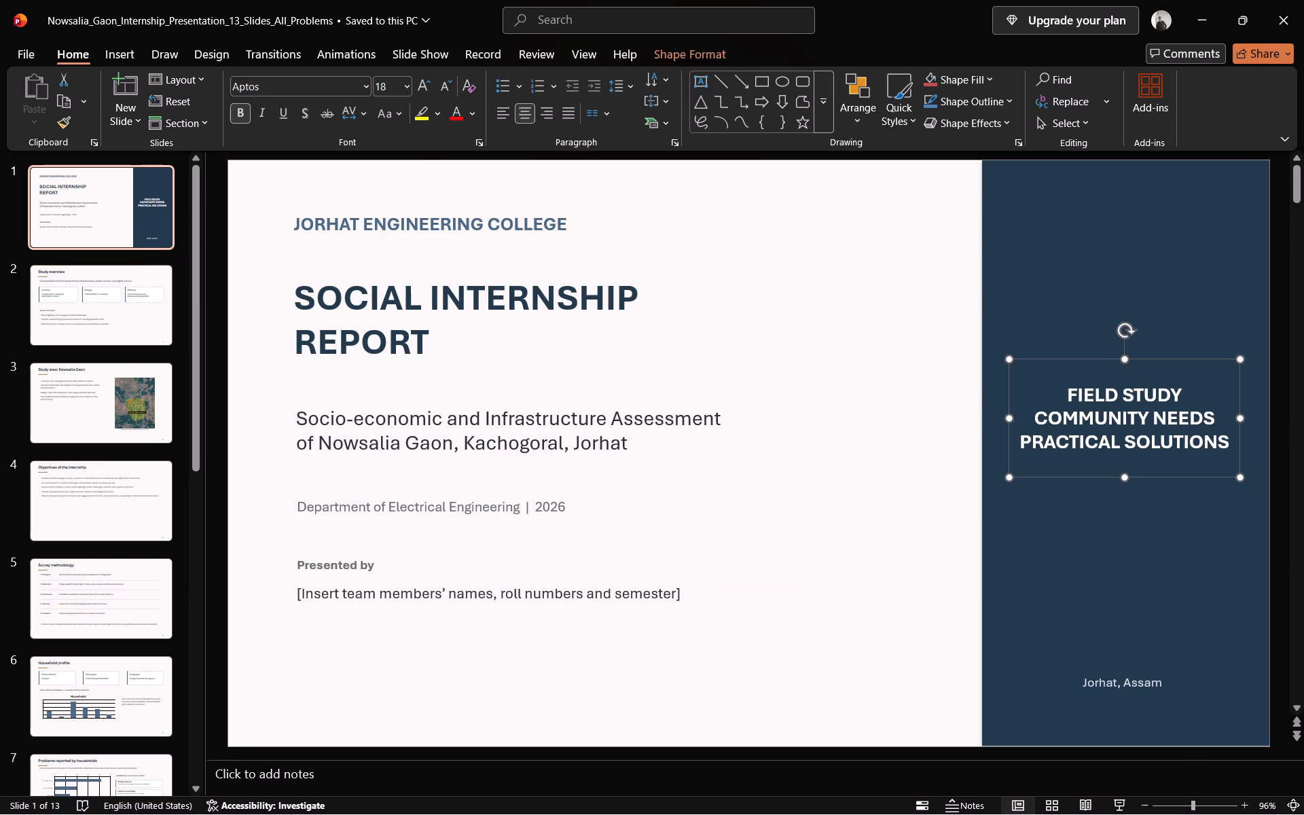
pyautogui.moveTo(1007, 359); pyautogui.dragTo(928, 256)
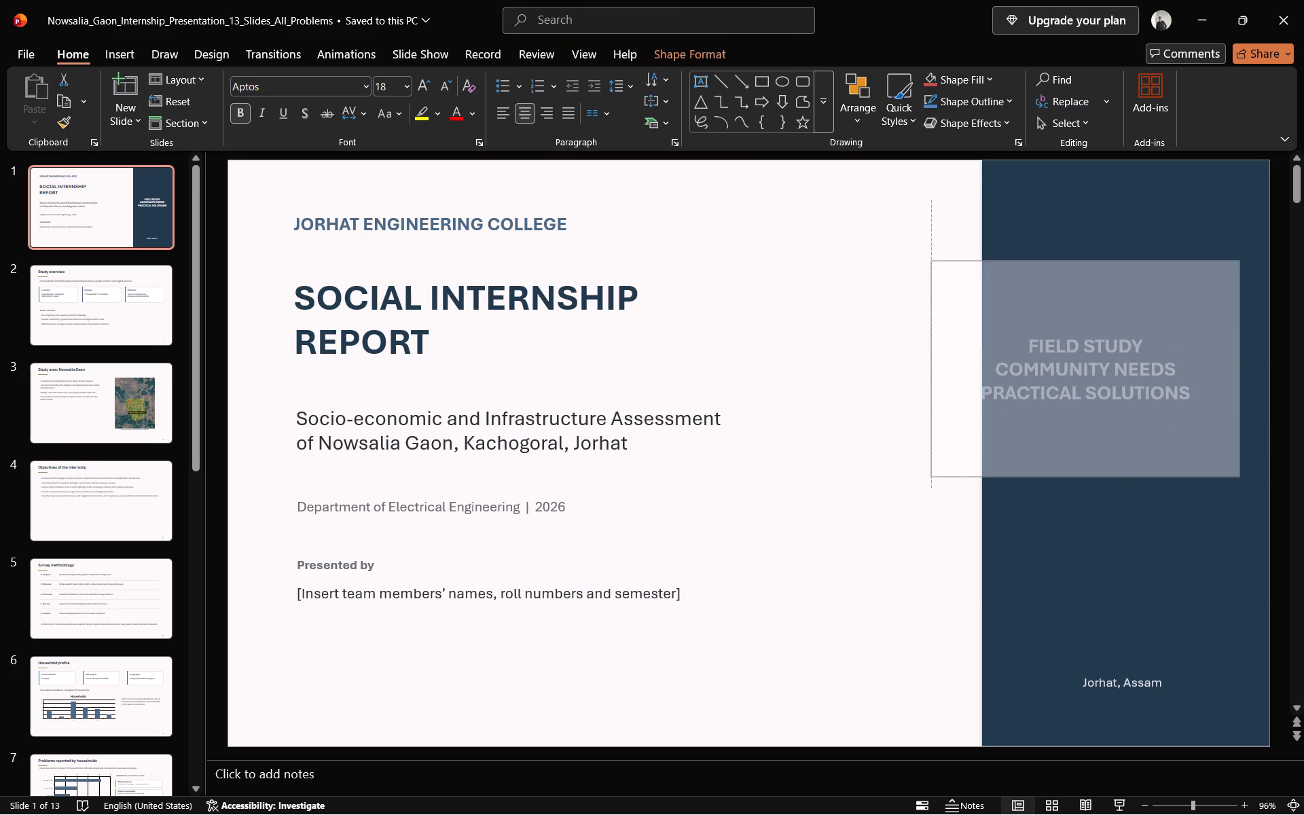
pyautogui.moveTo(928, 256); pyautogui.dragTo(918, 240)
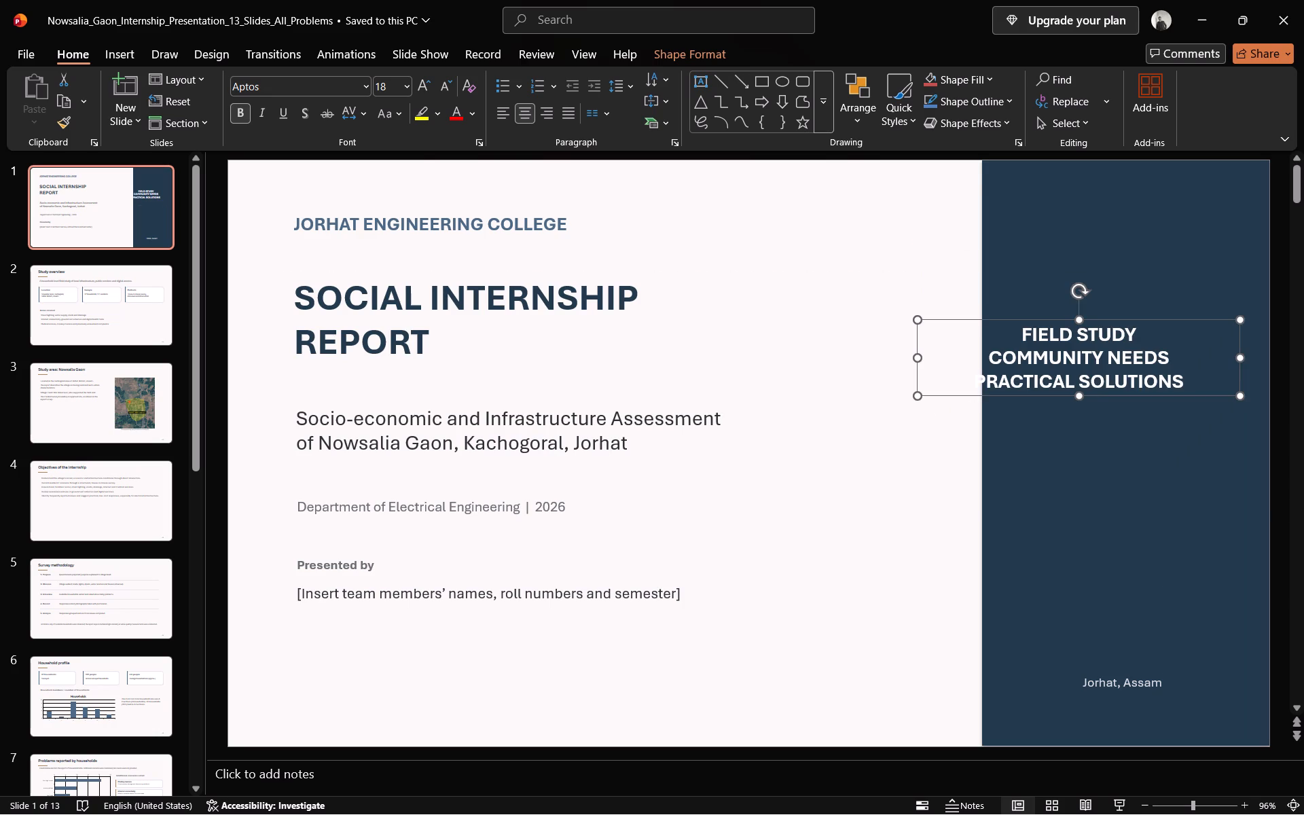
pyautogui.moveTo(921, 395); pyautogui.dragTo(969, 384)
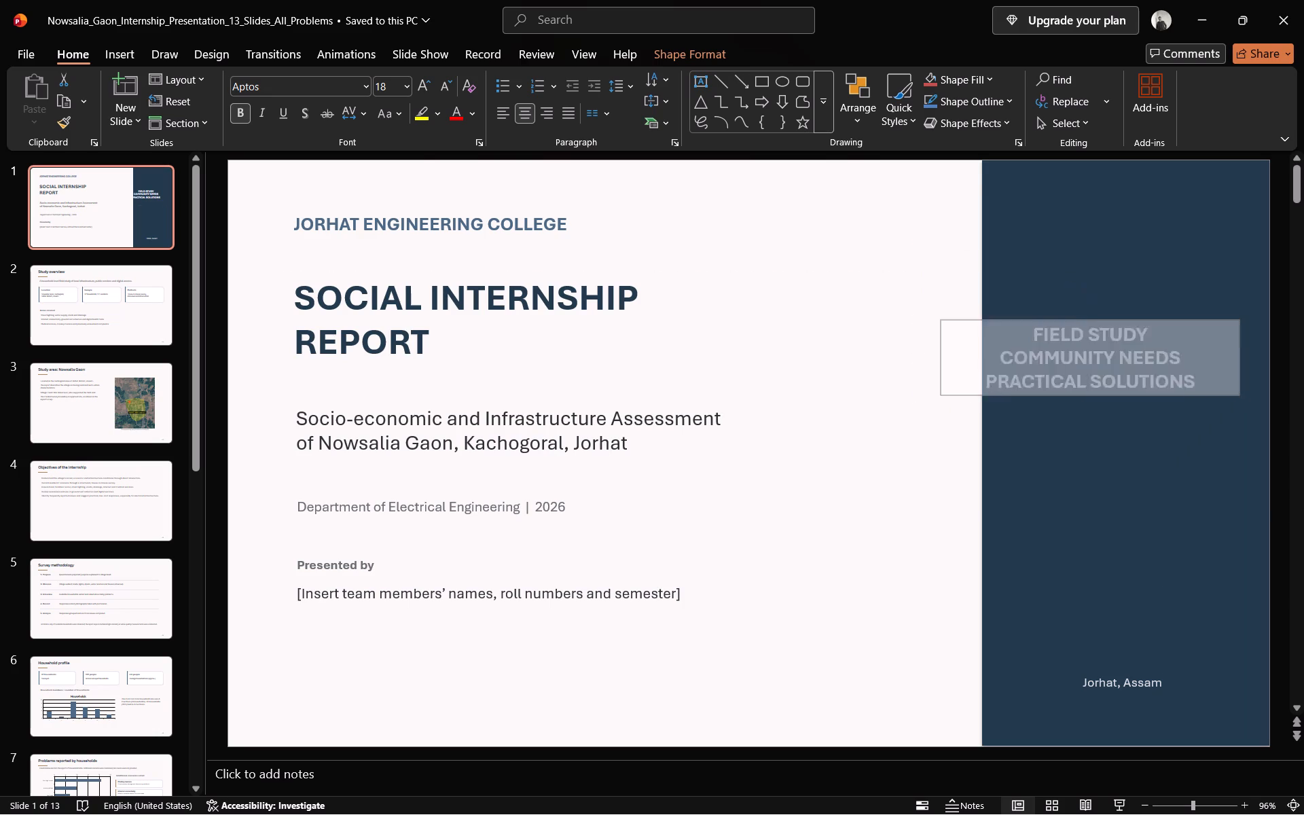
pyautogui.moveTo(969, 384); pyautogui.dragTo(984, 403)
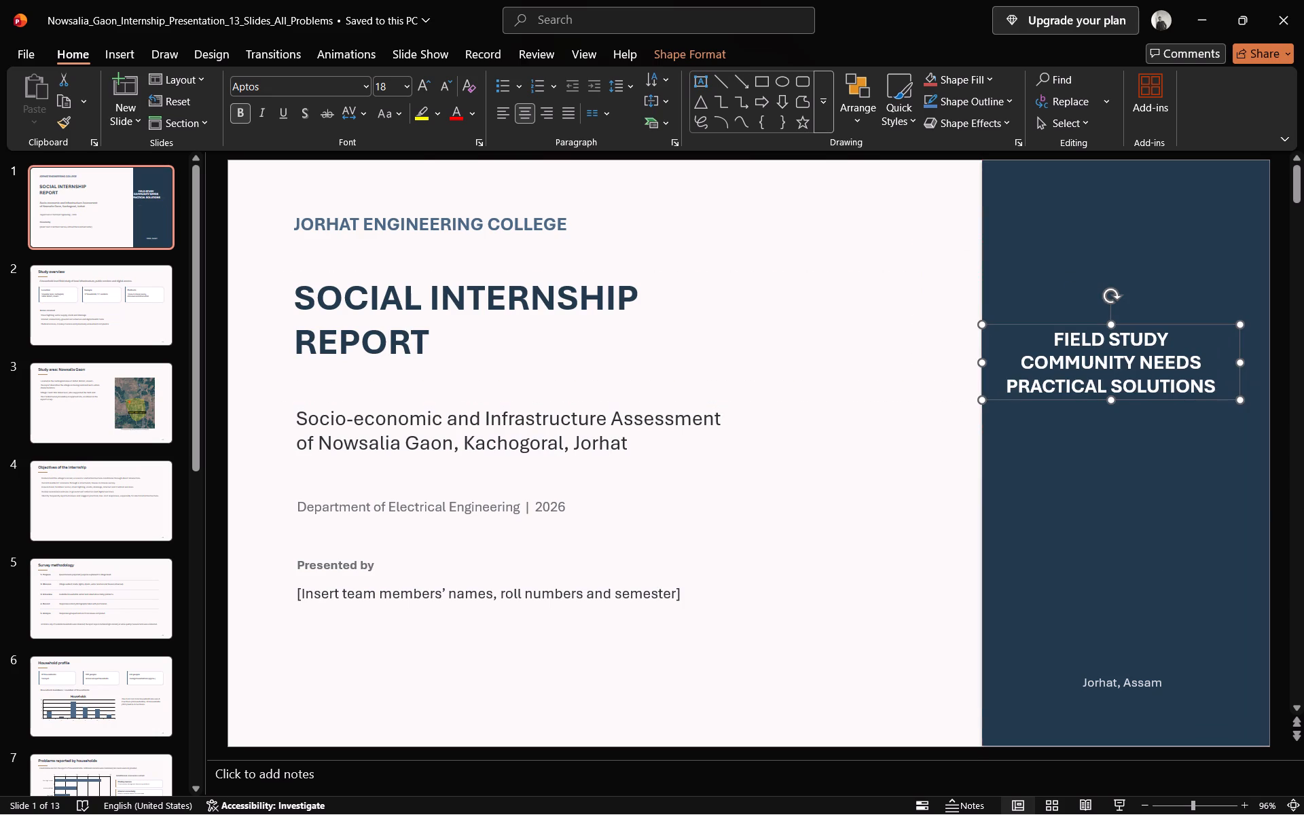
pyautogui.moveTo(1110, 404); pyautogui.dragTo(1112, 410)
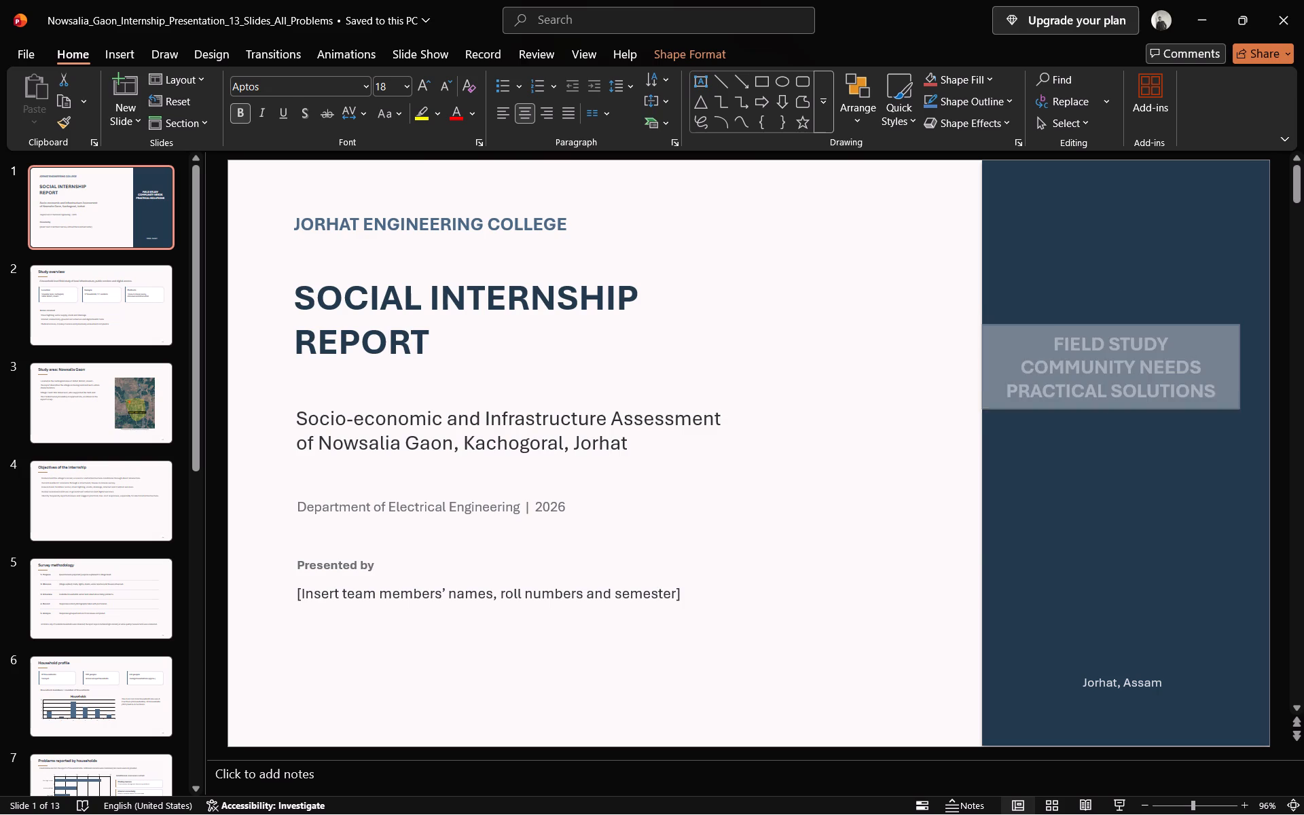
pyautogui.moveTo(1112, 410); pyautogui.dragTo(1150, 430)
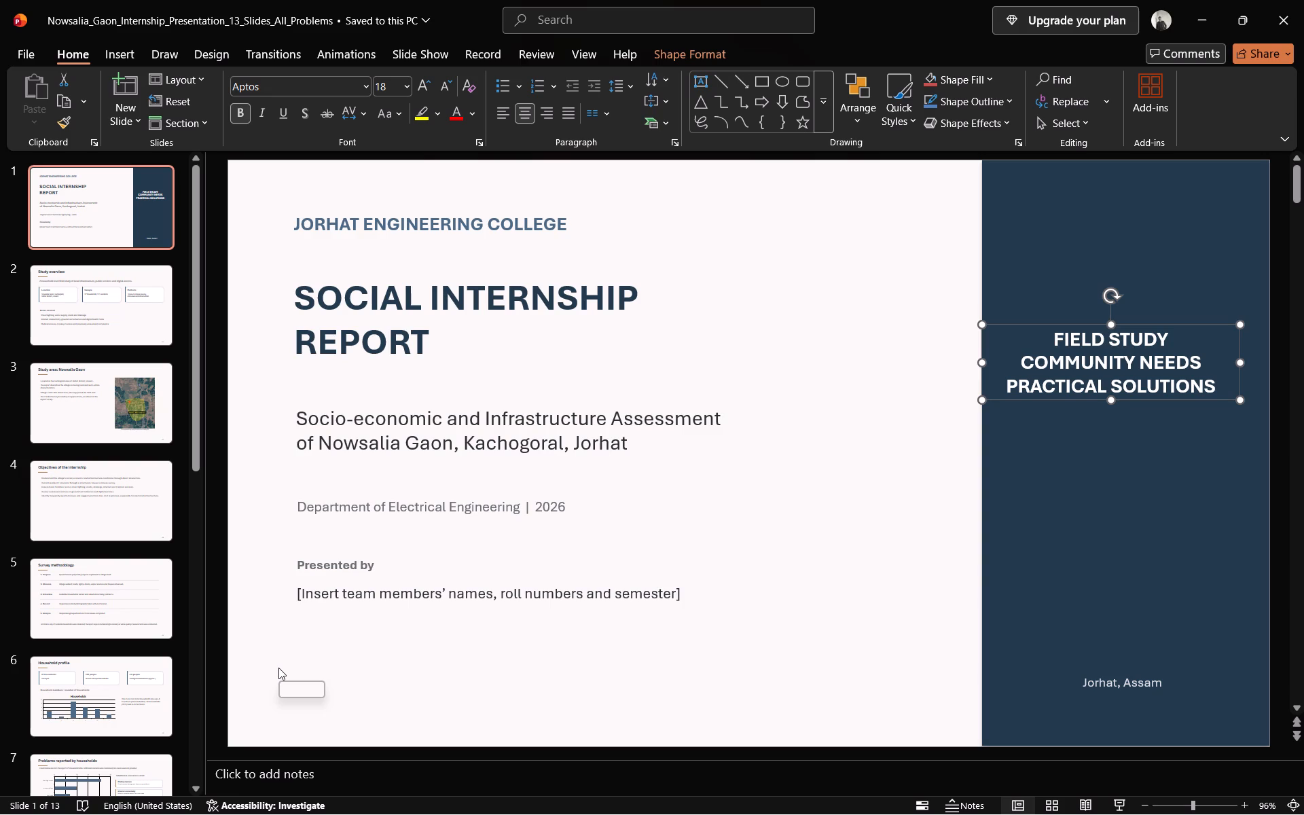
# Page through the deck past Applying for government schemes to the Conclusion and return to the title slide.
pyautogui.scroll(-5, 543, 363)
pyautogui.scroll(2, 543, 363)
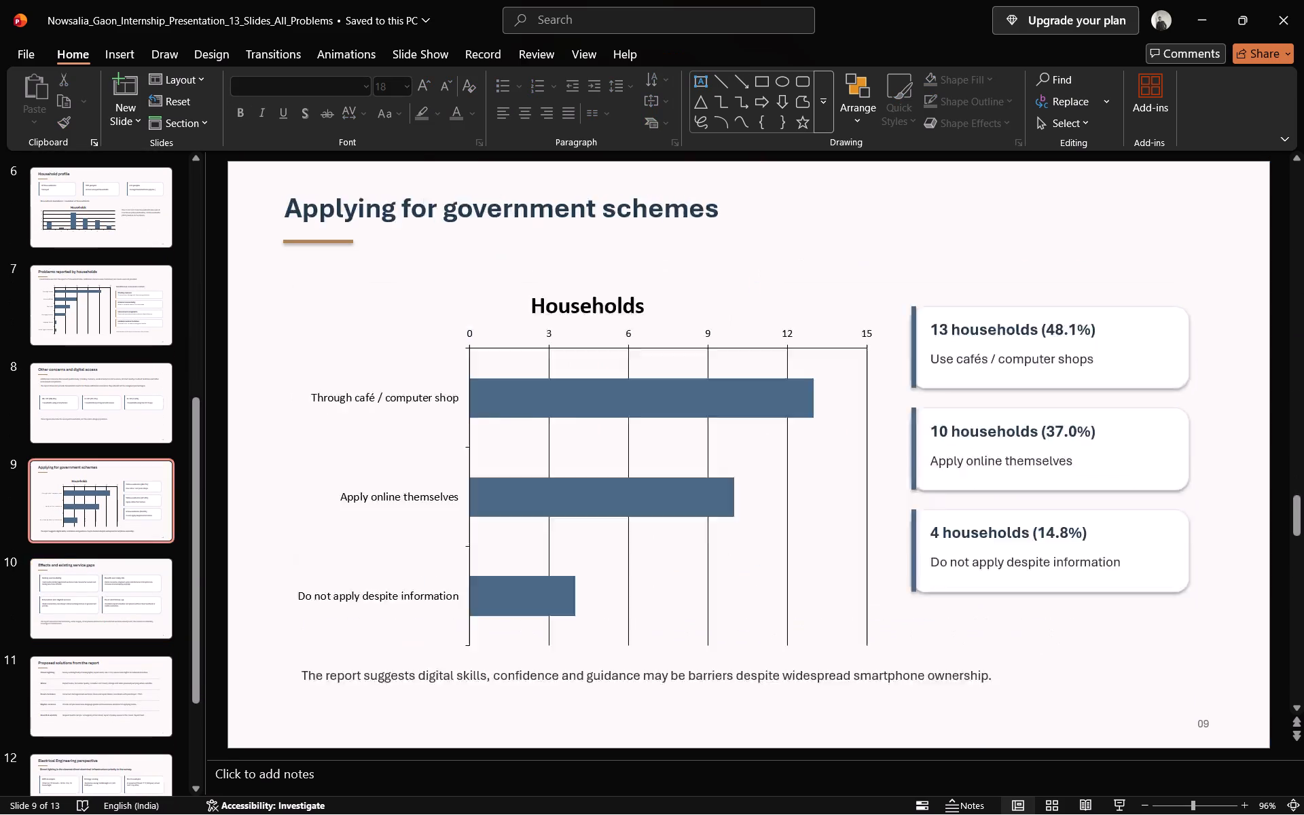
pyautogui.scroll(8, 543, 363)
pyautogui.scroll(-6, 543, 363)
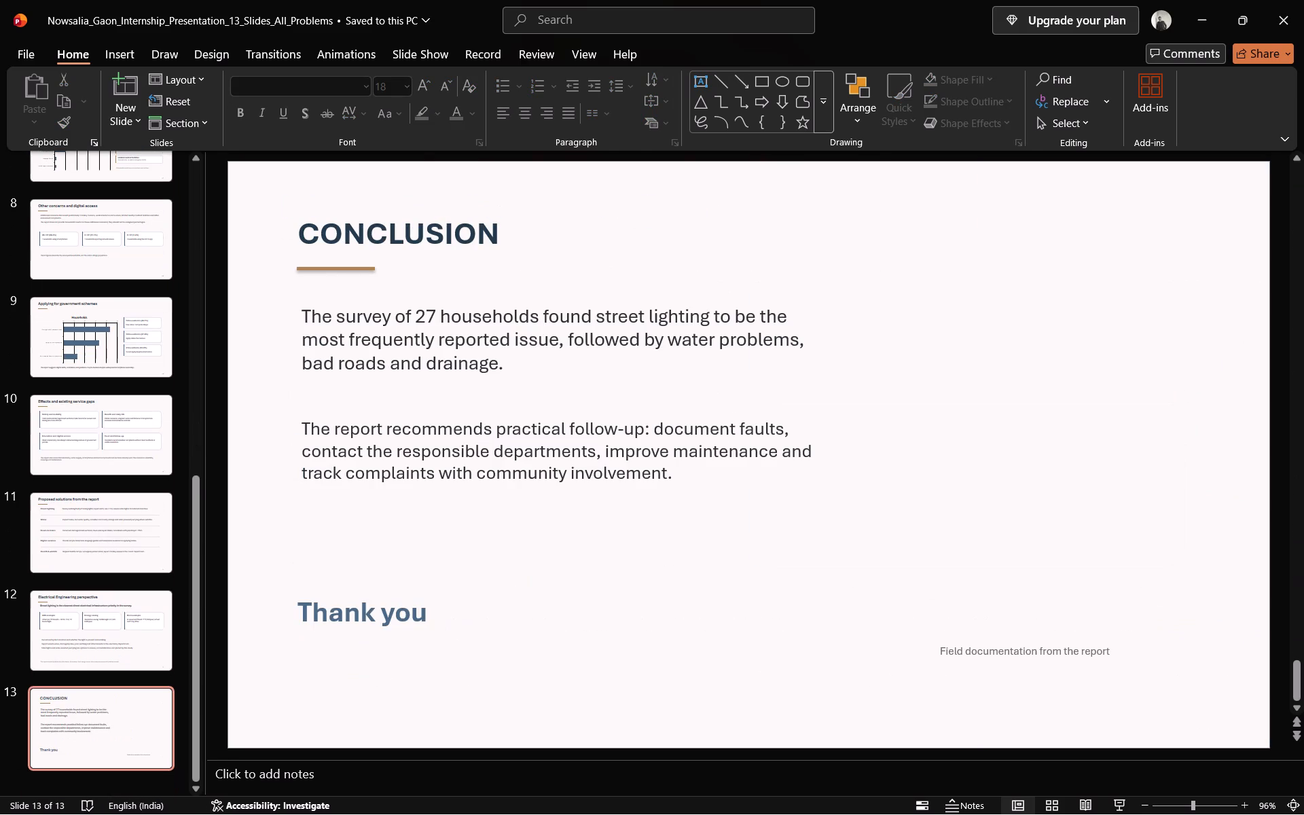
pyautogui.click(543, 363)
pyautogui.scroll(15, 543, 363)
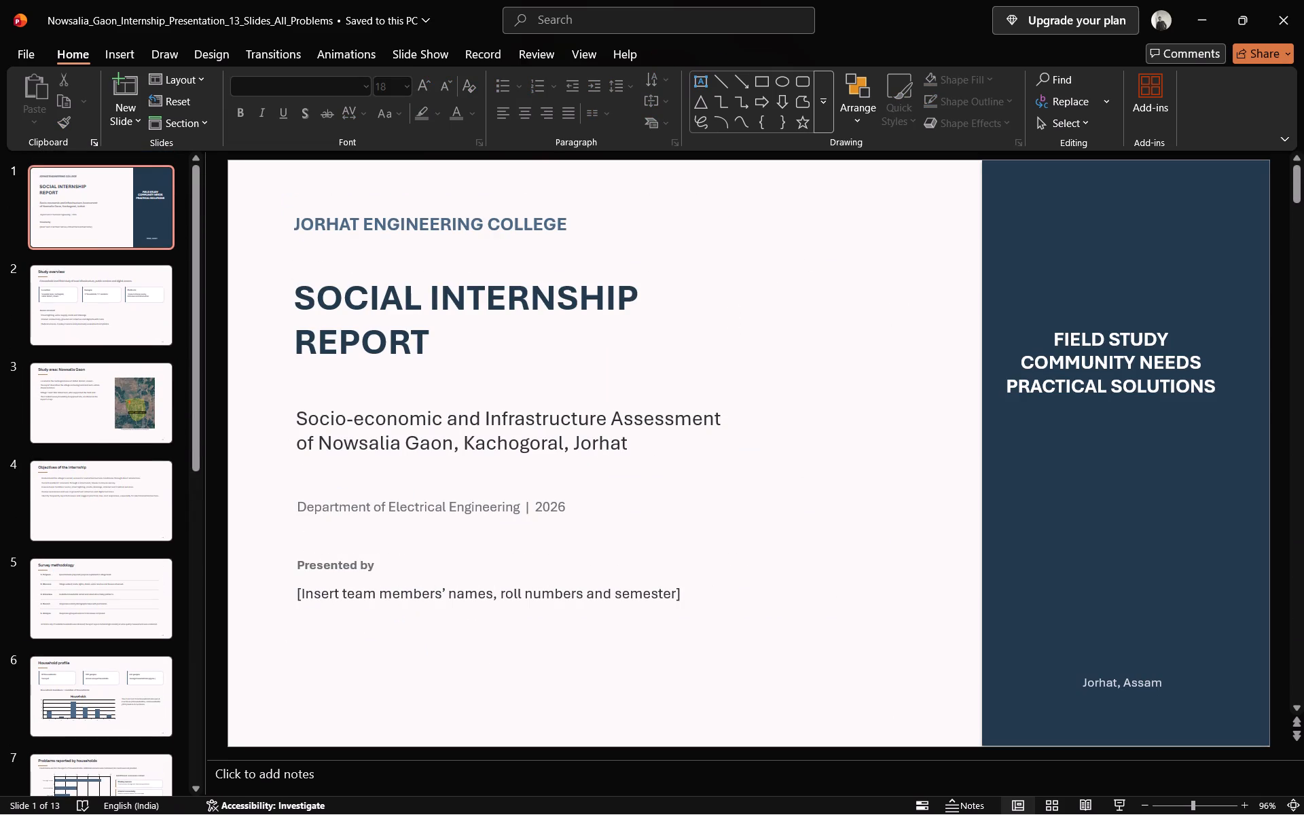
pyautogui.scroll(1, 543, 363)
# Review the slides from Study overview to the Conclusion, and go back to check the LED example card on Electrical Engineering perspective.
pyautogui.scroll(-2, 361, 359)
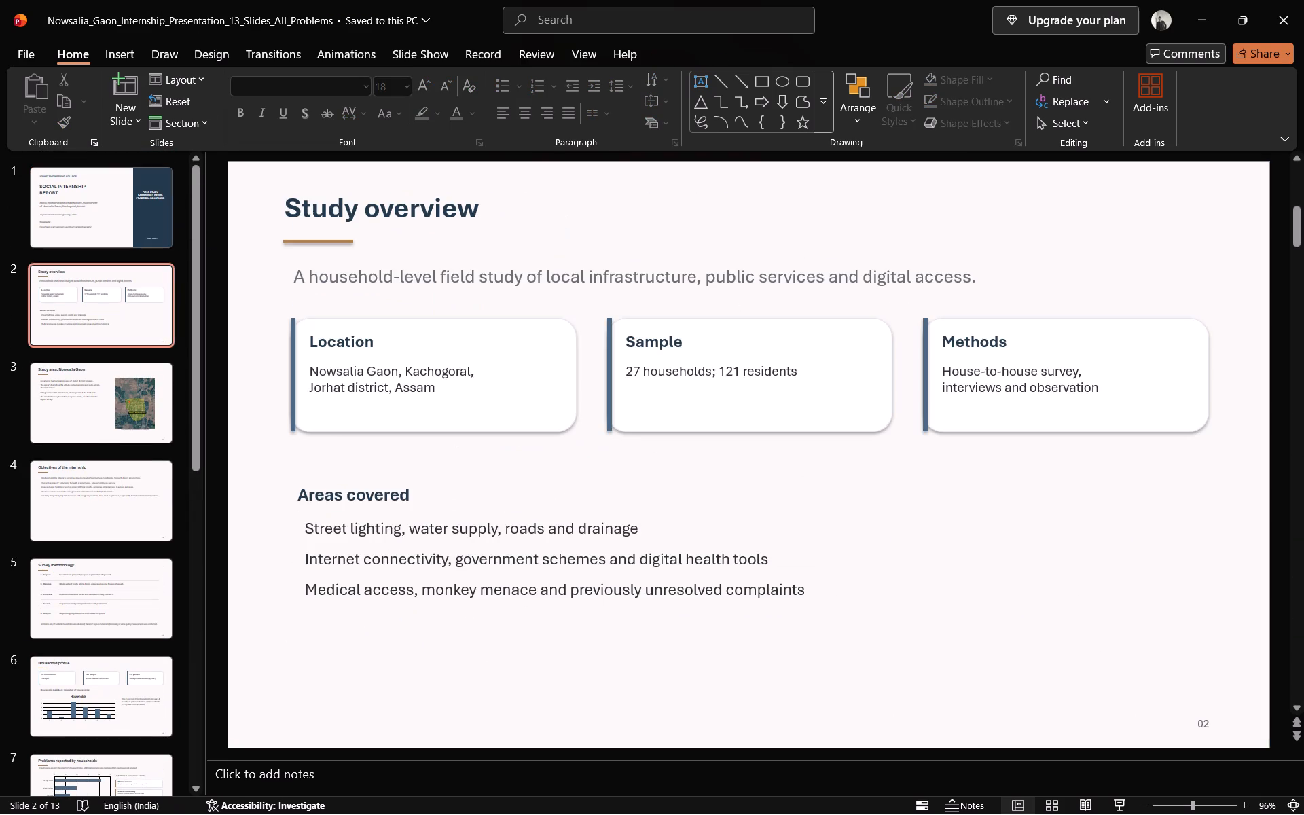
pyautogui.scroll(1, 361, 349)
pyautogui.scroll(-3, 361, 314)
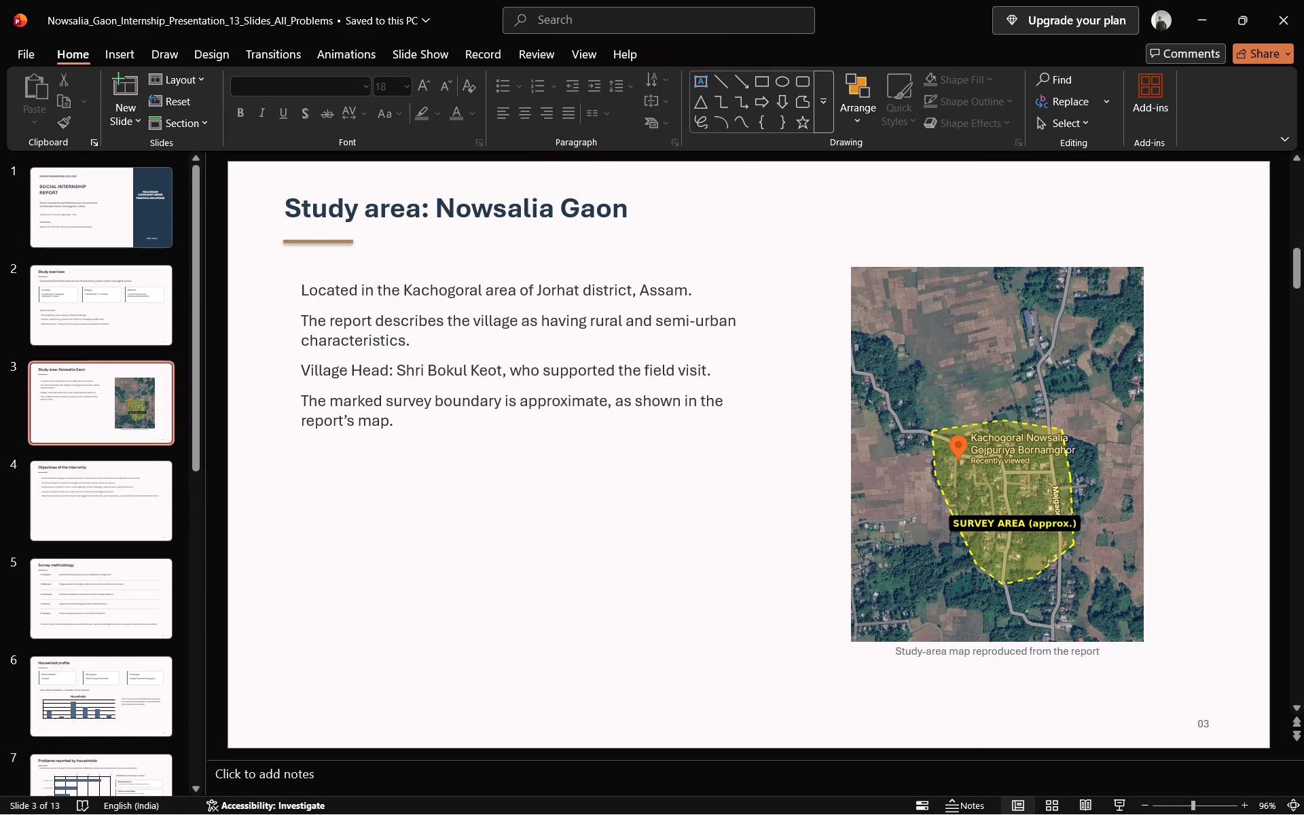
pyautogui.scroll(-2, 361, 314)
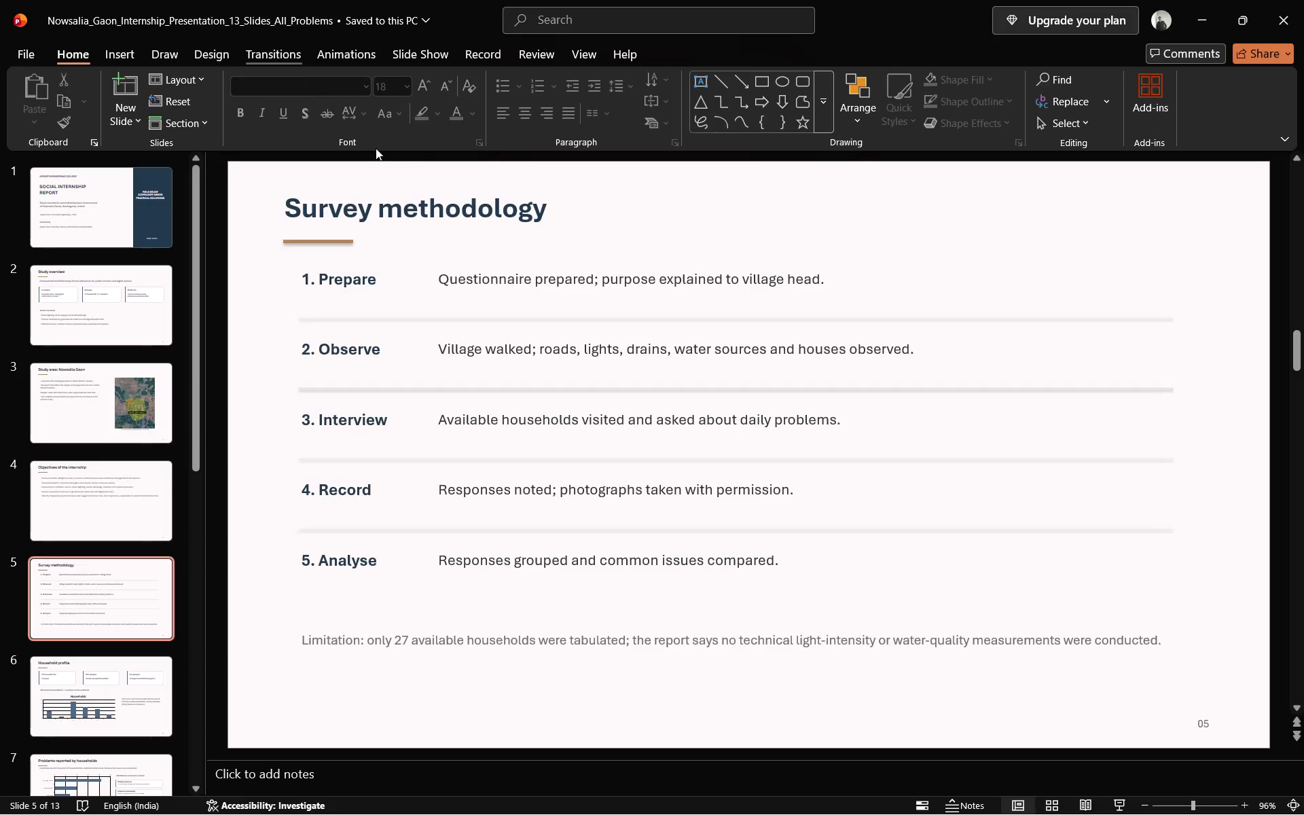
pyautogui.scroll(-4, 388, 235)
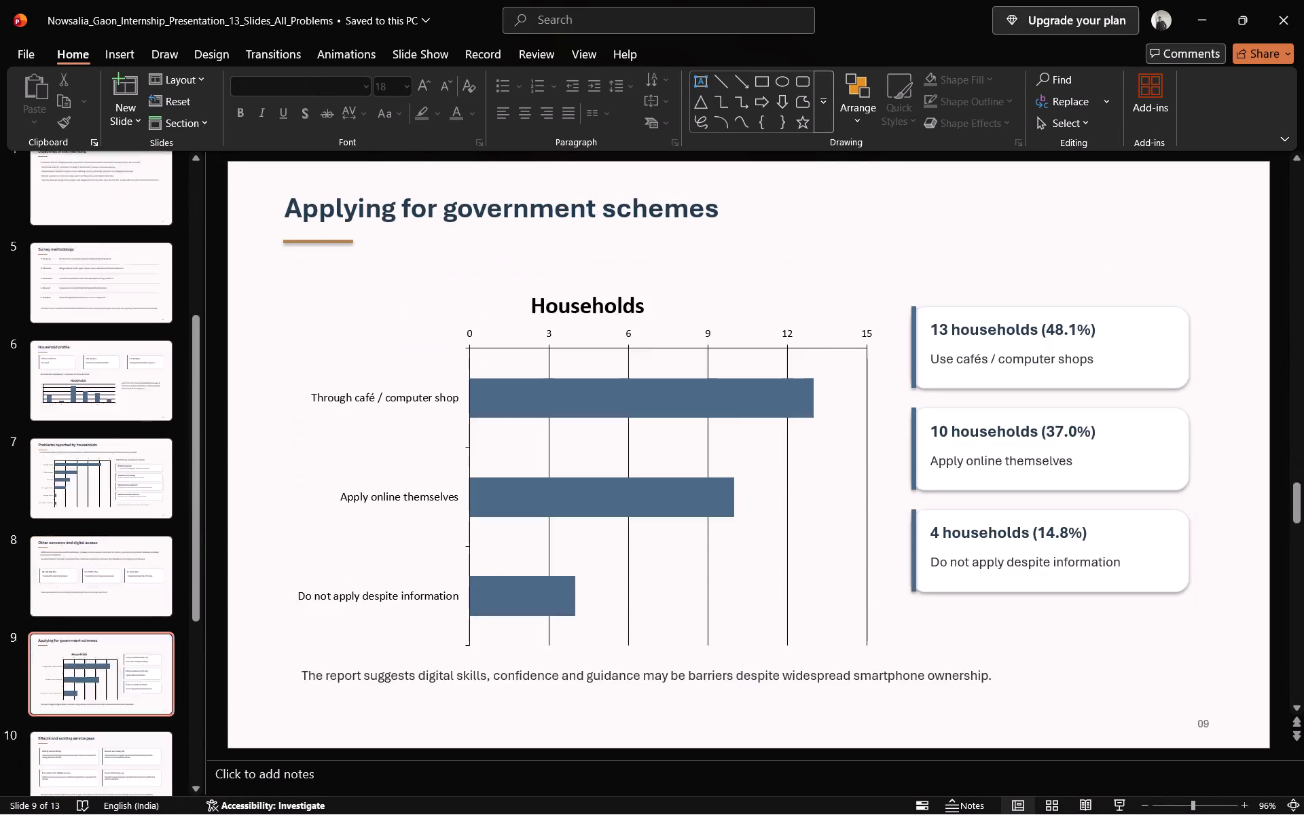
pyautogui.scroll(-4, 388, 235)
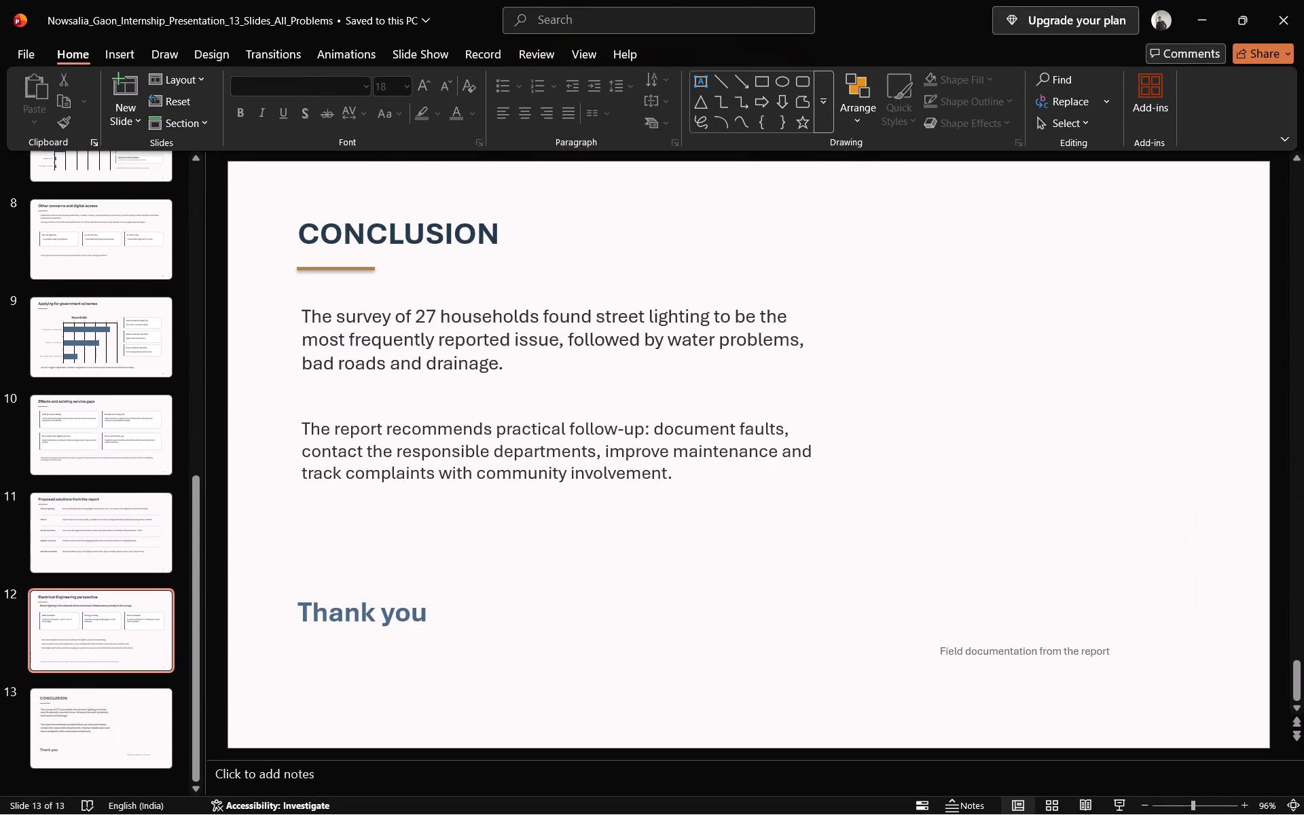
pyautogui.scroll(1, 391, 236)
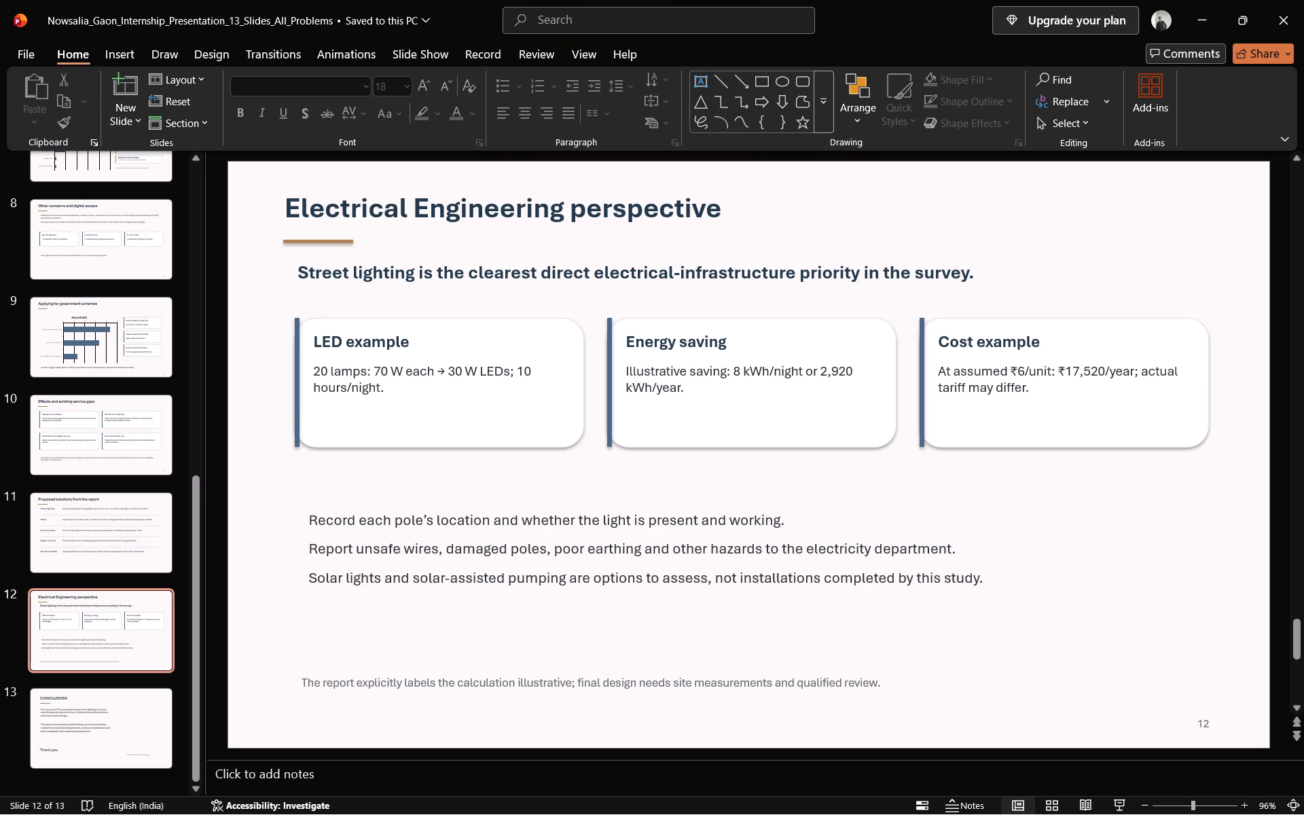
pyautogui.doubleClick(380, 419)
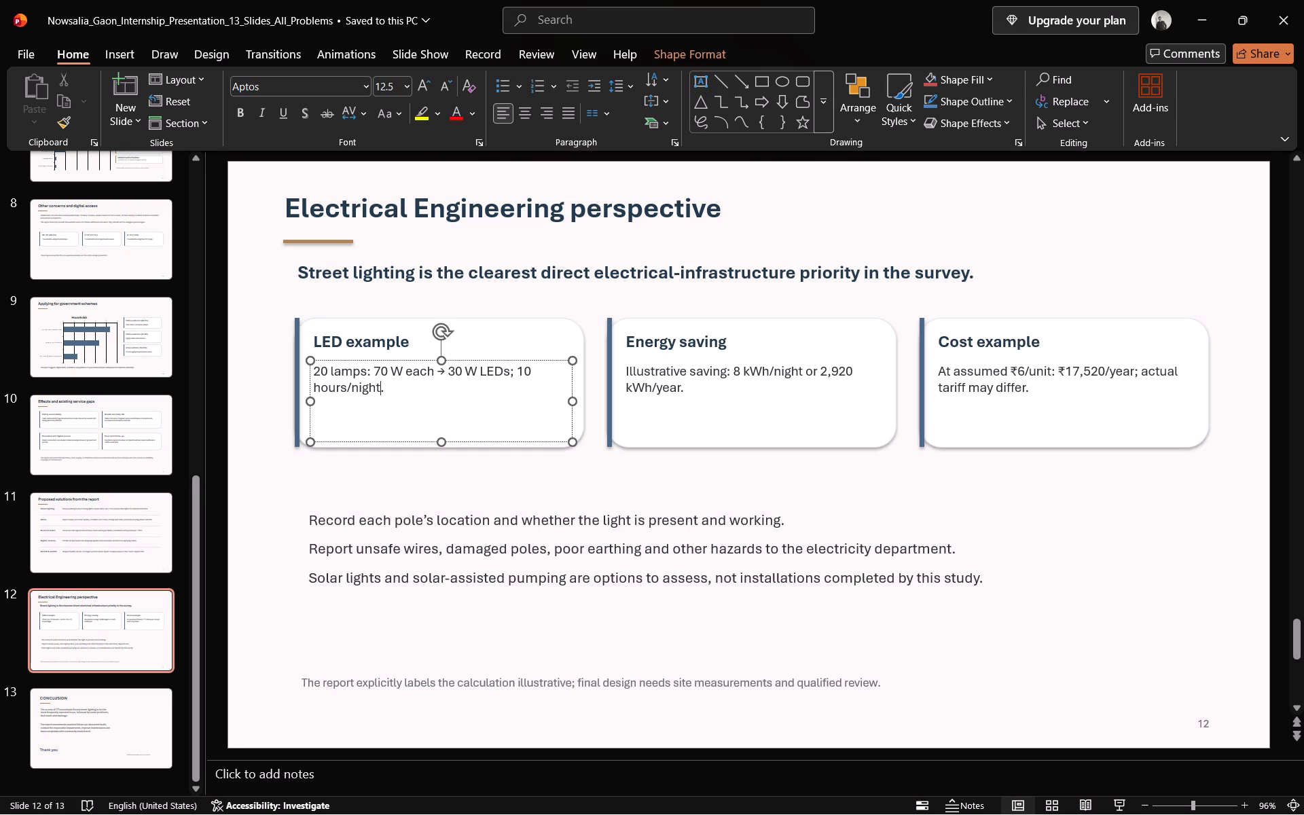
pyautogui.click(490, 464)
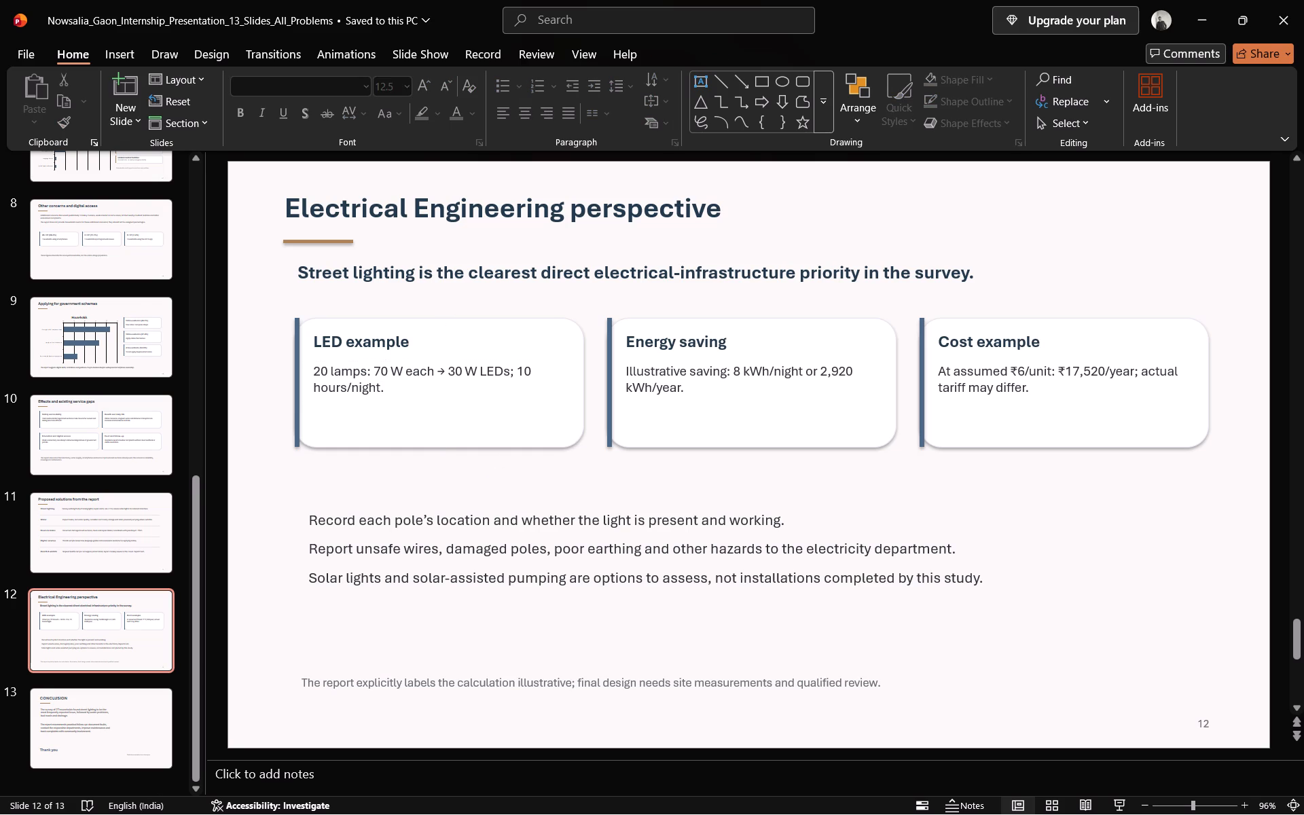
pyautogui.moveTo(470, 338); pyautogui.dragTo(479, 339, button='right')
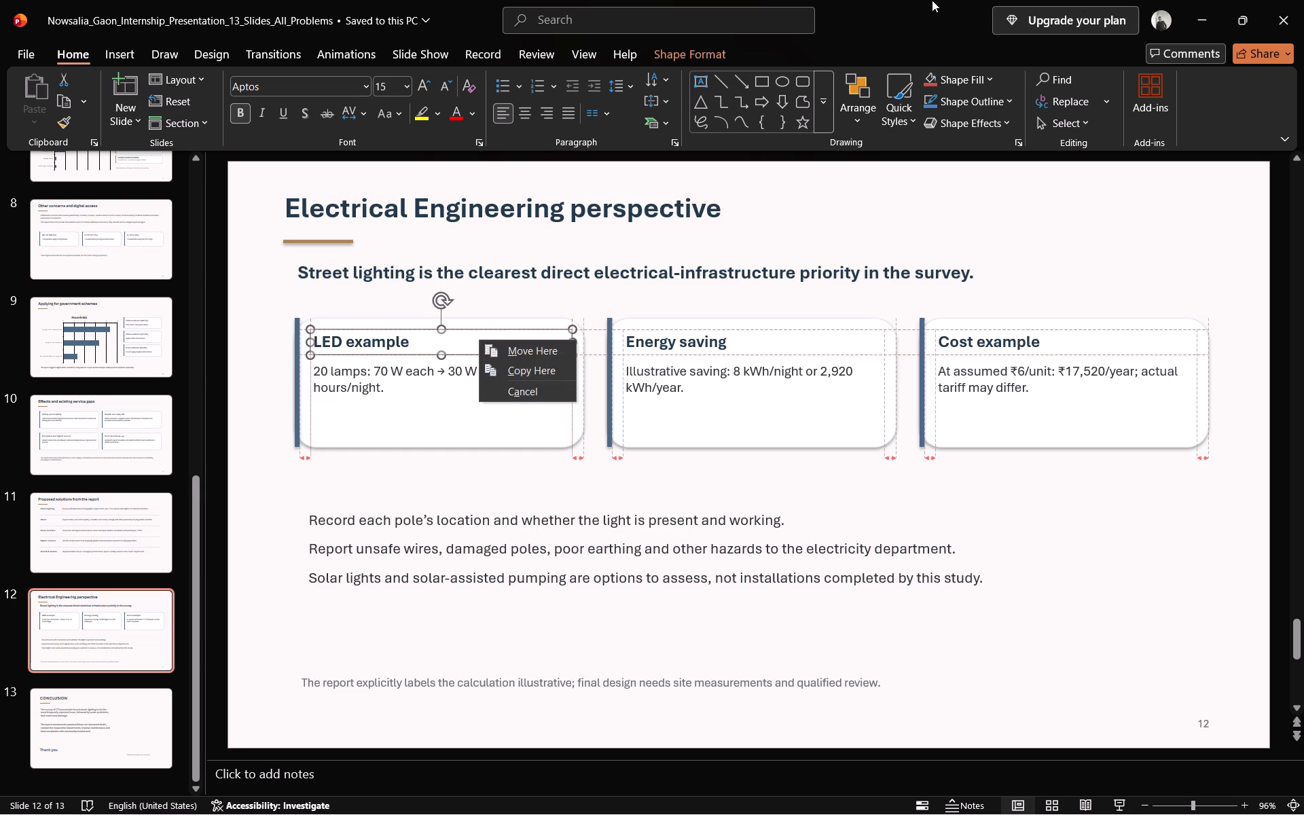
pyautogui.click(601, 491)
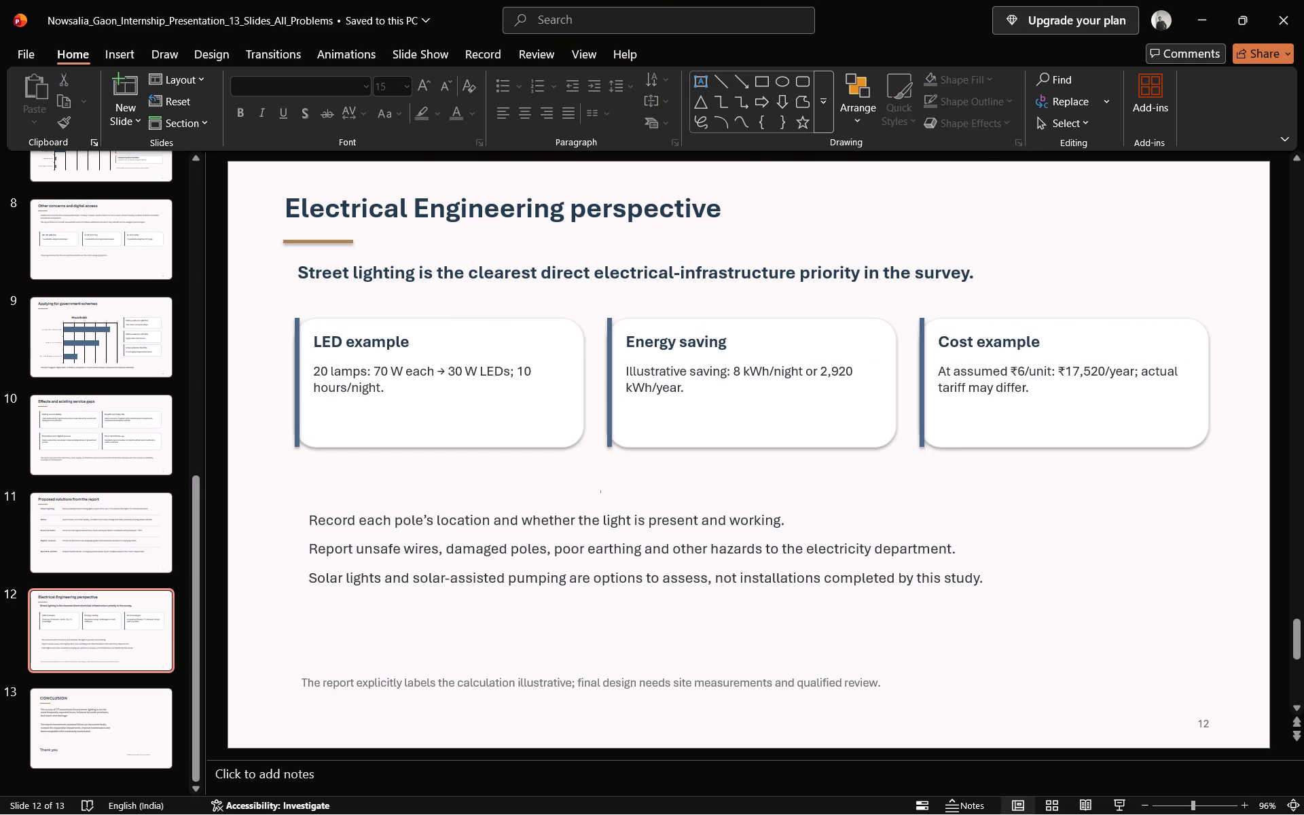
# Delete all the description text under the "Cost example" heading on the Electrical Engineering perspective slide, keeping the heading.
pyautogui.click(1049, 395)
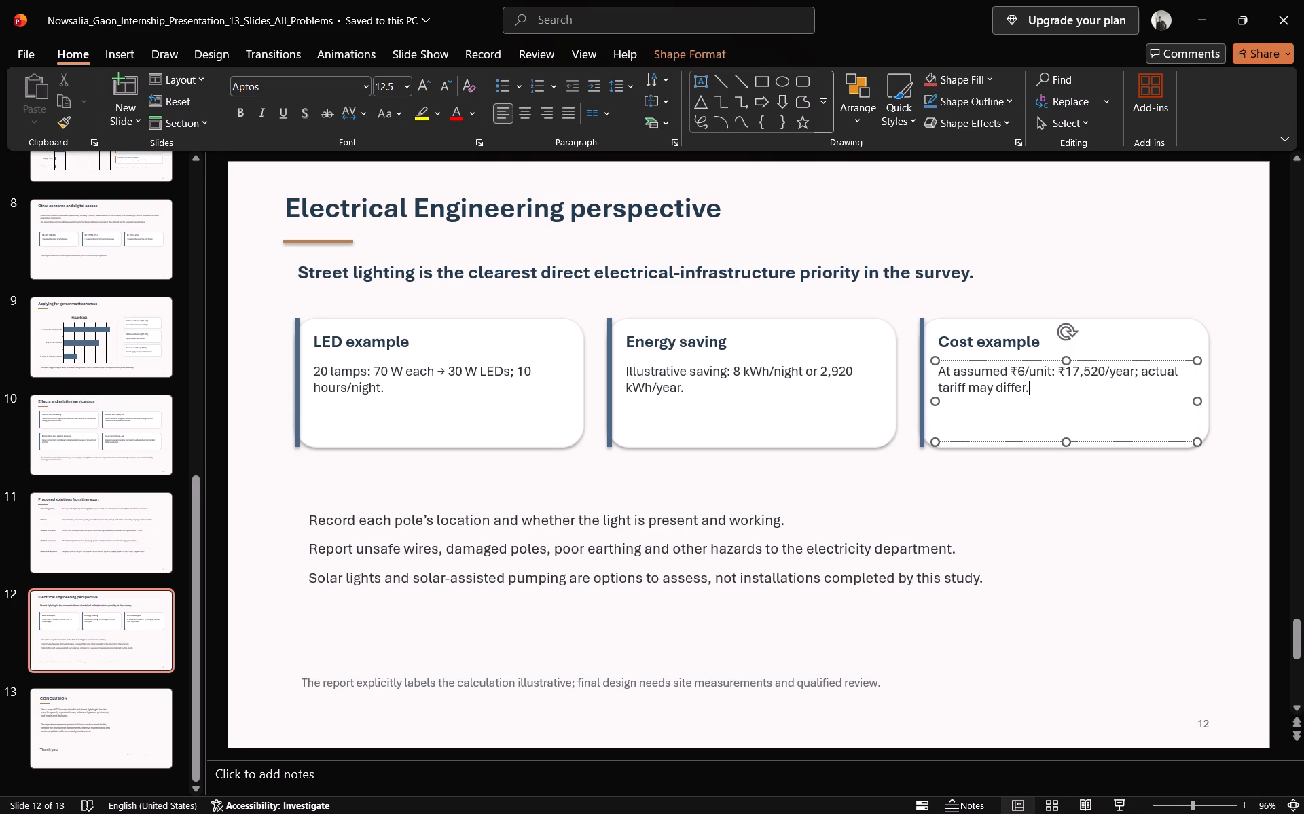
pyautogui.press('BackSpace')
pyautogui.press('BackSpace')
pyautogui.press('BackSpace')
pyautogui.press('BackSpace')
pyautogui.press('BackSpace')
pyautogui.press('BackSpace')
pyautogui.press('BackSpace')
pyautogui.press('BackSpace')
pyautogui.press('BackSpace')
pyautogui.press('BackSpace')
pyautogui.press('BackSpace')
pyautogui.press('BackSpace')
pyautogui.press('BackSpace')
pyautogui.press('BackSpace')
pyautogui.press('BackSpace')
pyautogui.press('BackSpace')
pyautogui.press('BackSpace')
pyautogui.press('BackSpace')
pyautogui.press('BackSpace')
pyautogui.press('BackSpace')
pyautogui.press('BackSpace')
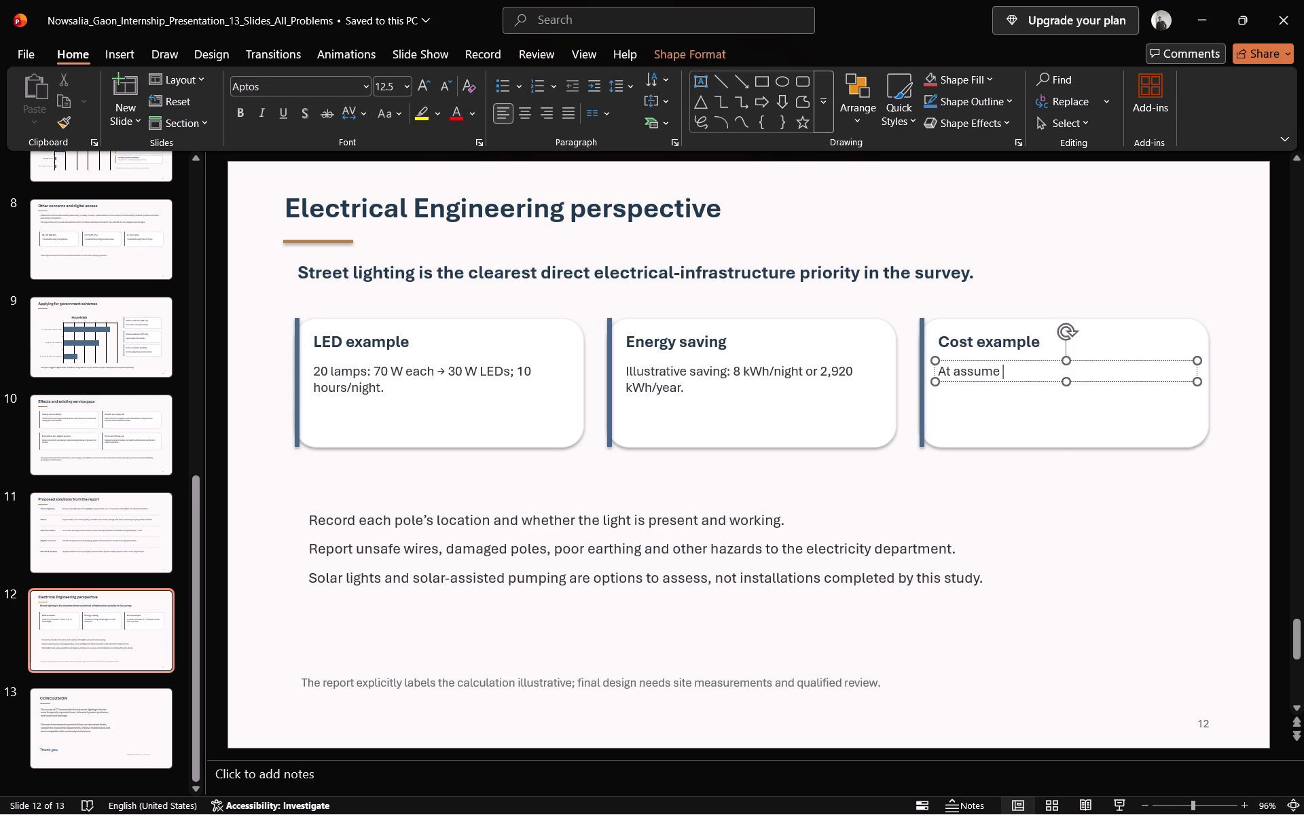
pyautogui.click(988, 471)
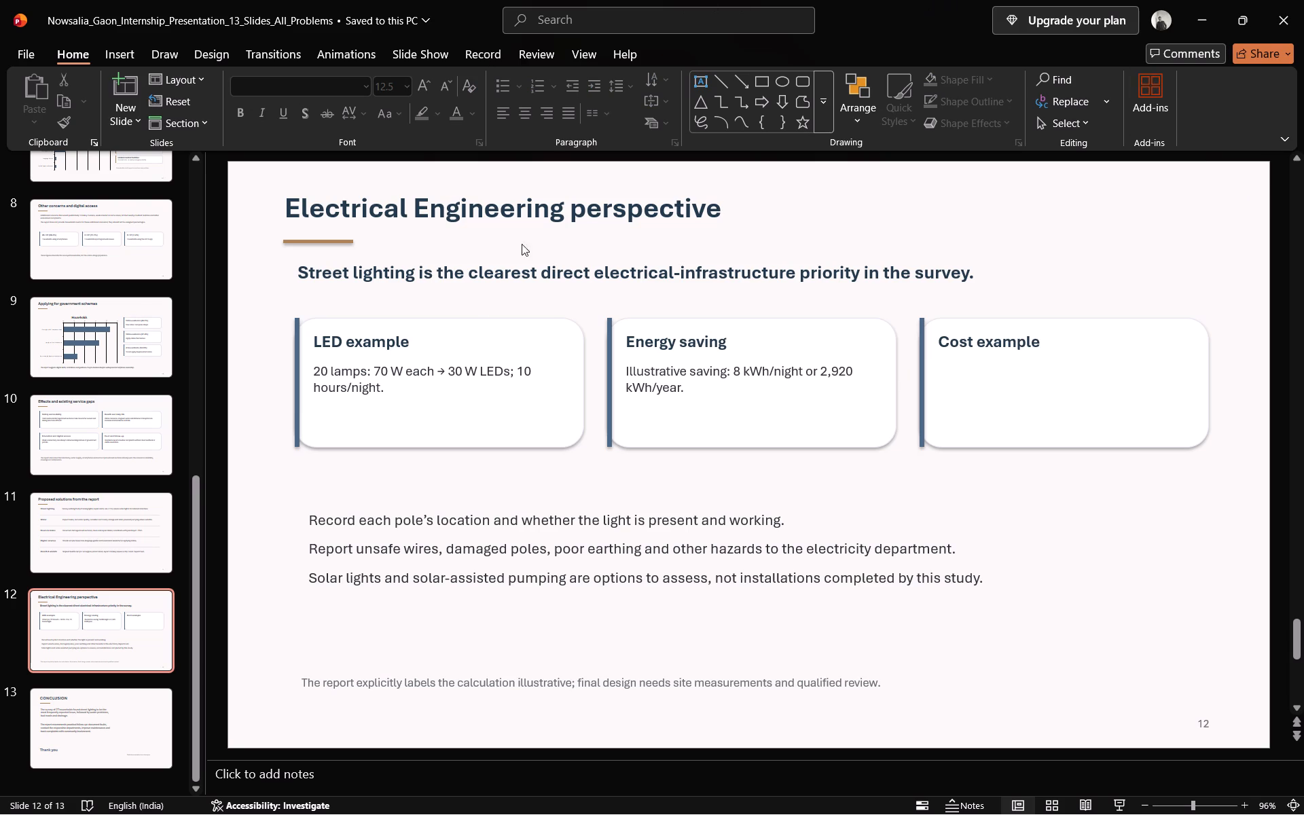
# Page back through the deck from Electrical Engineering perspective past Other concerns and digital access to the title slide.
pyautogui.scroll(-1, 586, 430)
pyautogui.scroll(5, 590, 430)
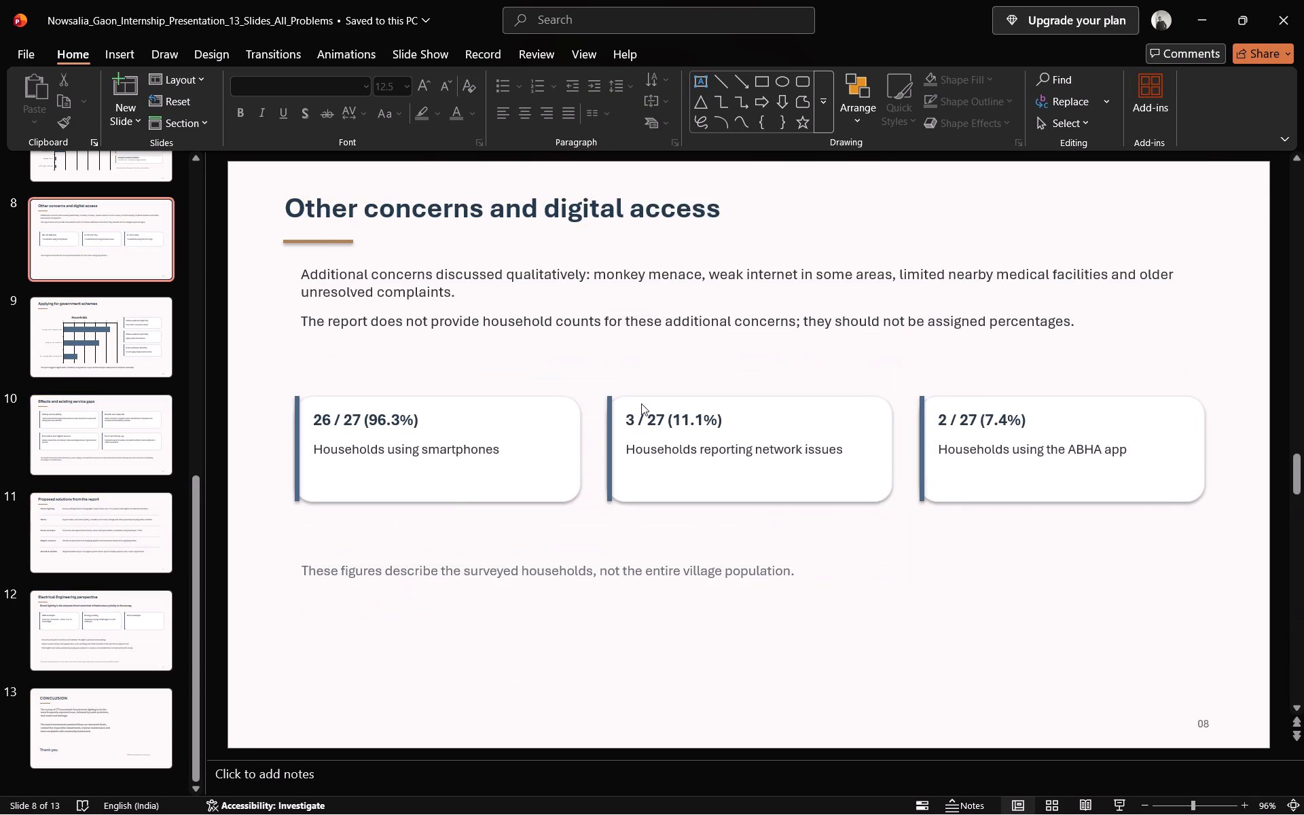
pyautogui.scroll(11, 641, 403)
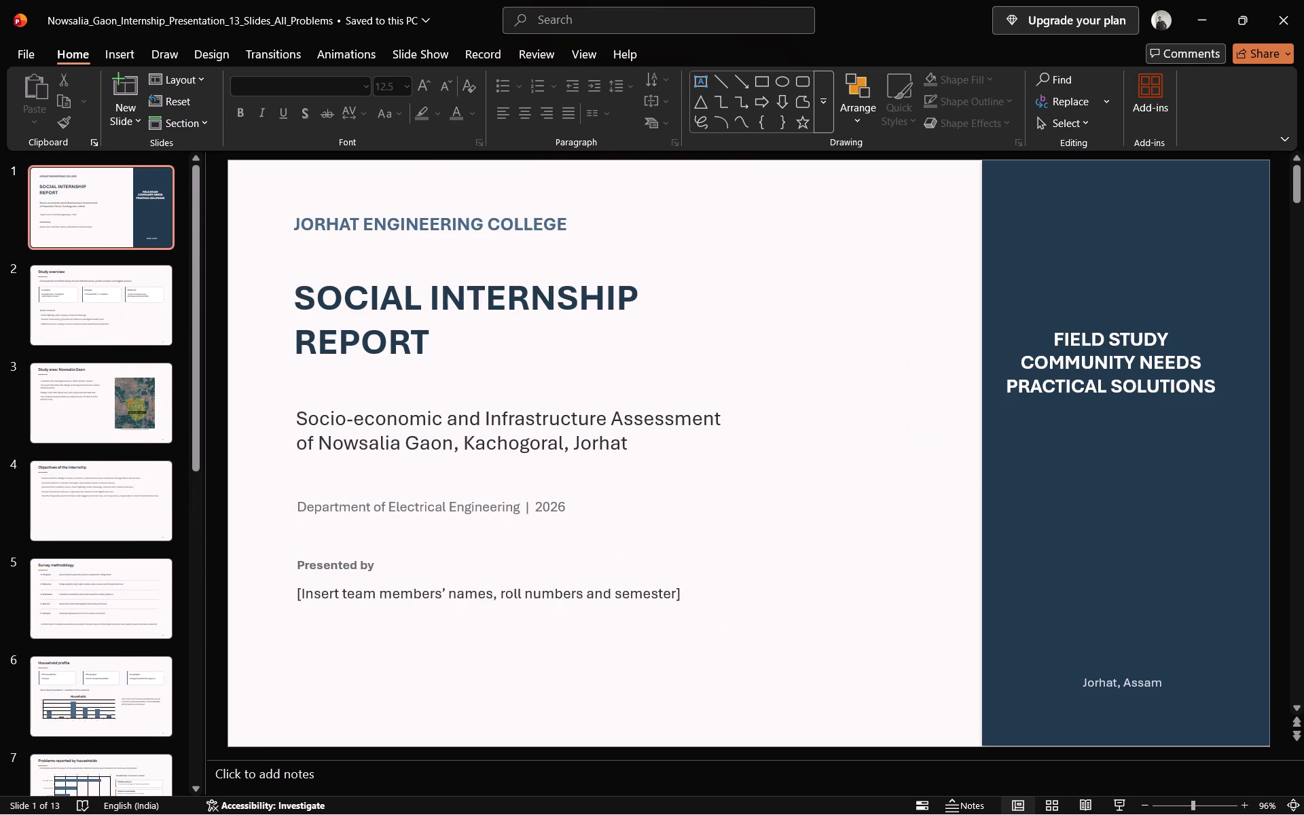
# Review the slides in order from Study overview through Survey methodology and Effects and existing service gaps to the Conclusion.
pyautogui.press('Right')
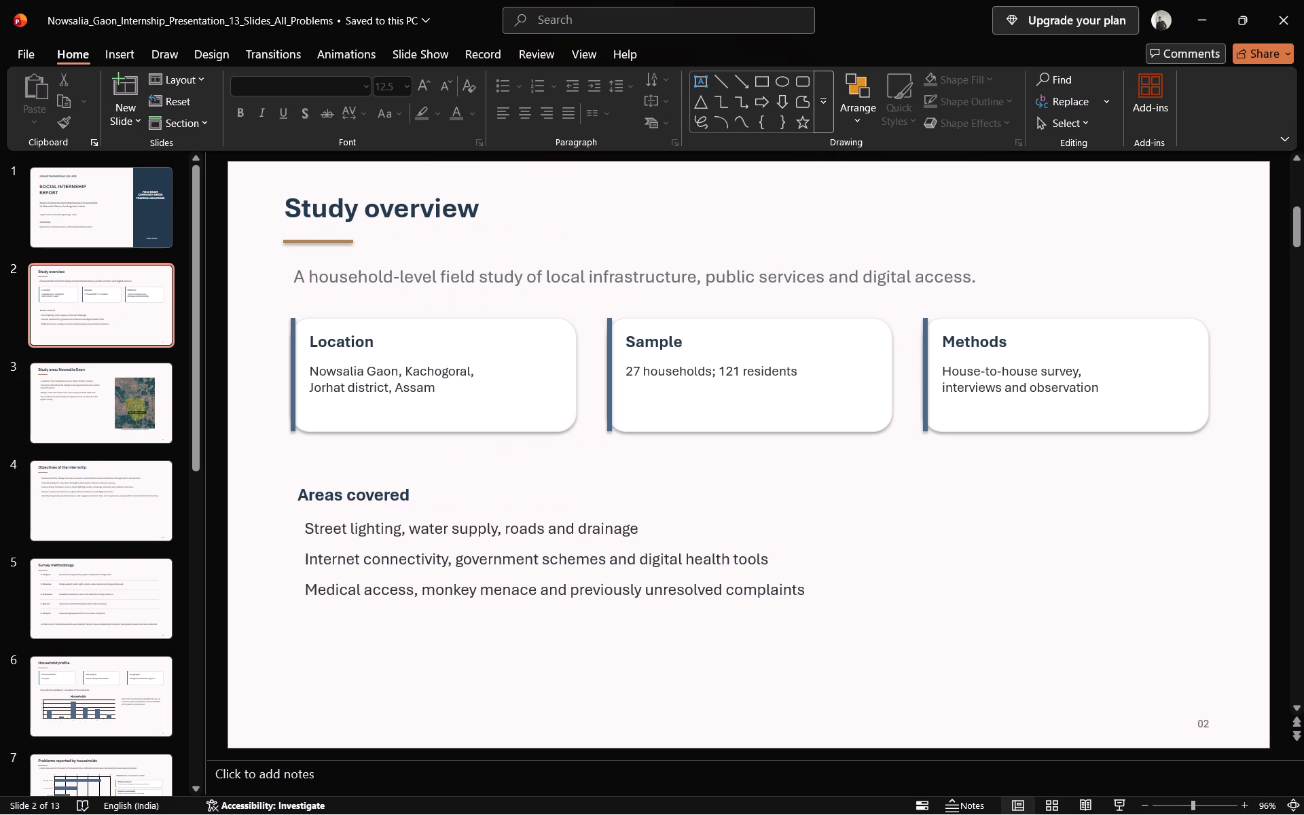
pyautogui.press('Right')
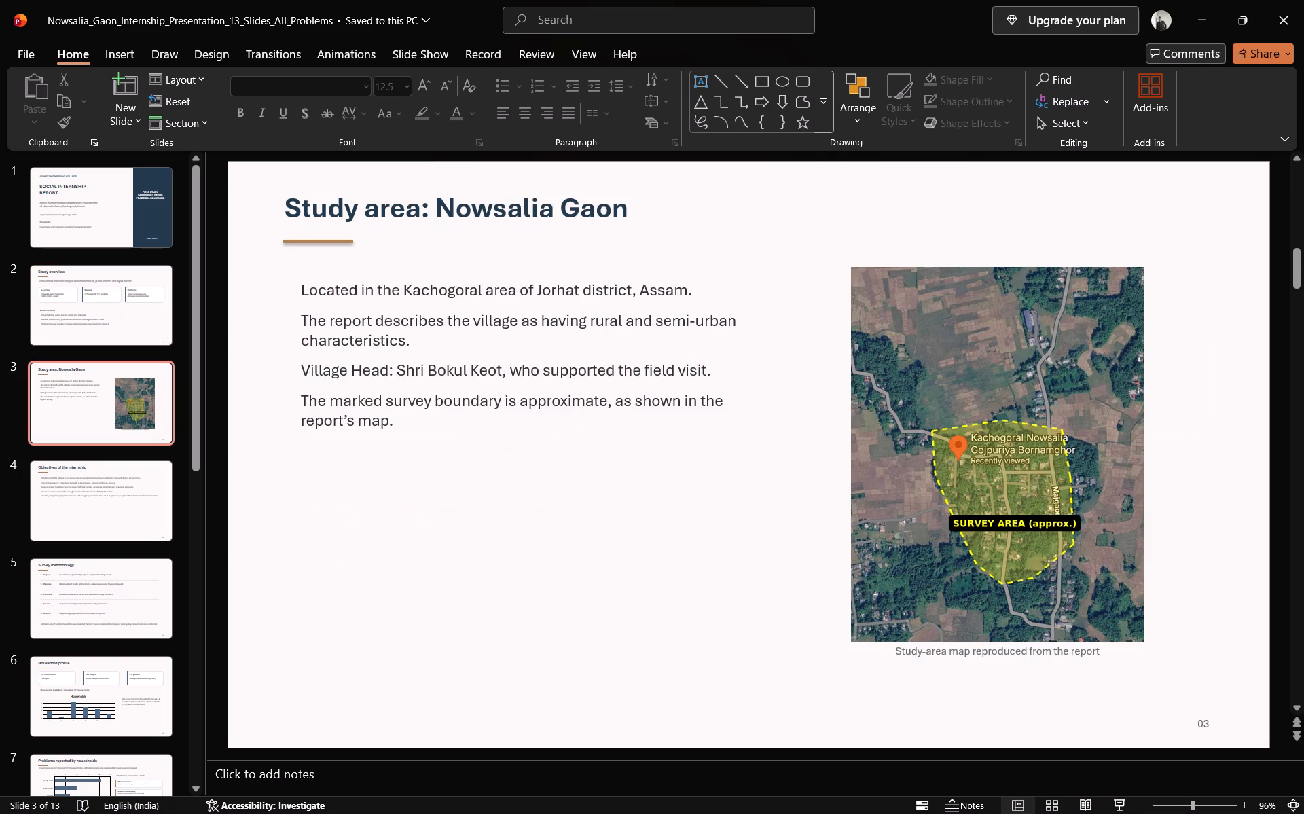
pyautogui.press('Right')
pyautogui.press('Right')
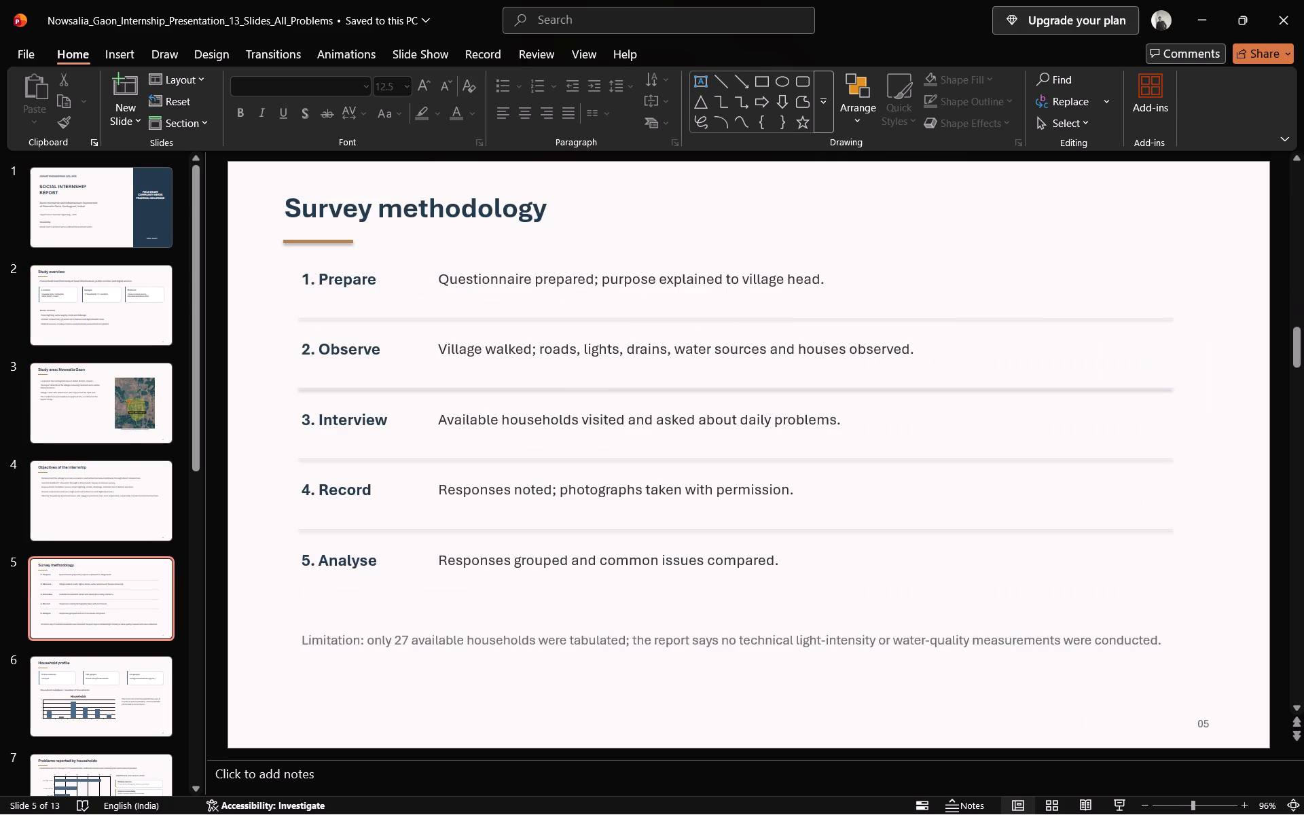
pyautogui.press('Right')
pyautogui.press('Right')
pyautogui.press('Right')
pyautogui.press('Right')
pyautogui.press('Right')
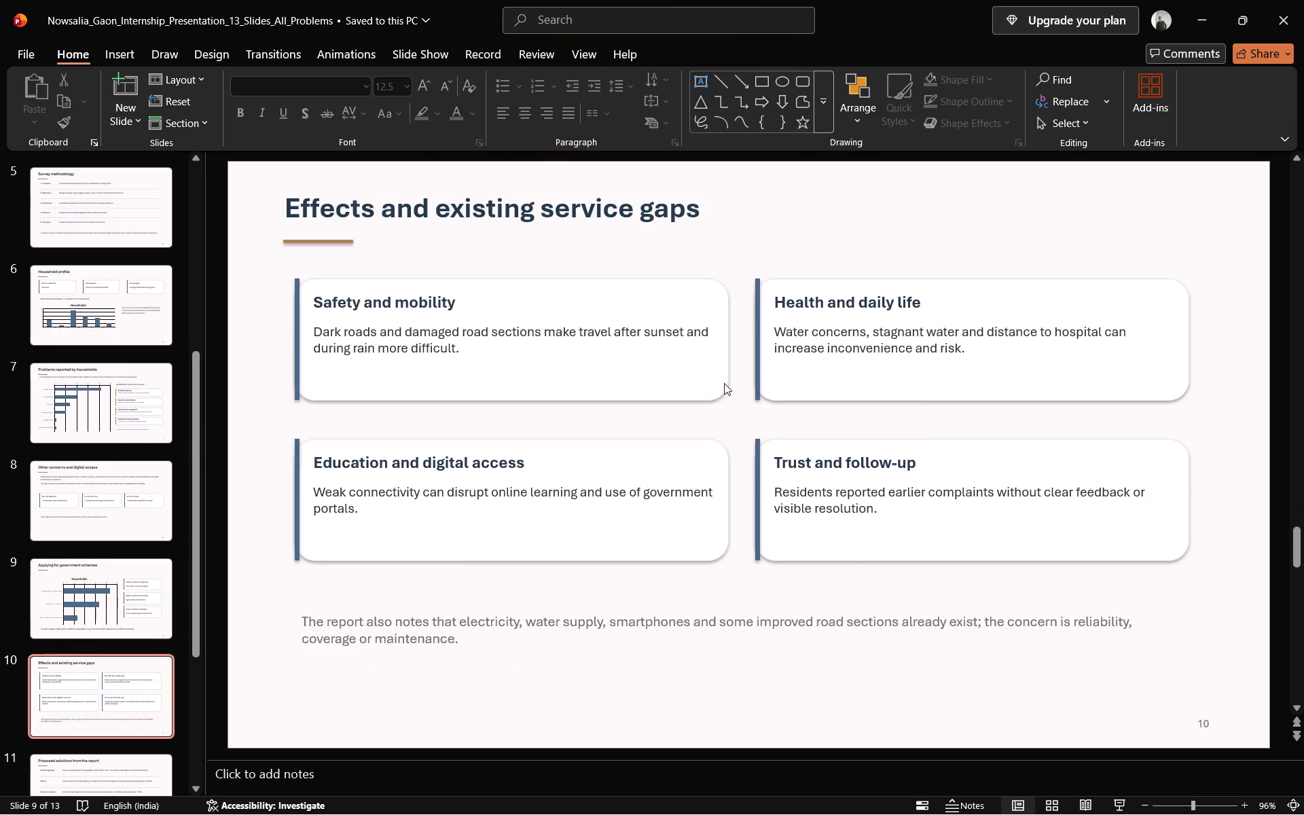
pyautogui.press('Right')
pyautogui.press('Right')
pyautogui.press('Right')
pyautogui.press('Right')
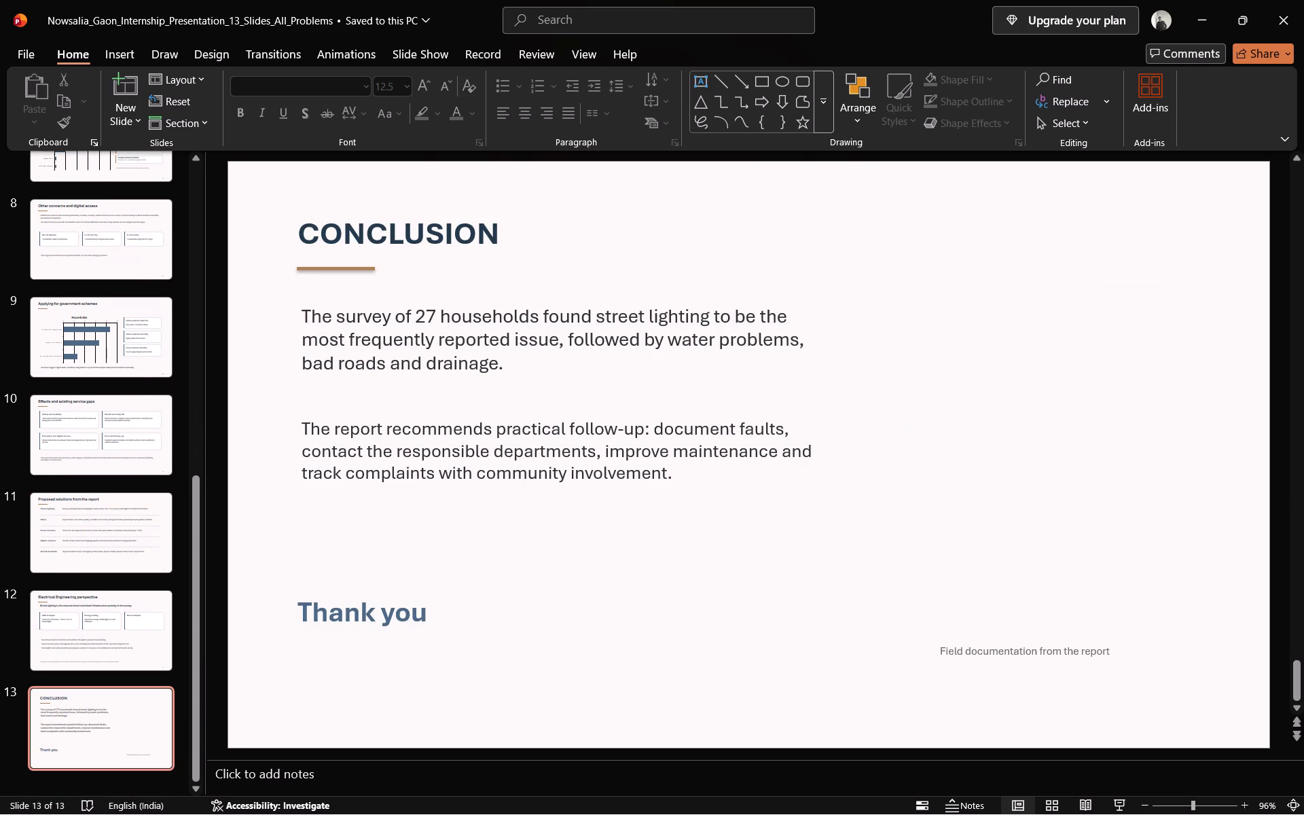
# Page back through the deck from the Conclusion past Applying for government schemes to Study overview.
pyautogui.press('Left')
pyautogui.press('Left')
pyautogui.press('Left')
pyautogui.press('Left')
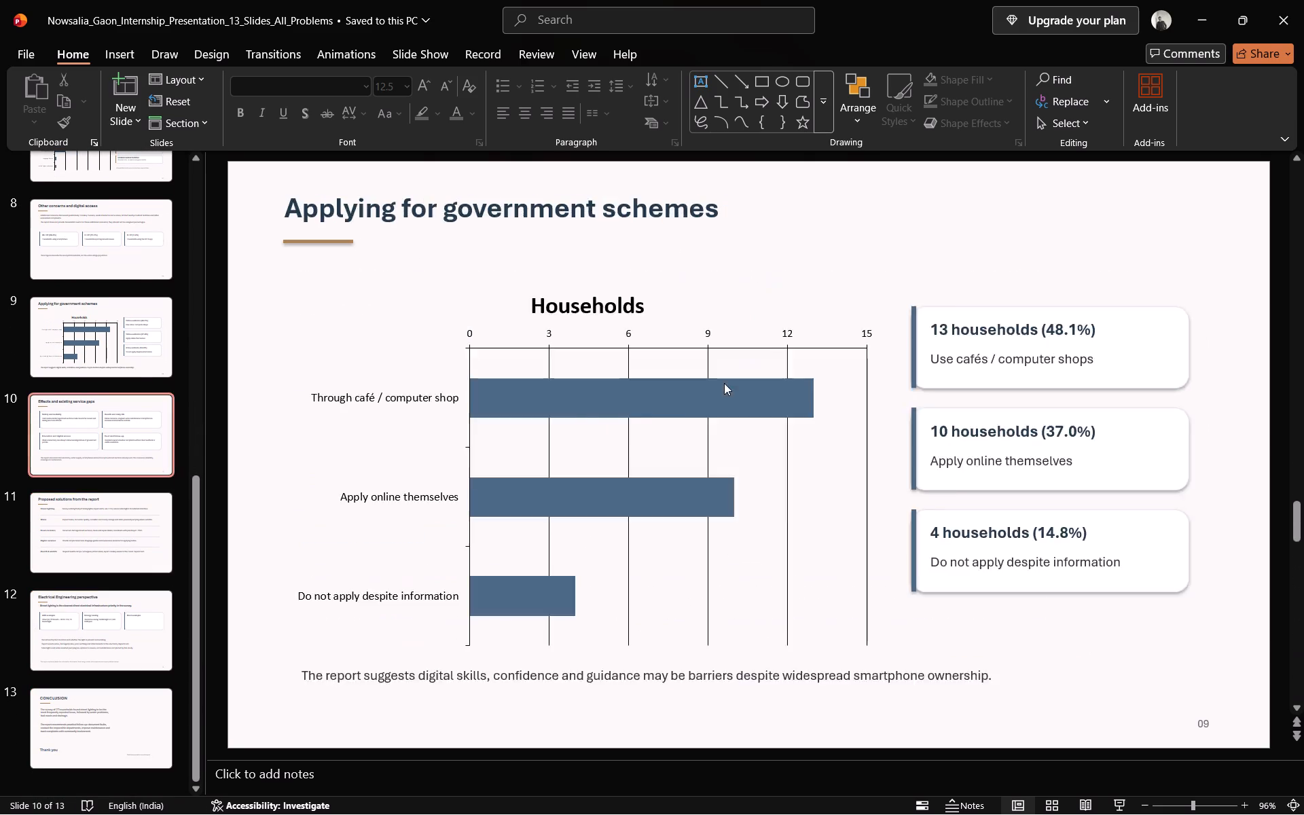
pyautogui.press('Left')
pyautogui.press('Left')
pyautogui.press('Left')
pyautogui.press('Left')
pyautogui.press('Left')
pyautogui.press('Left')
pyautogui.press('Left')
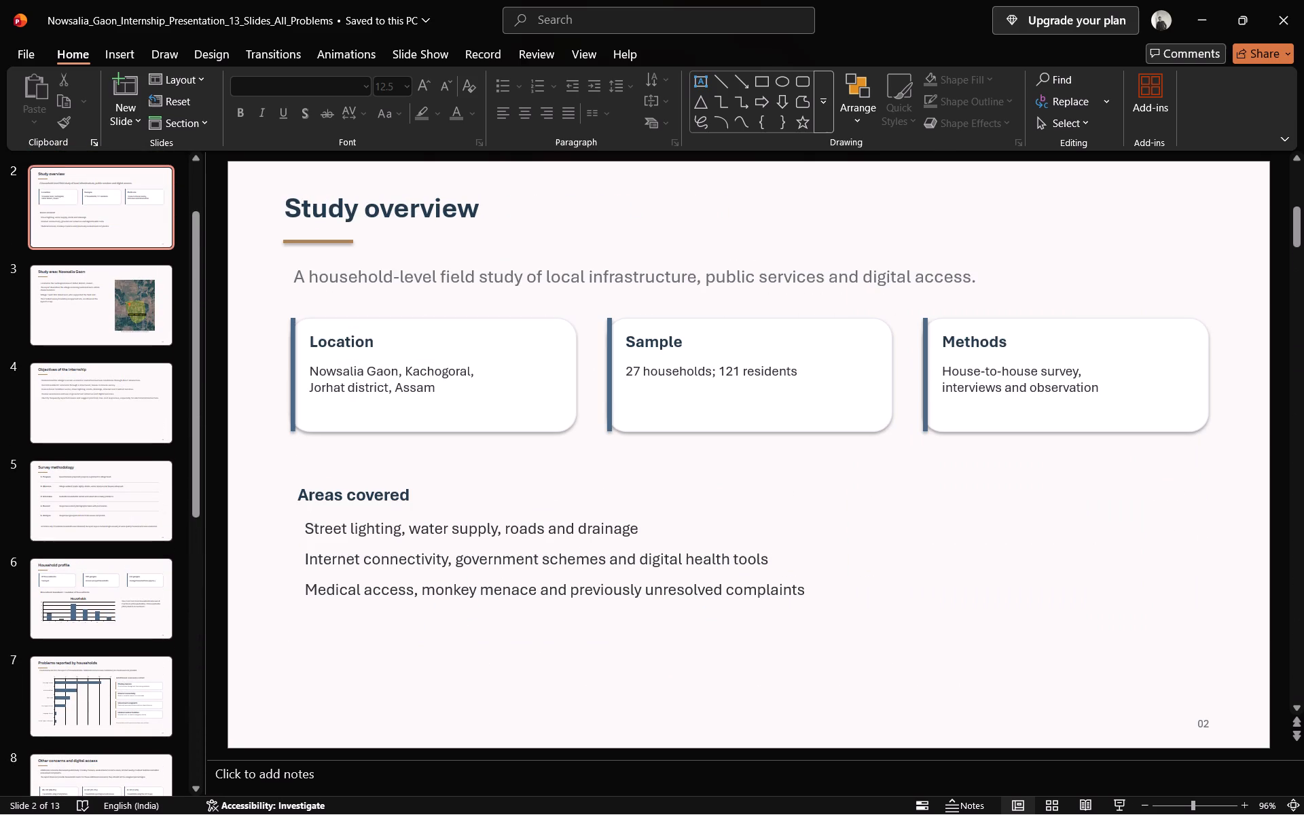
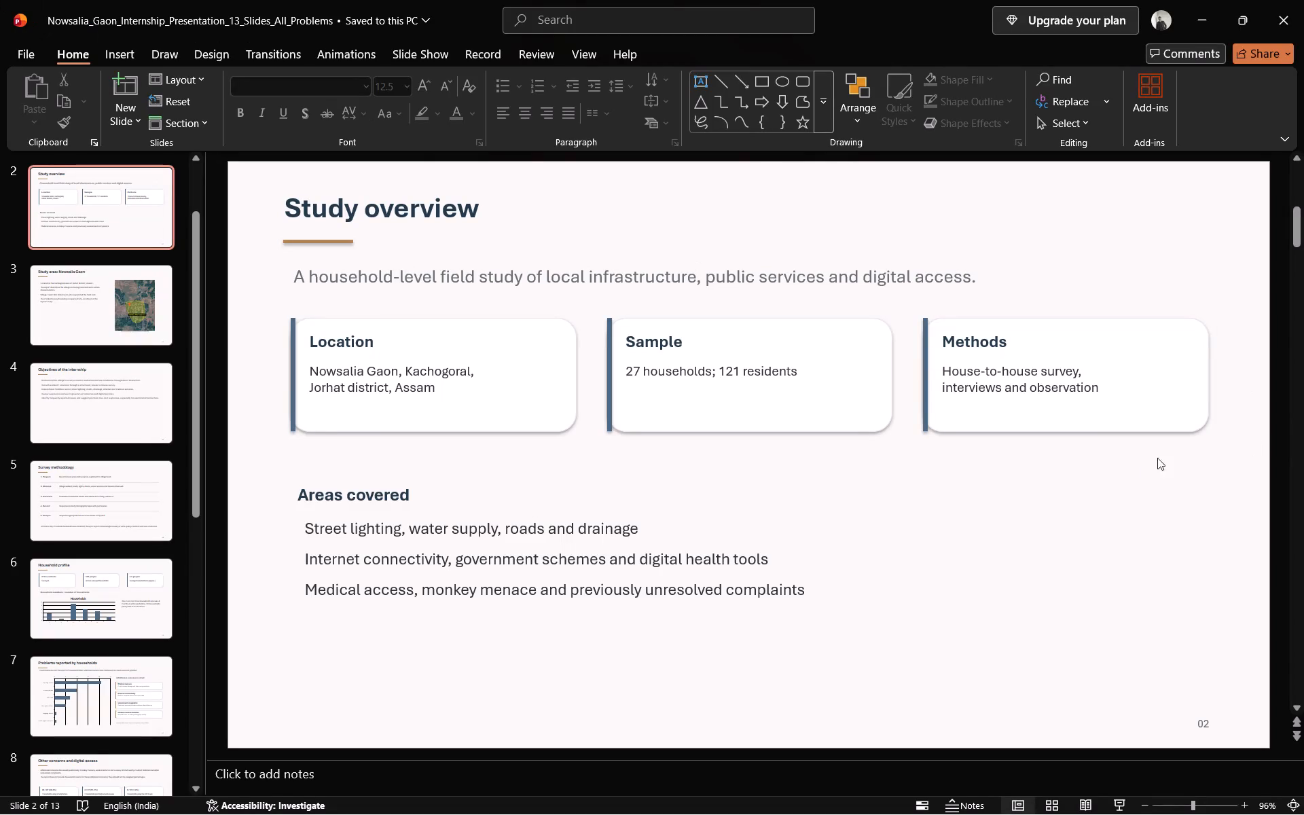
# Review the opening slides back and forth, from the title slide through Study overview, Study area and Objectives to Survey methodology.
pyautogui.scroll(-2, 781, 570)
pyautogui.scroll(2, 781, 569)
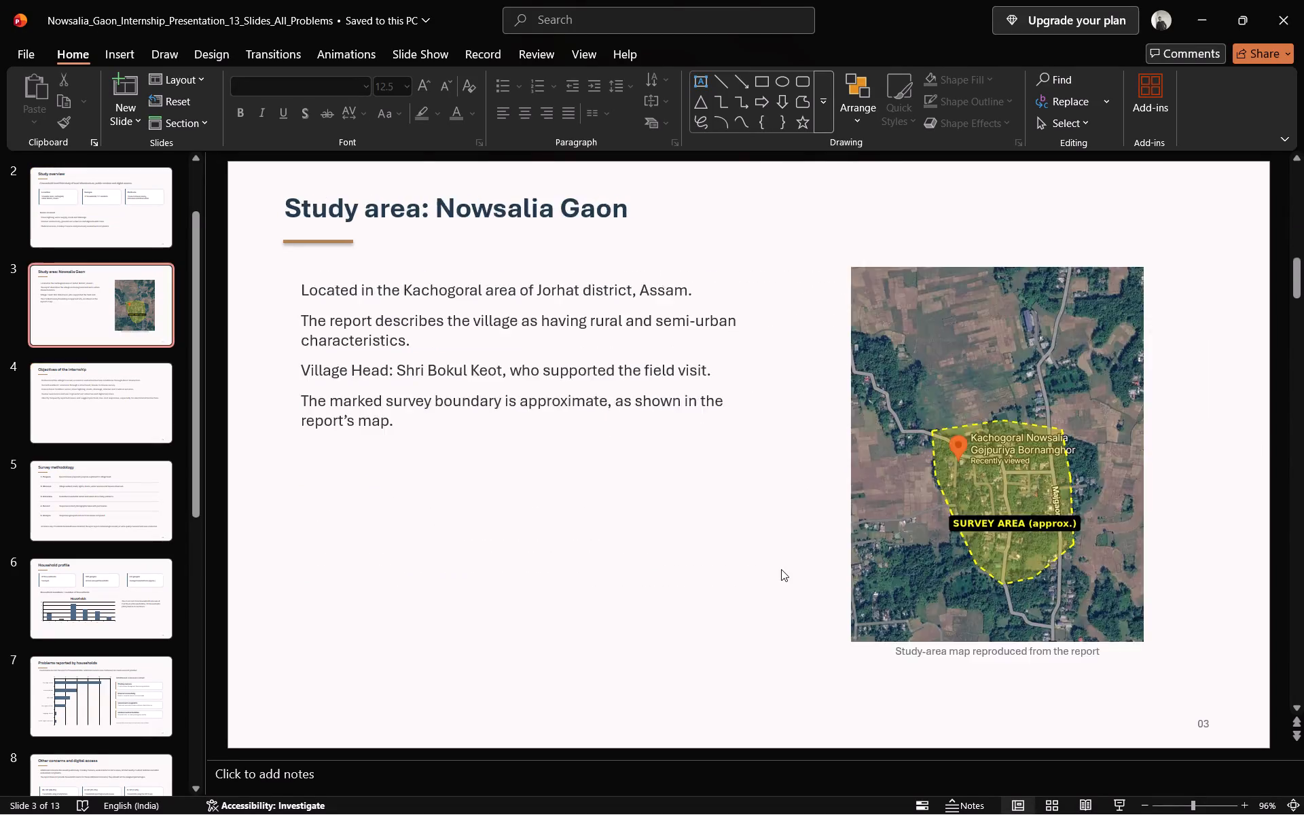
pyautogui.scroll(3, 781, 569)
pyautogui.rightClick(781, 569)
pyautogui.scroll(6, 781, 569)
pyautogui.click(634, 450)
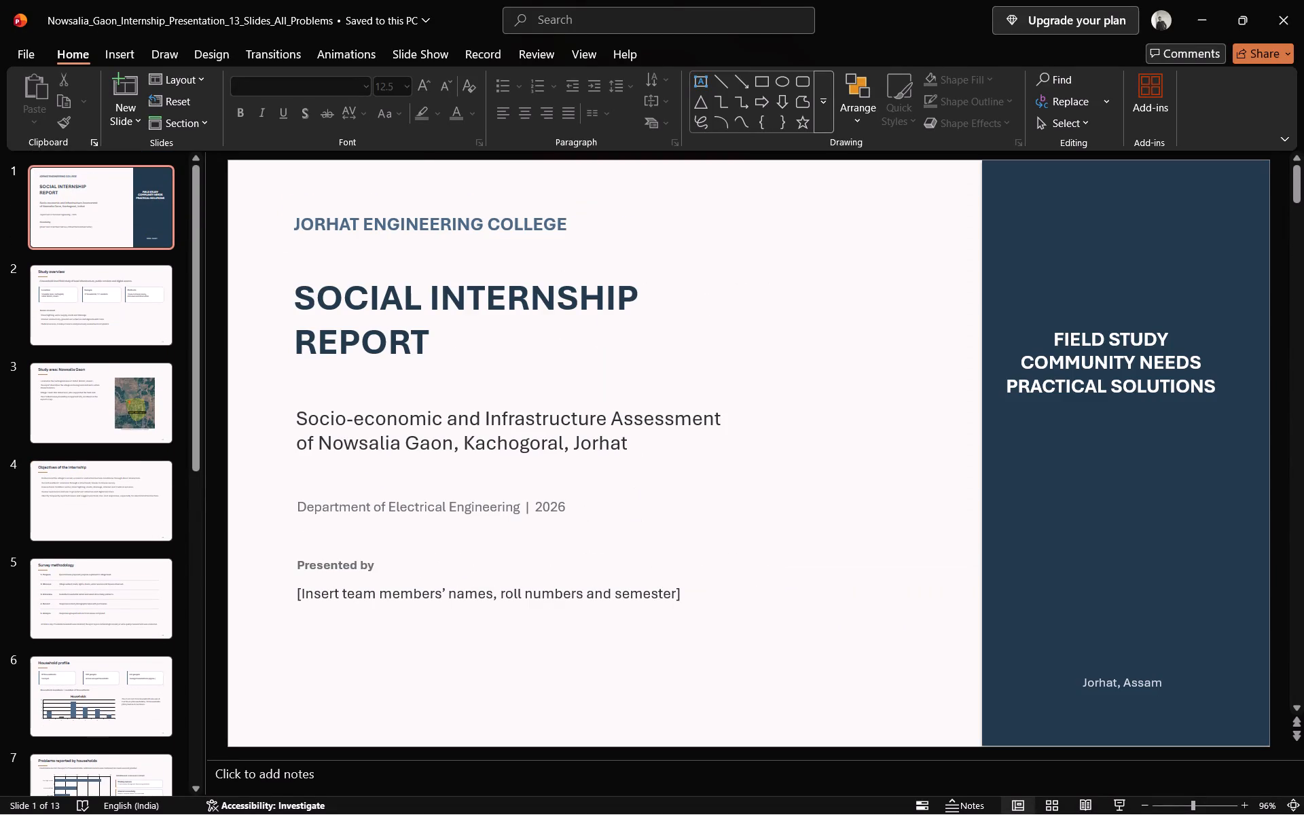
pyautogui.scroll(-2, 668, 453)
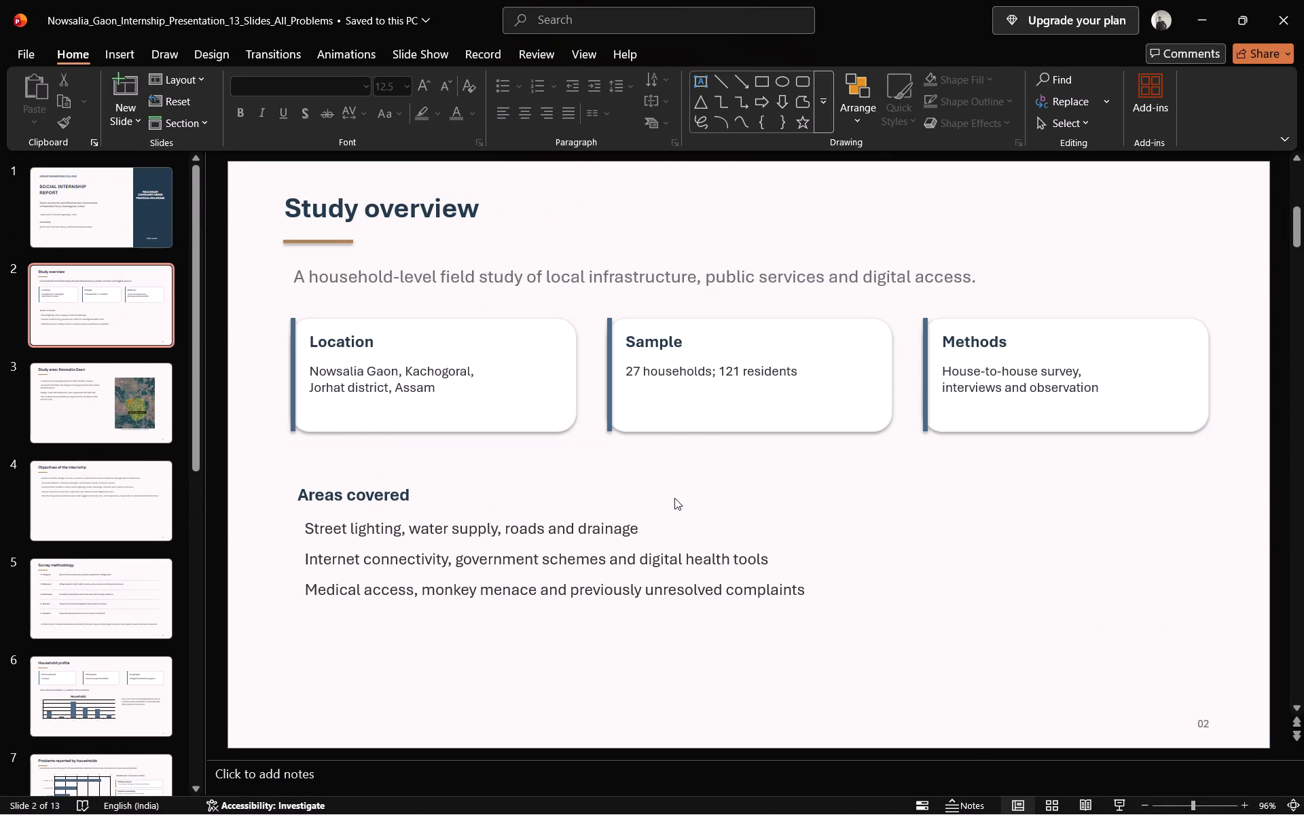
pyautogui.scroll(-3, 674, 498)
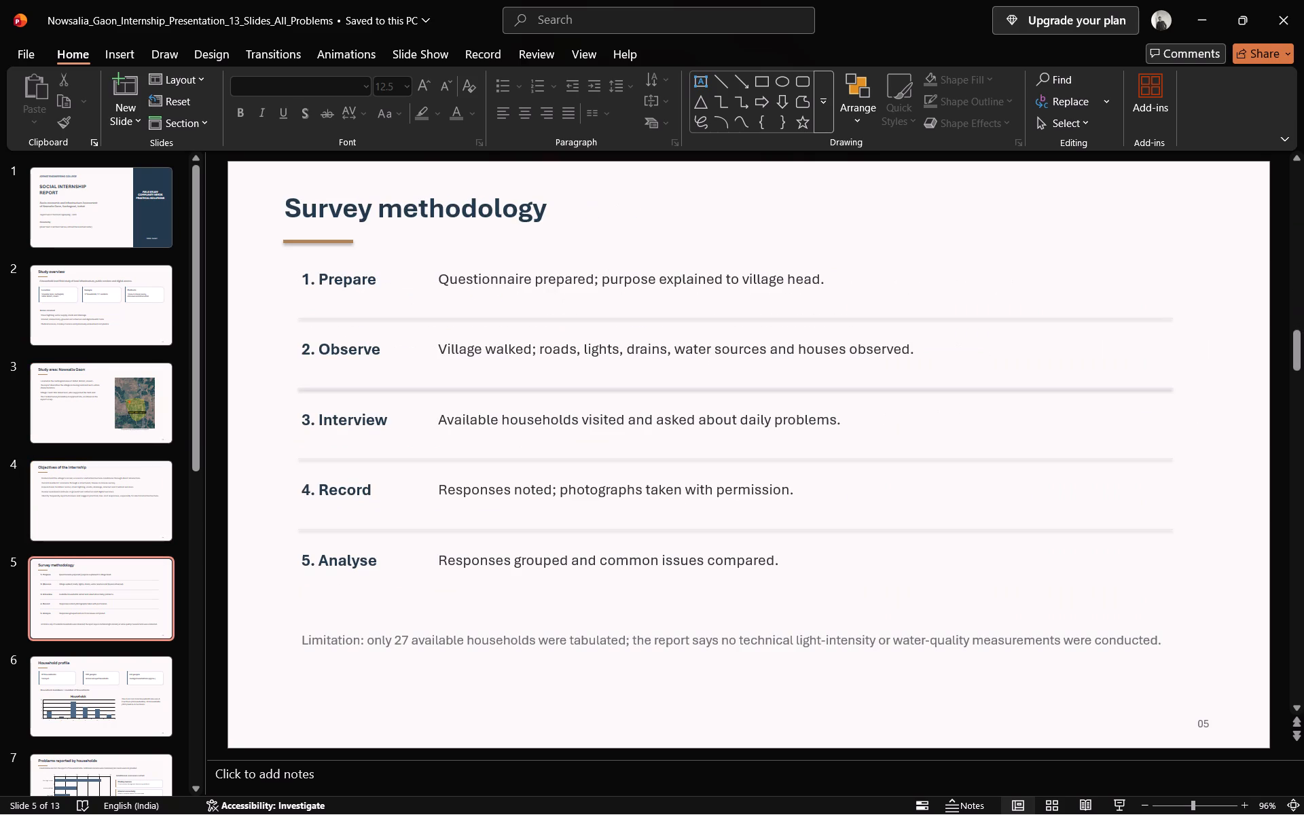
pyautogui.scroll(-2, 814, 446)
pyautogui.scroll(3, 814, 444)
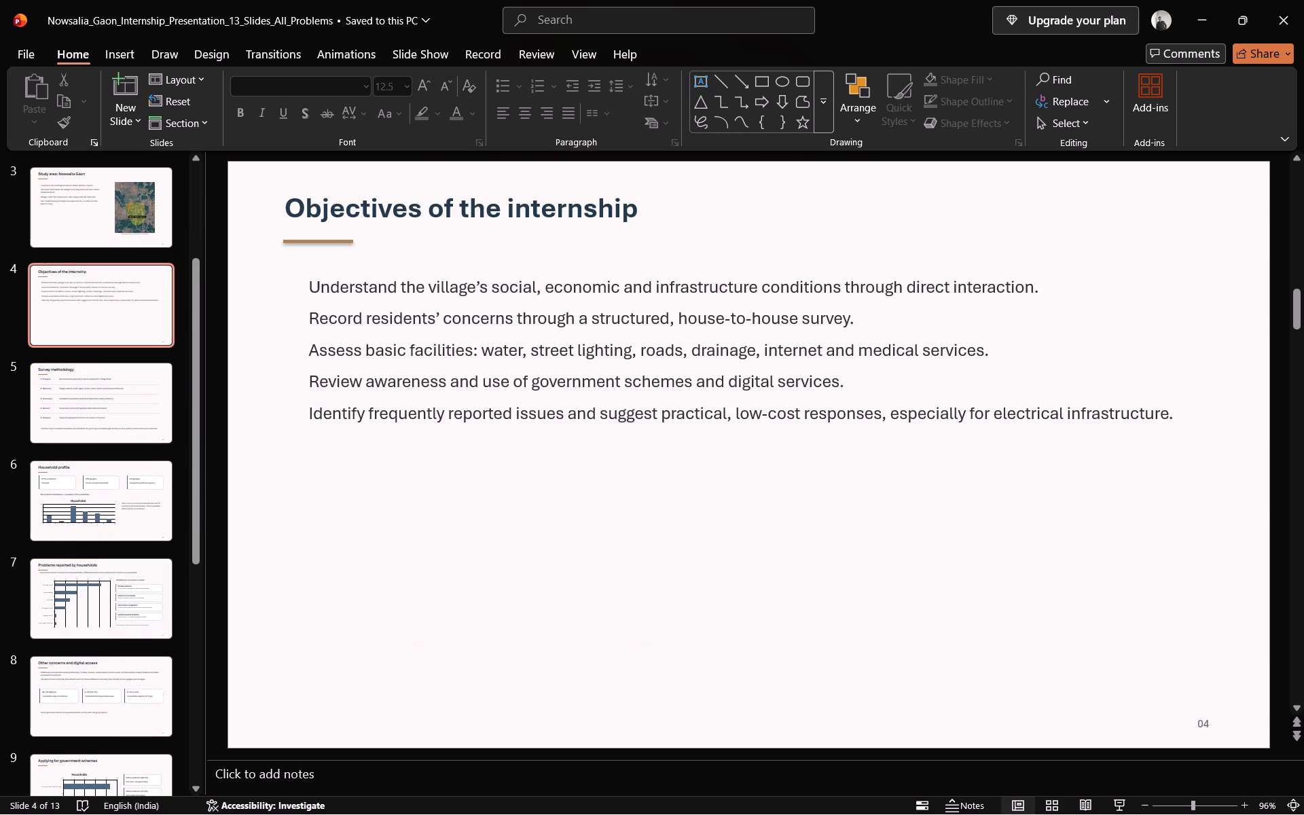
pyautogui.scroll(9, 812, 444)
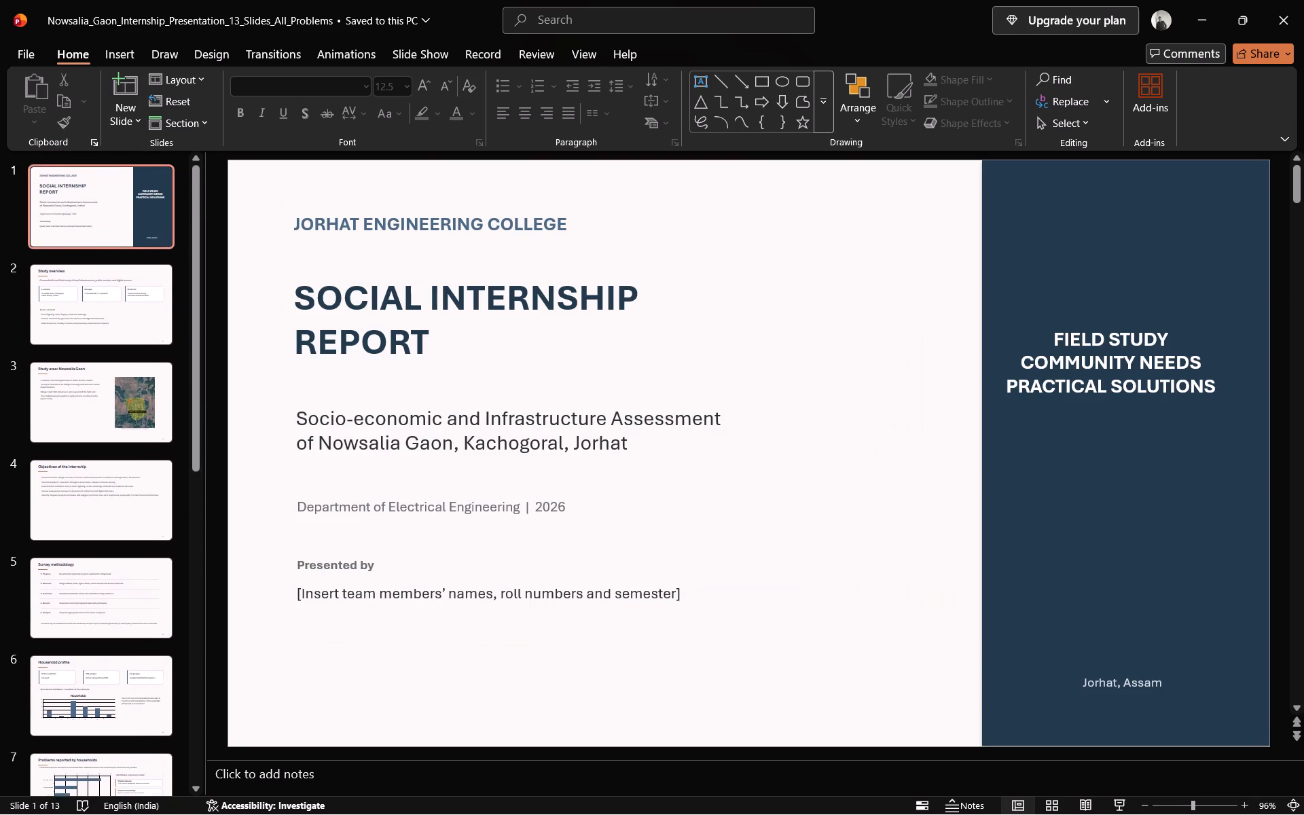
pyautogui.scroll(5, 810, 433)
pyautogui.scroll(-2, 810, 431)
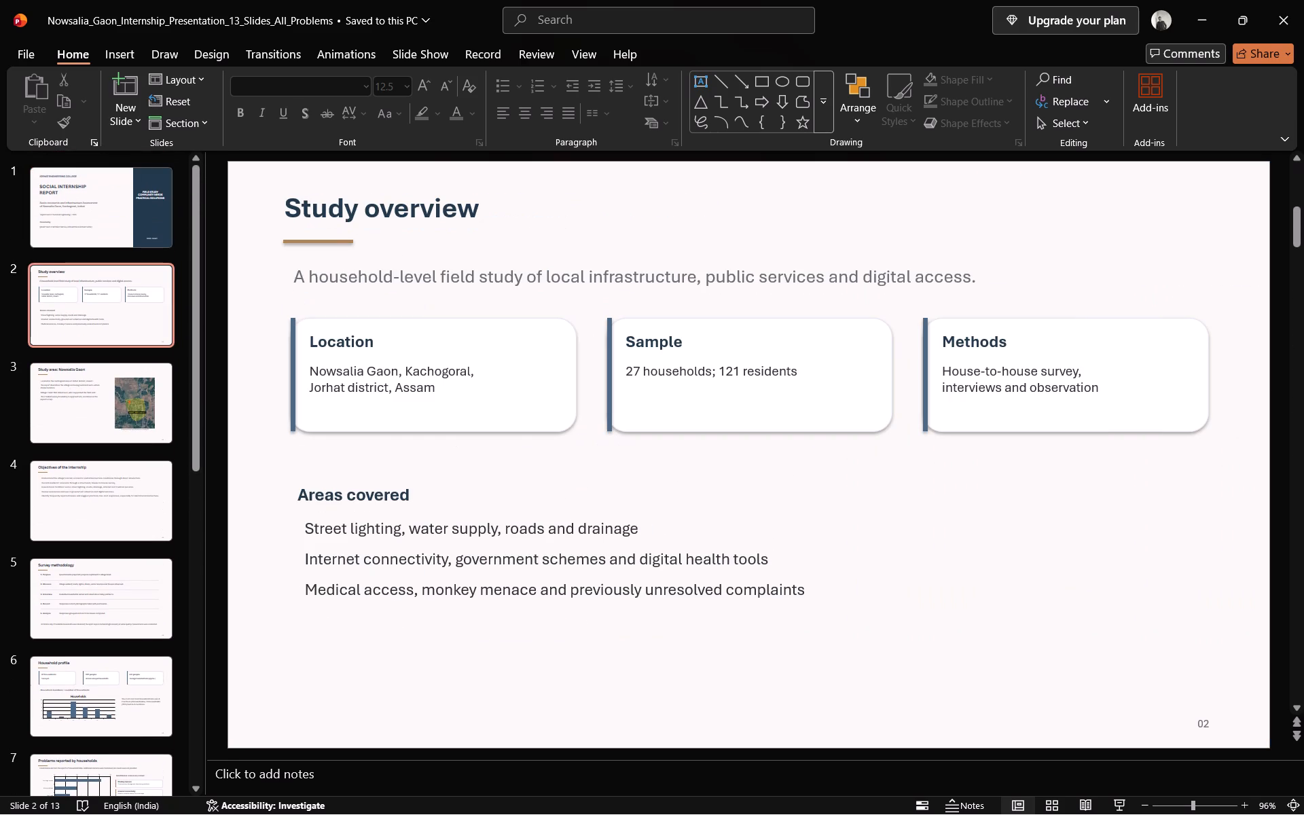
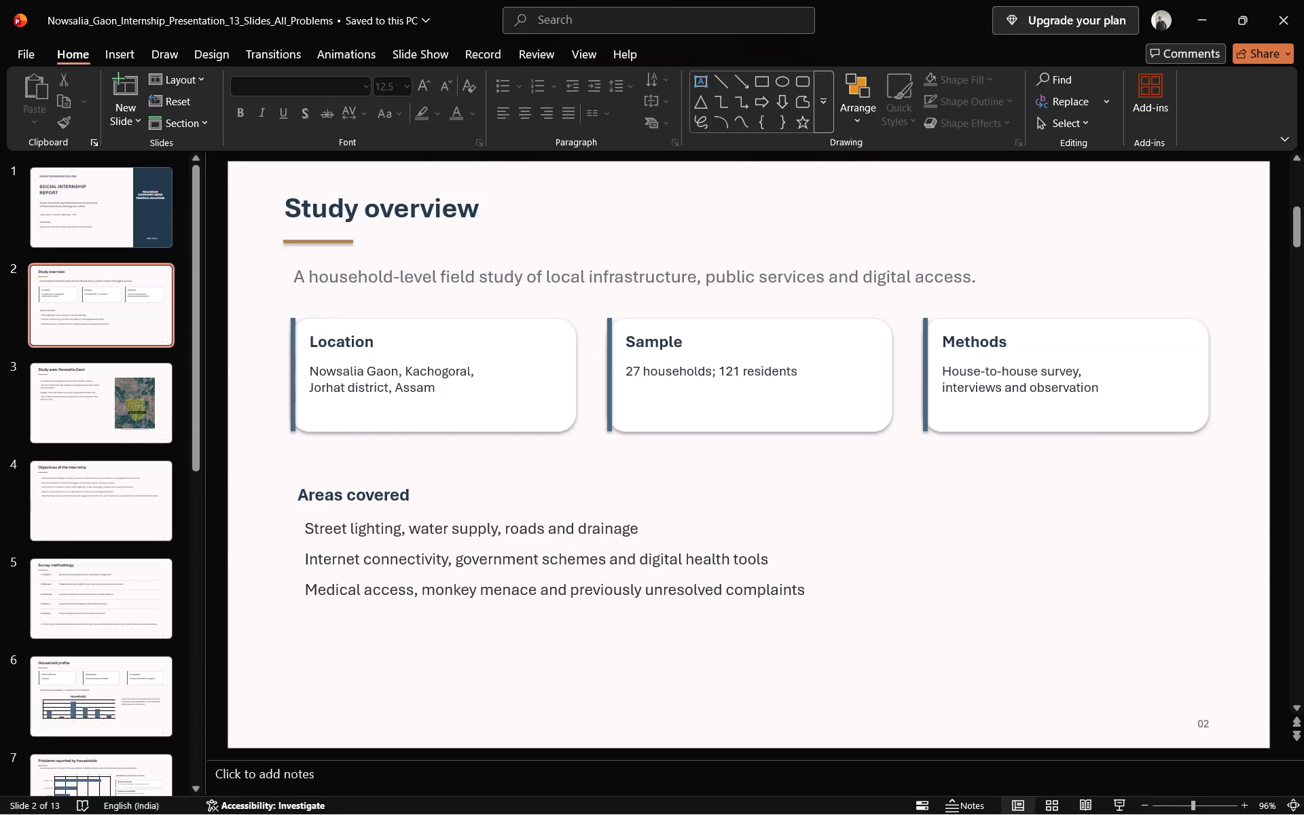
# Review the whole deck, returning to the title slide and going through the survey, problems and service-gap slides to the Conclusion slide.
pyautogui.scroll(-1, 372, 205)
pyautogui.scroll(-3, 403, 276)
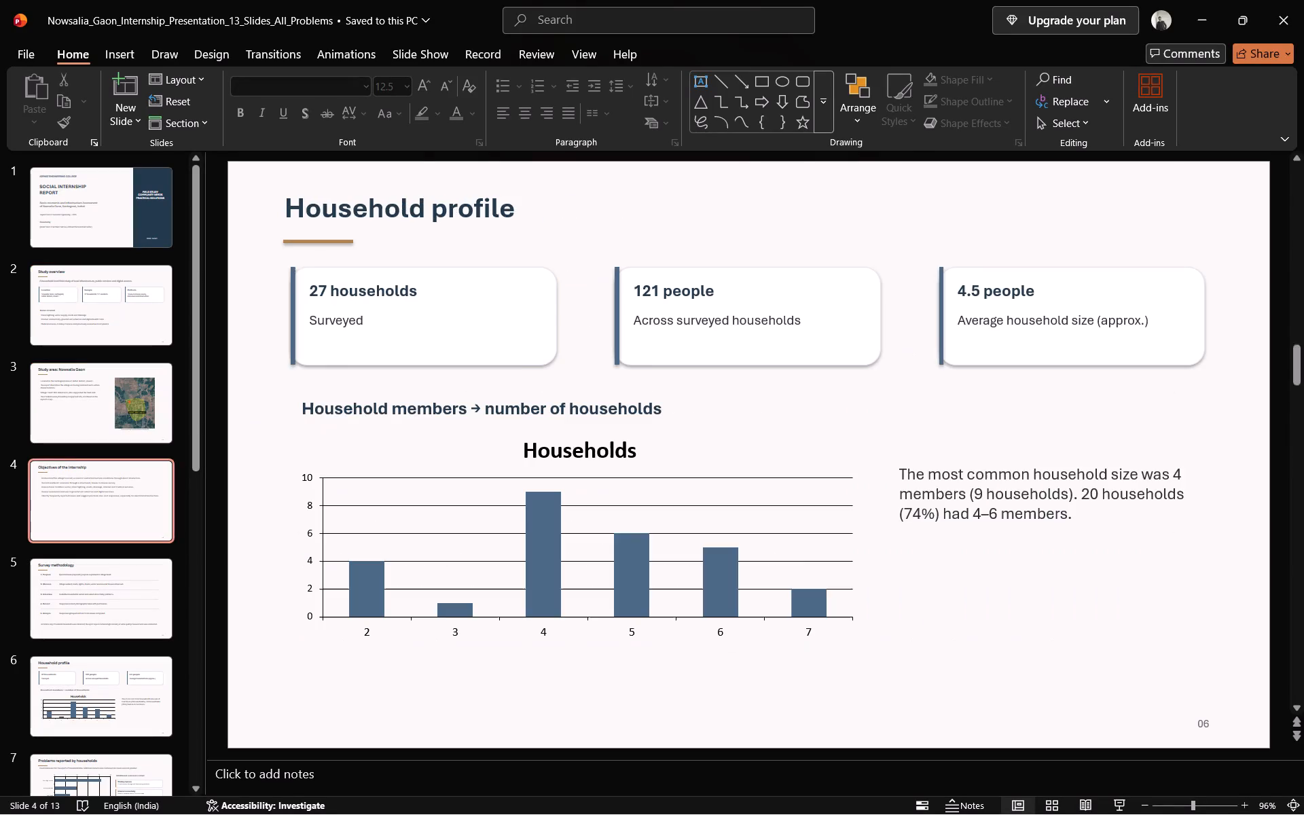
pyautogui.scroll(6, 403, 276)
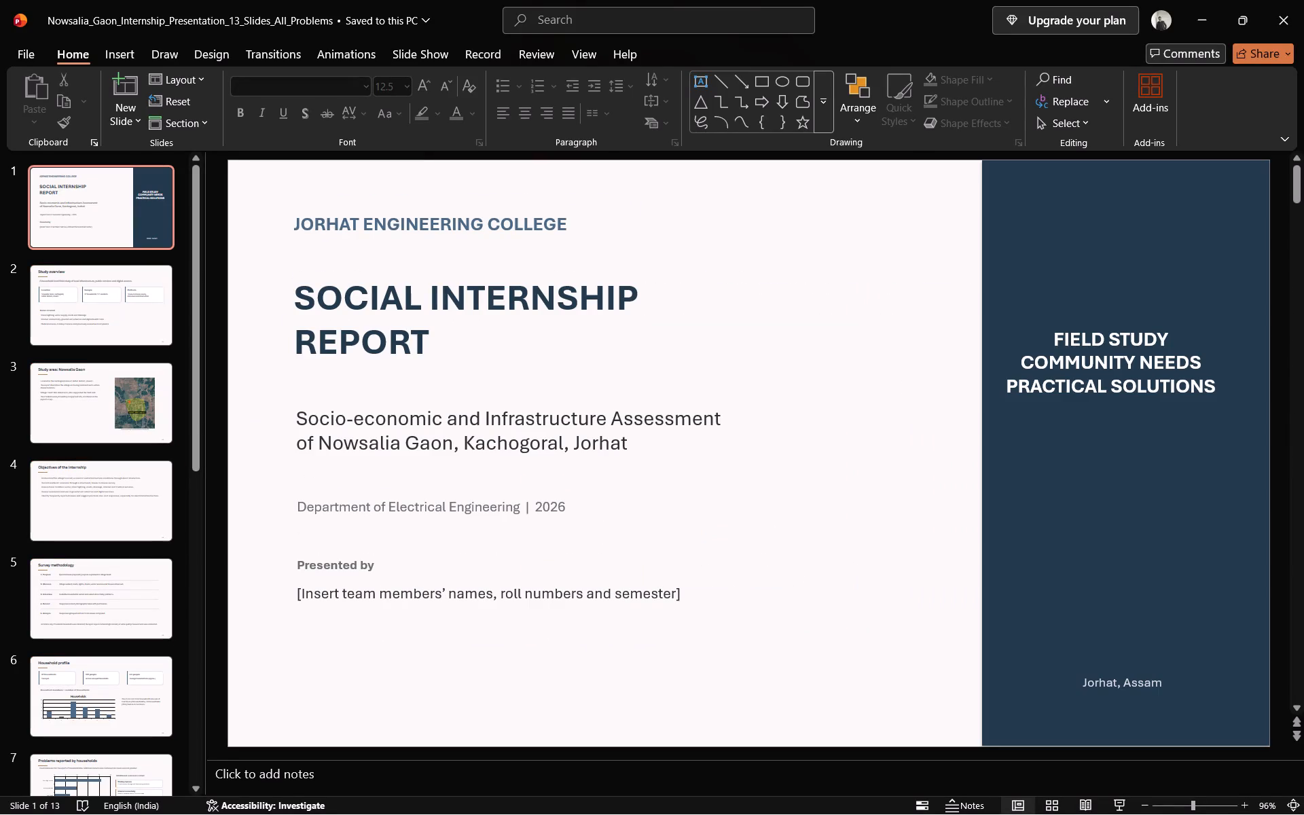
pyautogui.scroll(2, 403, 276)
pyautogui.scroll(-5, 403, 276)
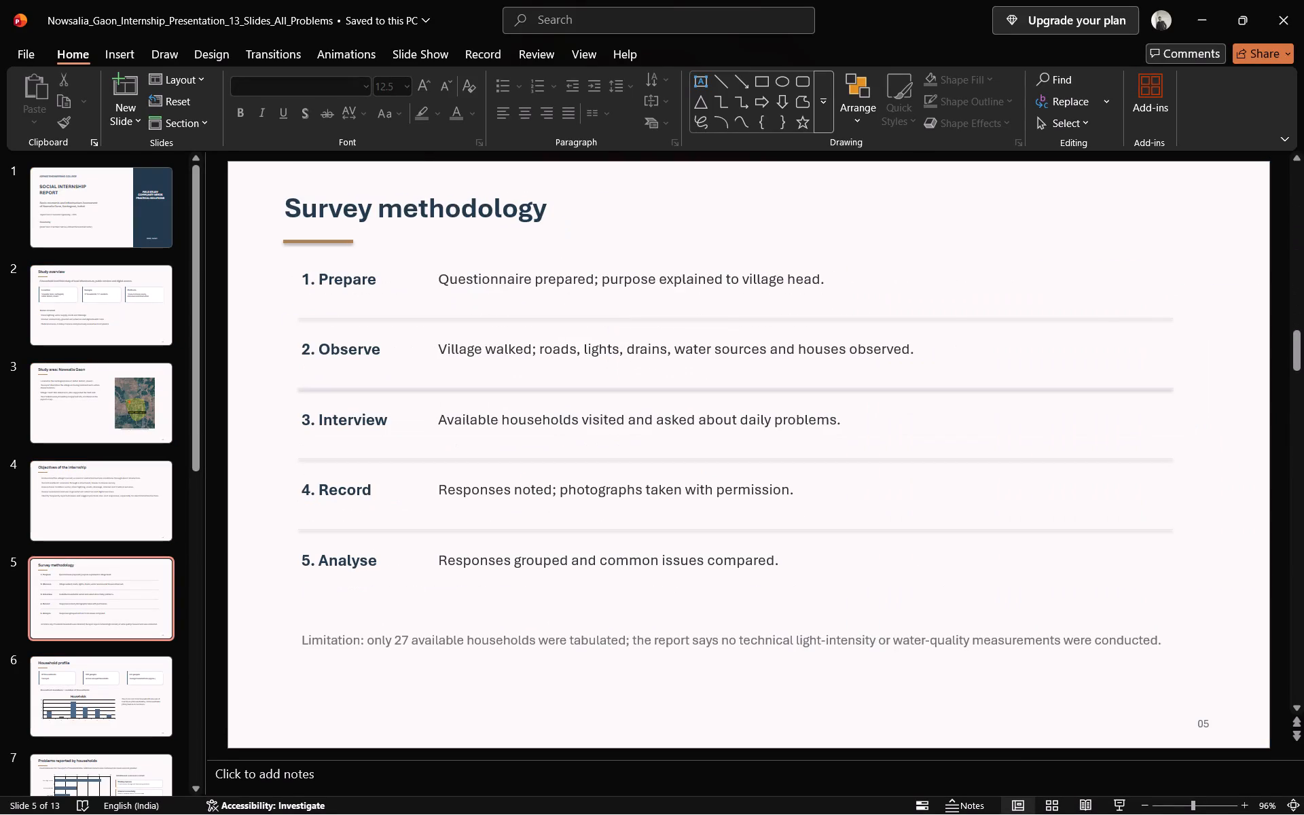
pyautogui.scroll(-2, 403, 276)
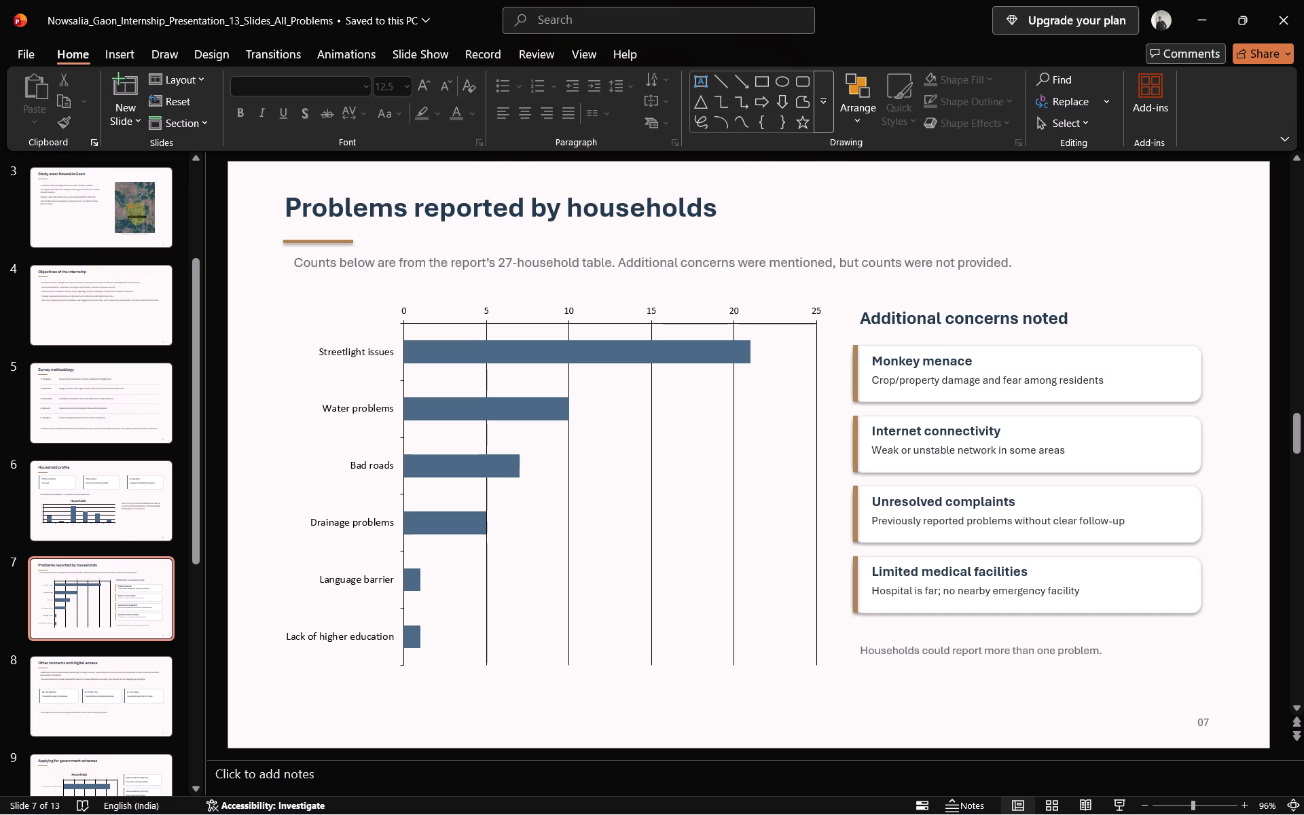
pyautogui.scroll(-3, 403, 276)
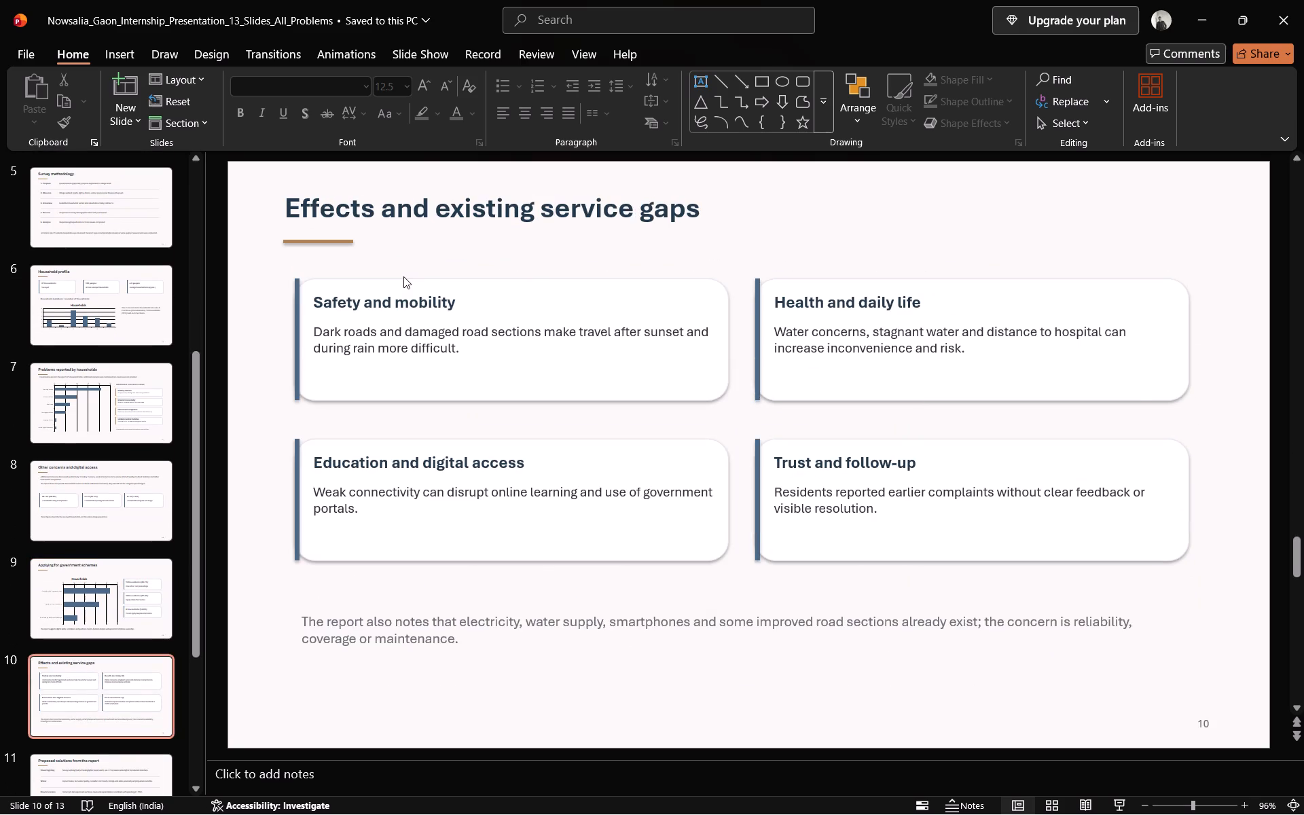
pyautogui.scroll(-3, 403, 276)
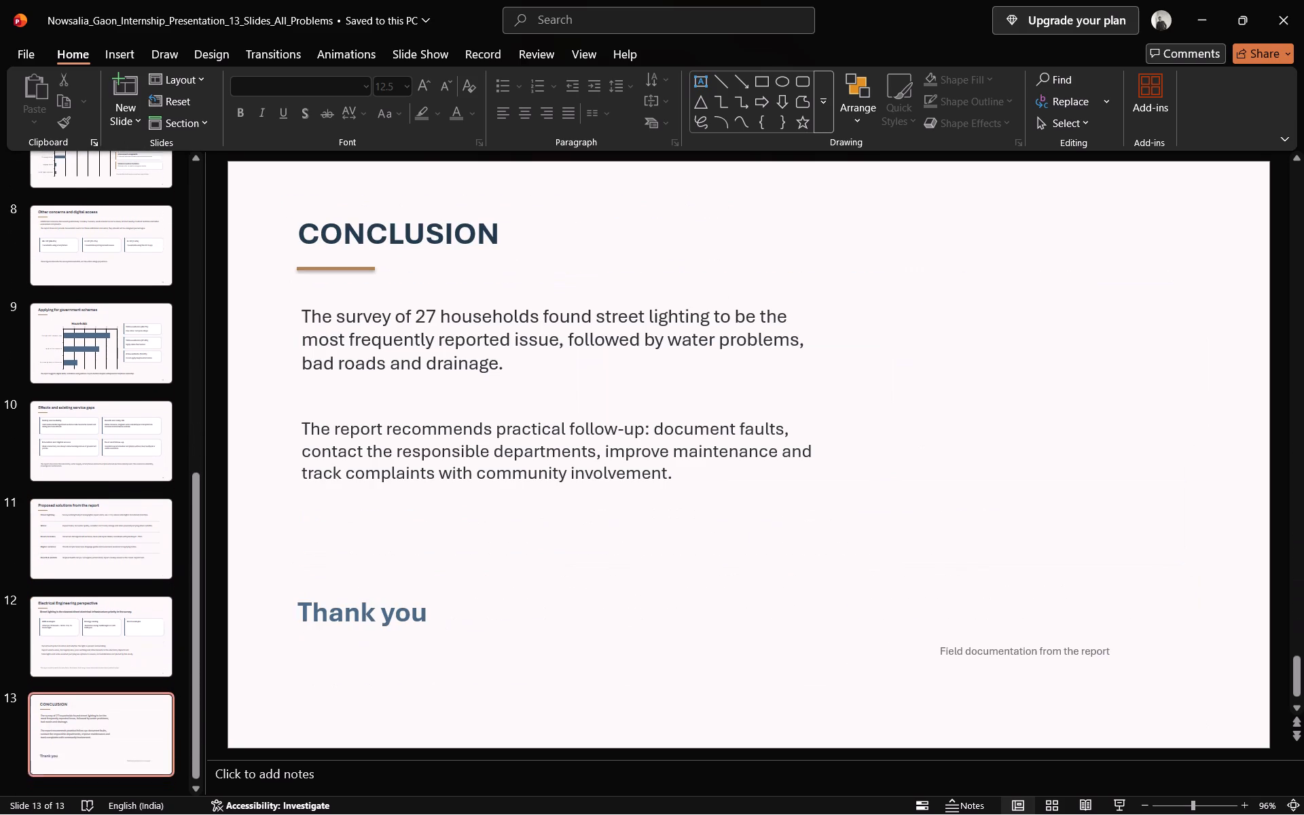
pyautogui.scroll(-3, 403, 276)
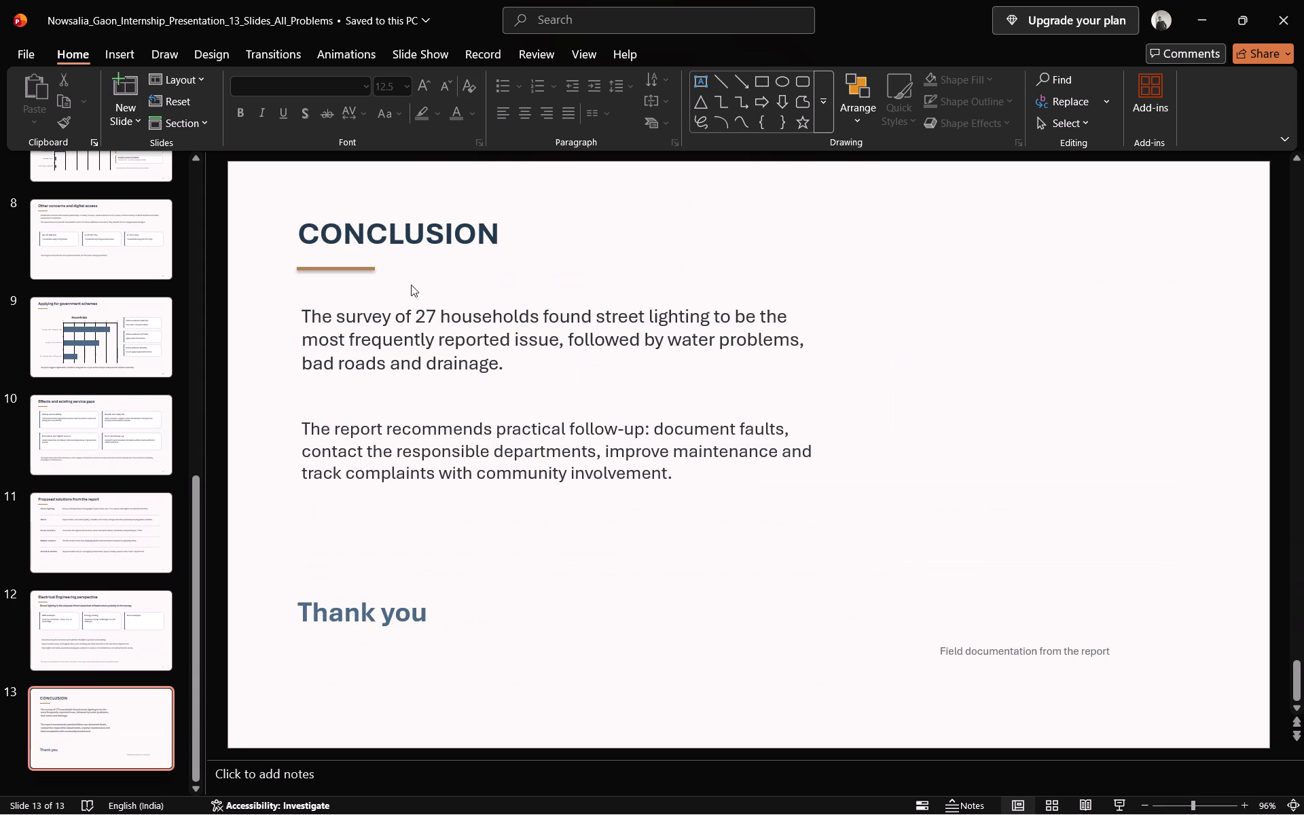
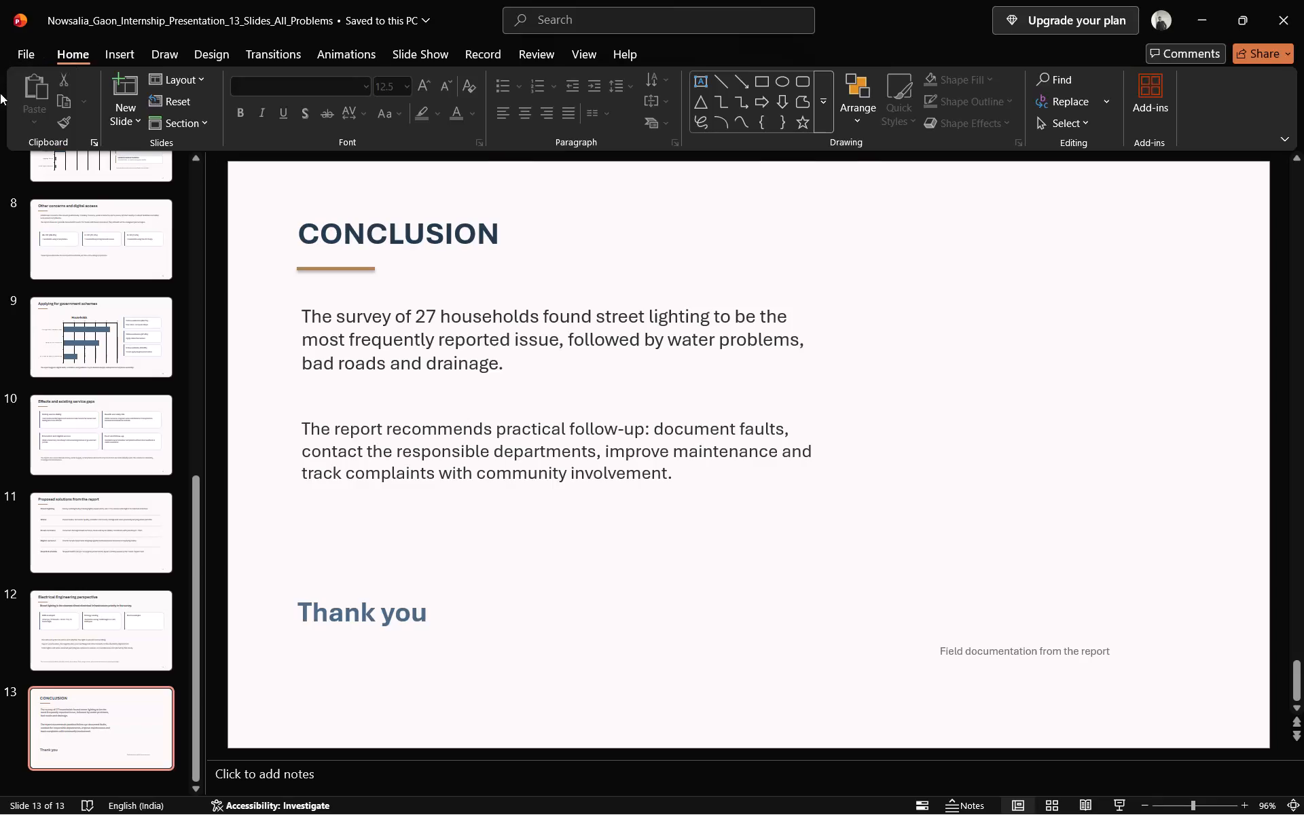
pyautogui.click(0, 469)
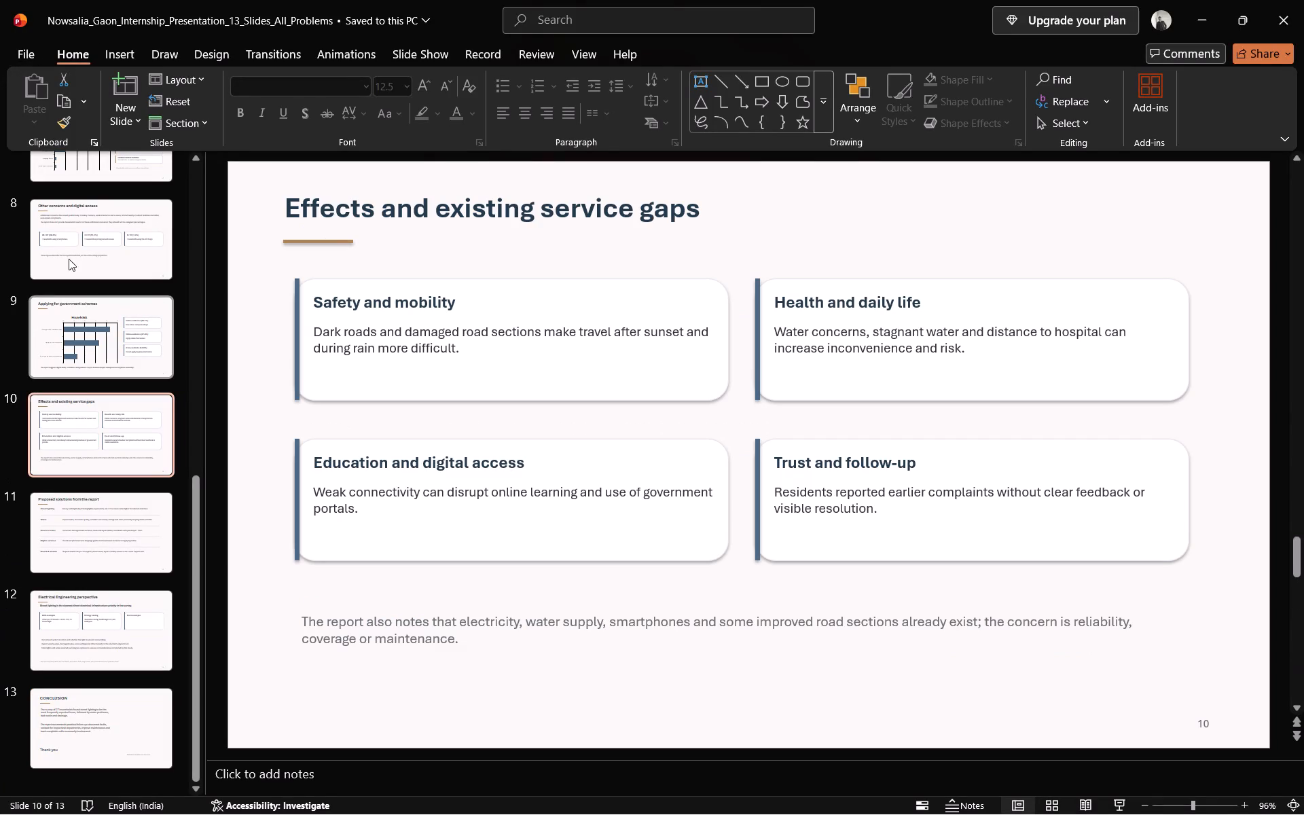
pyautogui.click(1303, 36)
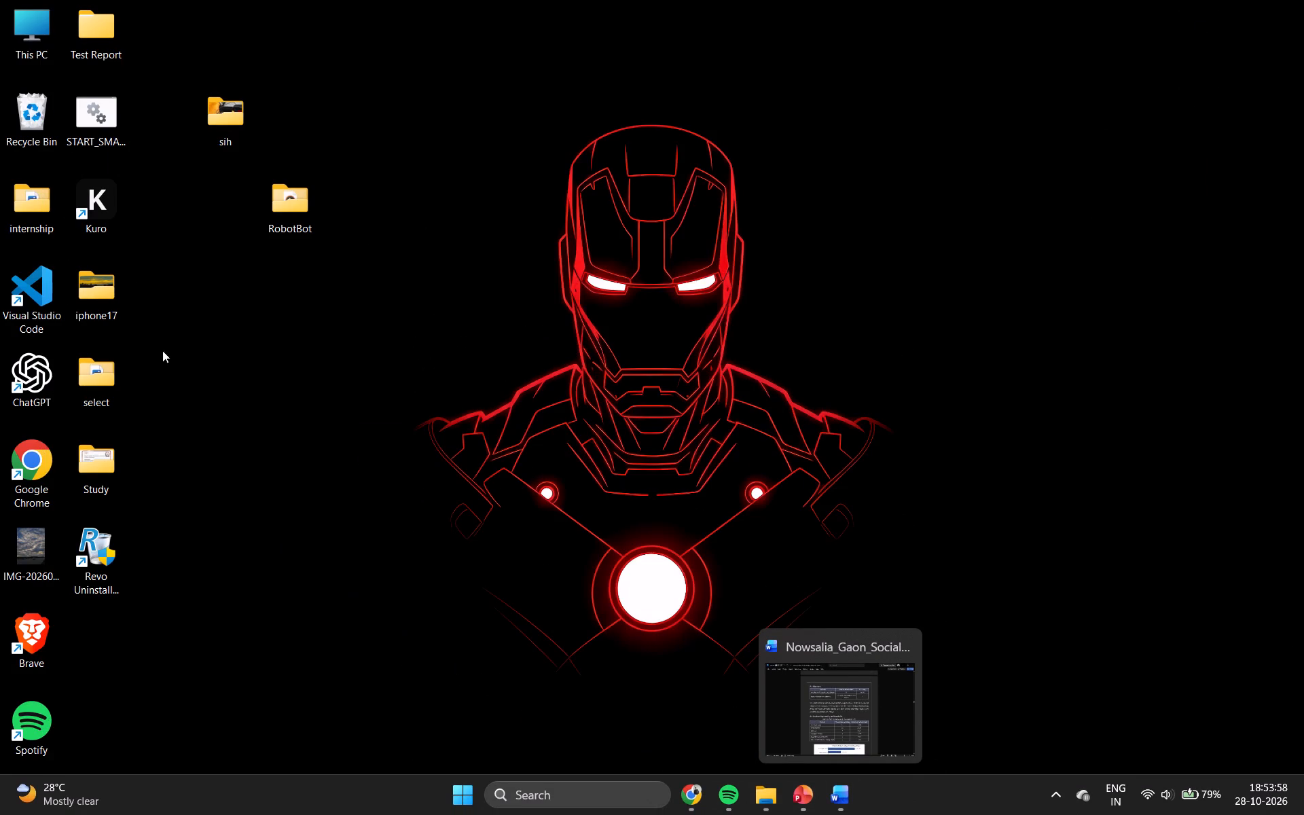
# Open the Kuro application from its desktop shortcut.
pyautogui.doubleClick(120, 201)
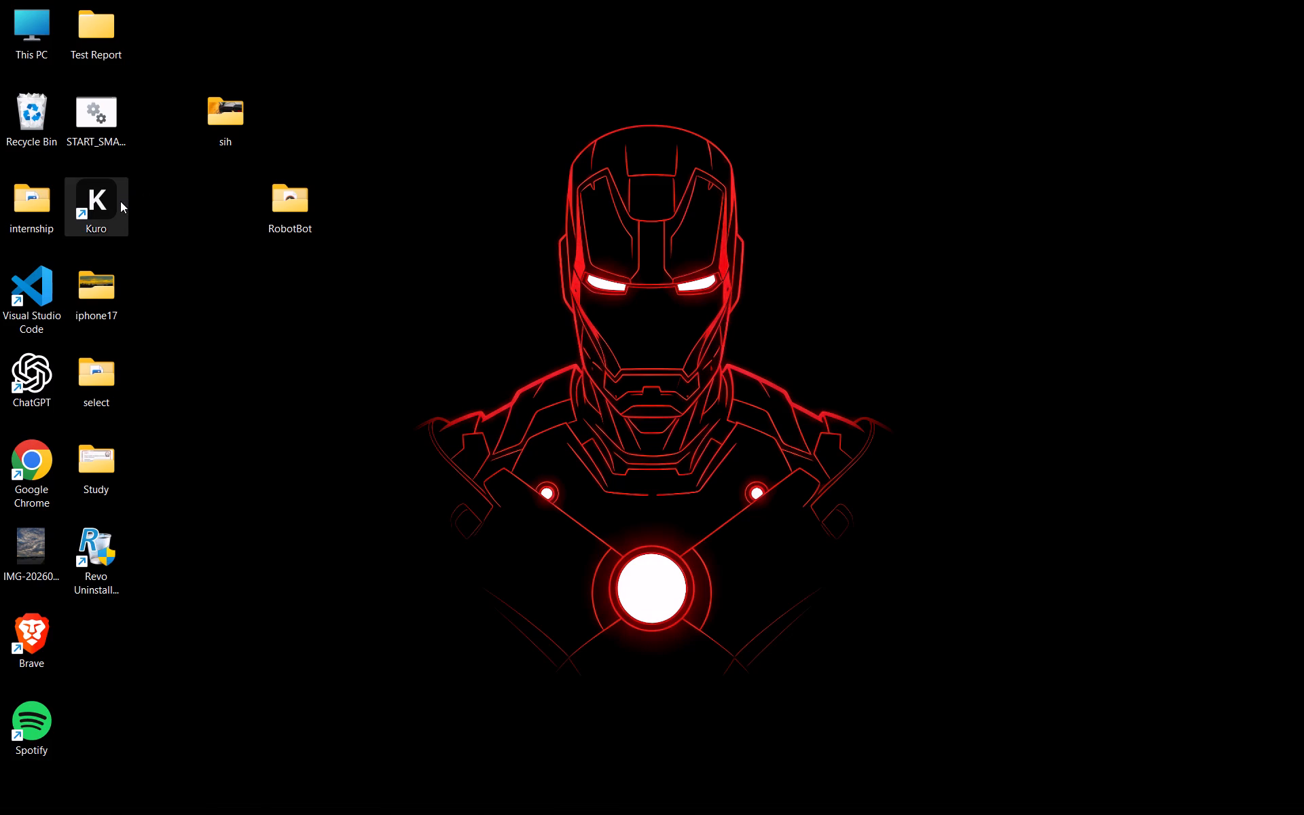
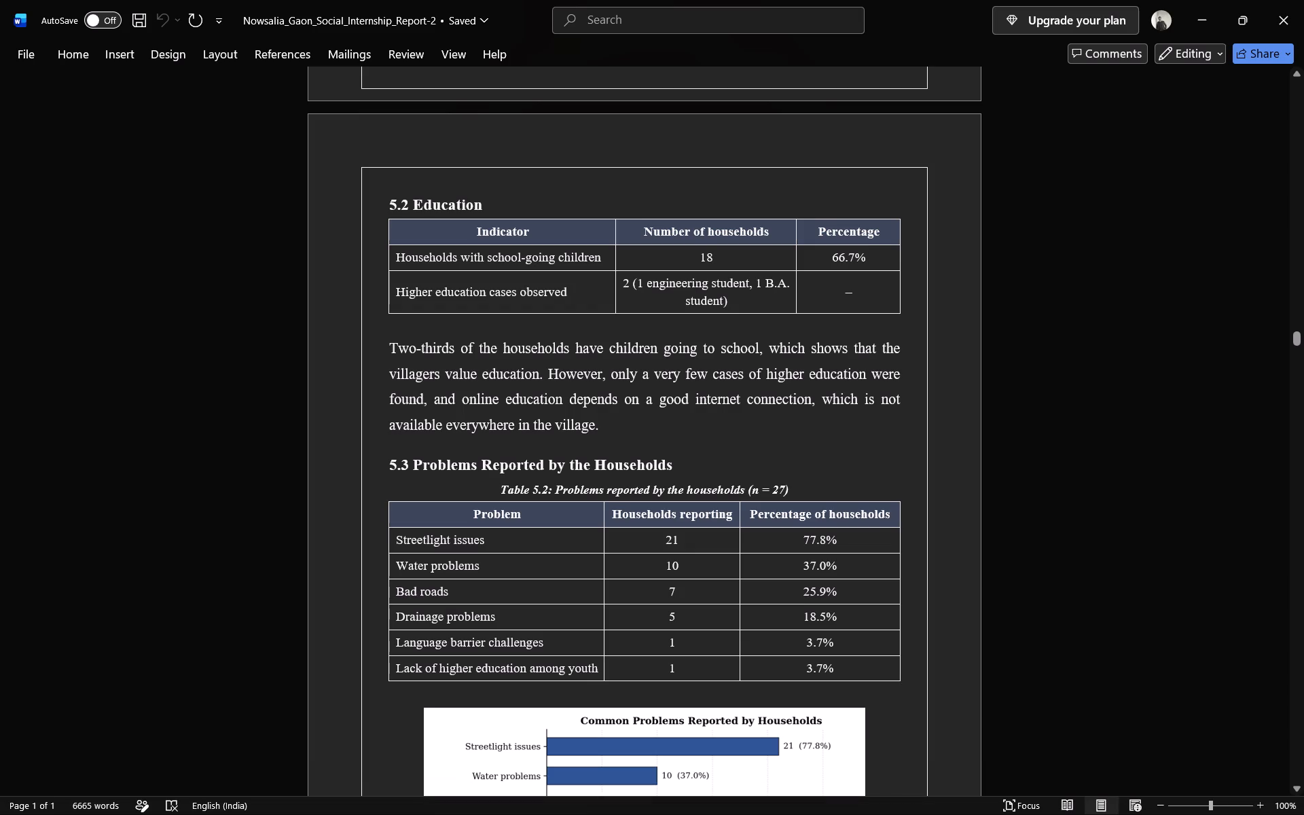
# Look back through the Nowsalia Gaon internship report from section 5.2 Education to the cover page.
pyautogui.scroll(1, 939, 473)
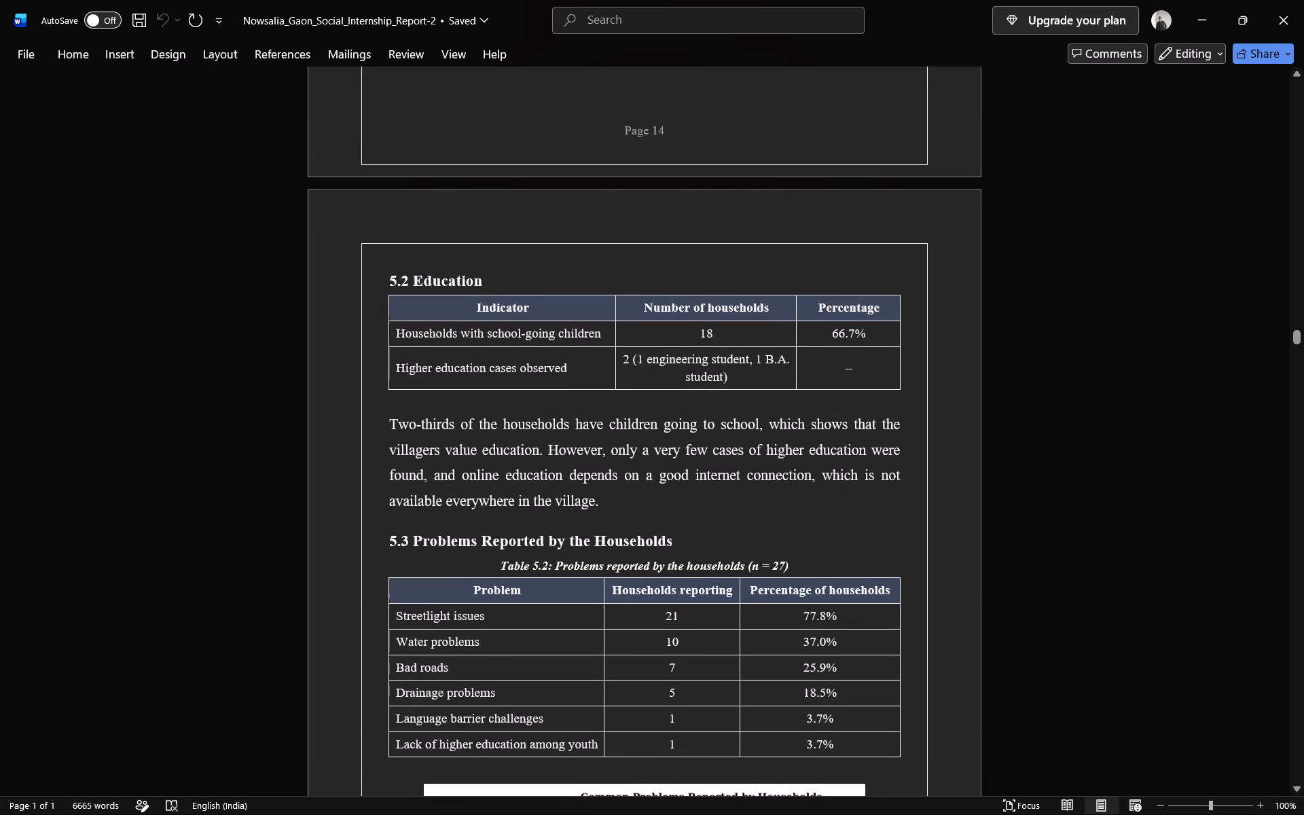
pyautogui.scroll(4, 939, 473)
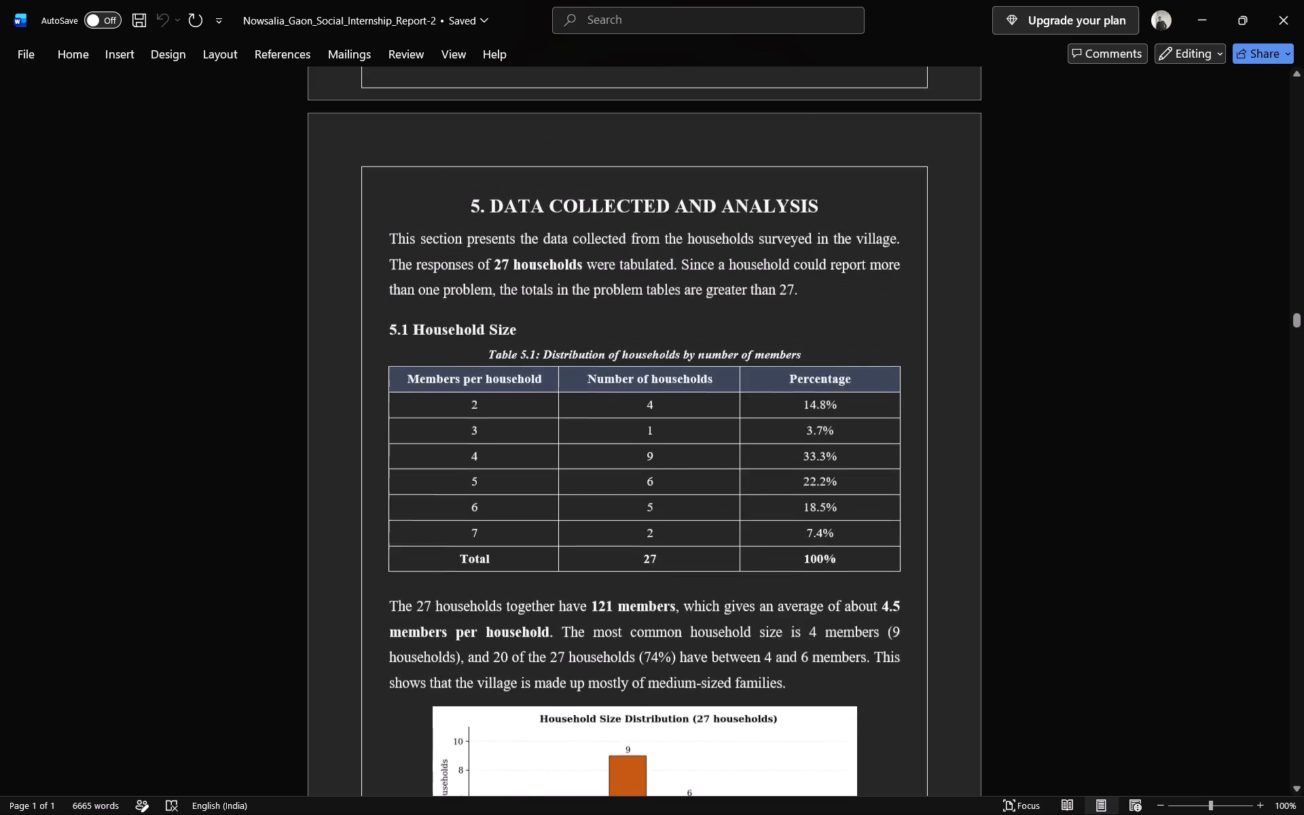
pyautogui.scroll(10, 939, 473)
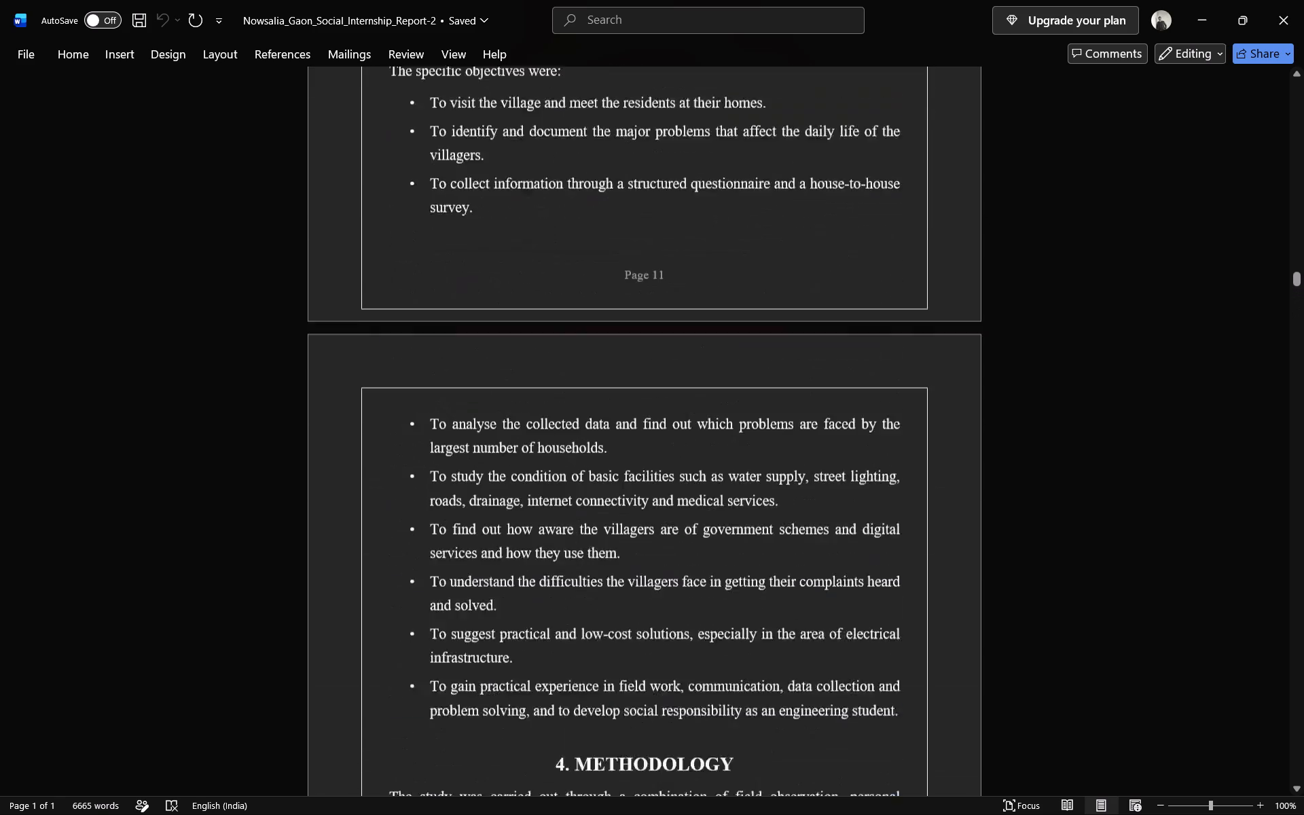
pyautogui.scroll(8, 939, 473)
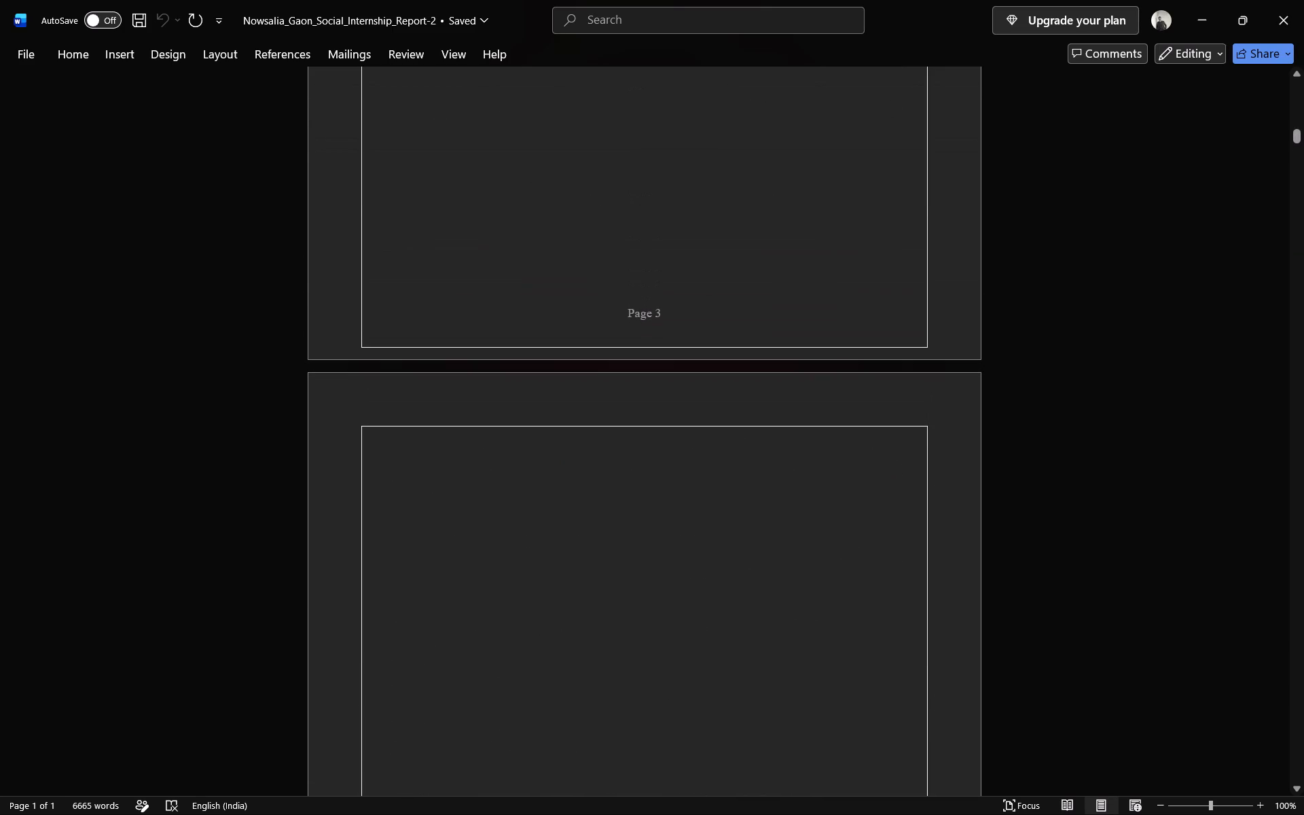
pyautogui.scroll(9, 939, 473)
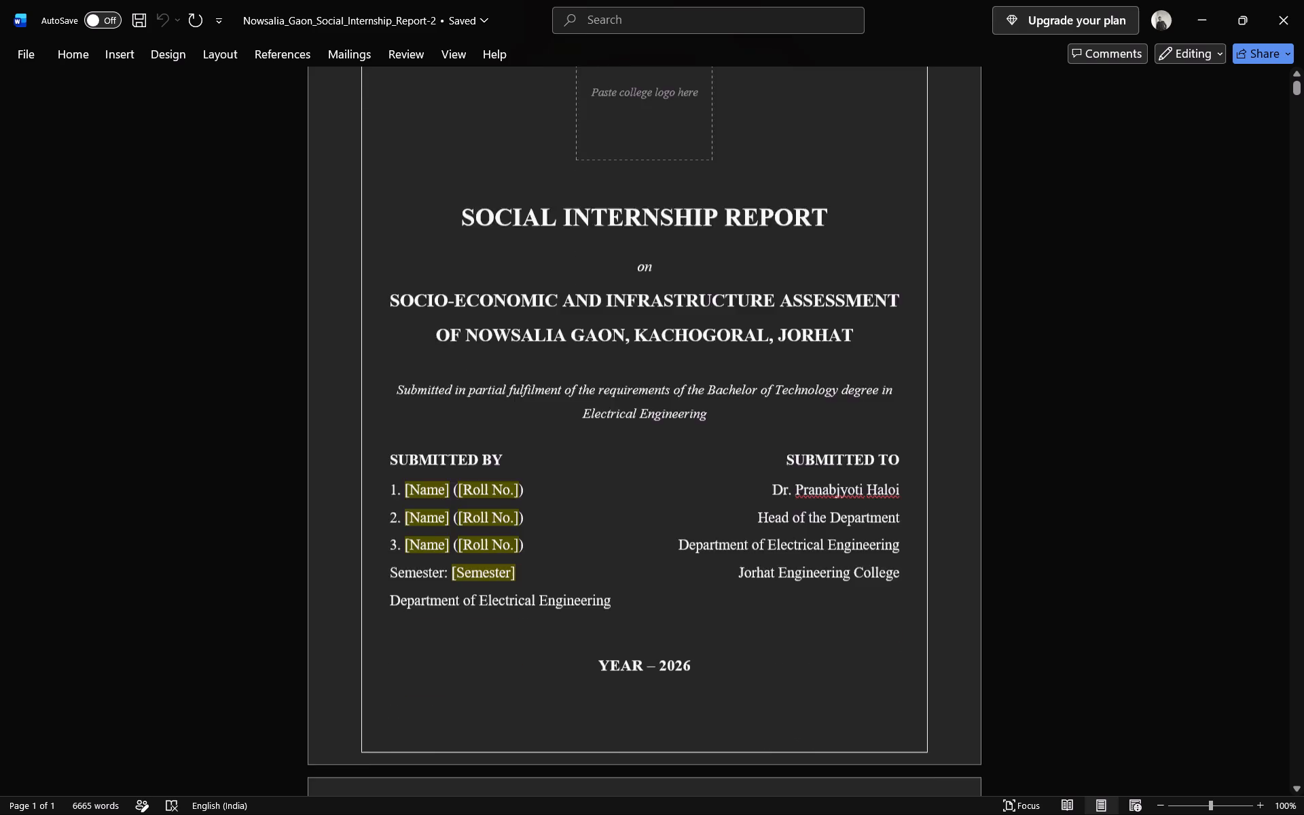
# Examine the report's cover page, the pages after it, the Acknowledgement and the Abstract at 110% zoom.
pyautogui.keyDown('ctrl'); pyautogui.scroll(-1, 939, 473); pyautogui.keyUp('ctrl')
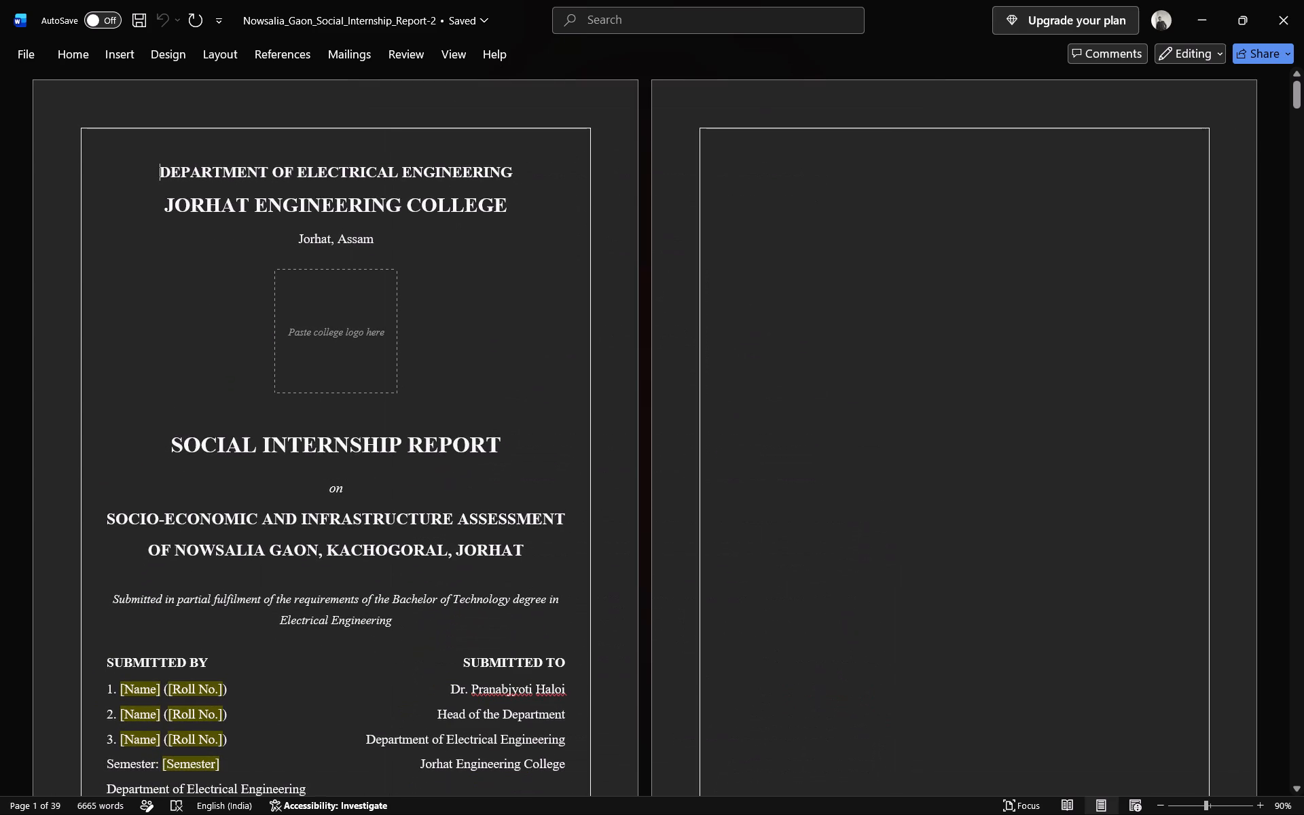
pyautogui.keyDown('ctrl'); pyautogui.scroll(2, 939, 473); pyautogui.keyUp('ctrl')
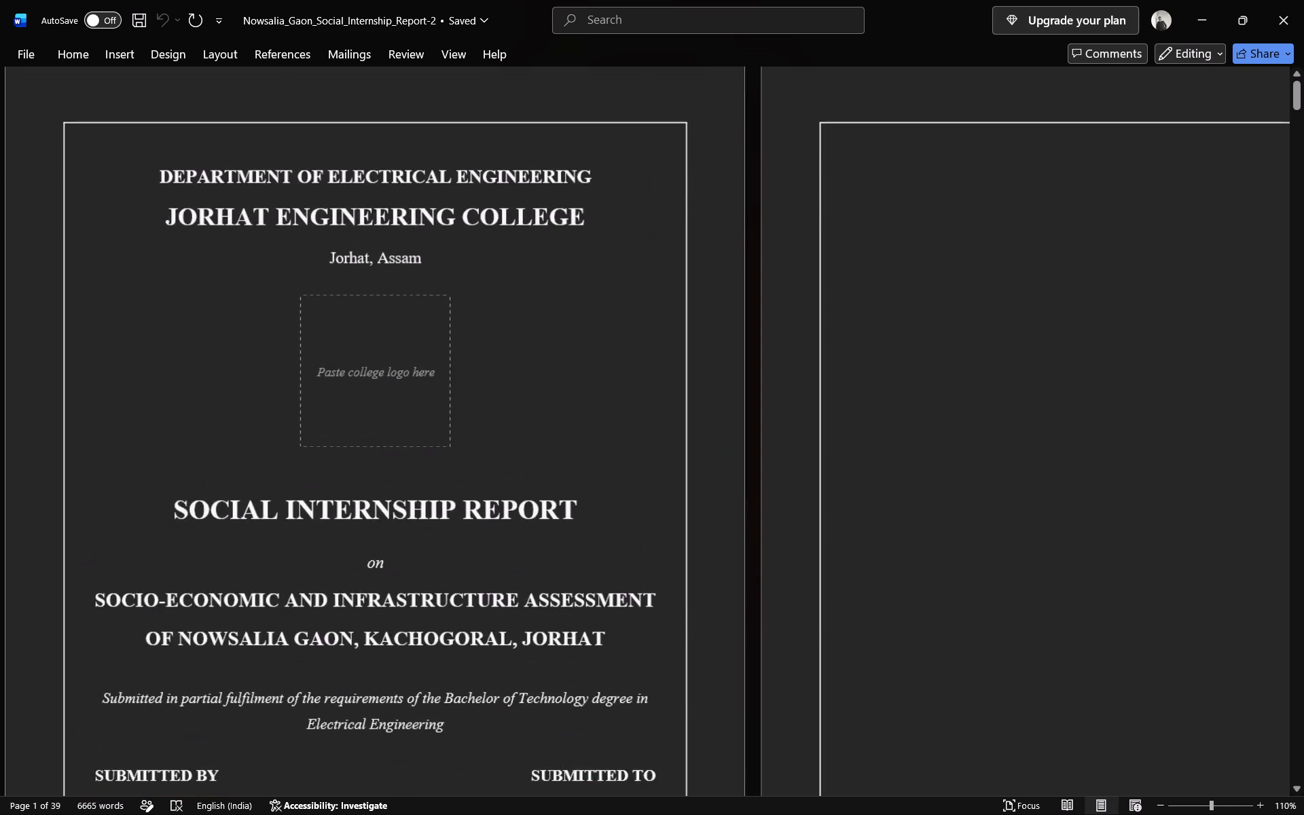
pyautogui.scroll(-1, 939, 473)
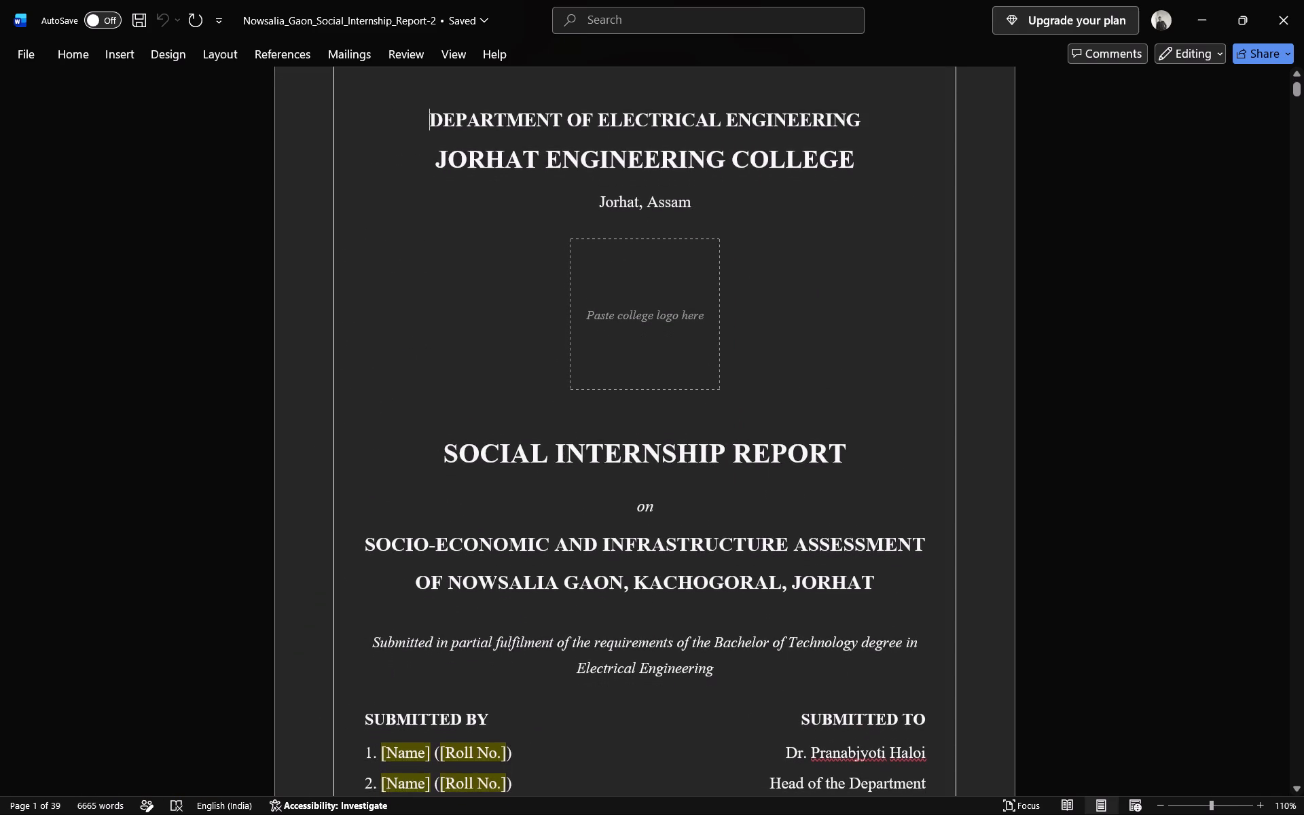
pyautogui.scroll(-1, 939, 473)
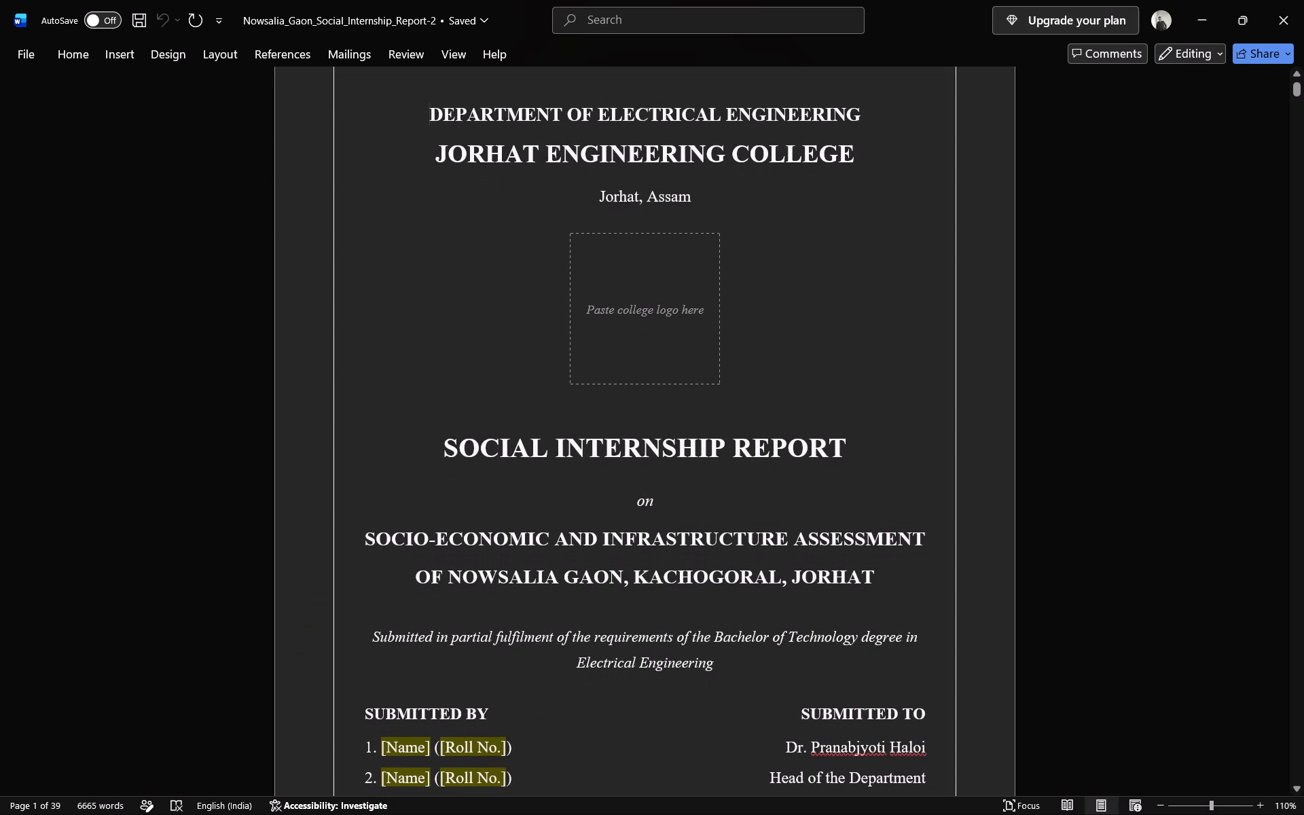
pyautogui.scroll(-1, 939, 473)
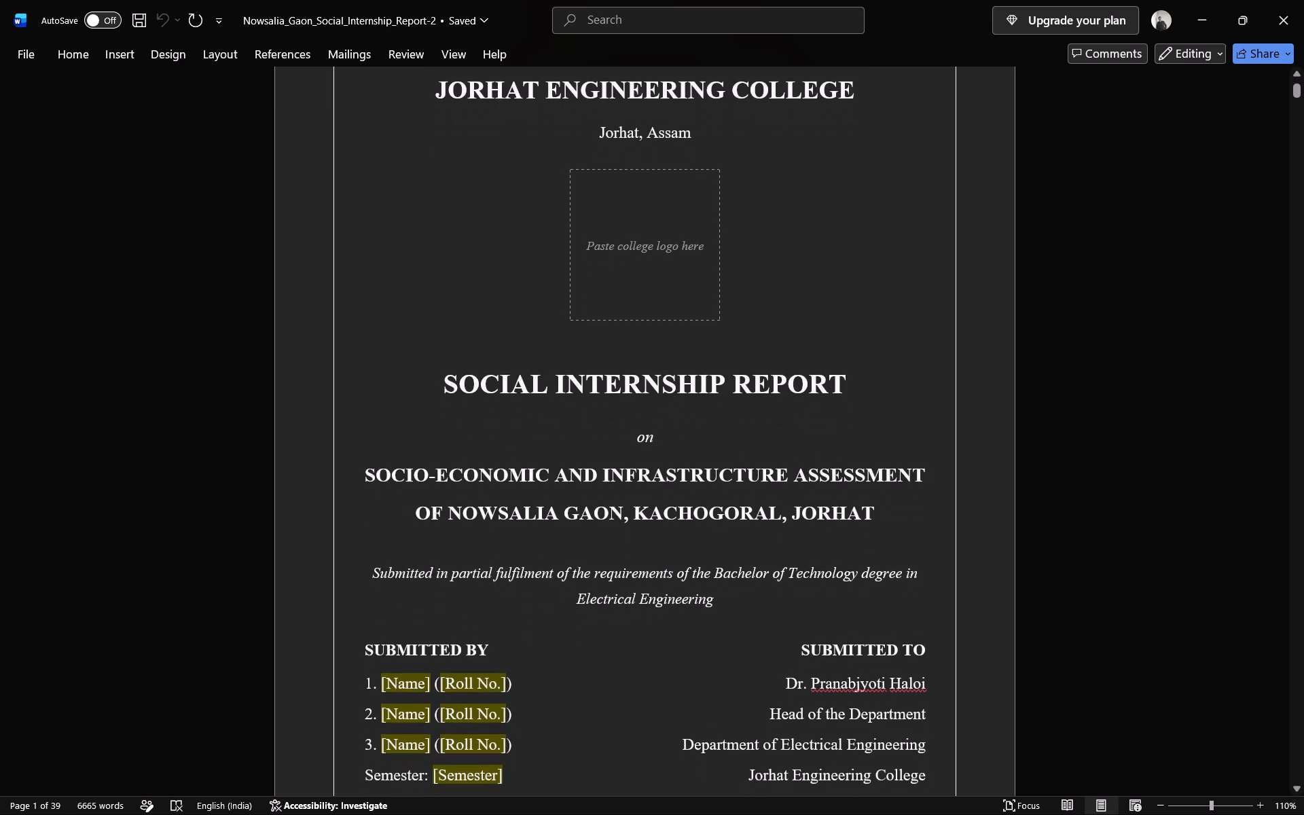
pyautogui.scroll(-4, 939, 473)
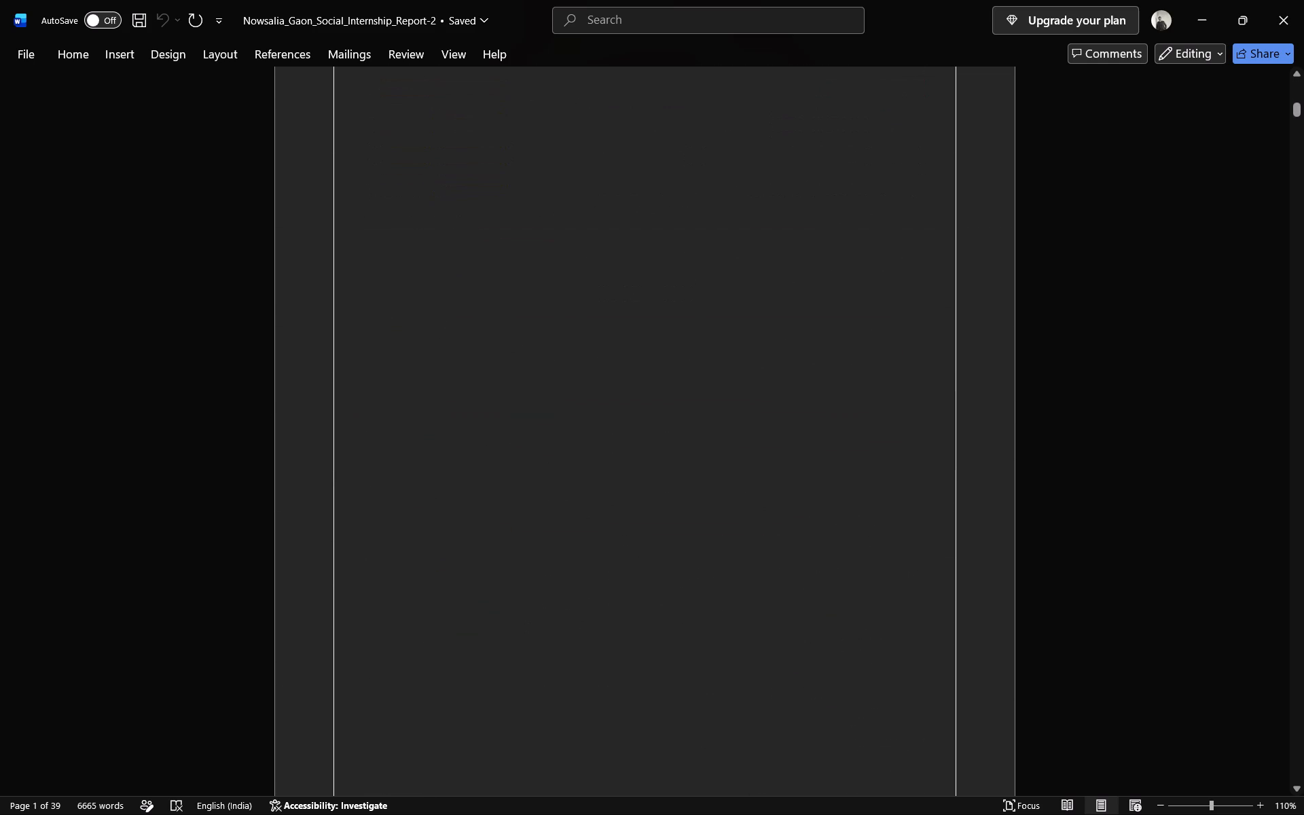
pyautogui.scroll(-8, 939, 473)
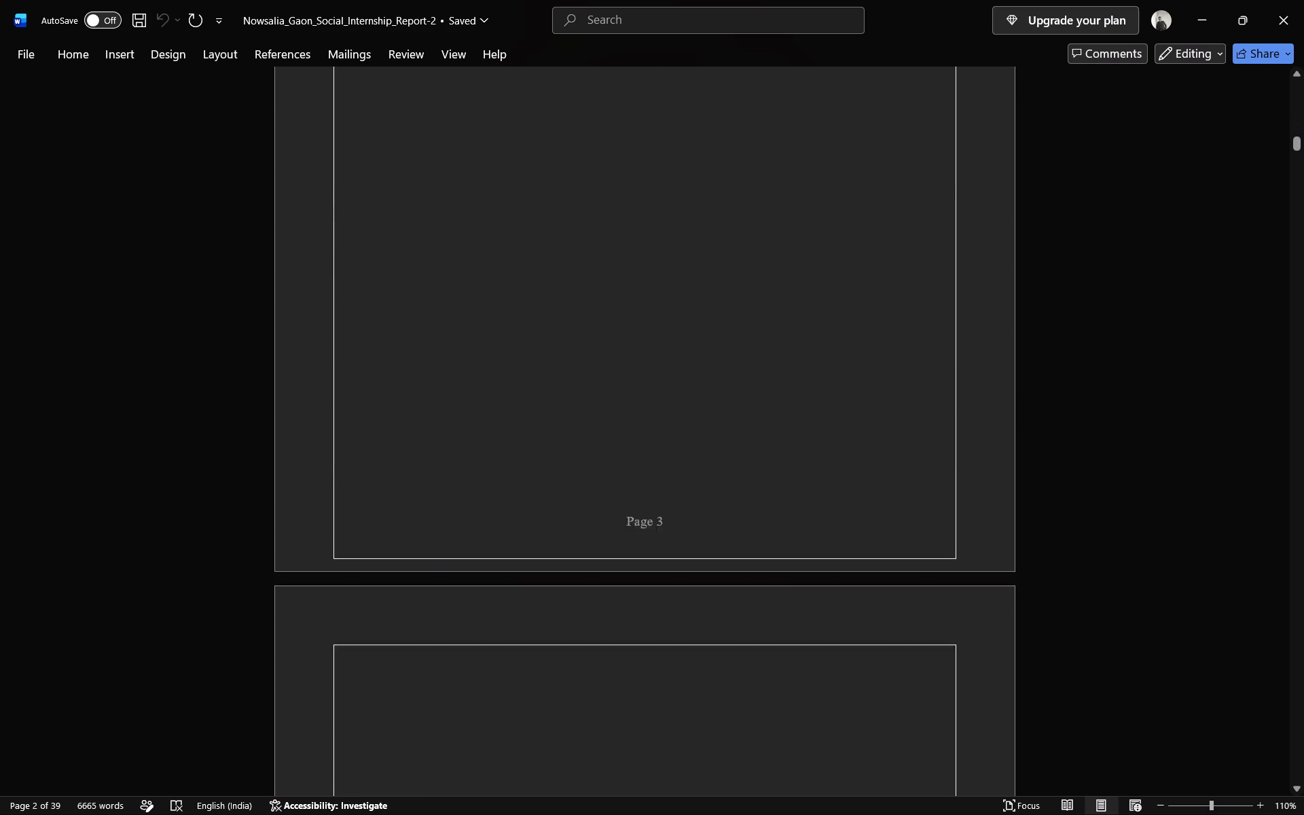
pyautogui.scroll(-4, 939, 473)
pyautogui.scroll(4, 939, 473)
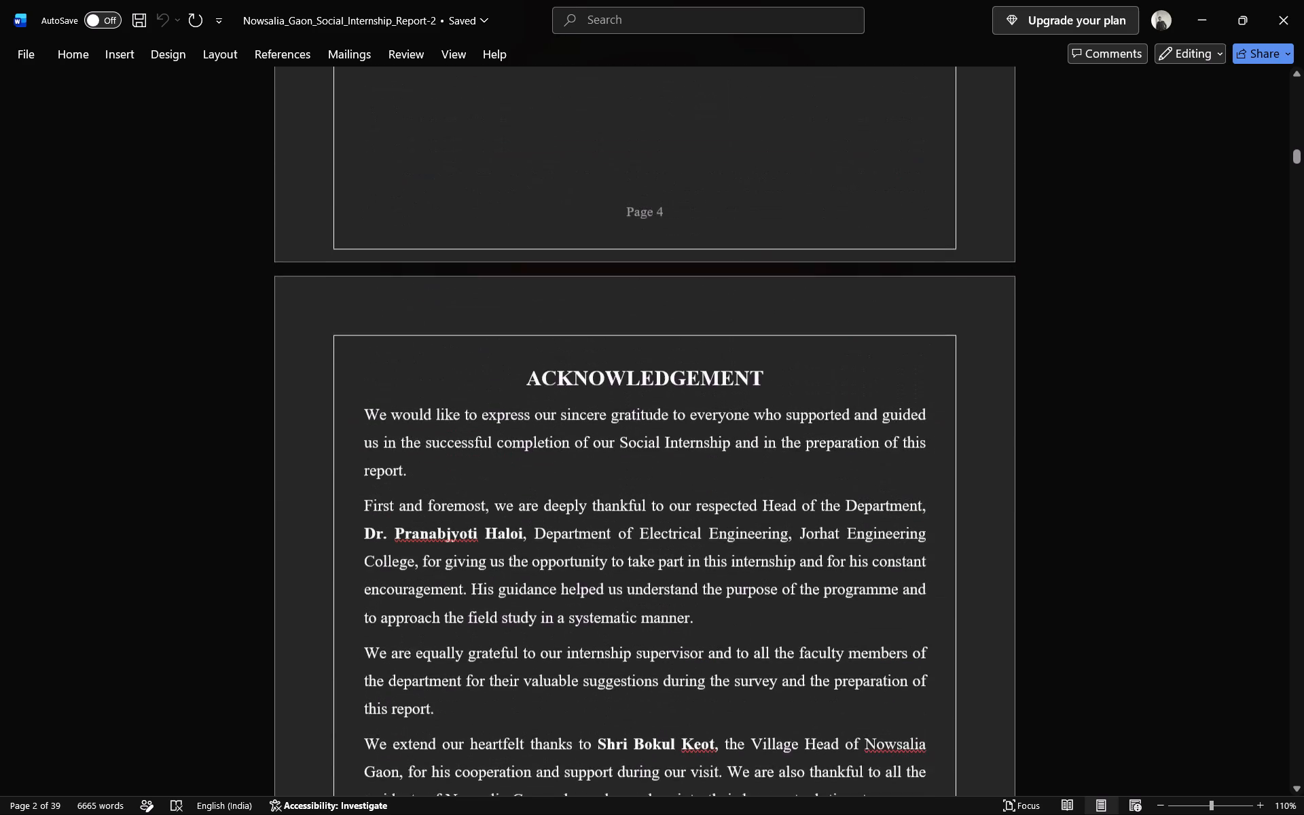
pyautogui.scroll(-4, 939, 473)
pyautogui.scroll(2, 939, 473)
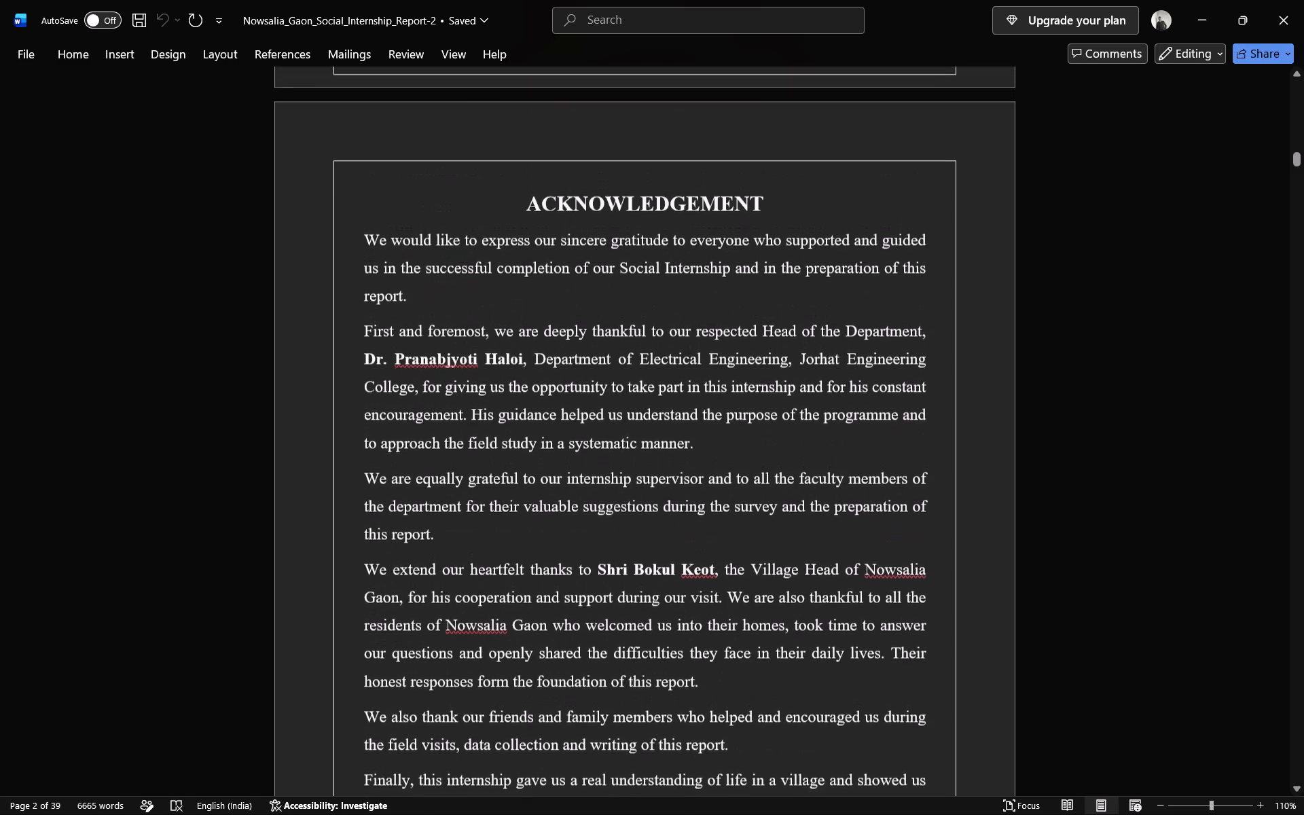
pyautogui.scroll(-3, 939, 473)
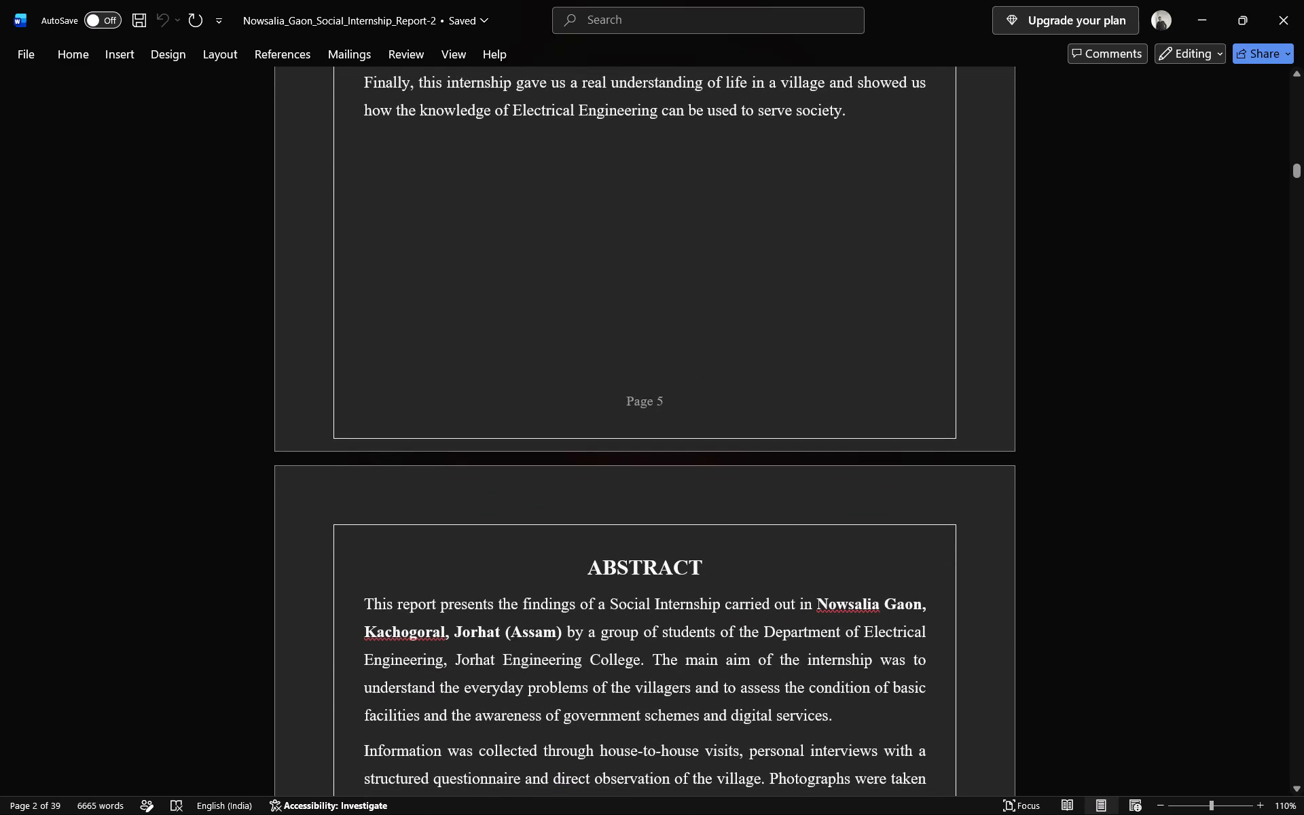
pyautogui.scroll(-2, 939, 473)
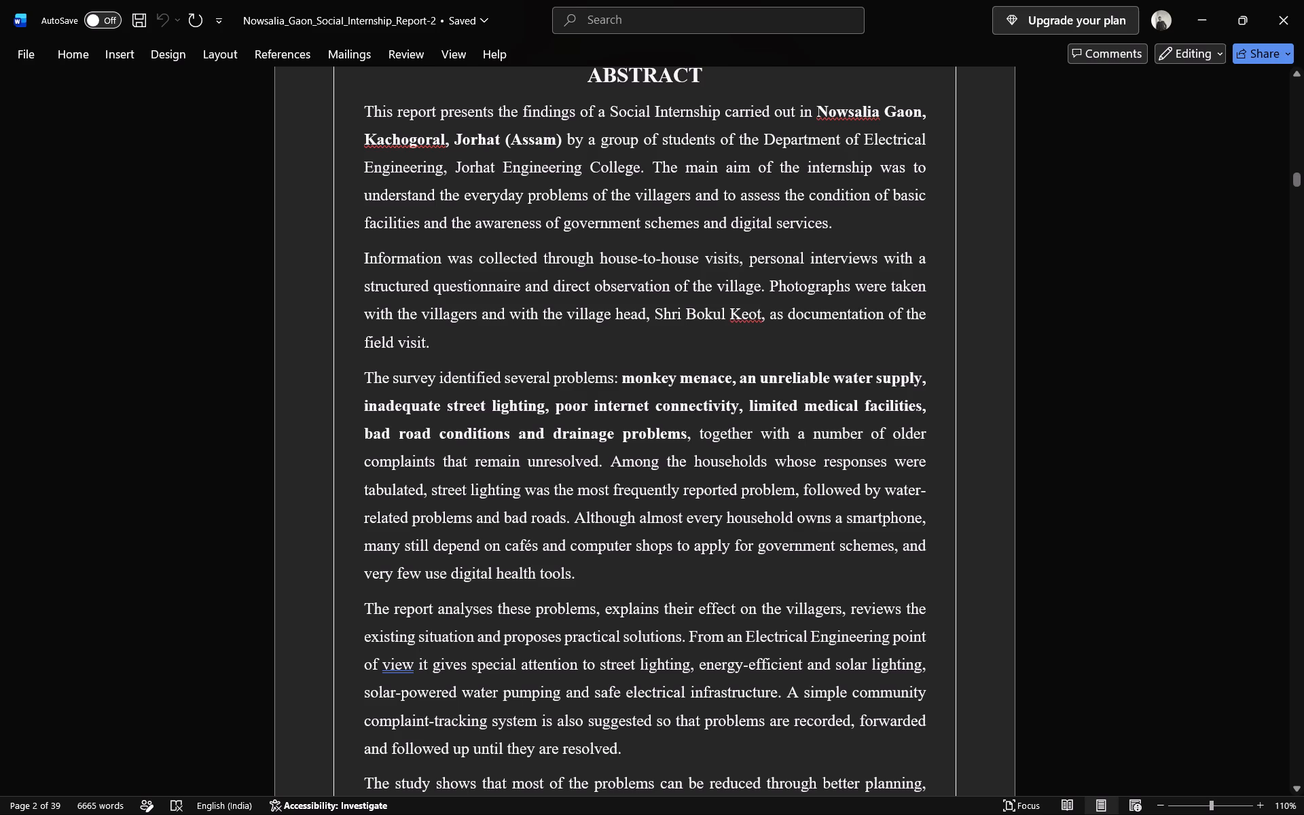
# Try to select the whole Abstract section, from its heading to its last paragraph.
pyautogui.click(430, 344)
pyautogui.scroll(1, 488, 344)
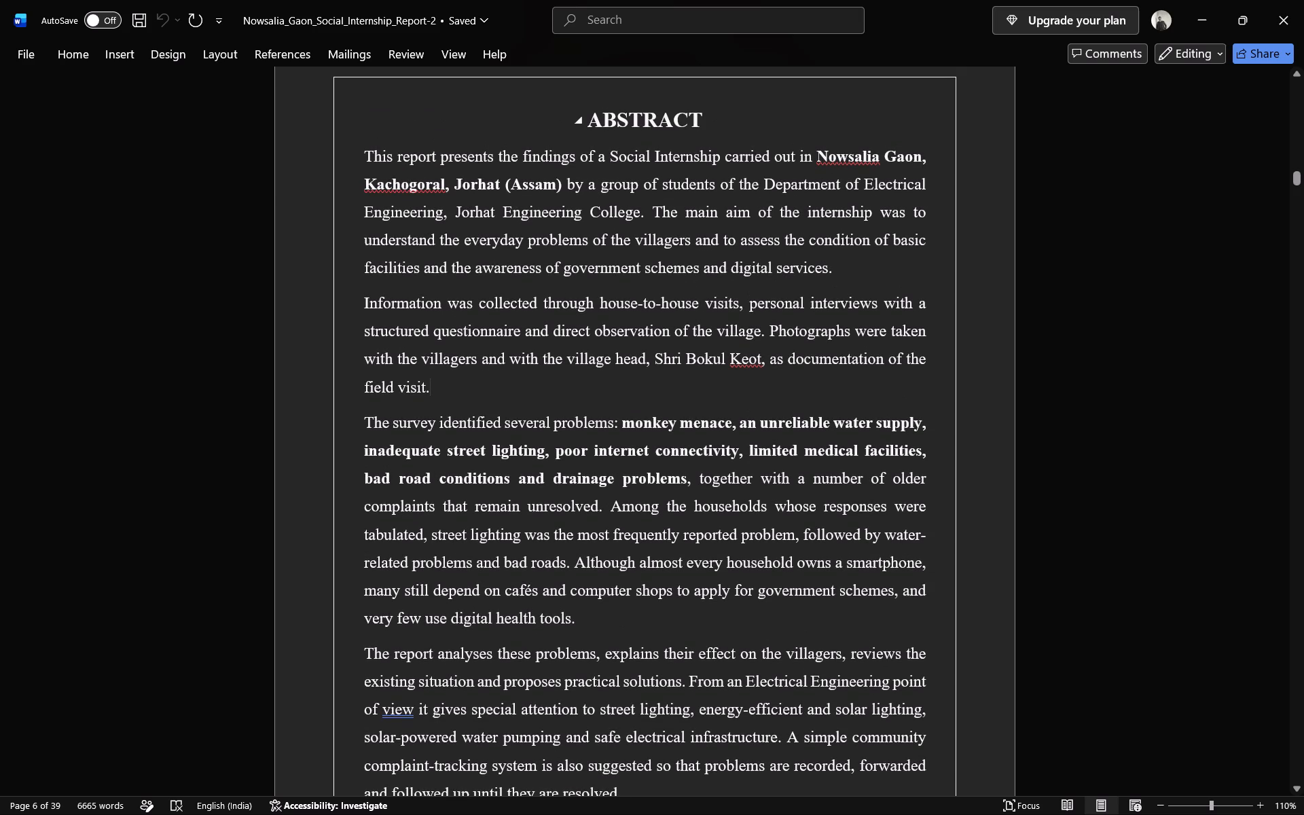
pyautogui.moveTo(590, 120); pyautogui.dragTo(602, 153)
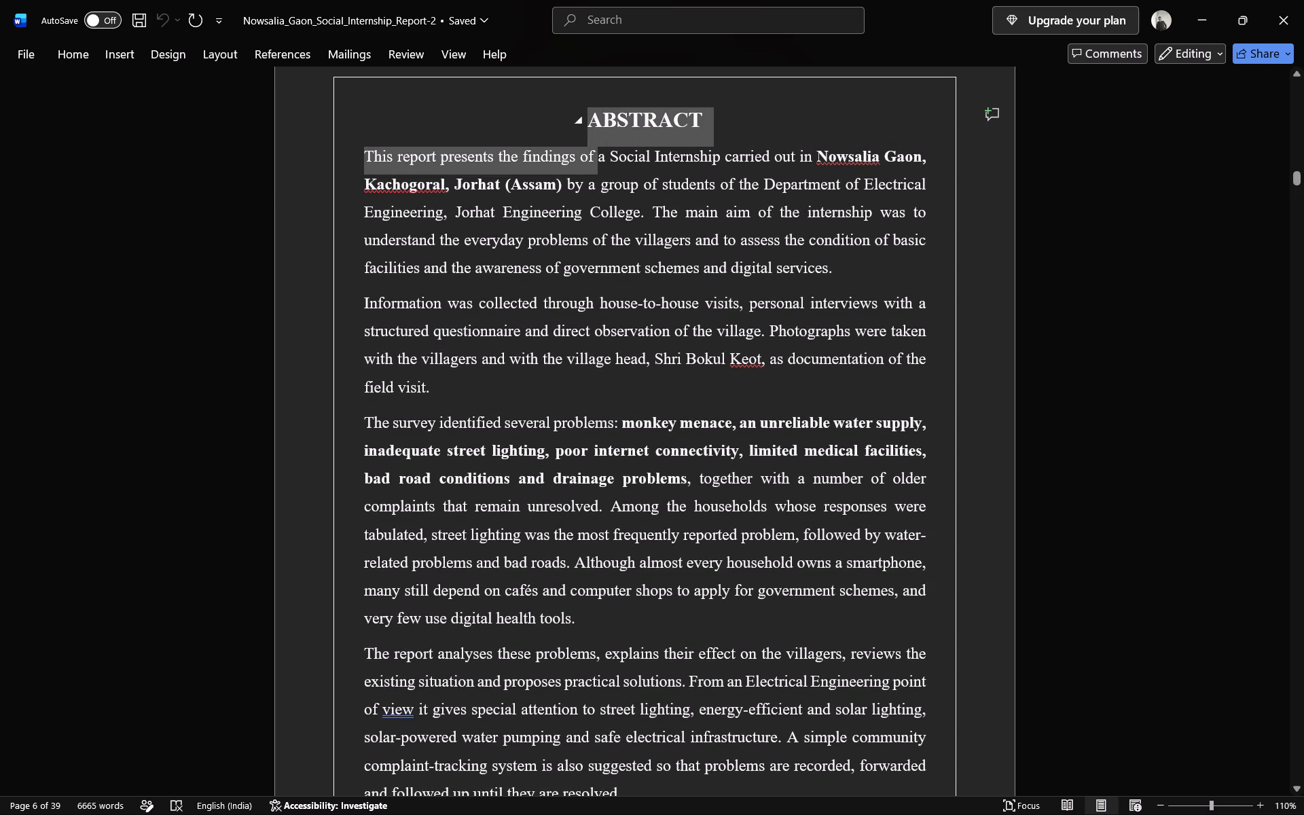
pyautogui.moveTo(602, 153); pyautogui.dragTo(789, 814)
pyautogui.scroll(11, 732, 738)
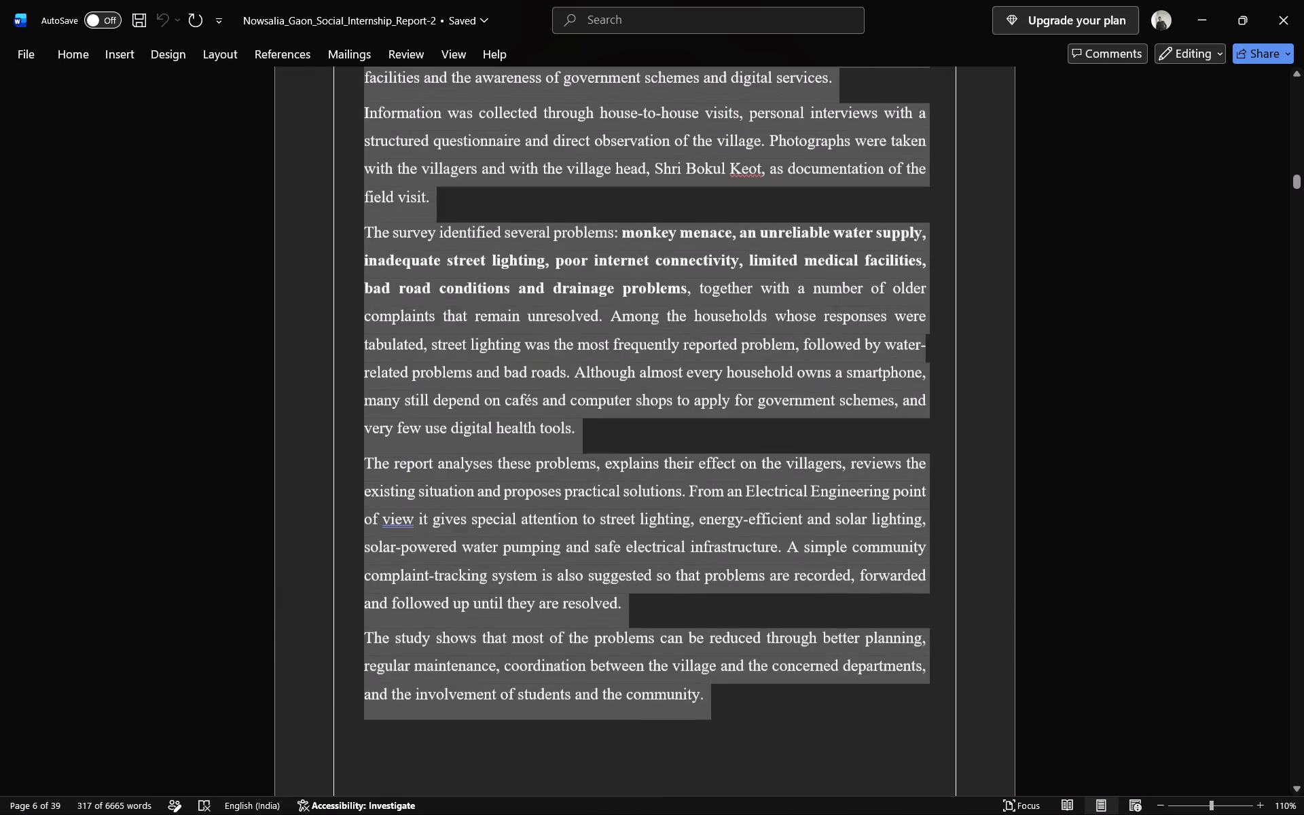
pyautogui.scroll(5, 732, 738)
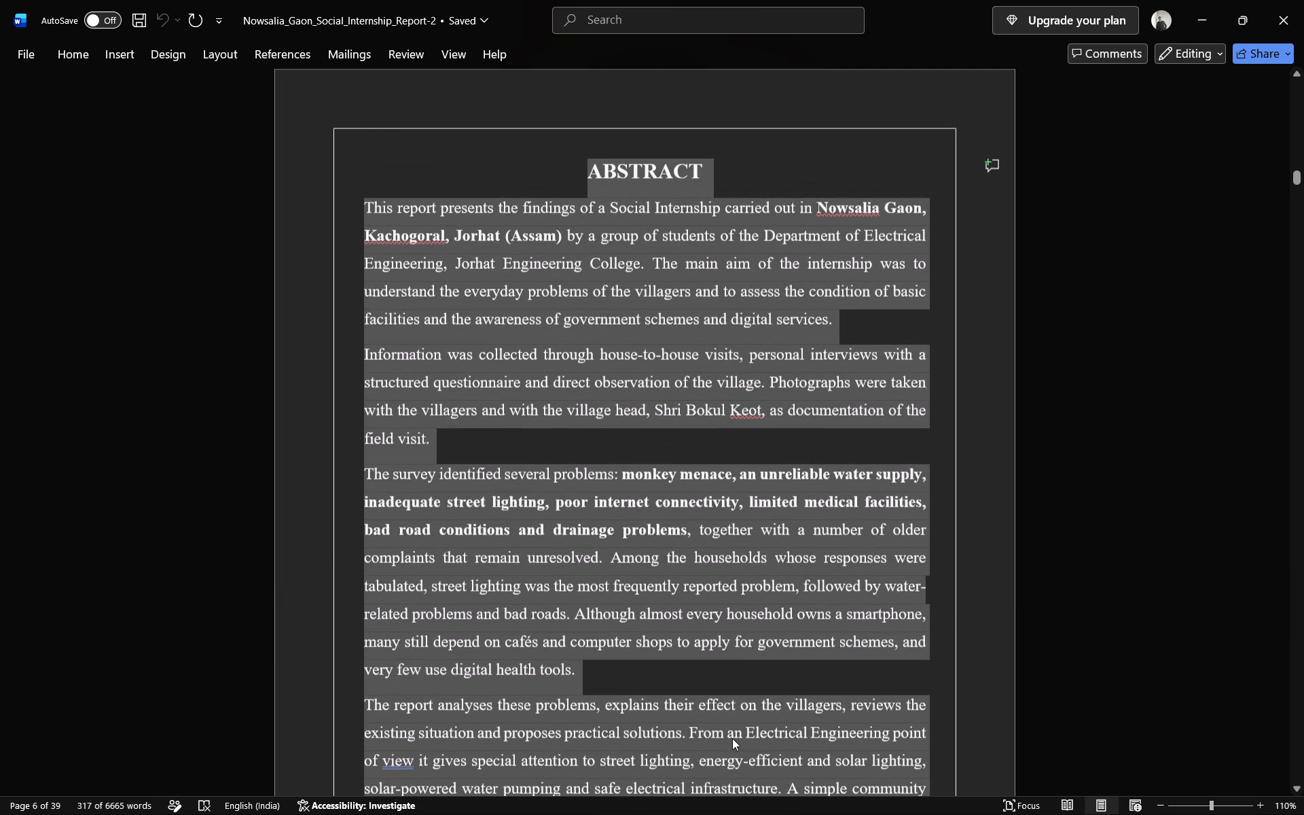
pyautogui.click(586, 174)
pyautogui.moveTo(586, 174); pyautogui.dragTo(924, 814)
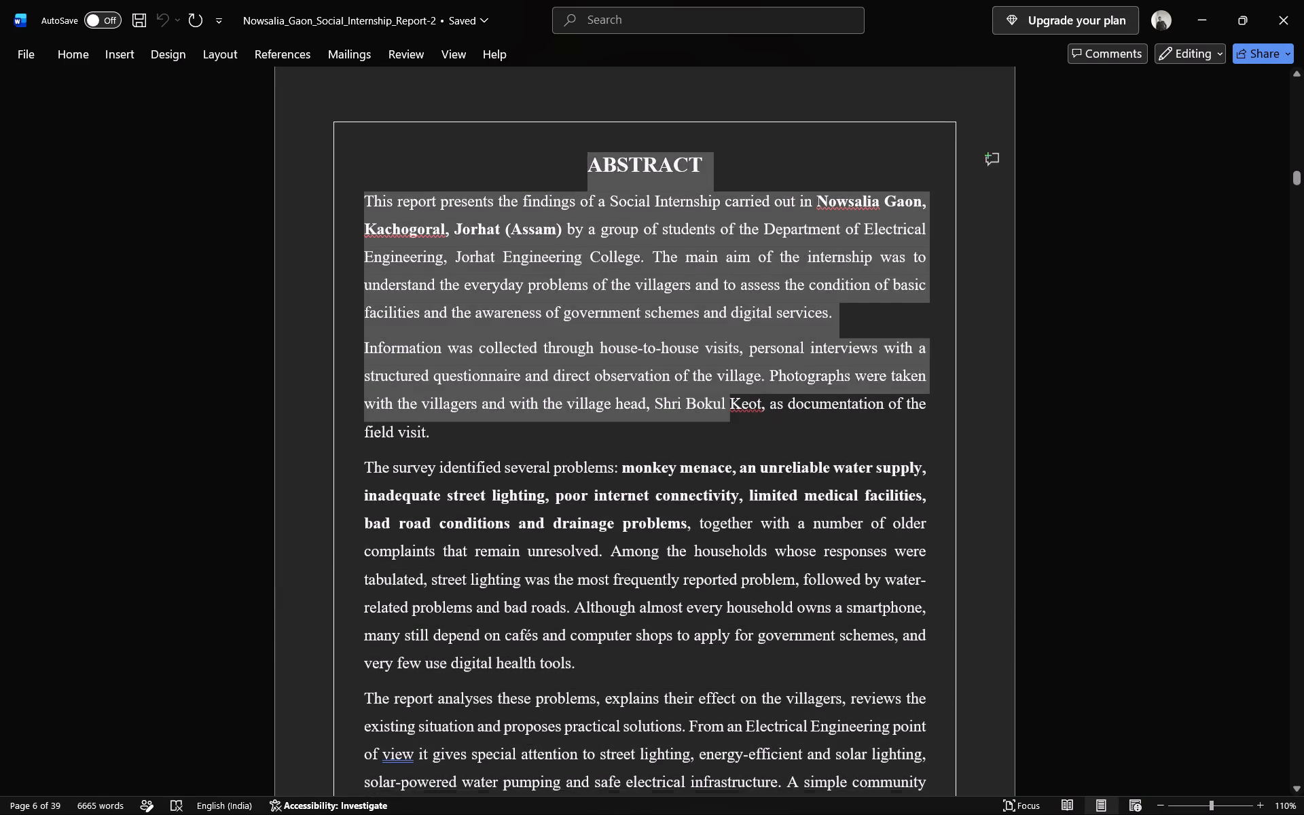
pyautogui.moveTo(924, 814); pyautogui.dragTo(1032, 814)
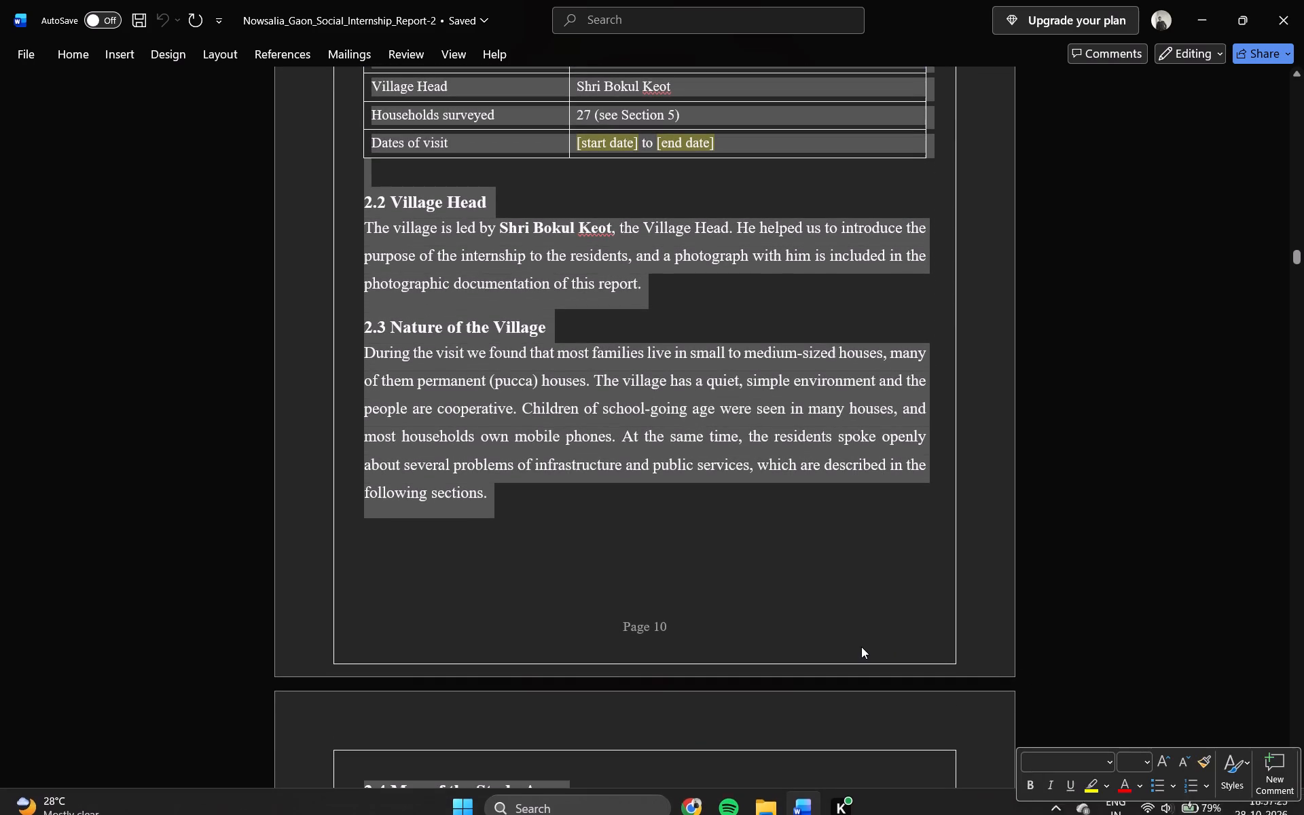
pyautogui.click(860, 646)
# Review the report from the village particulars table through the study area map to the internship objectives.
pyautogui.scroll(-3, 840, 666)
pyautogui.scroll(7, 840, 667)
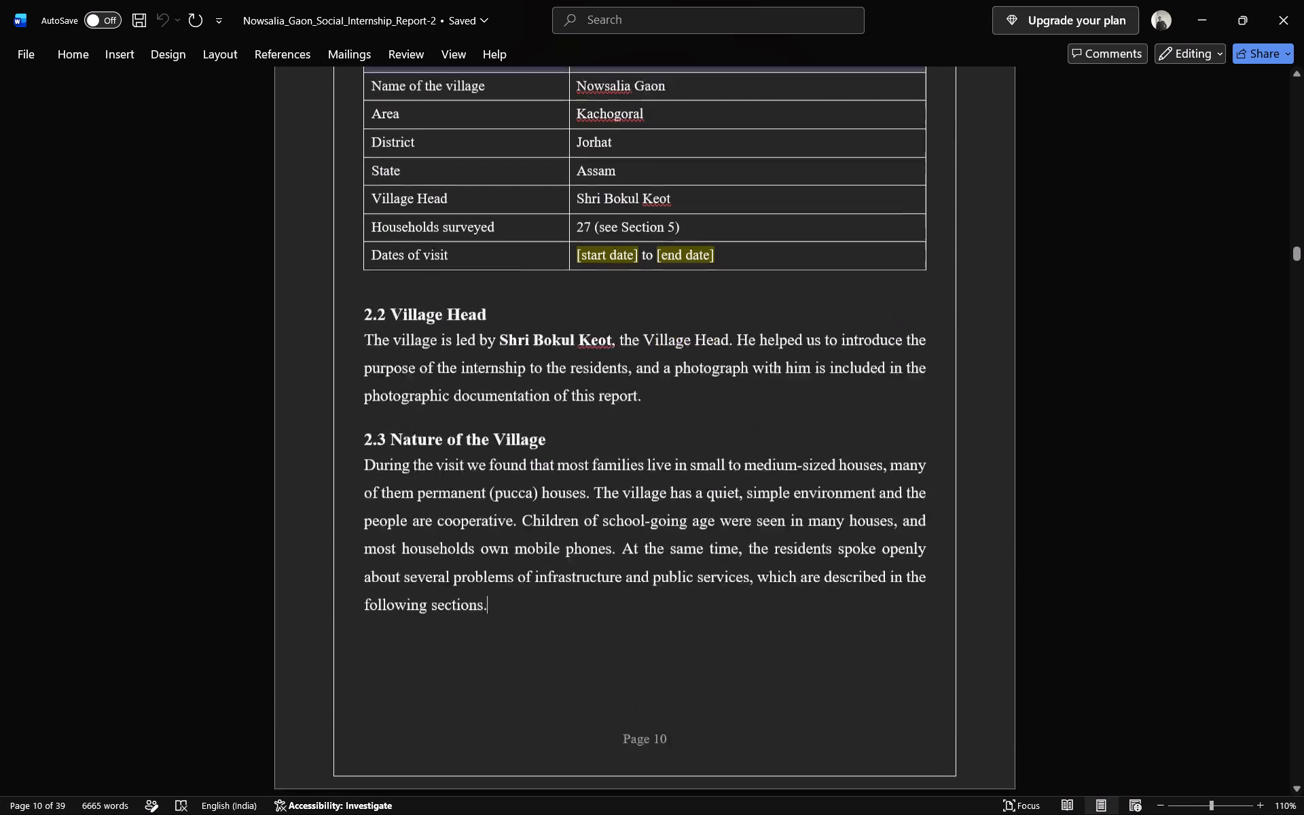
pyautogui.scroll(5, 840, 667)
pyautogui.scroll(-12, 840, 667)
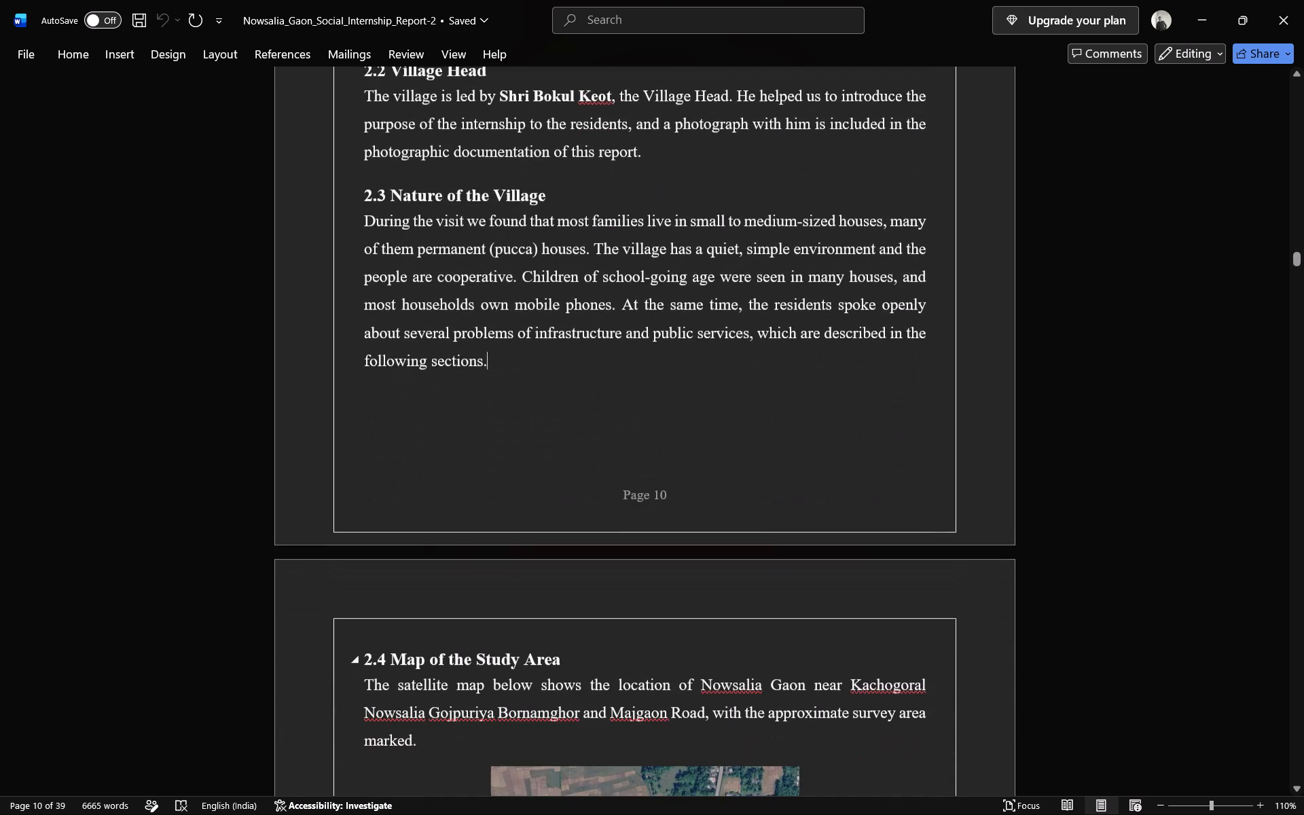
pyautogui.scroll(-15, 840, 667)
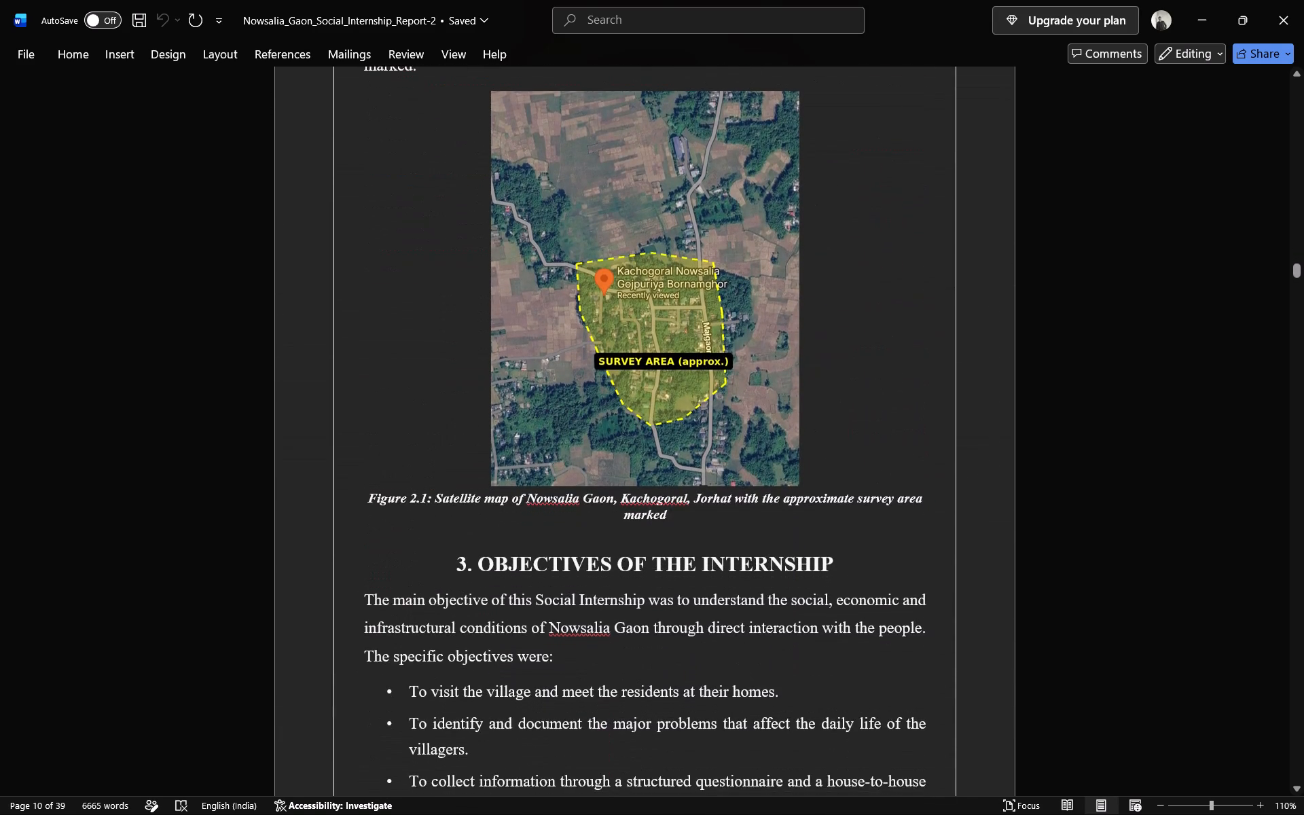
pyautogui.scroll(-4, 840, 667)
pyautogui.click(840, 667)
pyautogui.scroll(-8, 840, 667)
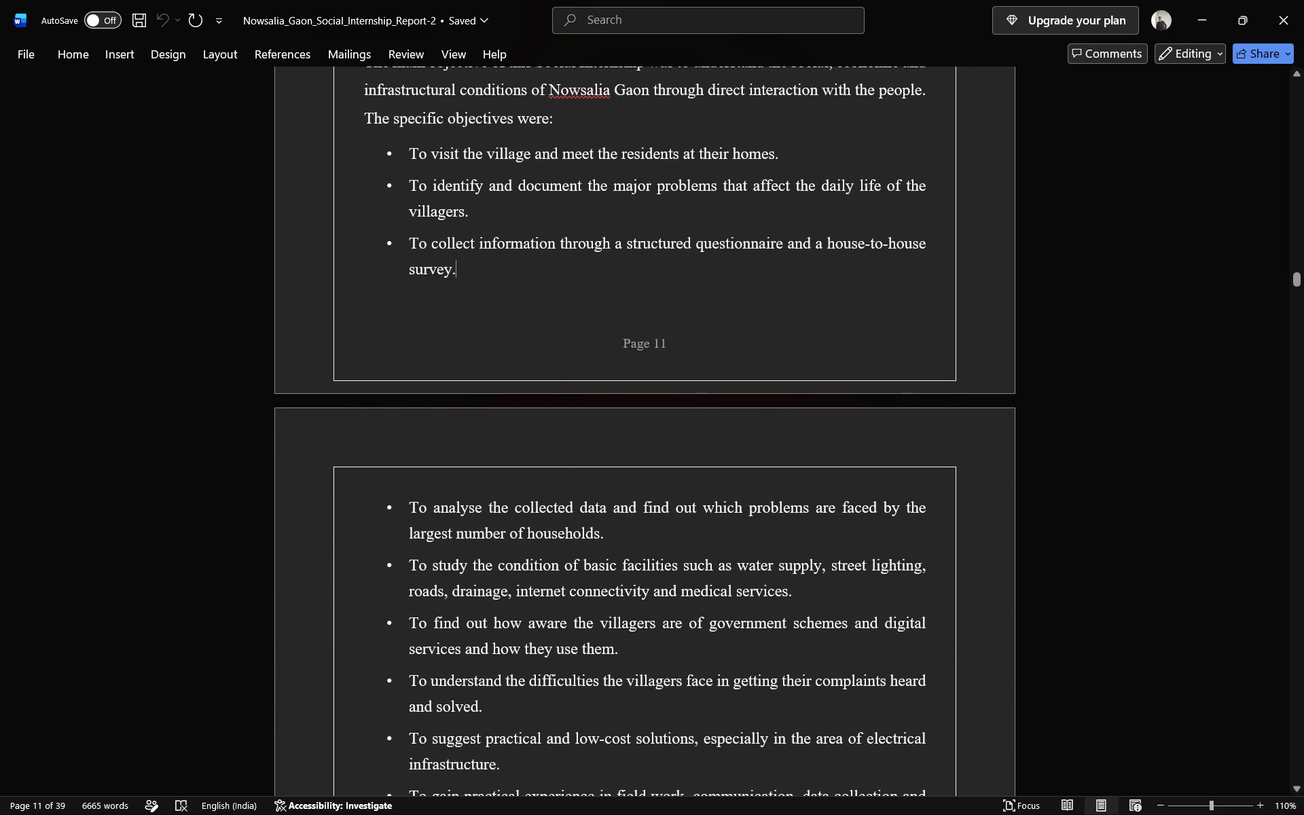
# Re-examine the objectives, the Figure 2.1 satellite map and sections 2.3 and 2.2, back to the village particulars table.
pyautogui.scroll(2, 850, 266)
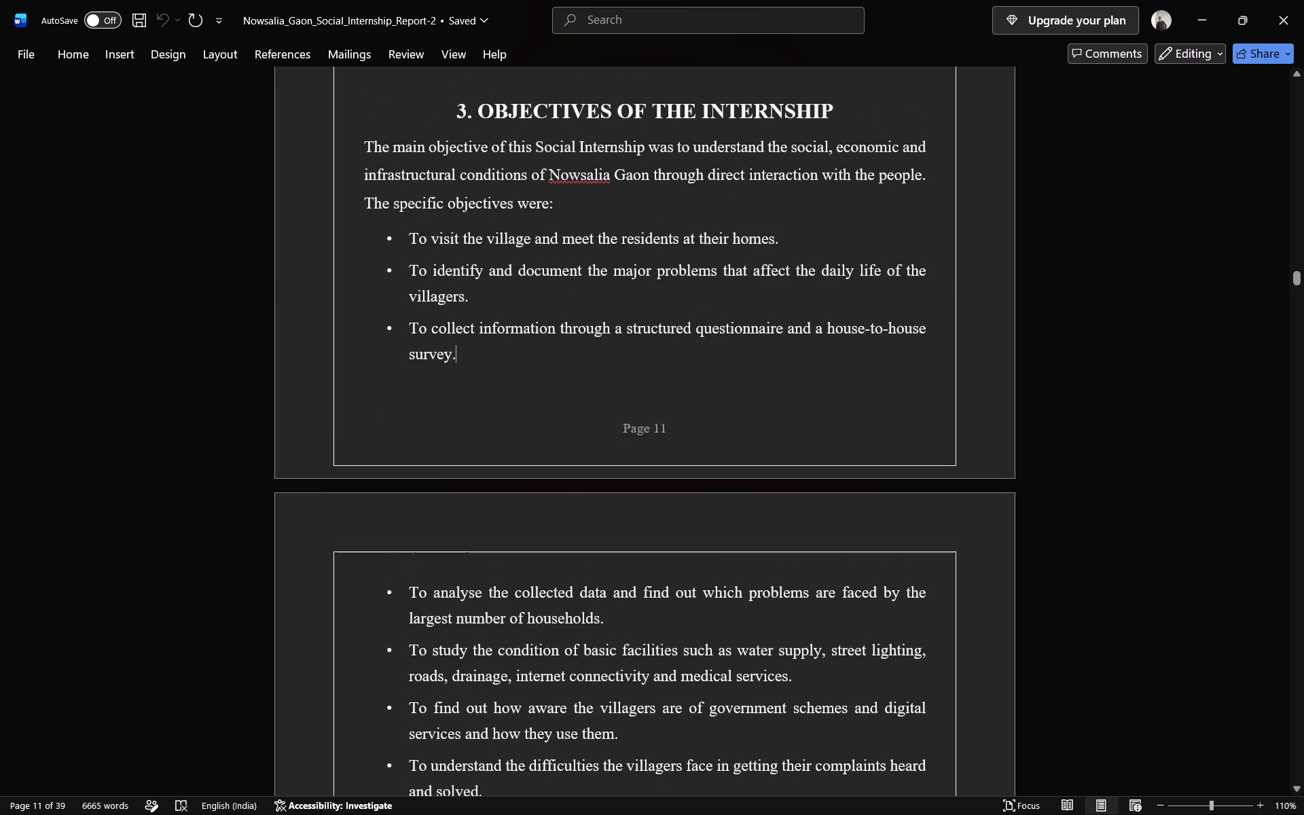
pyautogui.scroll(6, 850, 266)
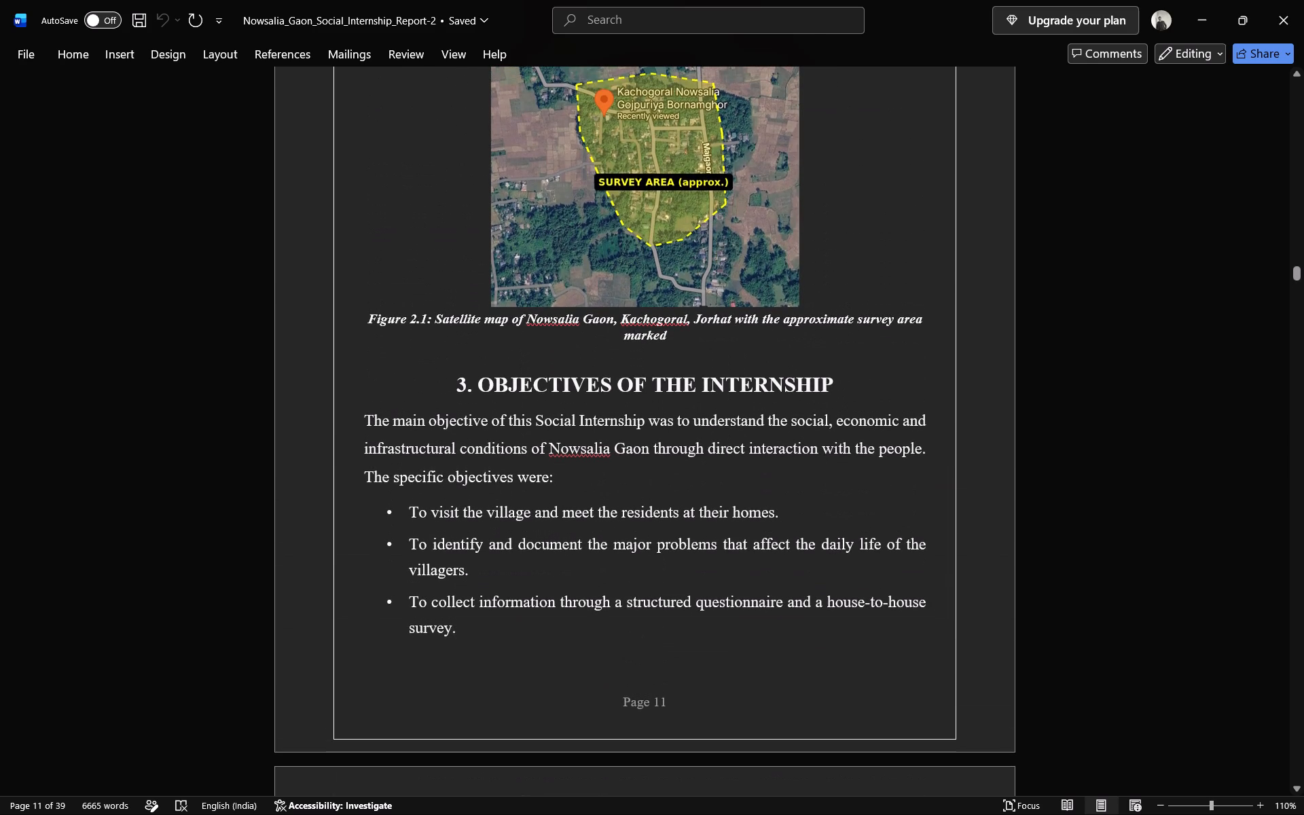
pyautogui.scroll(3, 850, 266)
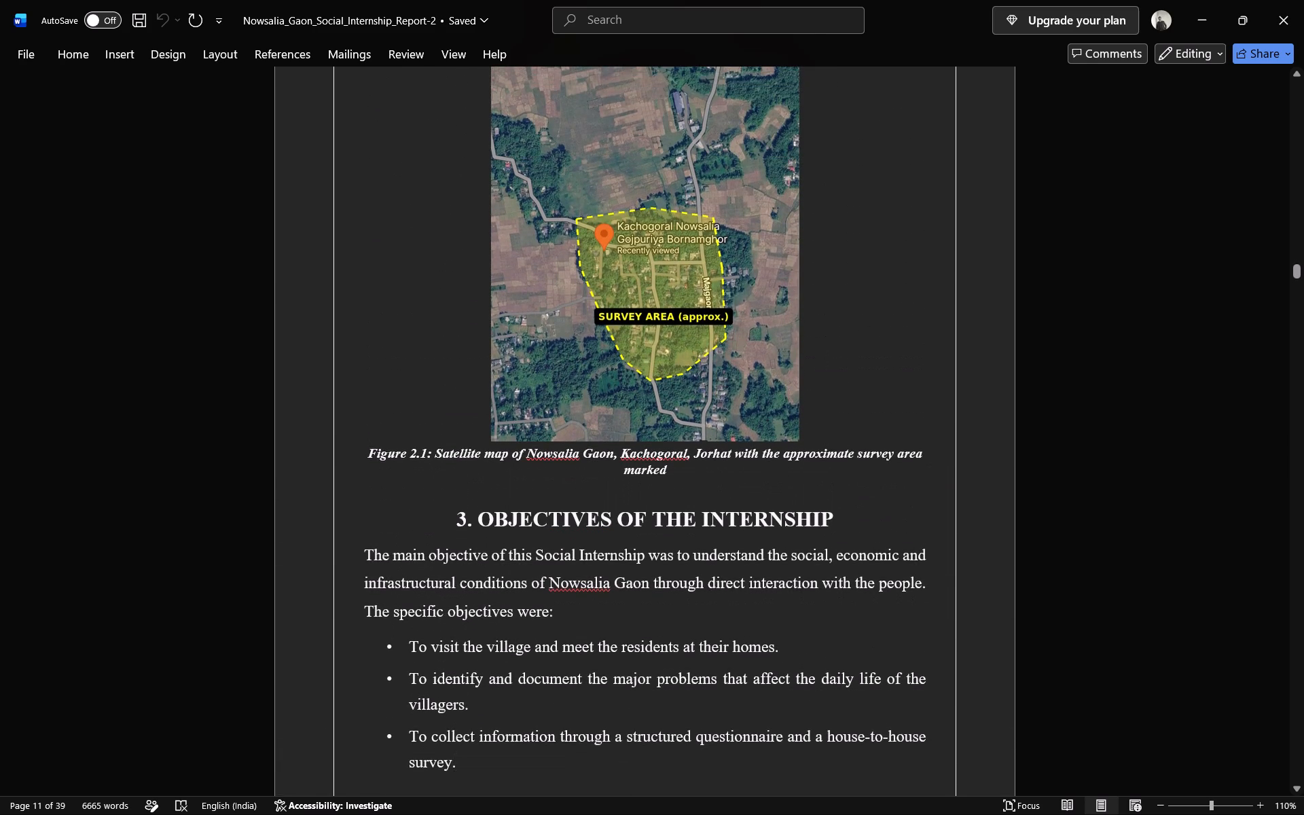
pyautogui.scroll(-1, 850, 266)
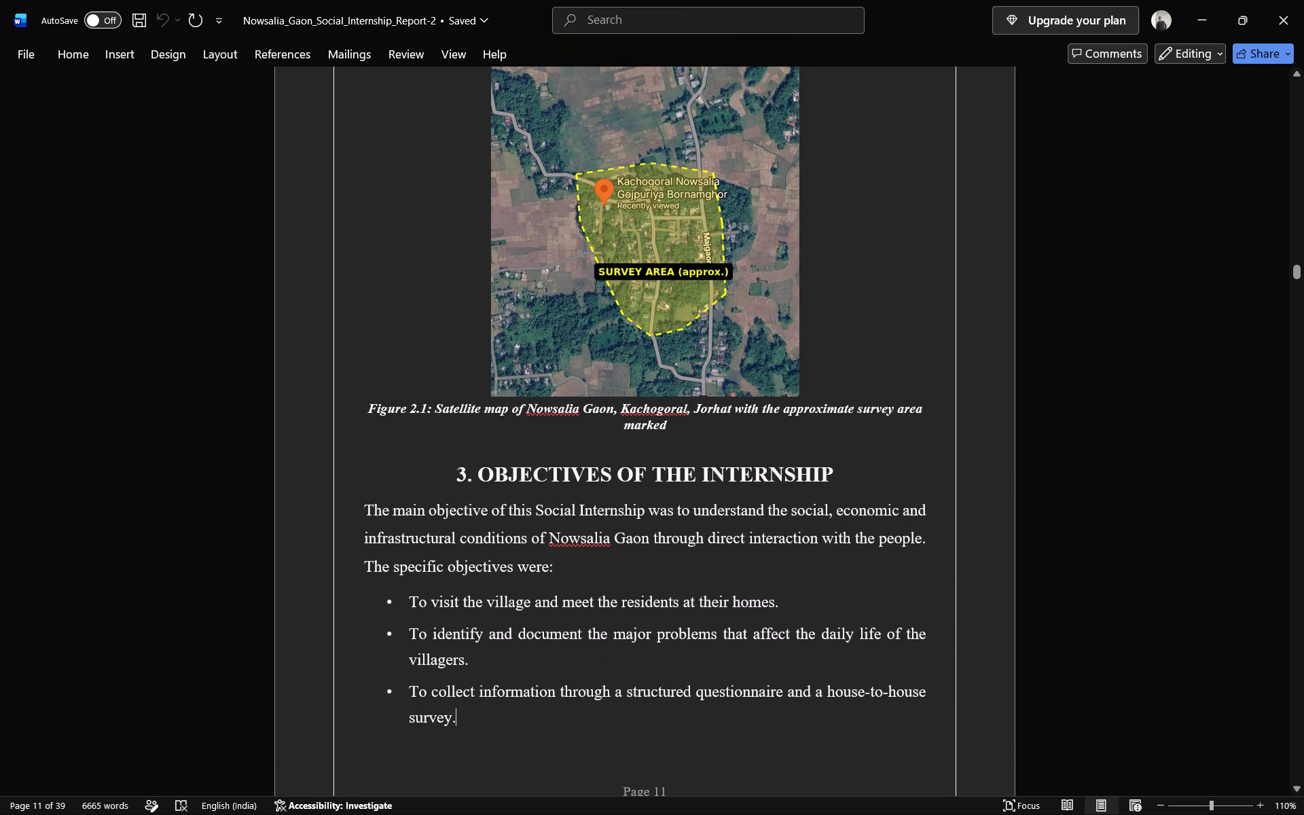
pyautogui.scroll(1, 850, 266)
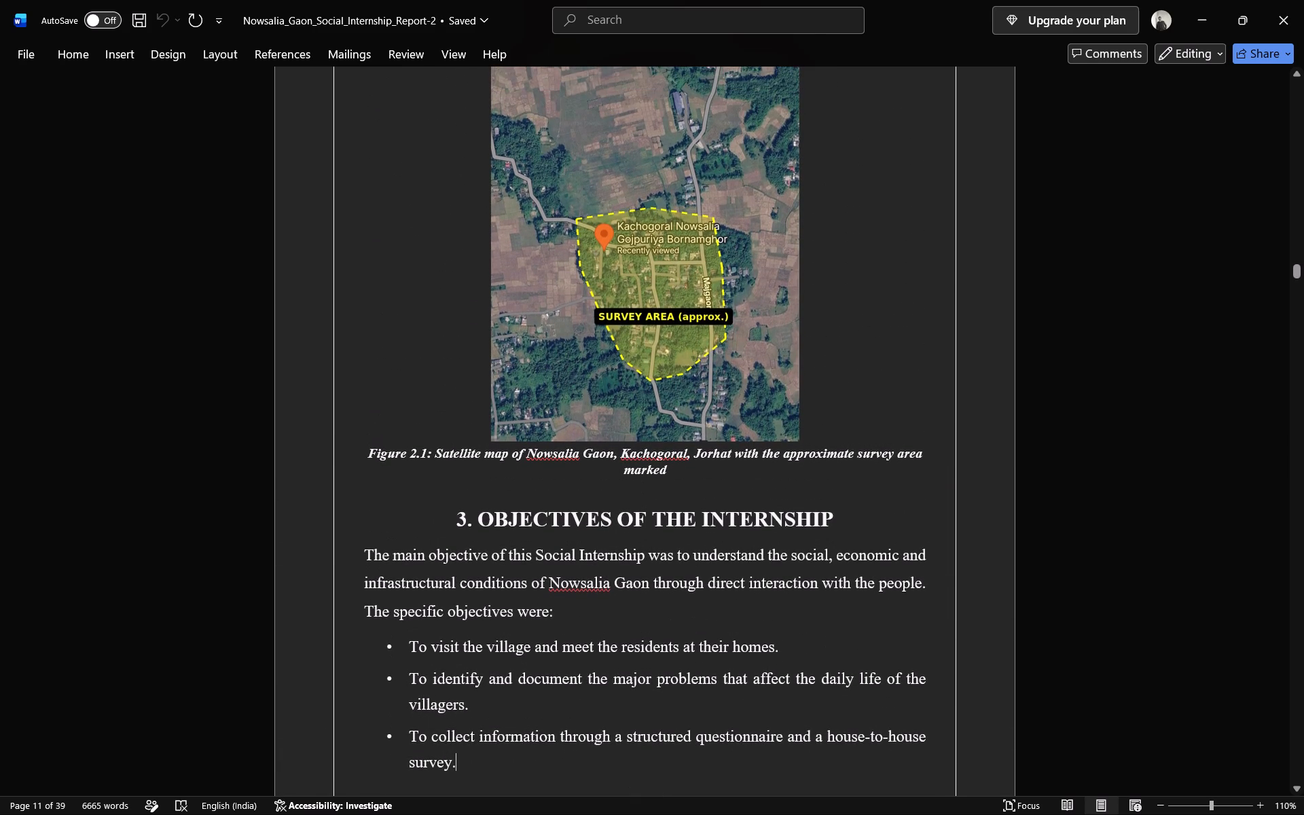
pyautogui.scroll(10, 850, 266)
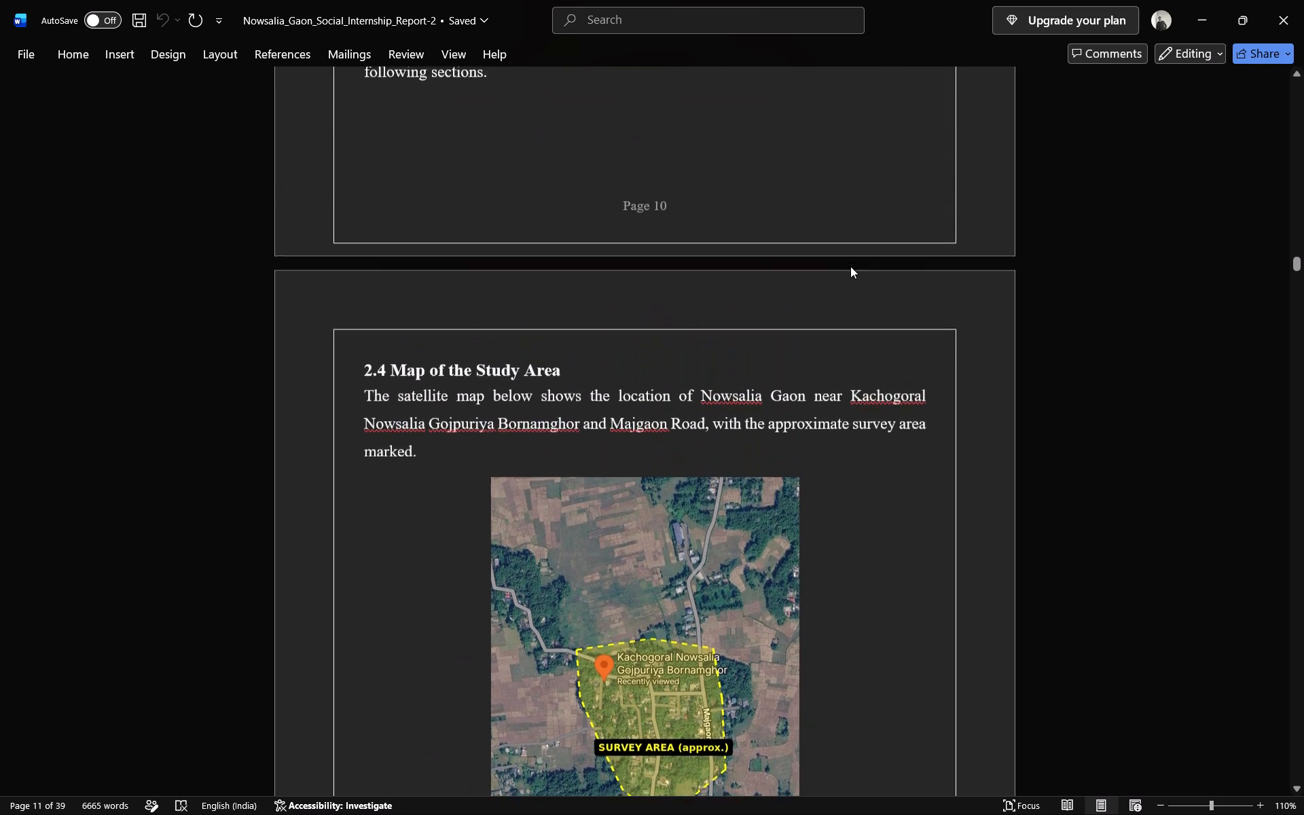
pyautogui.scroll(13, 850, 266)
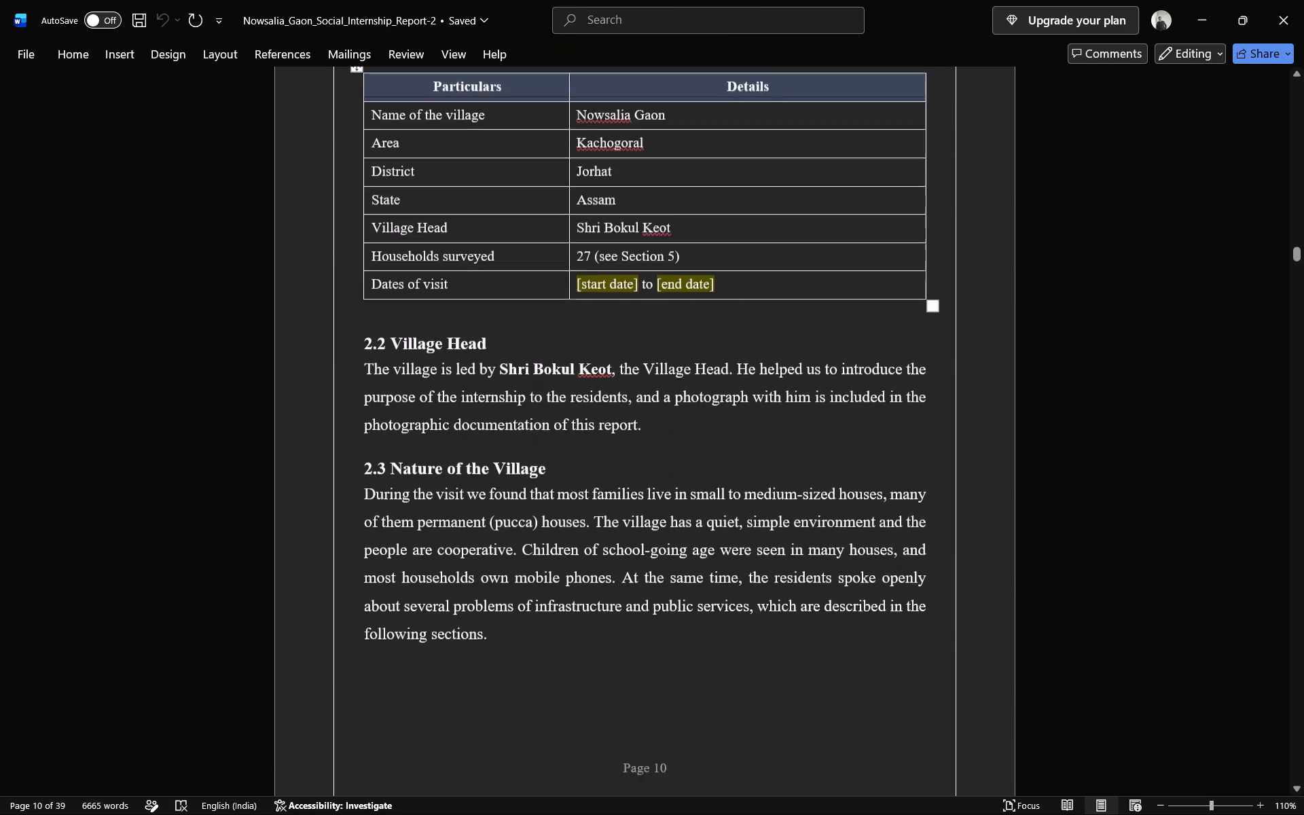
pyautogui.scroll(2, 850, 266)
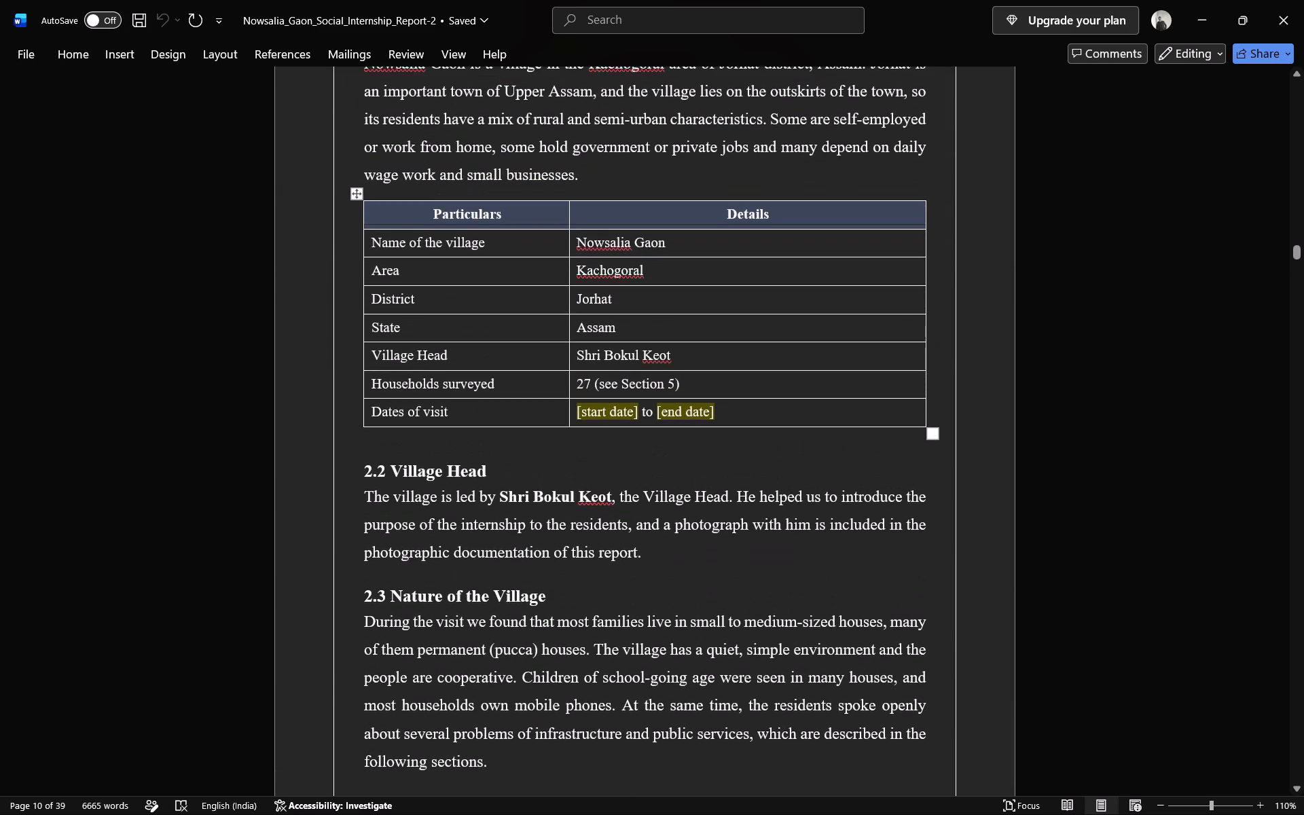
# Review the report backwards from the Study Area chapter through introduction sections 1.3 and 1.2 to the table of contents.
pyautogui.scroll(17, 850, 266)
pyautogui.scroll(4, 850, 266)
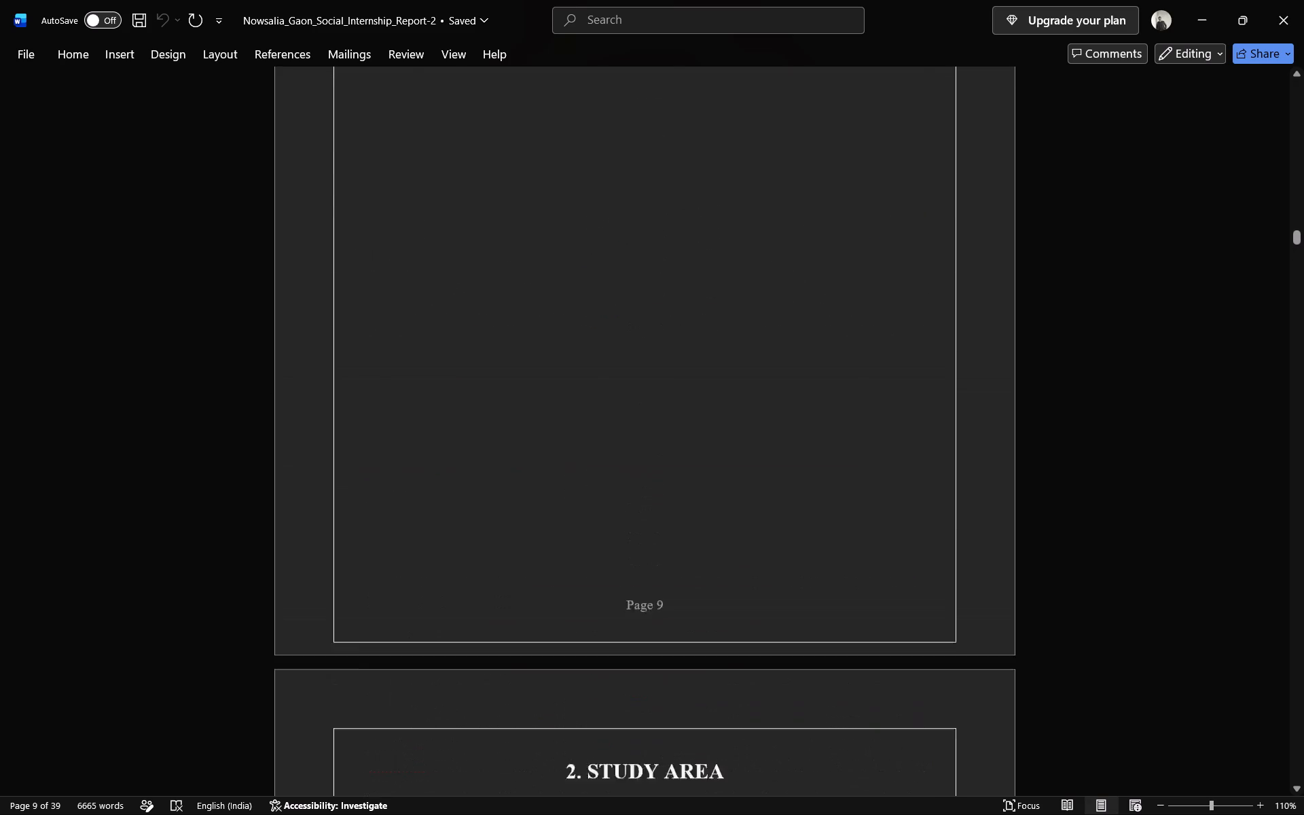
pyautogui.scroll(15, 850, 266)
pyautogui.scroll(10, 850, 266)
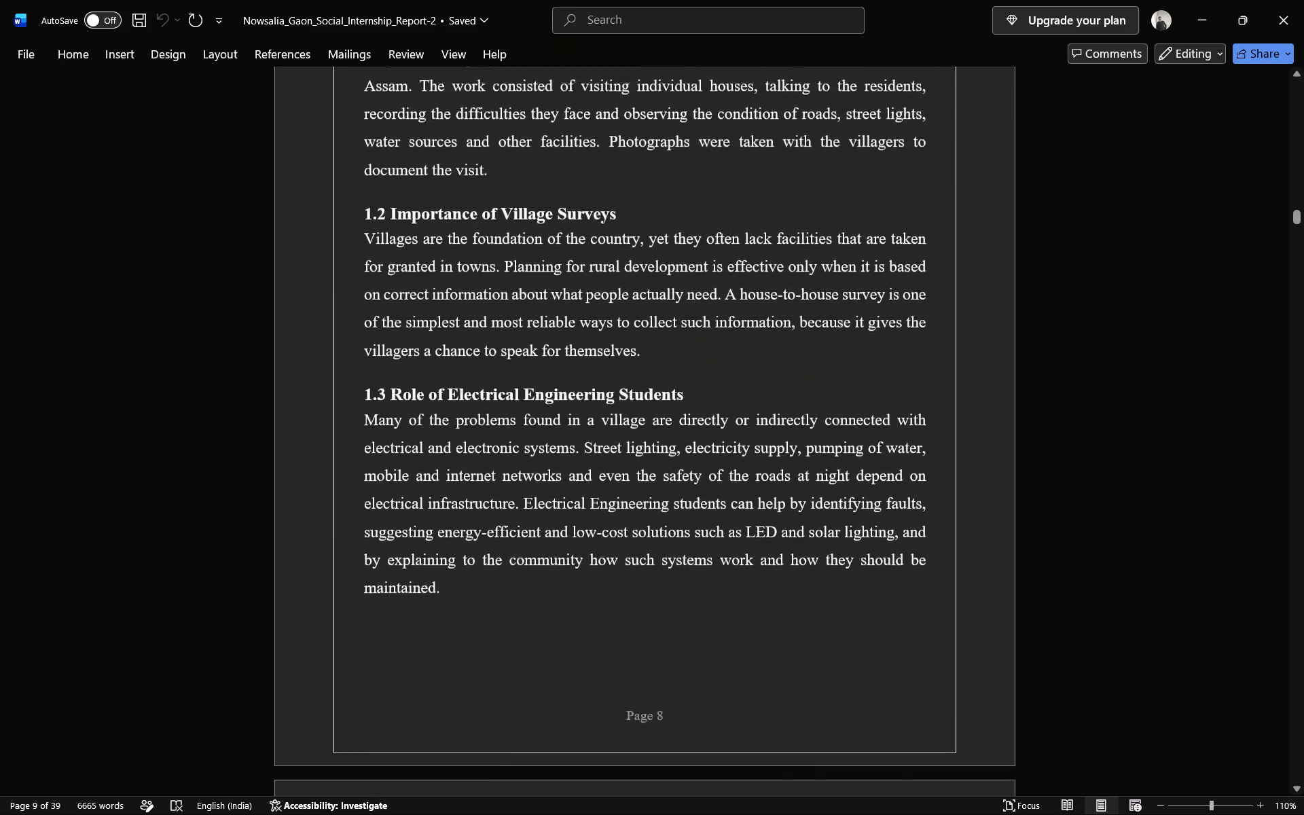
pyautogui.scroll(17, 850, 266)
pyautogui.scroll(6, 850, 266)
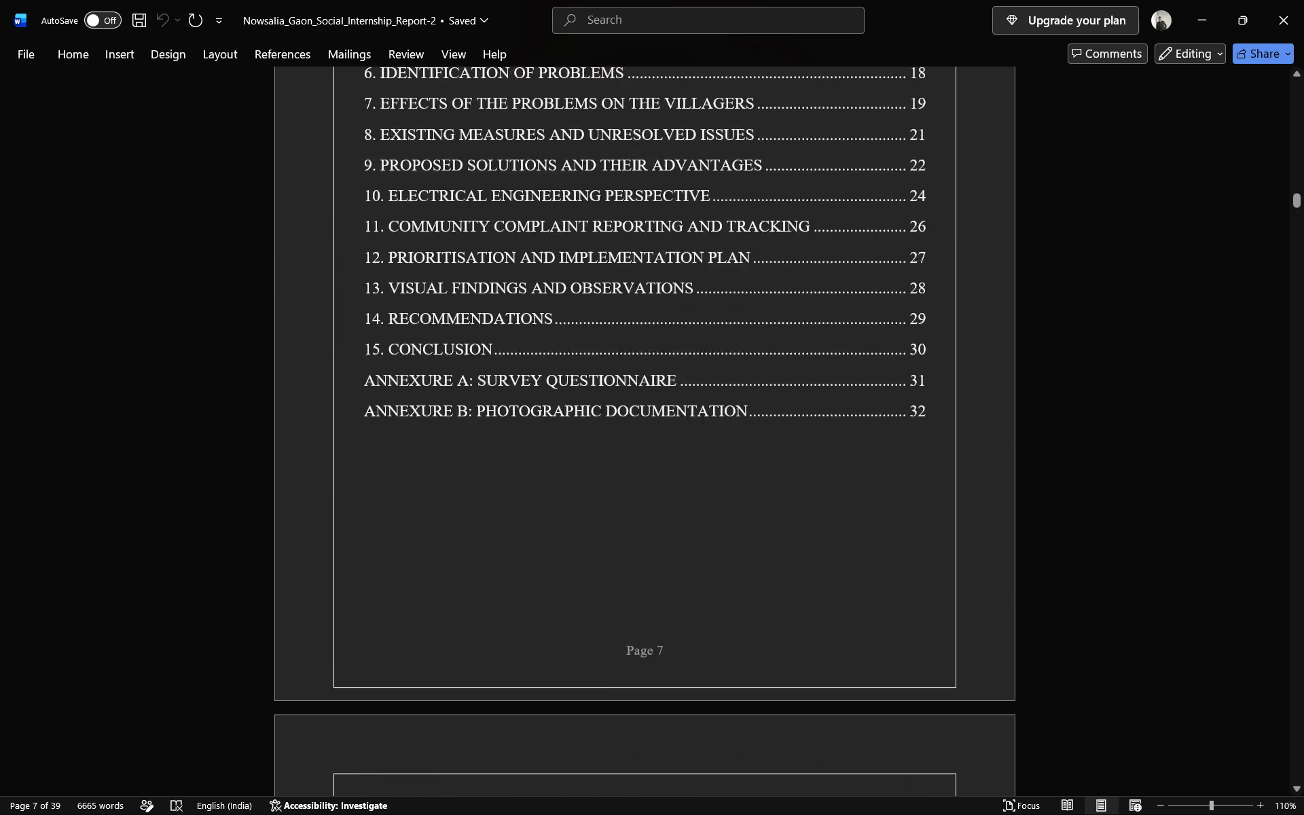
# Examine the full table of contents, from the certificates to Annexure B, and re-read the Abstract that precedes it.
pyautogui.scroll(4, 850, 266)
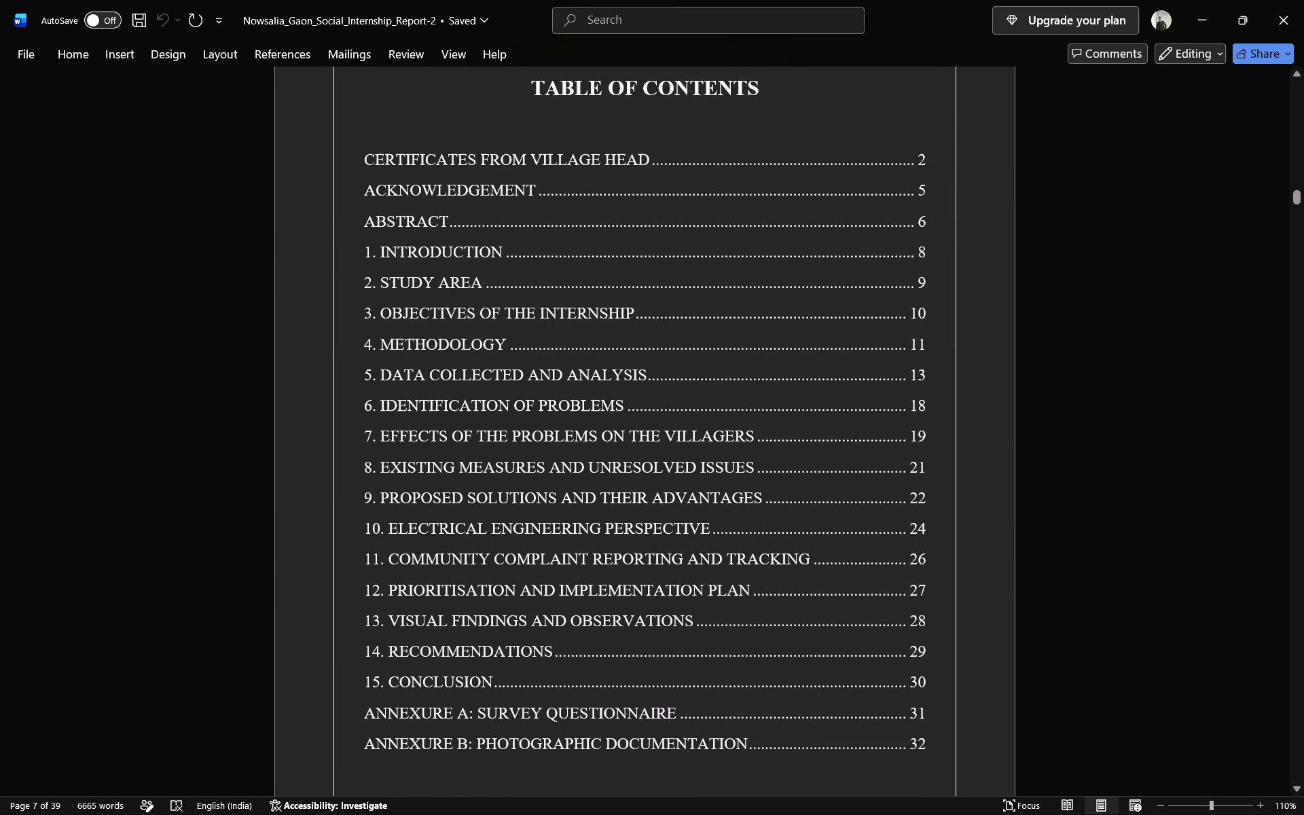
pyautogui.scroll(16, 850, 266)
pyautogui.scroll(6, 850, 266)
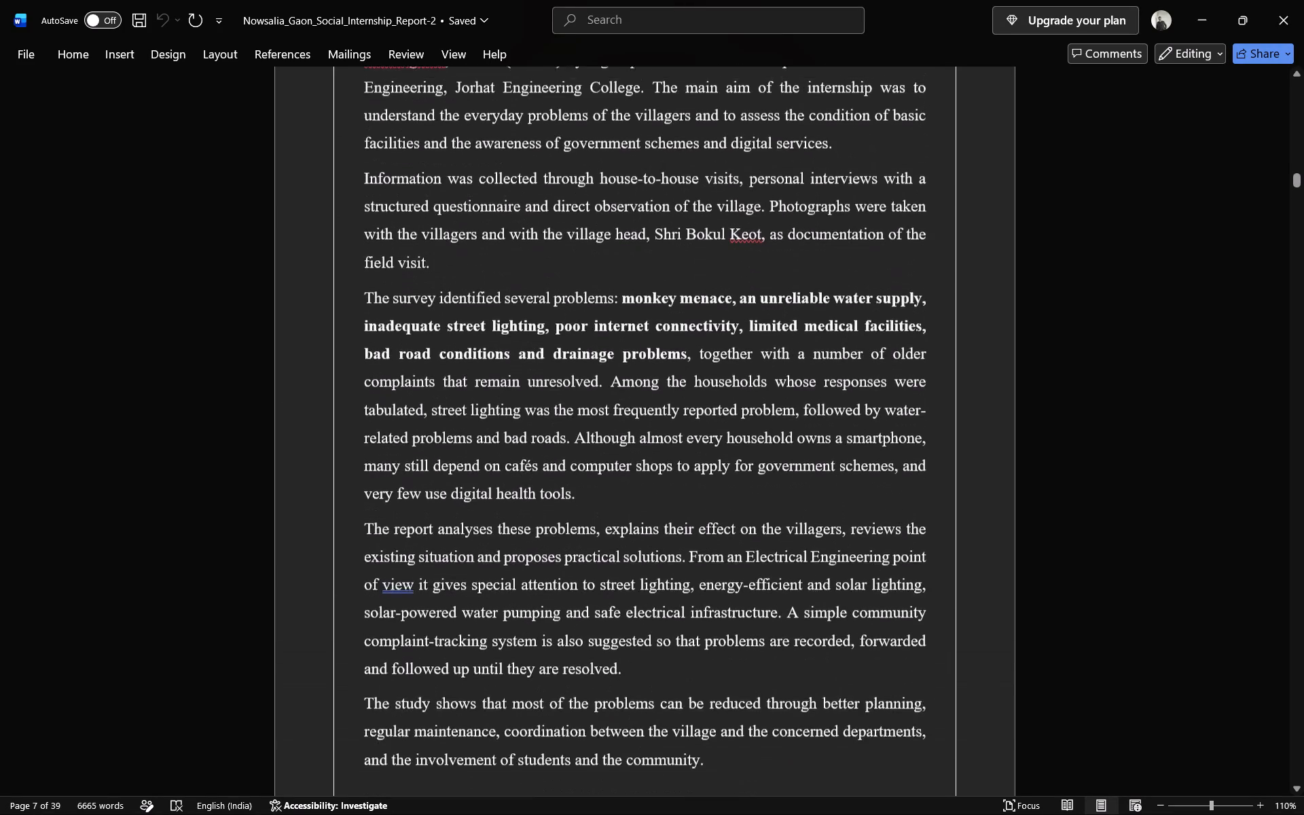
pyautogui.scroll(4, 850, 266)
pyautogui.scroll(-2, 850, 266)
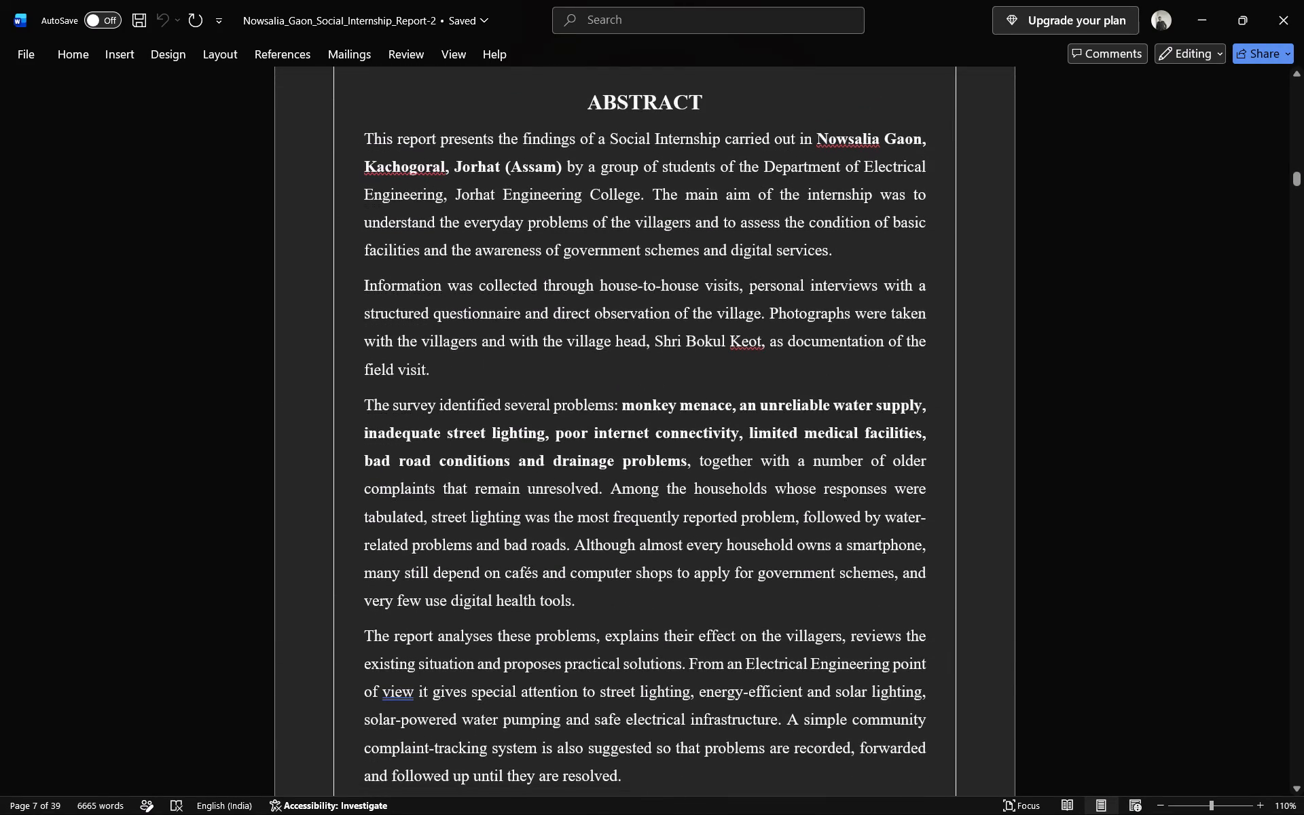
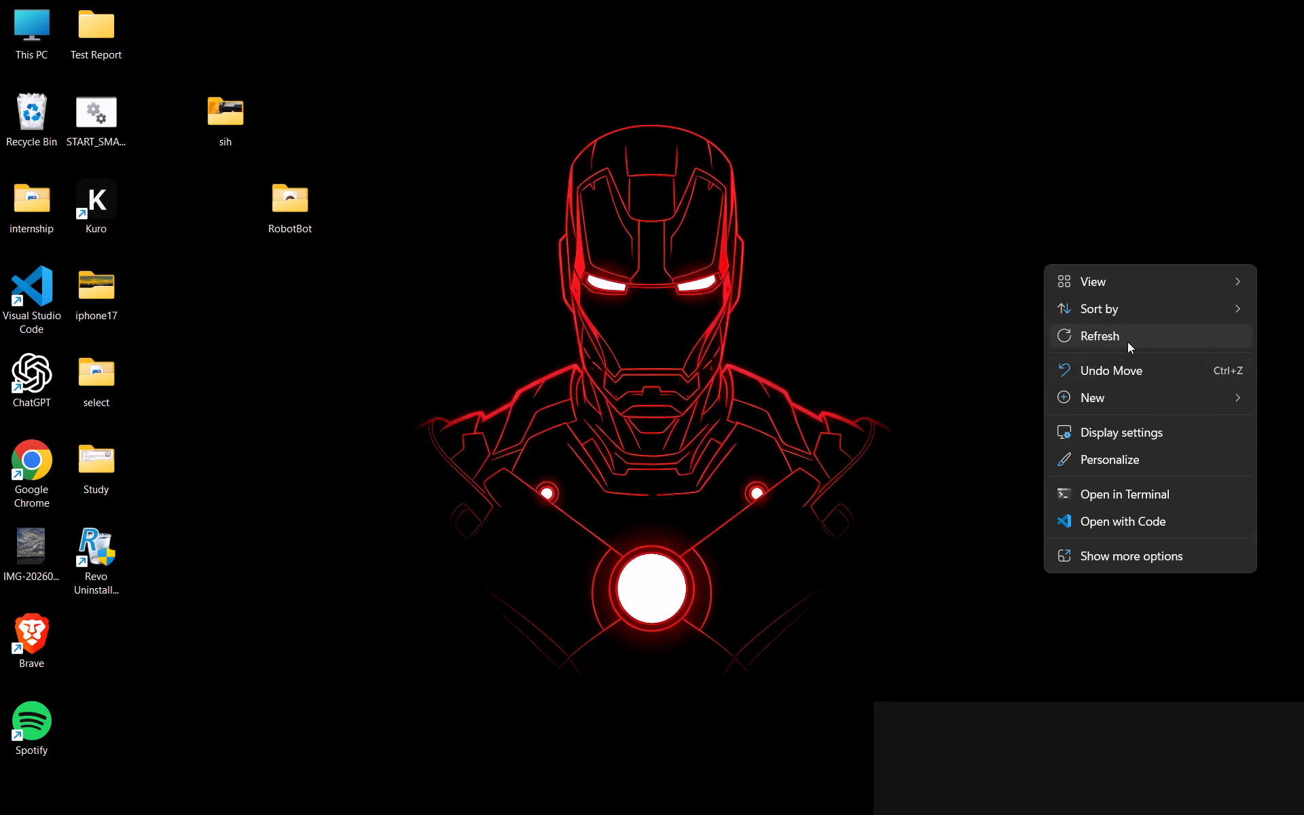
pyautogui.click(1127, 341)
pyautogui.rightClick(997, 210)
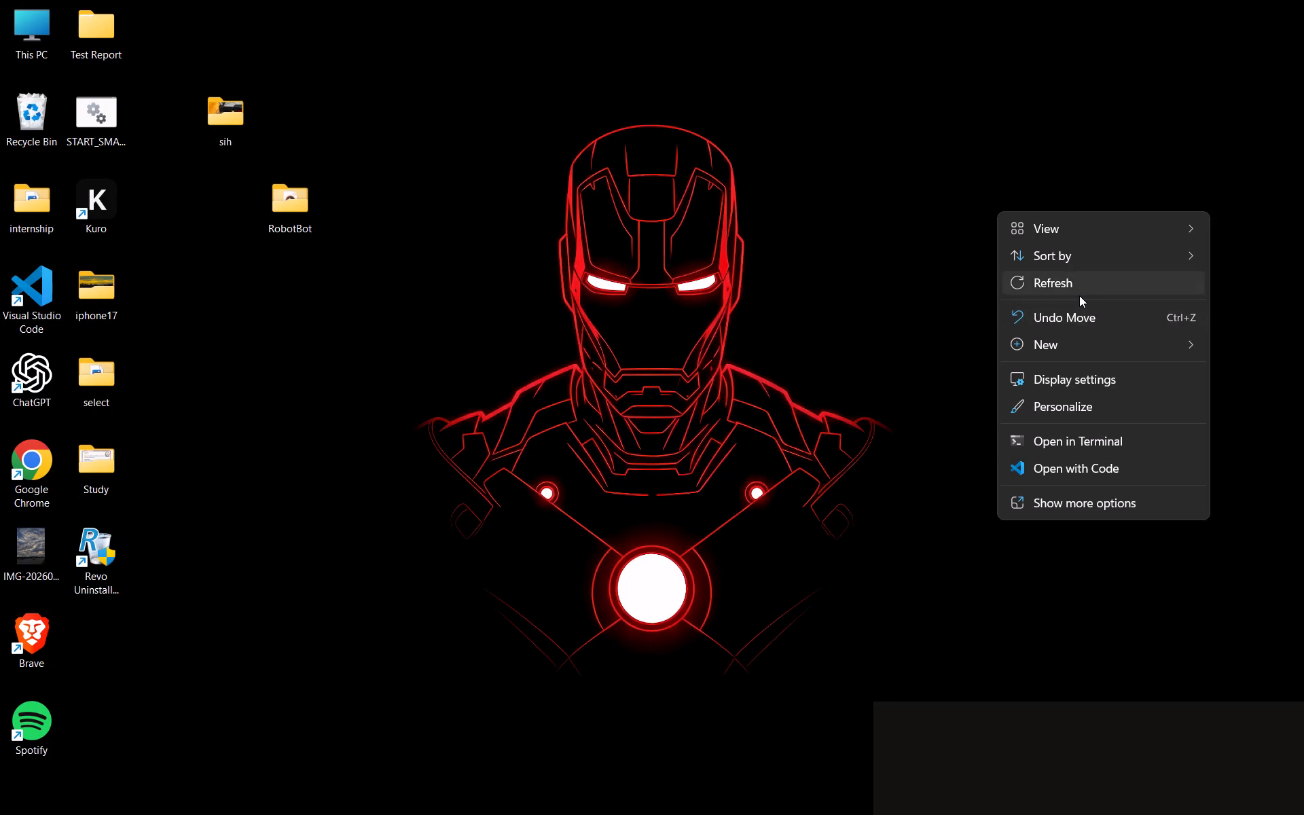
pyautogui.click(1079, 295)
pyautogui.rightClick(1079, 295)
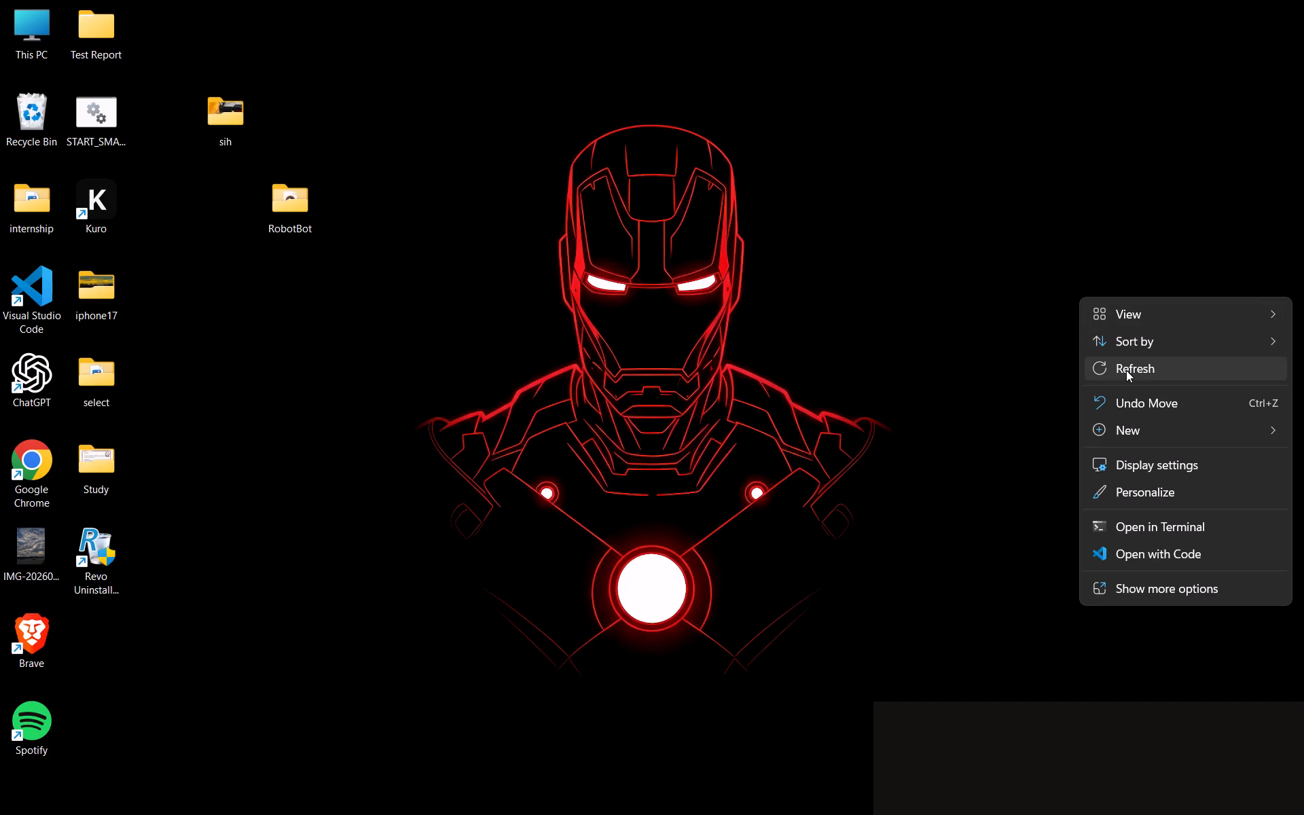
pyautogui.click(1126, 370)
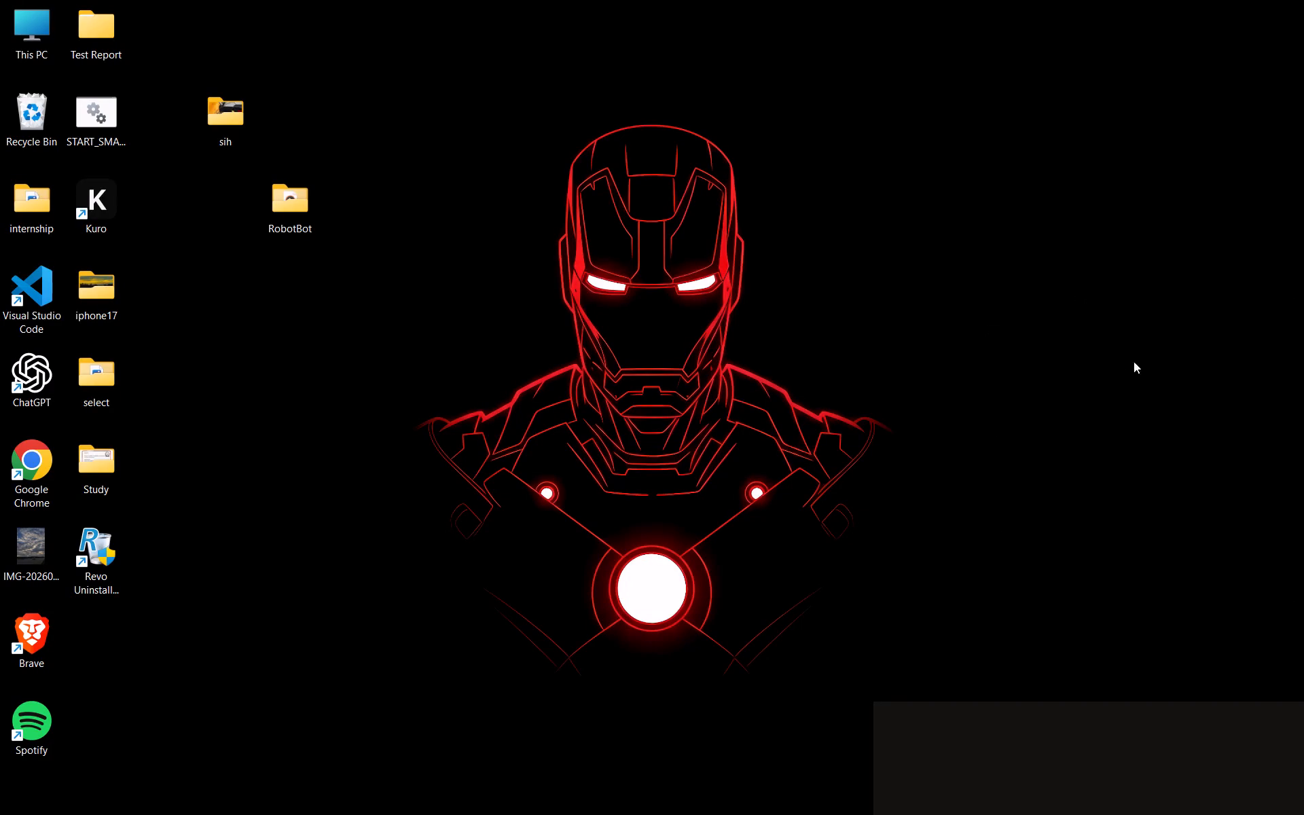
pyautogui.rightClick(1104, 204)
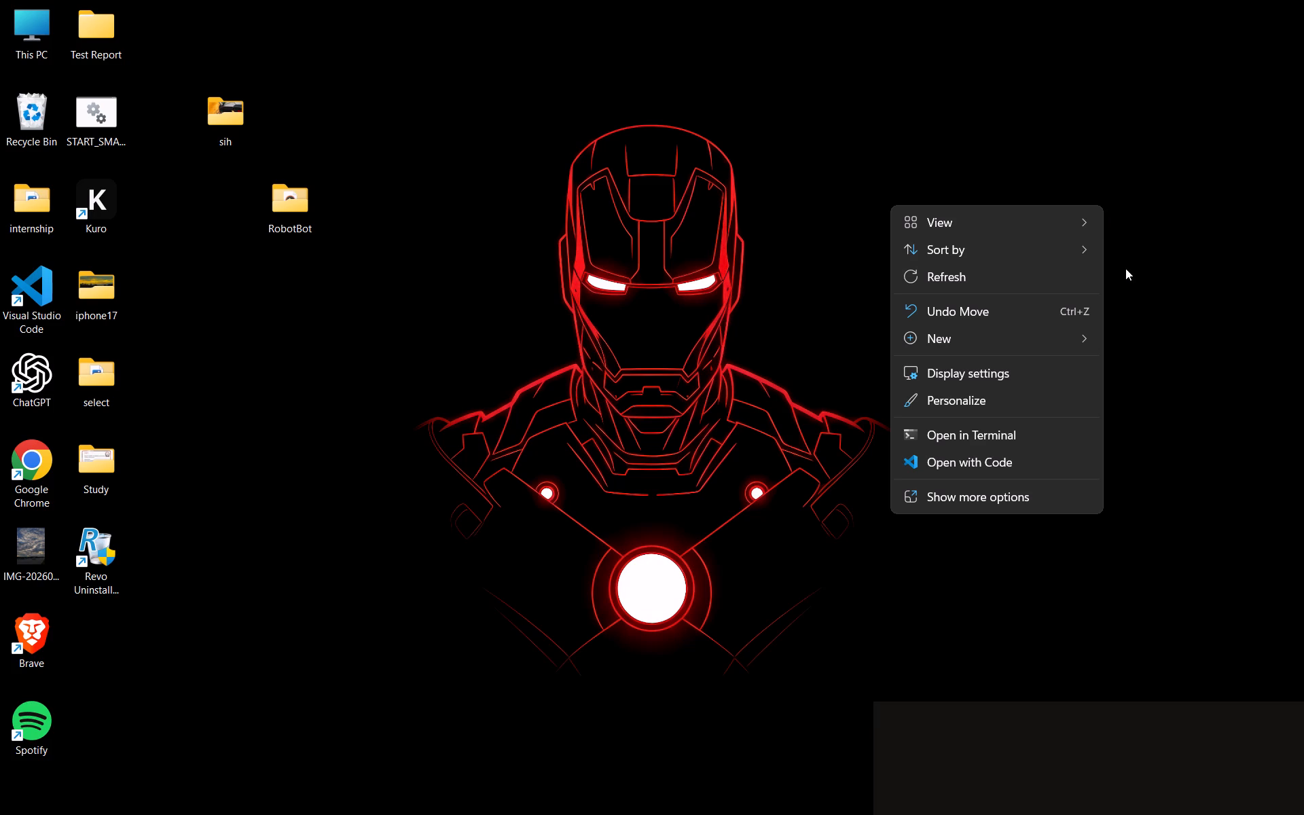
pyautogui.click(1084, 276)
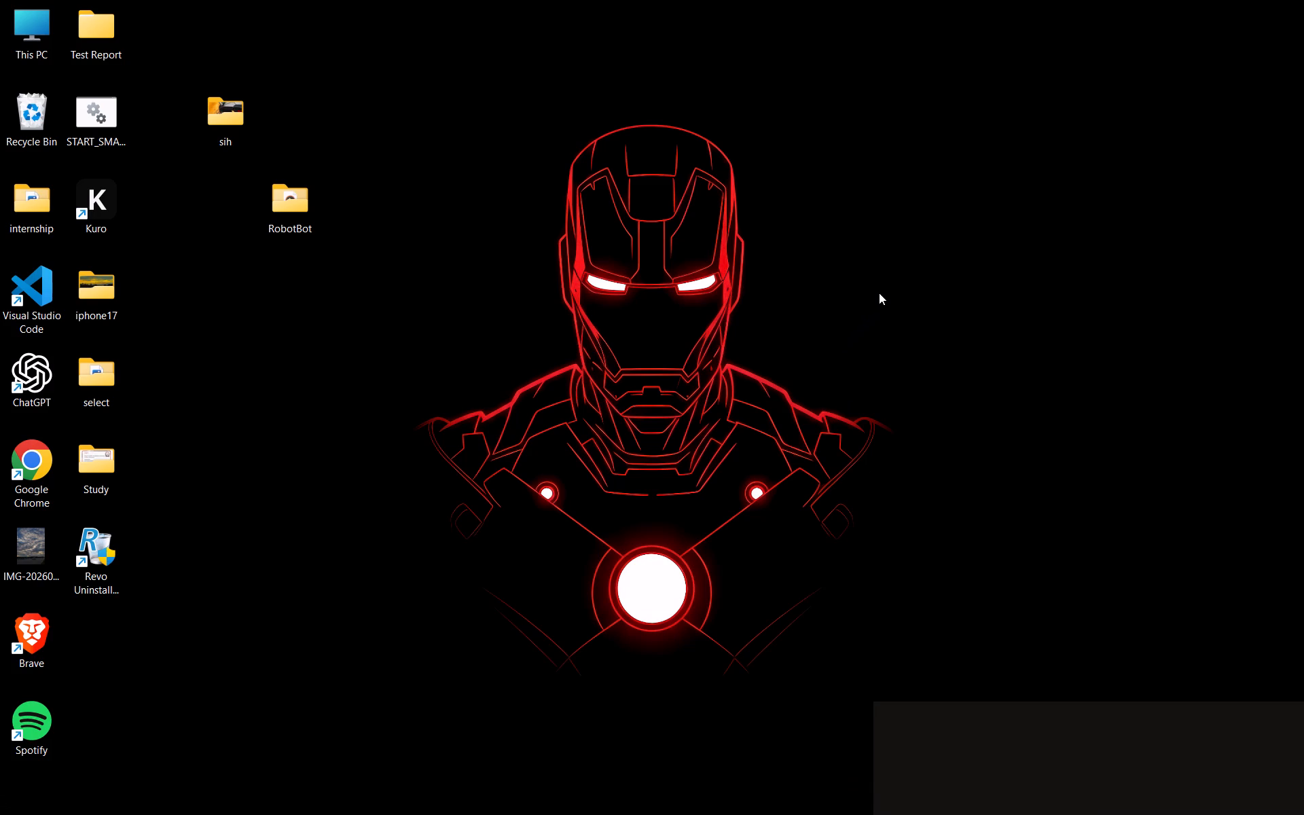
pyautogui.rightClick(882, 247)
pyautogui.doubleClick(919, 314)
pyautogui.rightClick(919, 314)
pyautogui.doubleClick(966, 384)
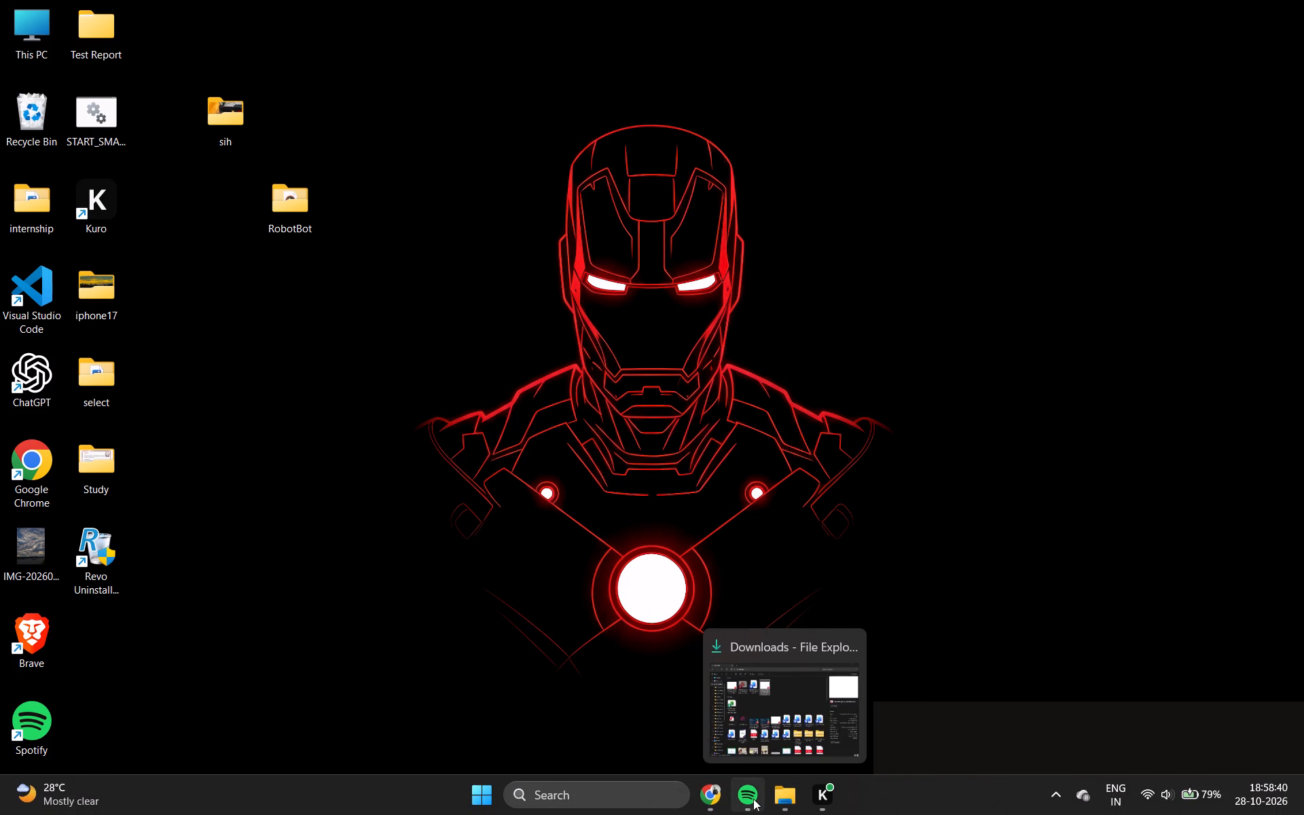
# Toggle playback of the current Spotify track from its window preview.
pyautogui.click(753, 748)
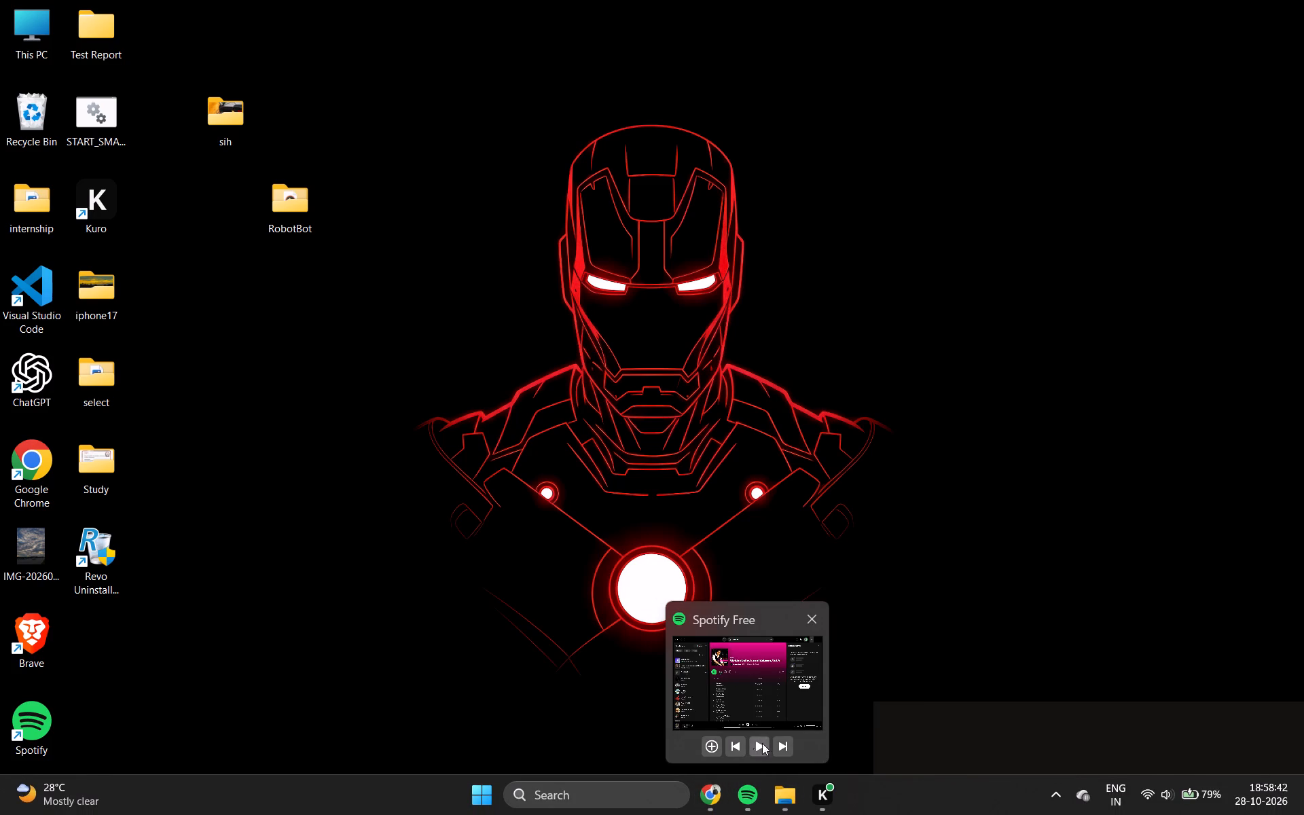
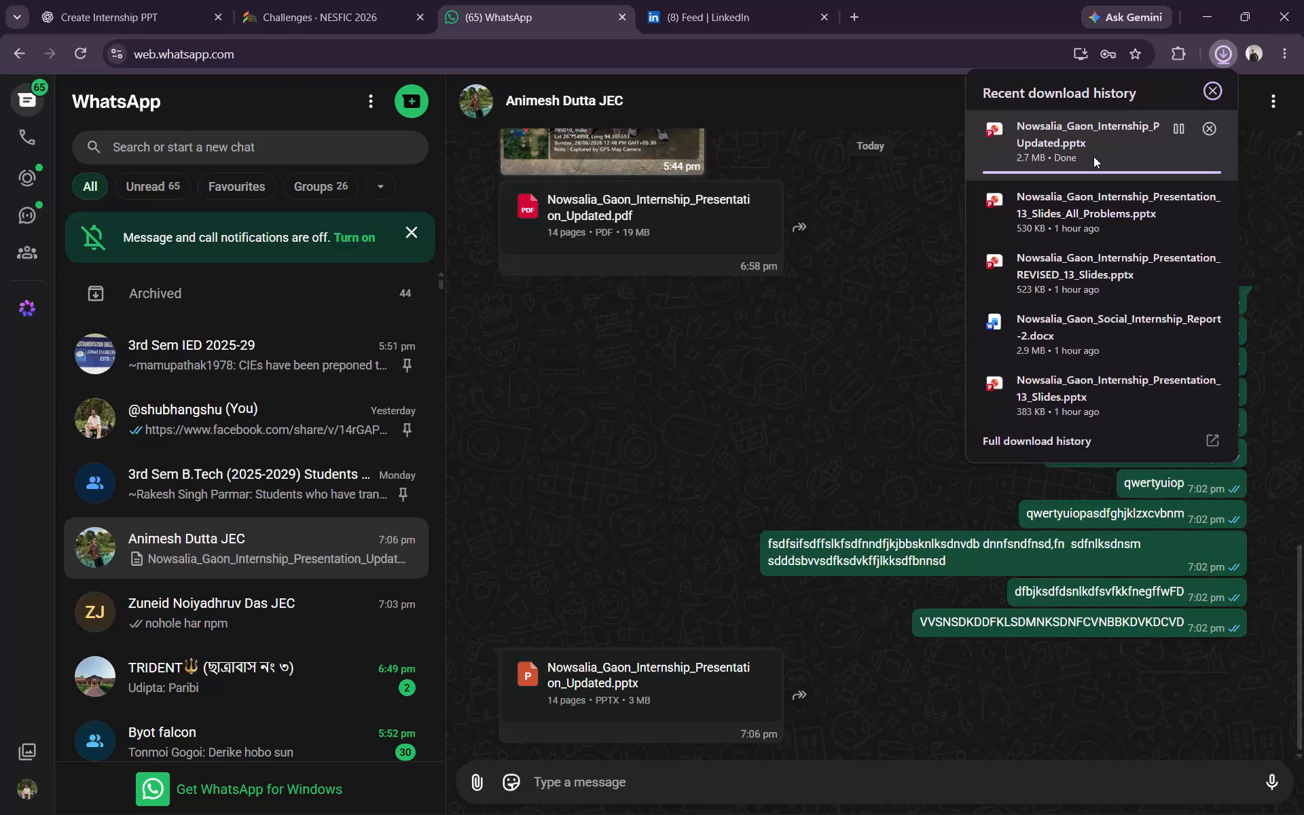
# Open the downloaded Nowsalia_Gaon_Internship_Presentation_Updated.pptx in PowerPoint, enable editing and maximise its window.
pyautogui.click(1093, 156)
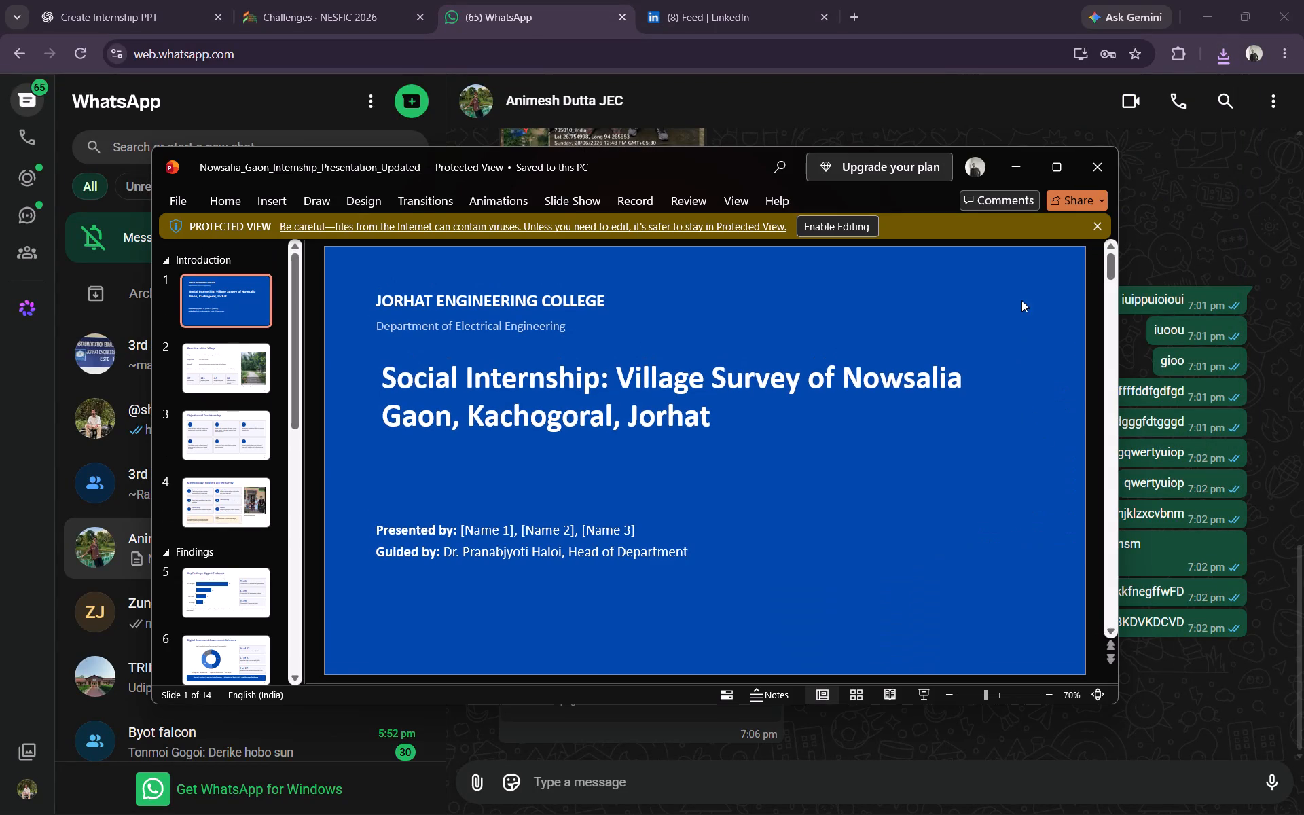
pyautogui.click(835, 228)
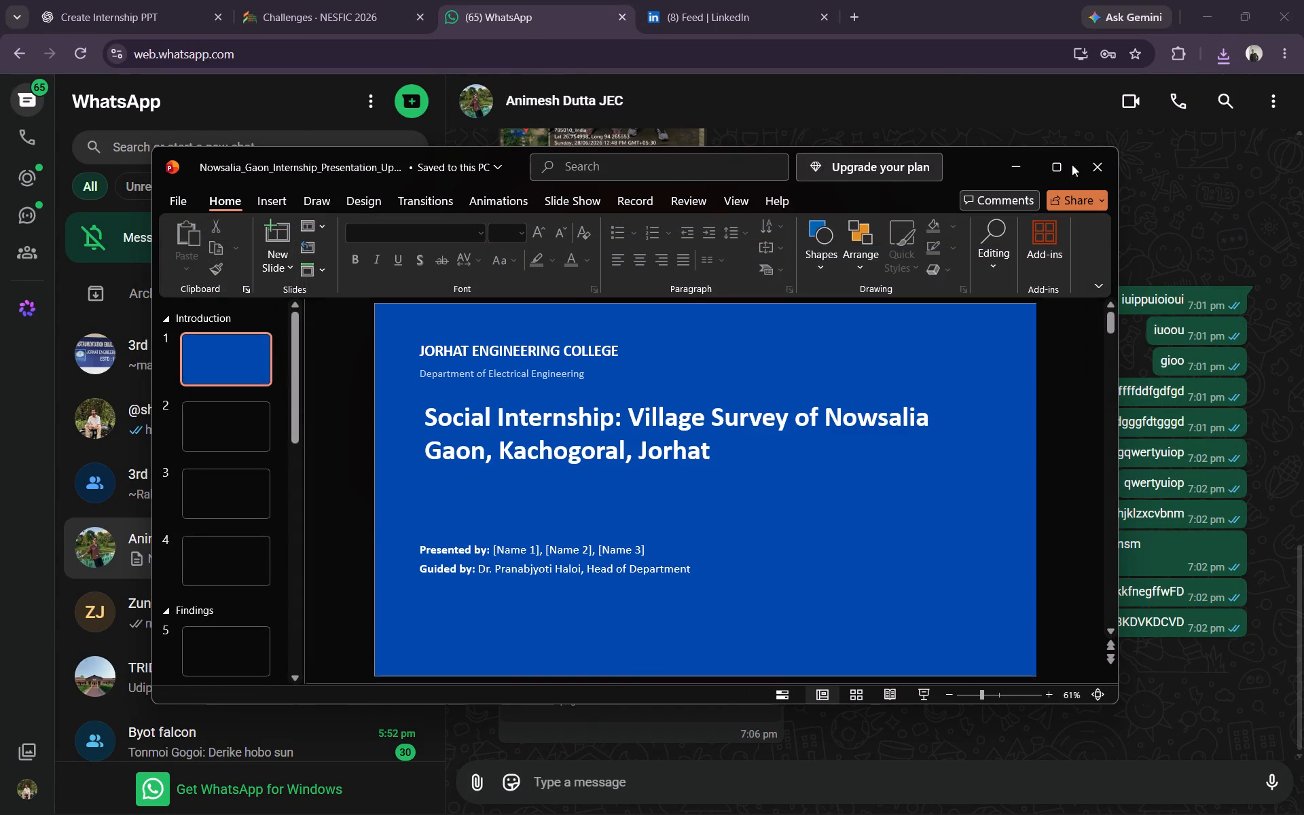
pyautogui.click(1064, 164)
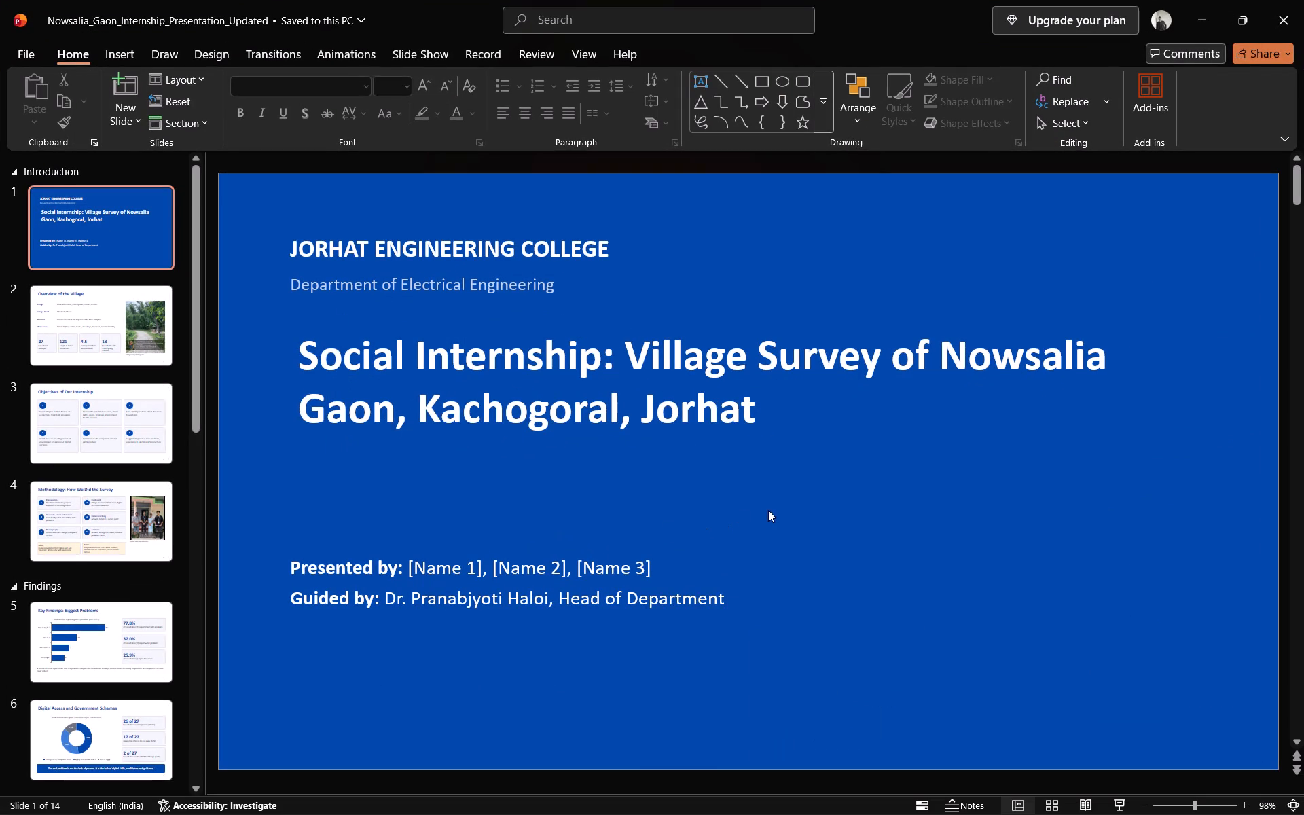
# Skim the presentation from the title slide to the Digital Access and Government Schemes slide and return to the title slide.
pyautogui.scroll(-5, 615, 509)
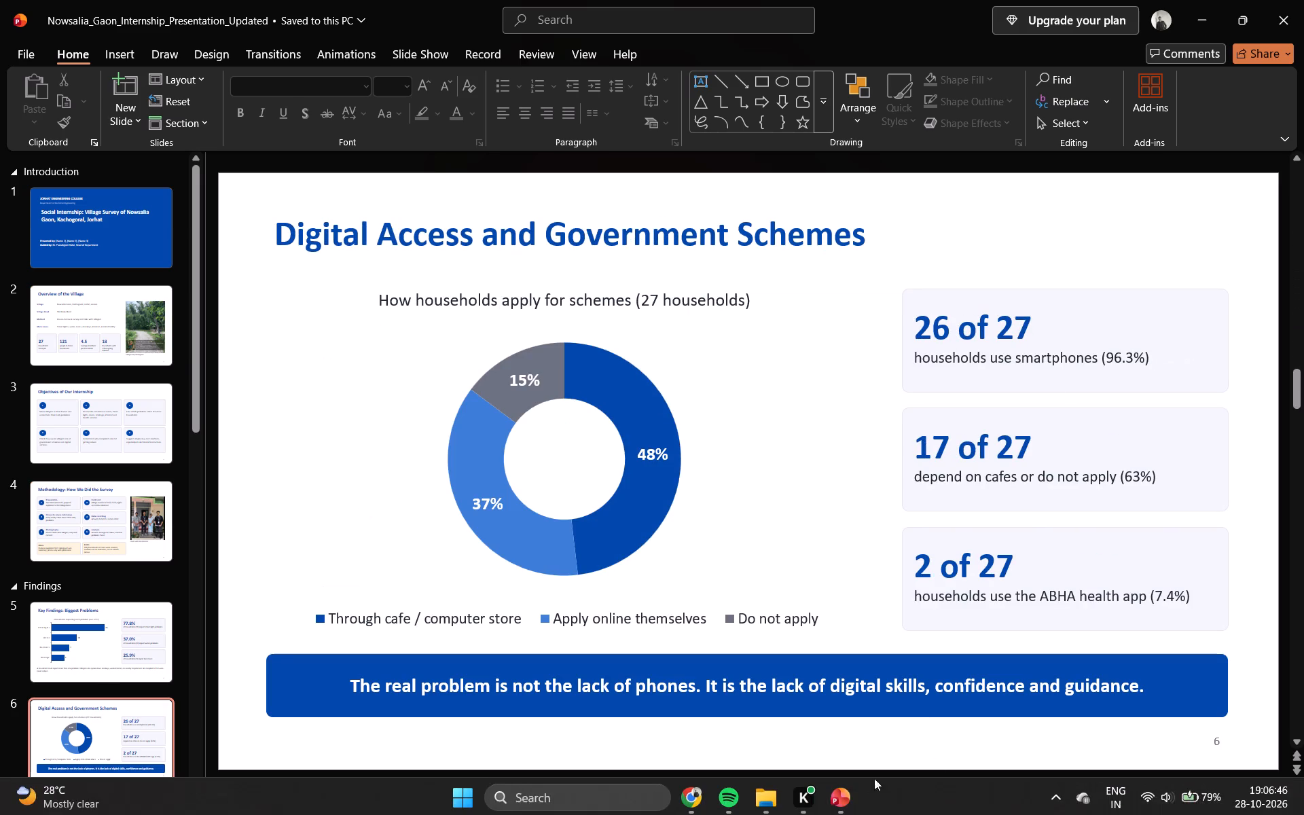
pyautogui.scroll(6, 616, 573)
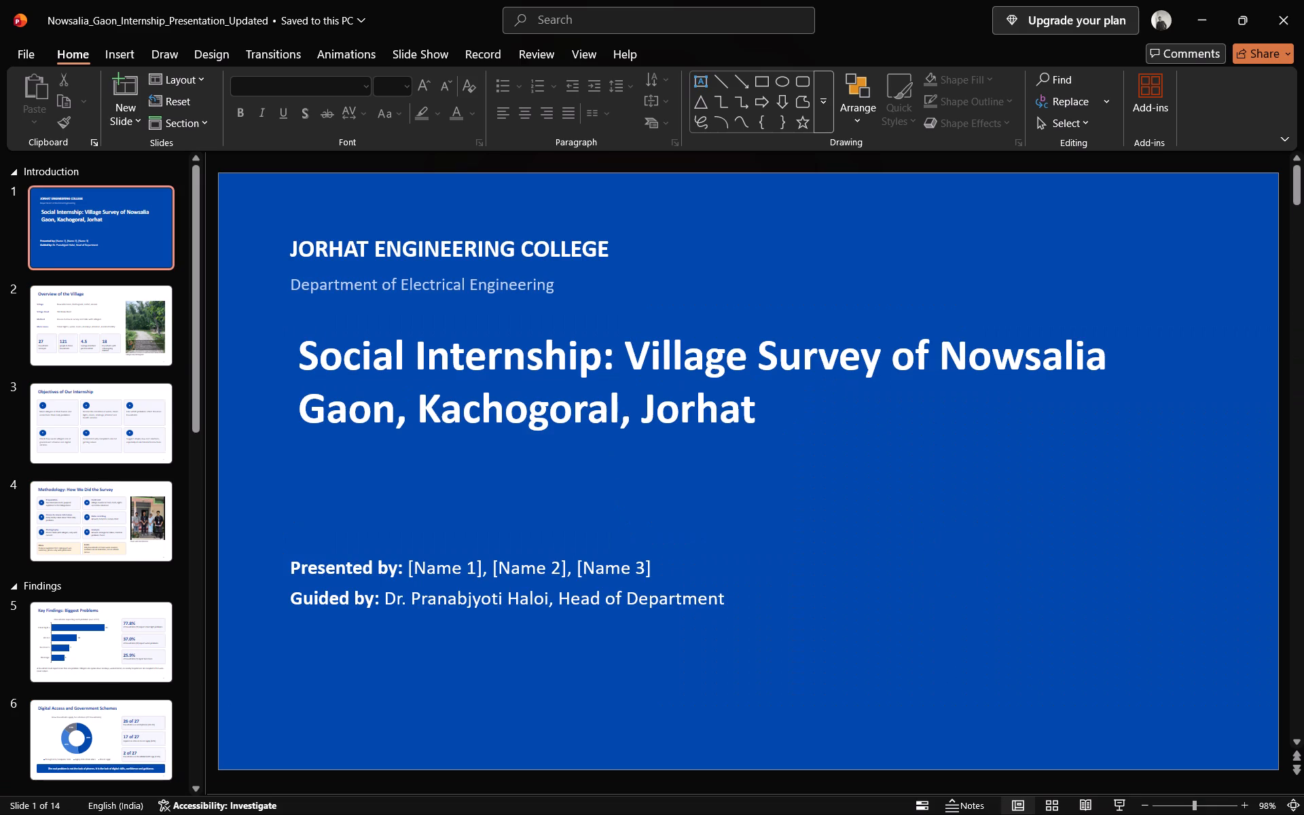
# Review the opening slides of the internship presentation: the title slide, Overview of the Village and Objectives of Our Internship.
pyautogui.scroll(-1, 605, 409)
pyautogui.scroll(2, 605, 409)
pyautogui.scroll(-2, 605, 409)
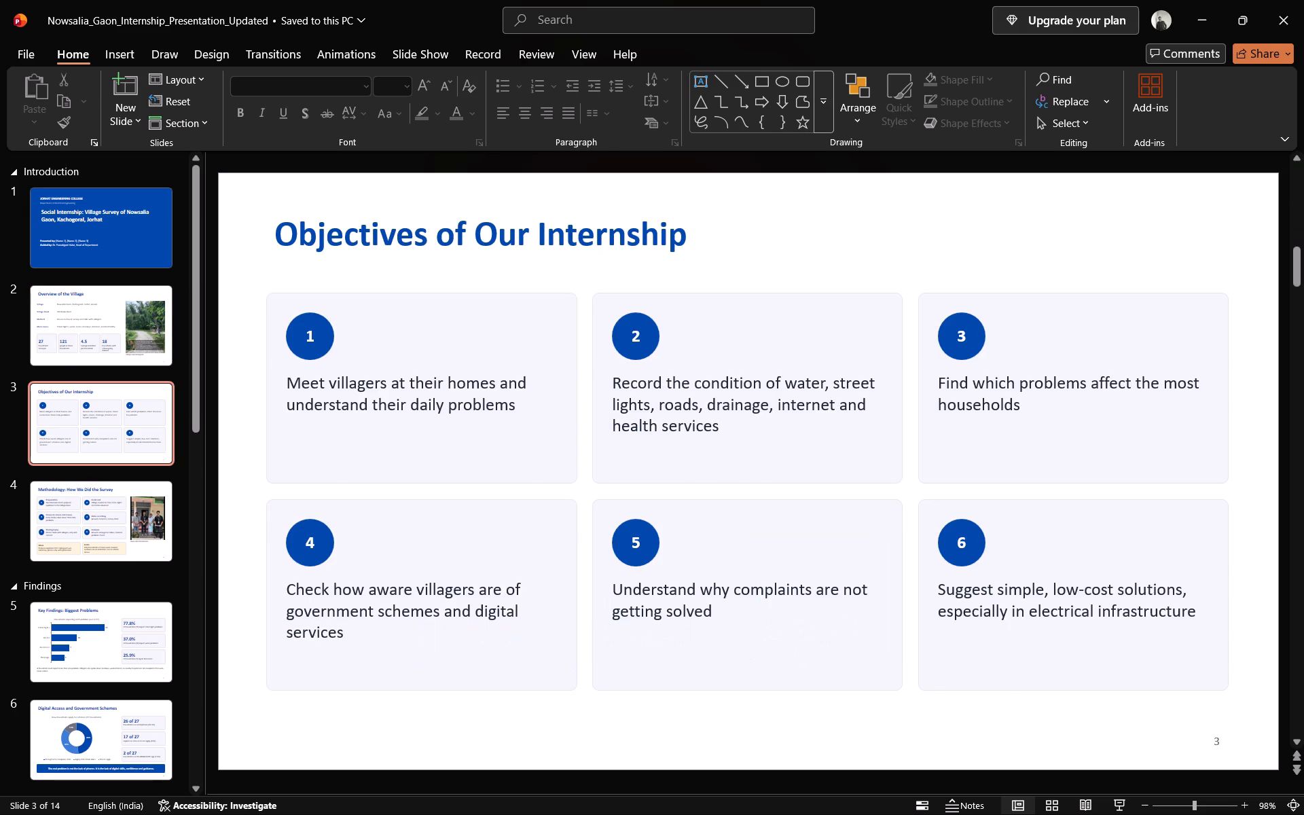
pyautogui.scroll(4, 605, 409)
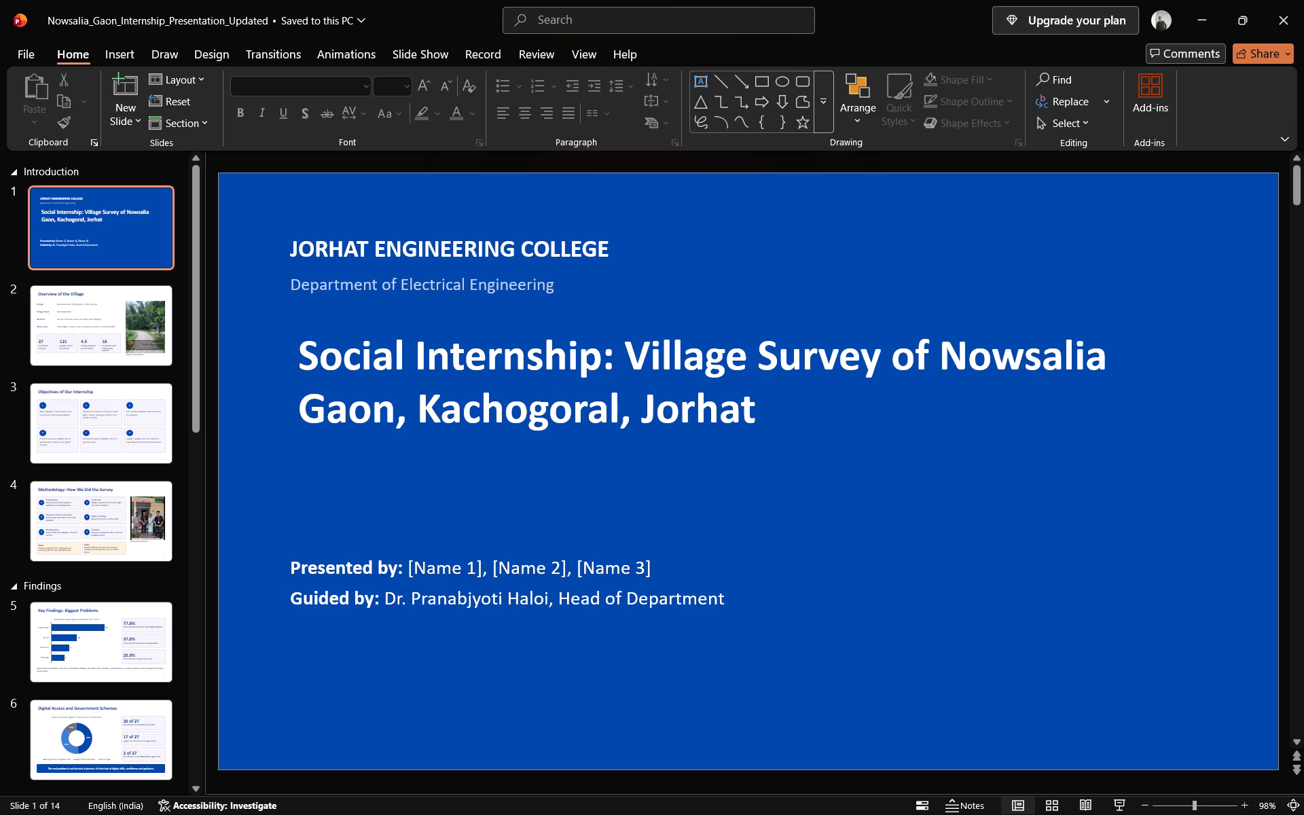
pyautogui.scroll(-1, 678, 344)
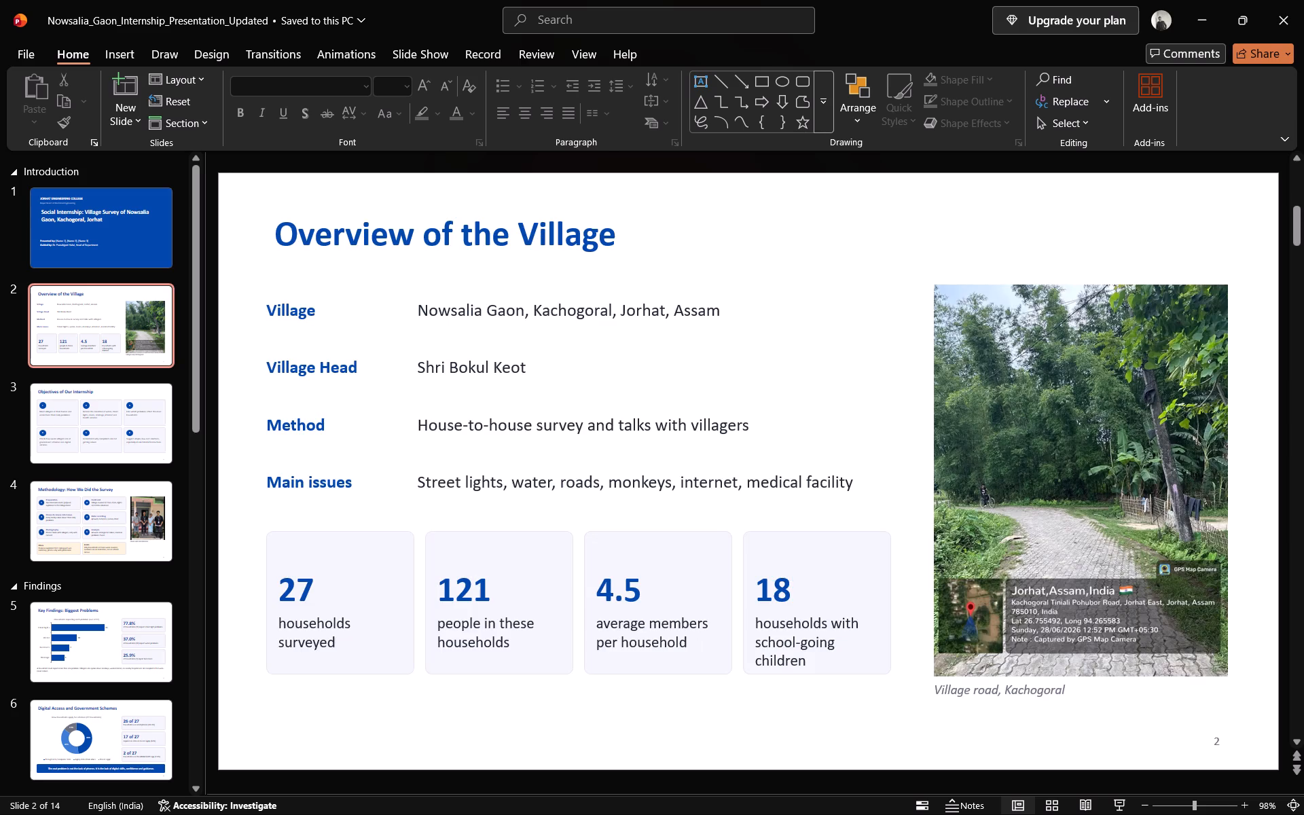
pyautogui.scroll(1, 678, 344)
pyautogui.scroll(-1, 678, 344)
pyautogui.scroll(1, 678, 344)
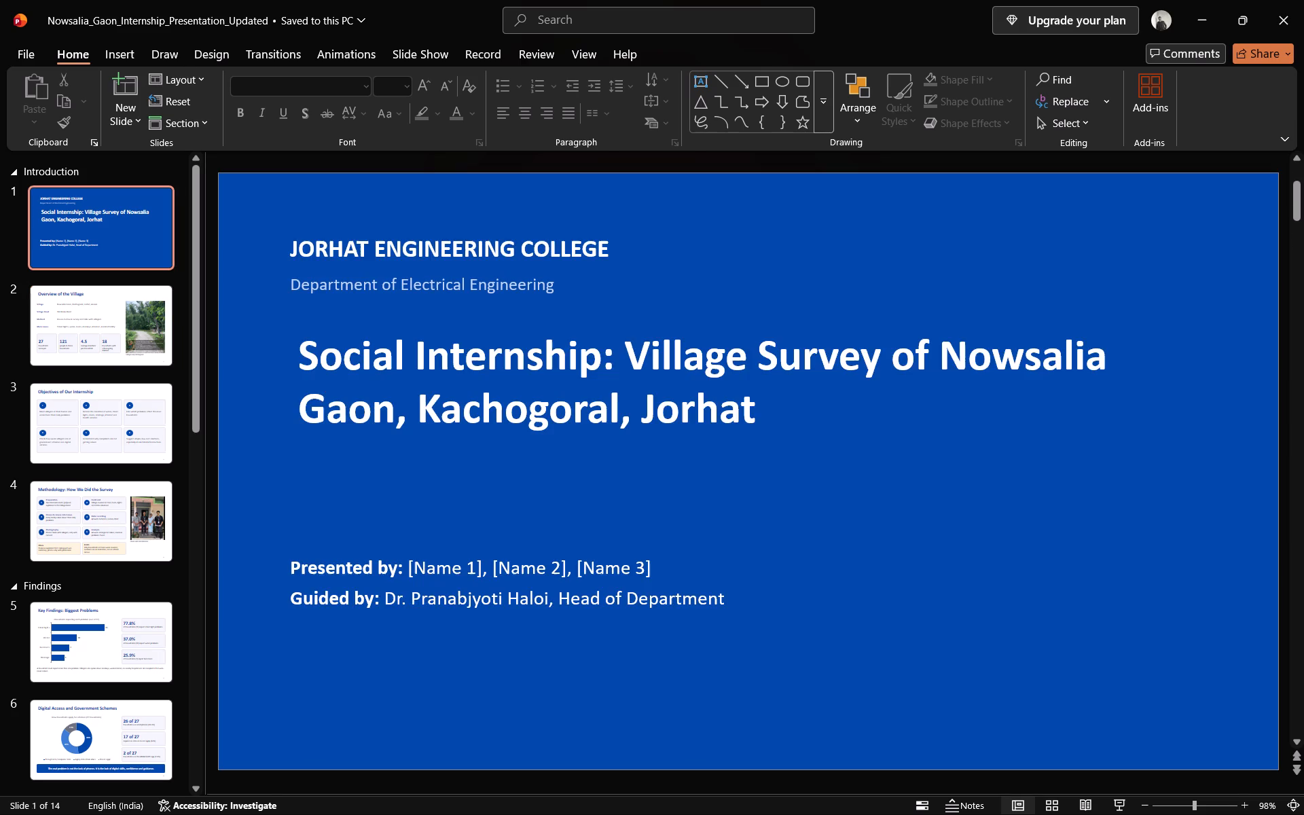
pyautogui.scroll(1, 678, 344)
pyautogui.scroll(-2, 678, 344)
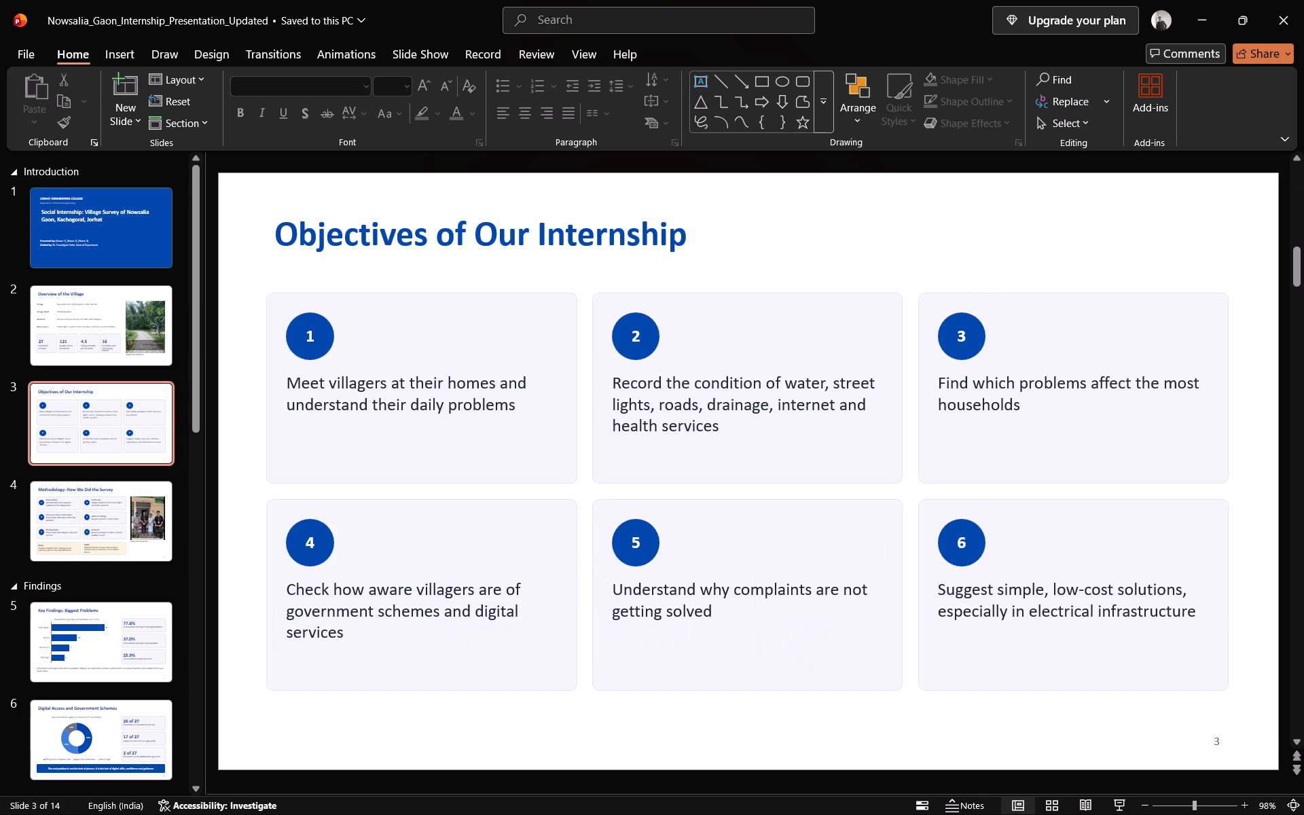
pyautogui.scroll(1, 678, 344)
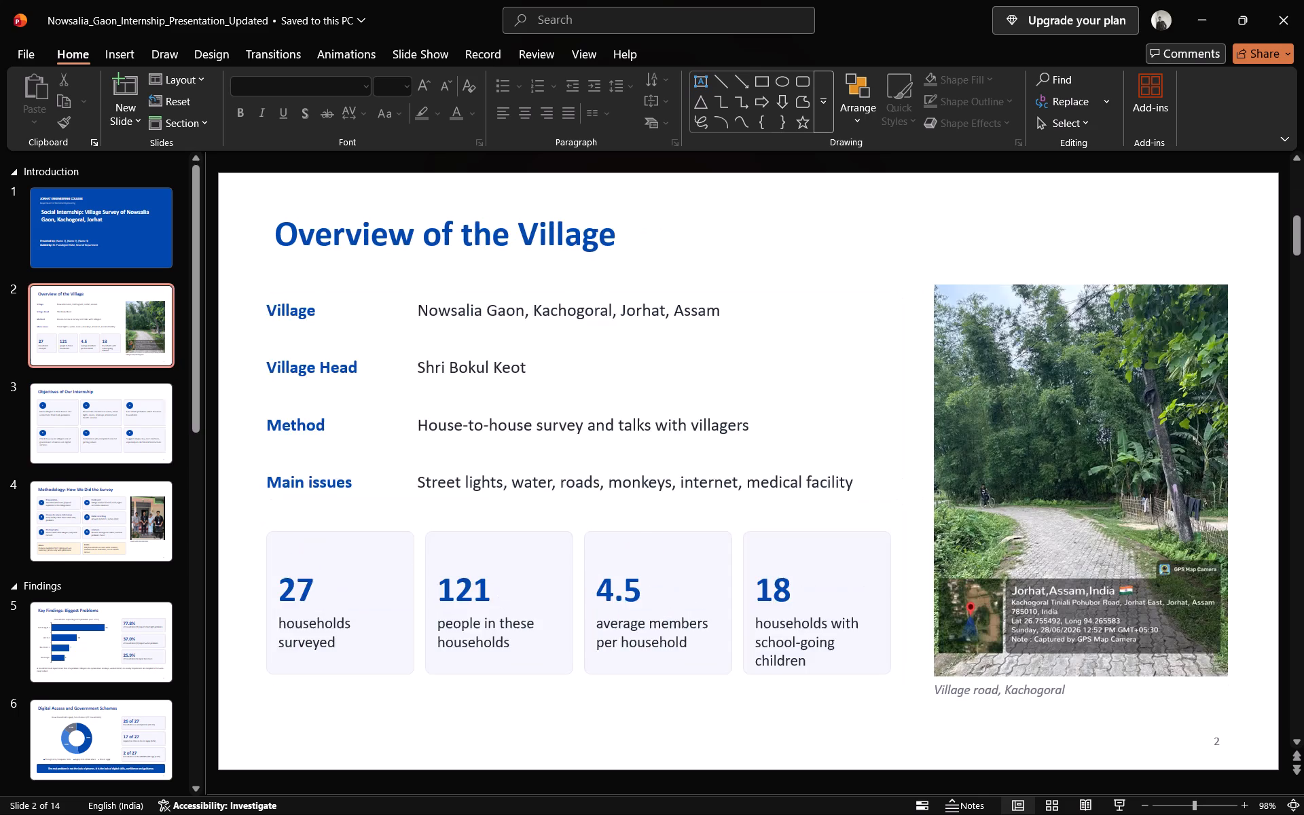
pyautogui.scroll(3, 678, 344)
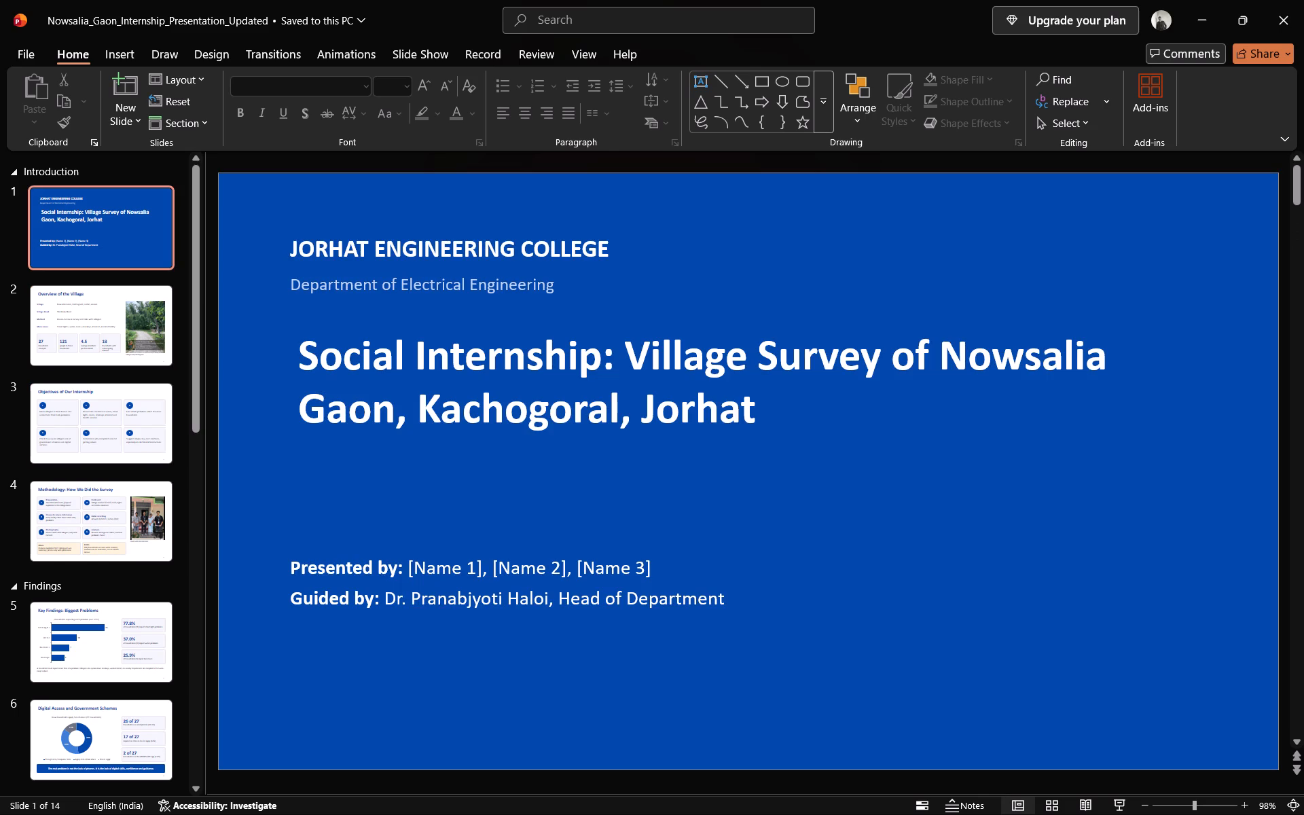
pyautogui.scroll(-2, 678, 344)
pyautogui.scroll(4, 678, 344)
pyautogui.scroll(-1, 678, 344)
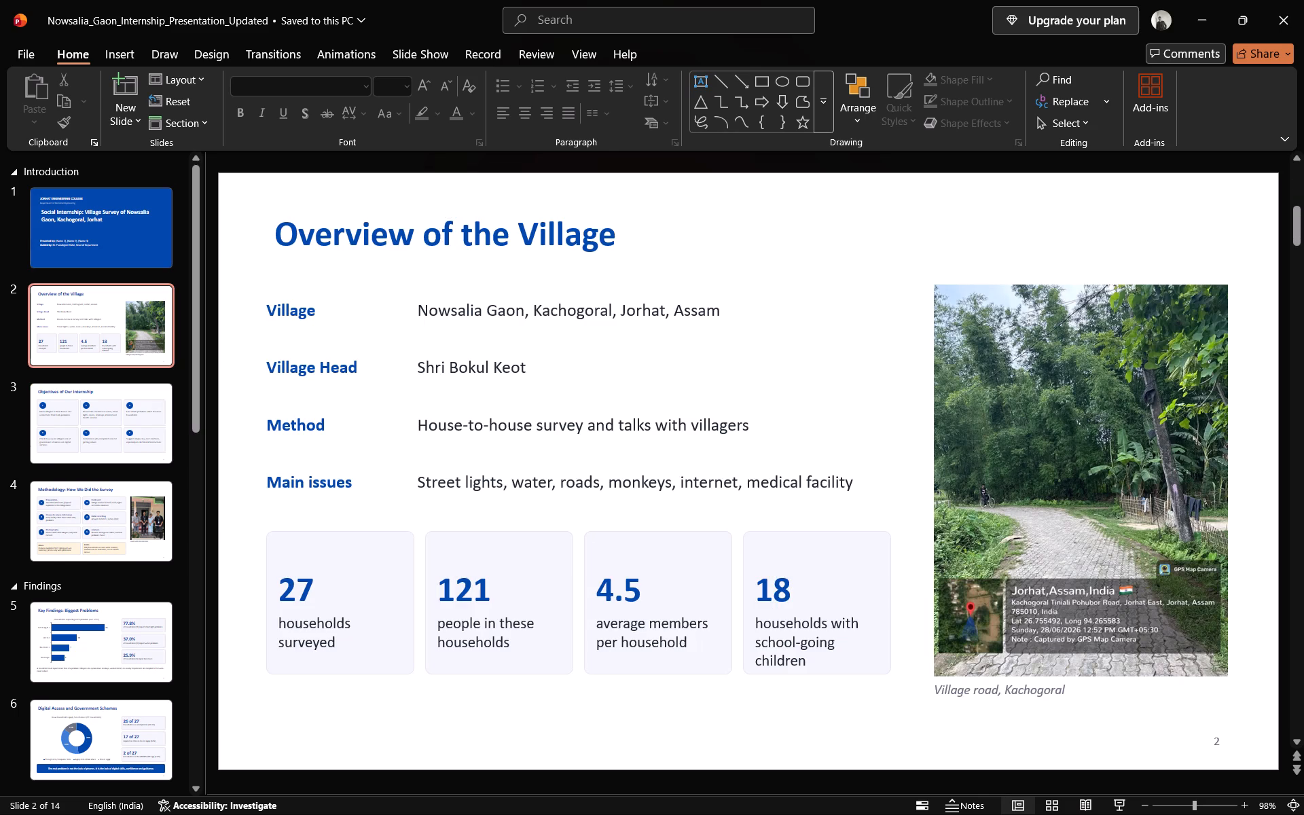
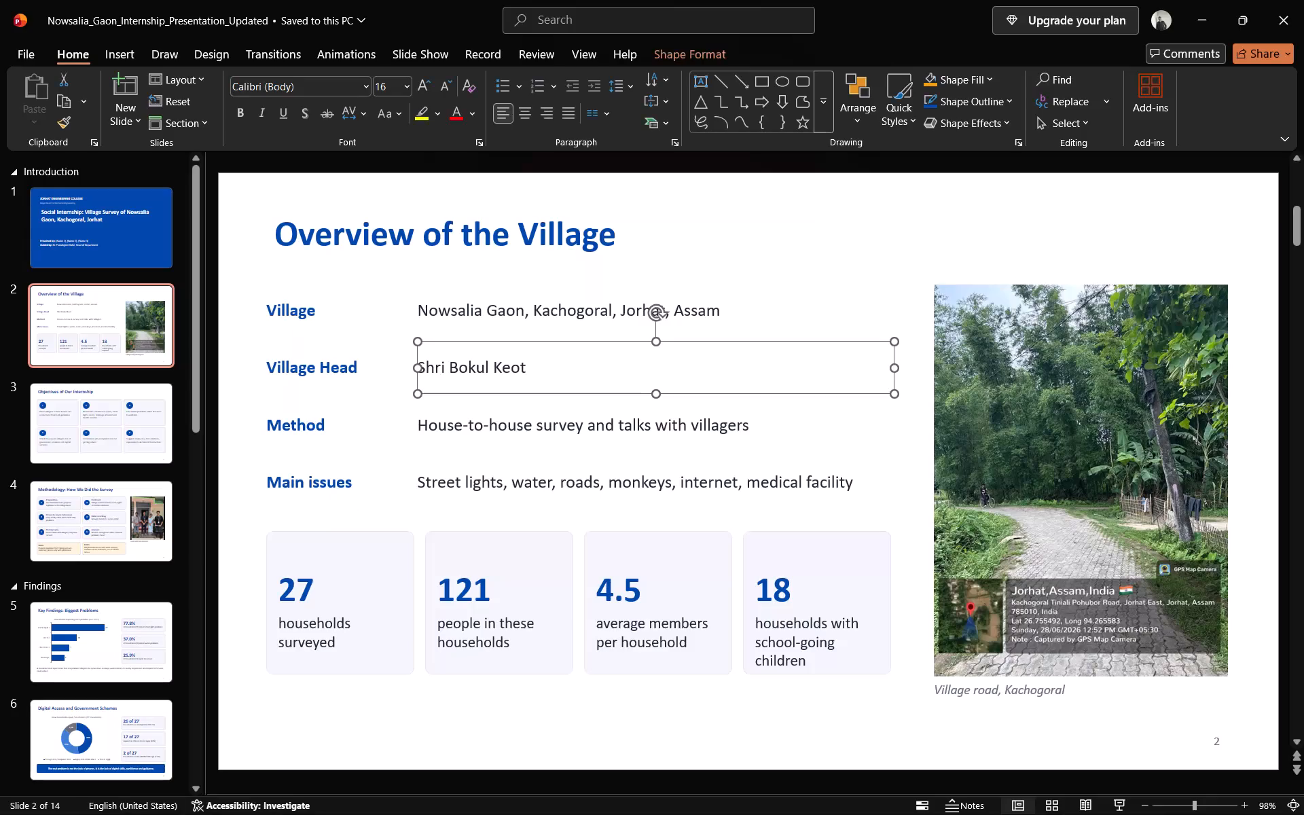
# Skim the presentation from Overview of the Village through to the closing THANK YOU slide.
pyautogui.click(760, 327)
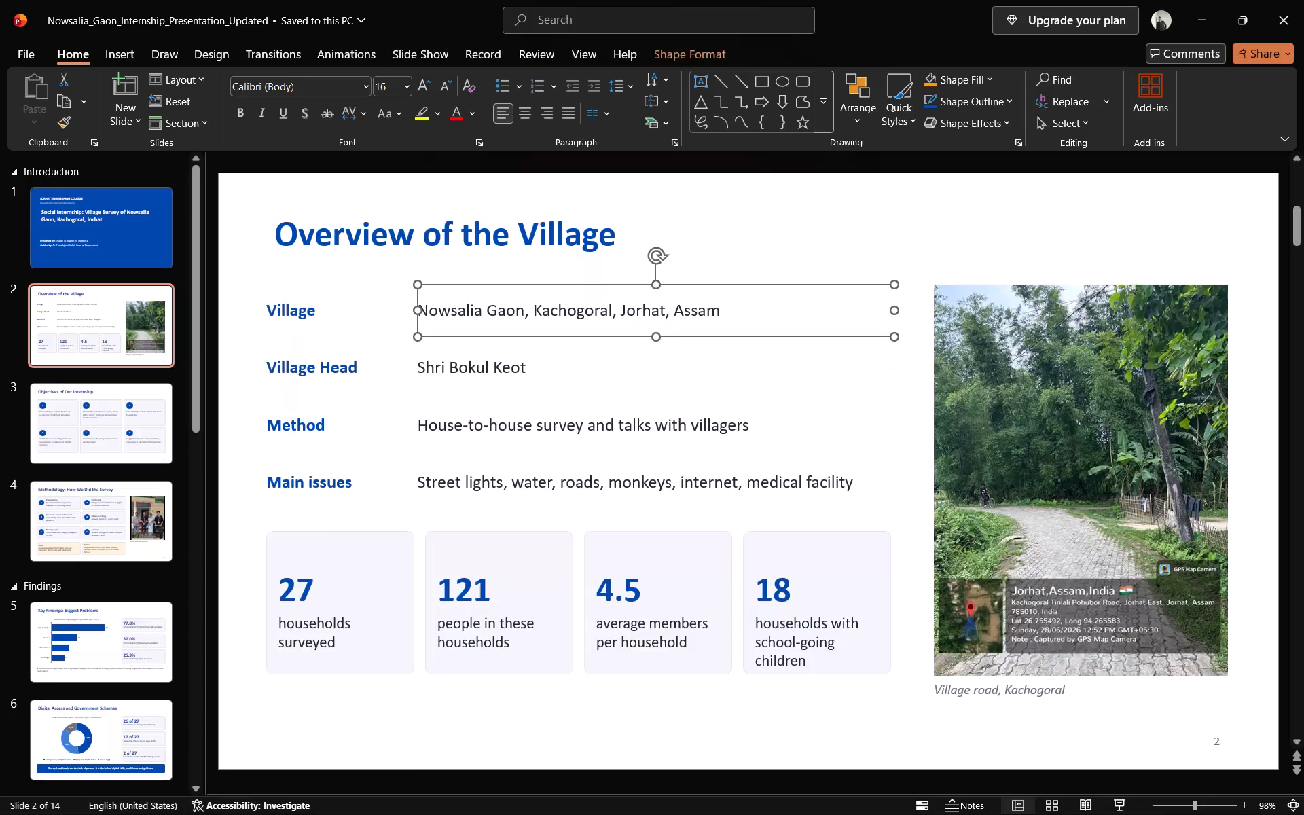
pyautogui.scroll(-3, 717, 447)
pyautogui.scroll(4, 717, 447)
pyautogui.scroll(-9, 717, 447)
pyautogui.scroll(5, 717, 447)
pyautogui.scroll(-10, 717, 447)
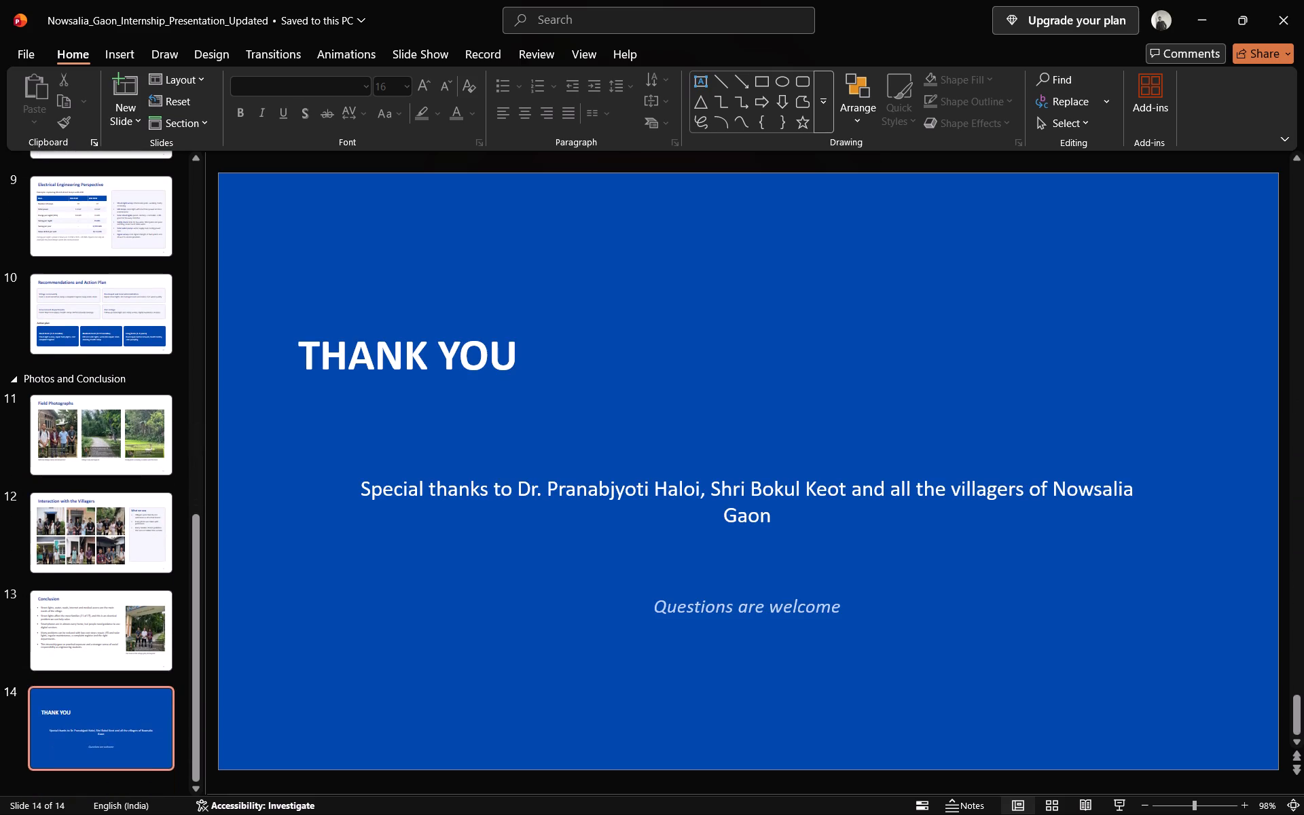
# Review the slides backwards from Electrical Engineering Perspective through Proposed Solutions and Key Findings to the introduction slides.
pyautogui.scroll(5, 717, 447)
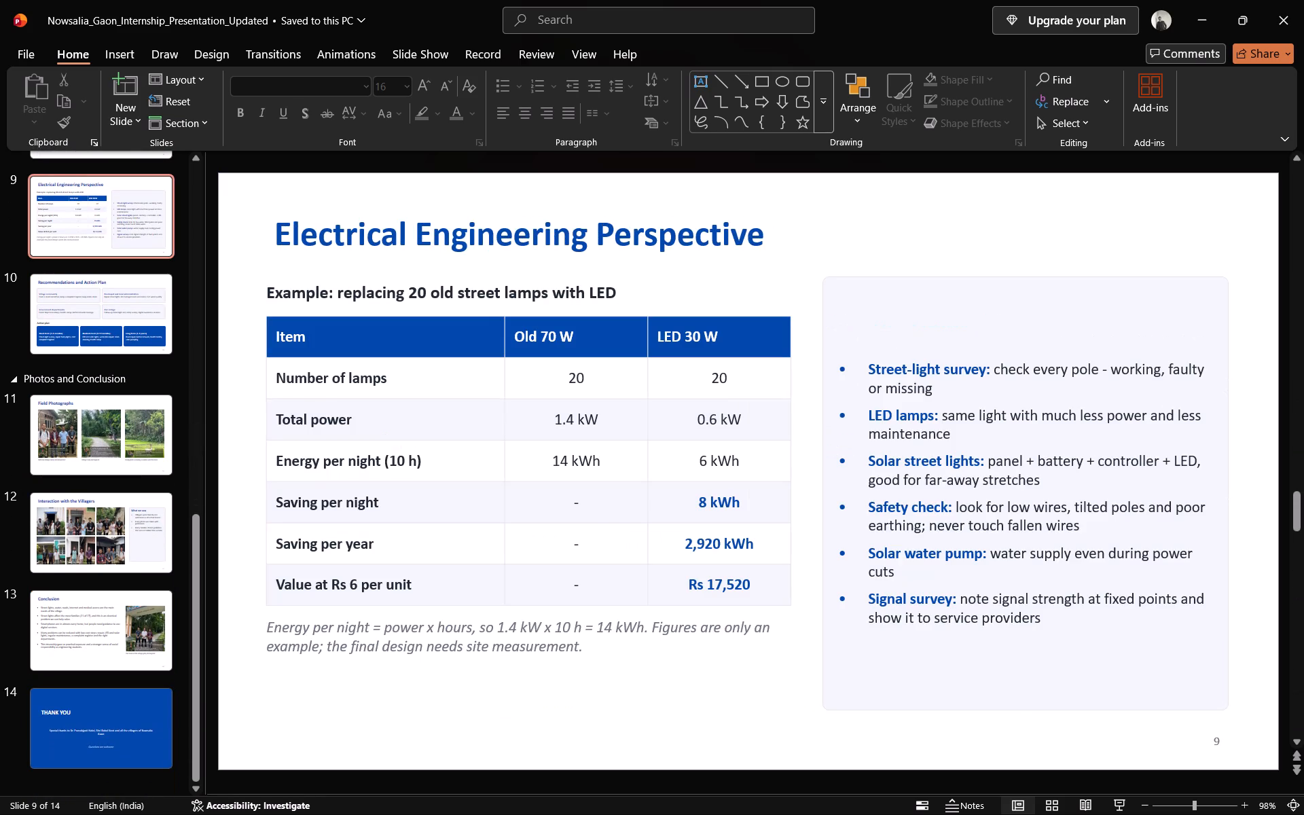
pyautogui.scroll(1, 717, 447)
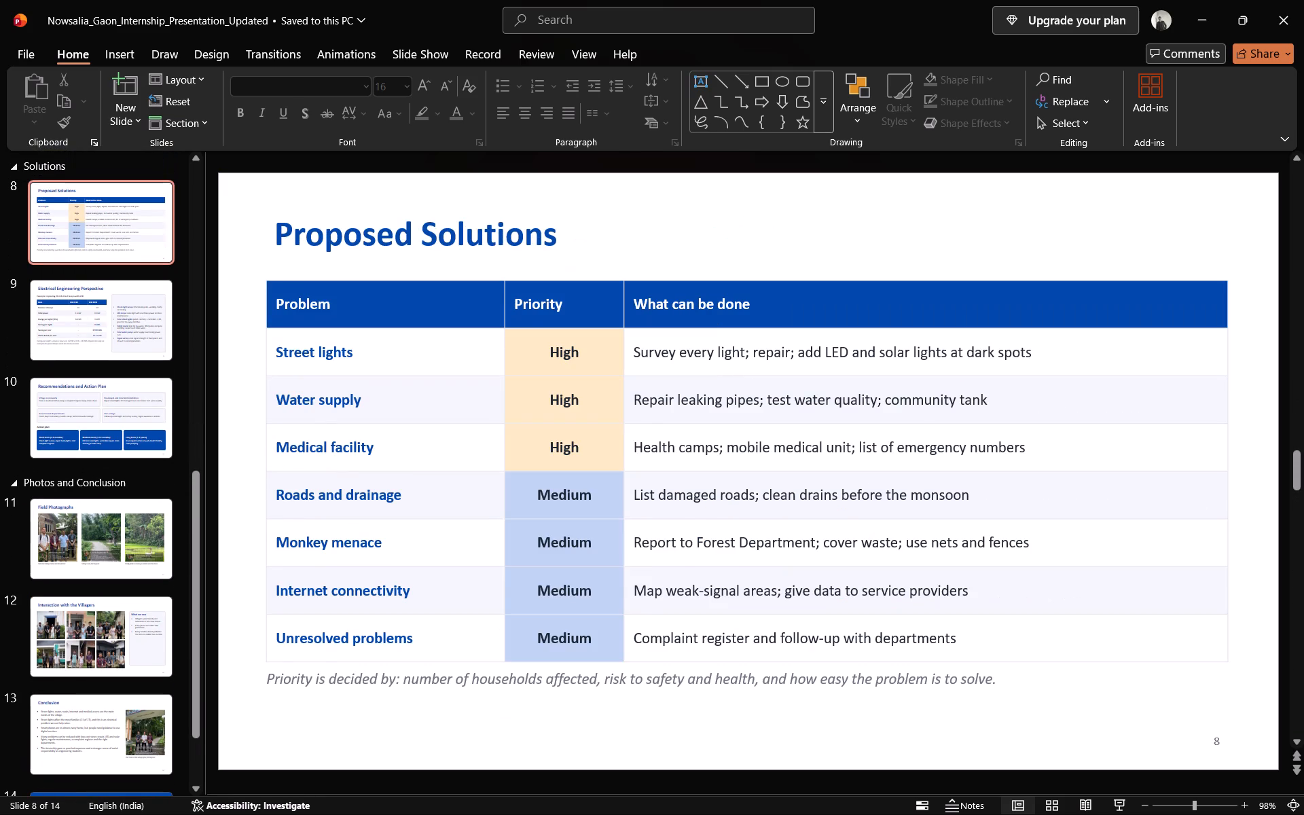
pyautogui.scroll(3, 773, 495)
pyautogui.scroll(-2, 773, 495)
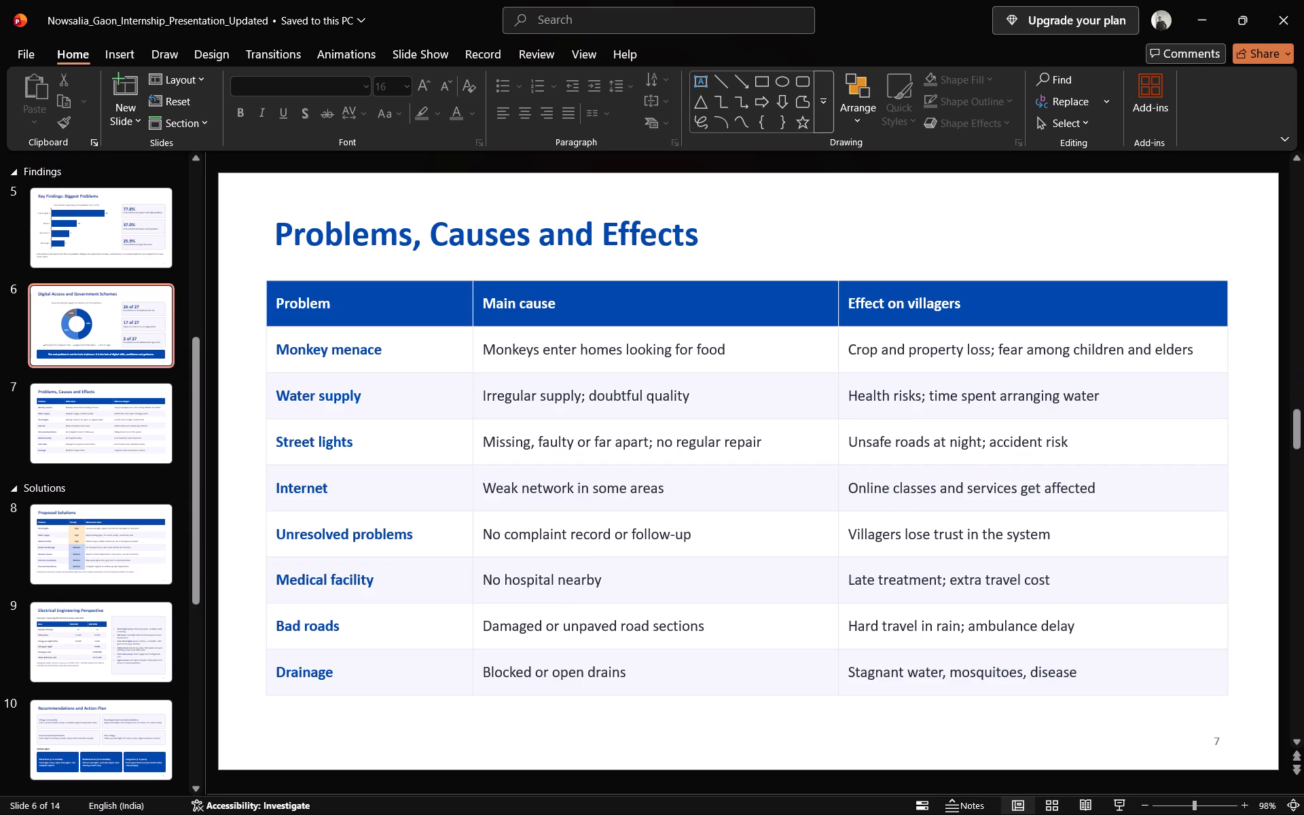
pyautogui.scroll(2, 773, 495)
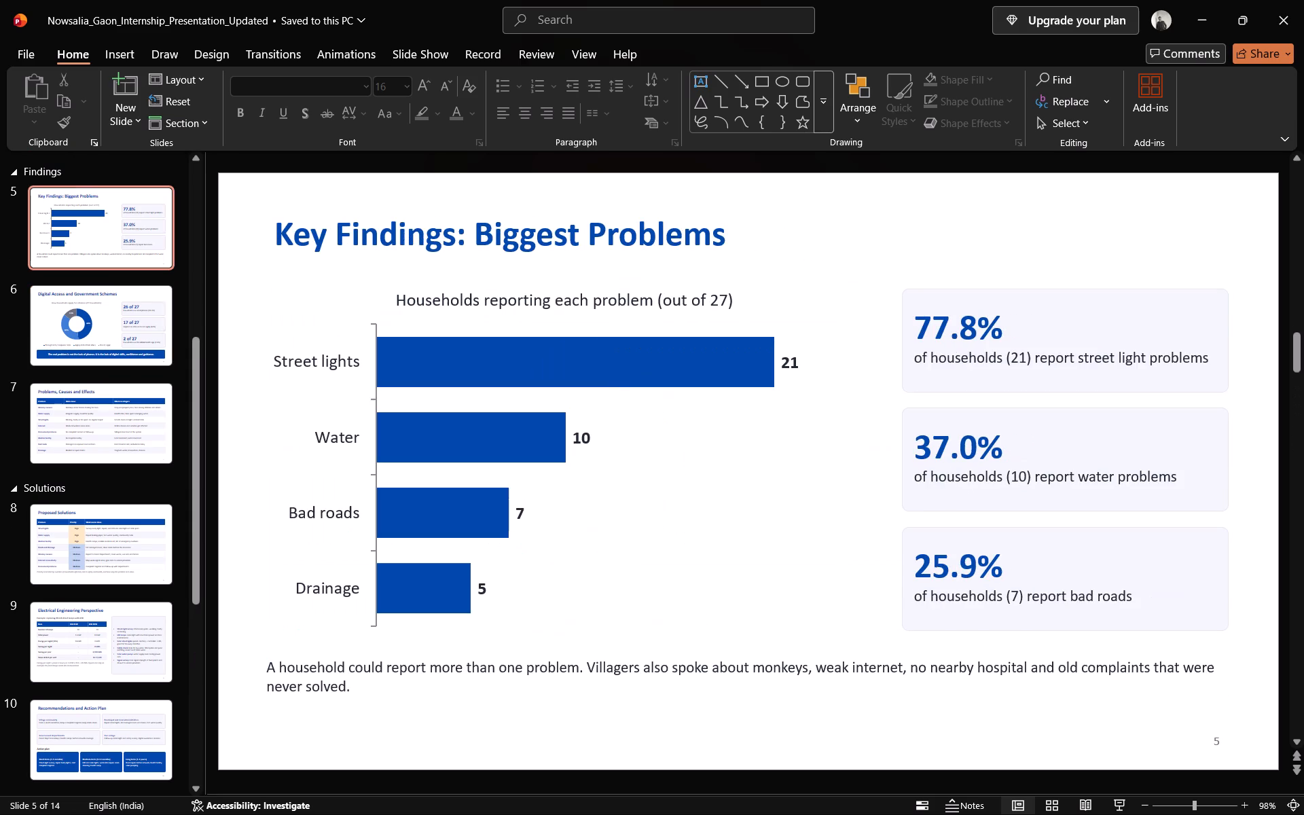
pyautogui.scroll(6, 773, 495)
pyautogui.scroll(-2, 773, 495)
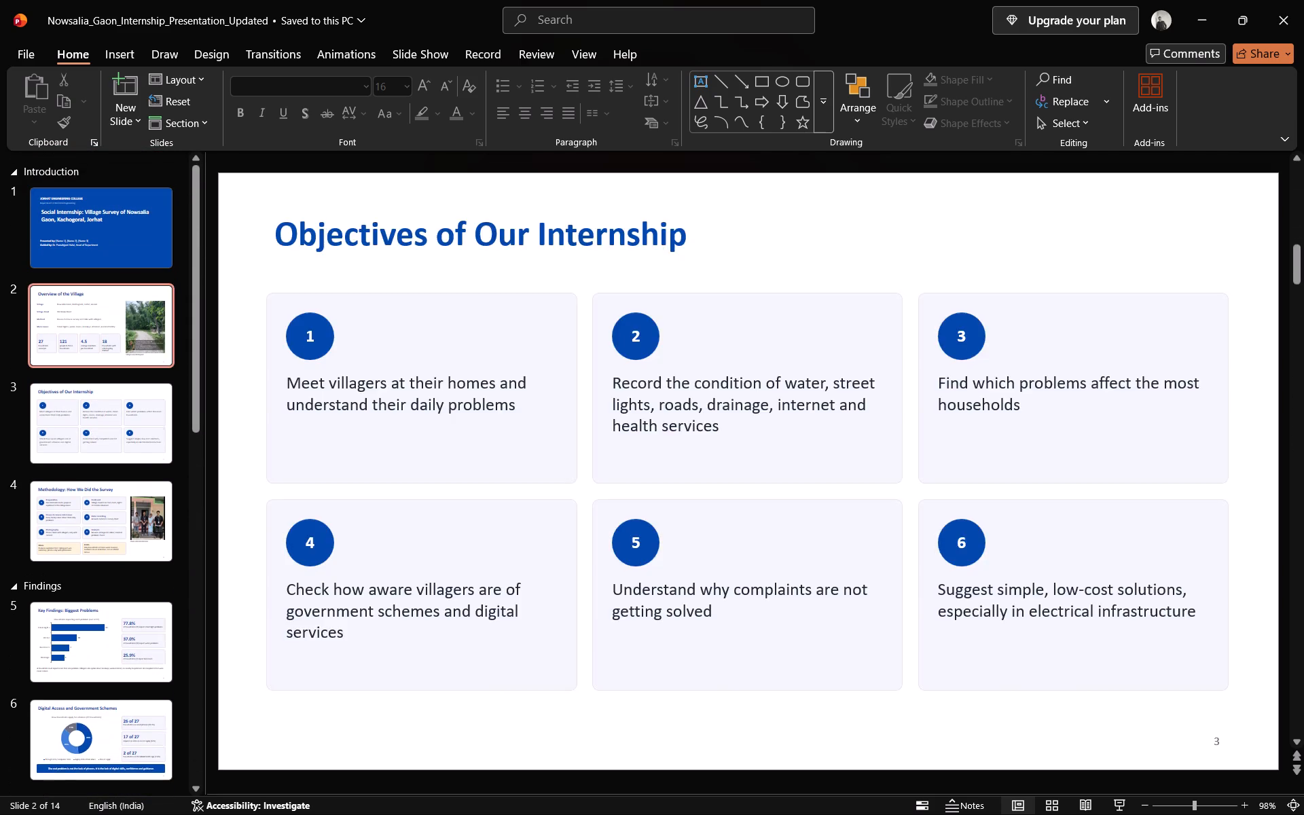
# Examine the Findings slides on biggest problems, digital access and government schemes, and problems, causes and effects, along with Proposed Solutions.
pyautogui.scroll(-3, 773, 495)
pyautogui.scroll(-1, 586, 420)
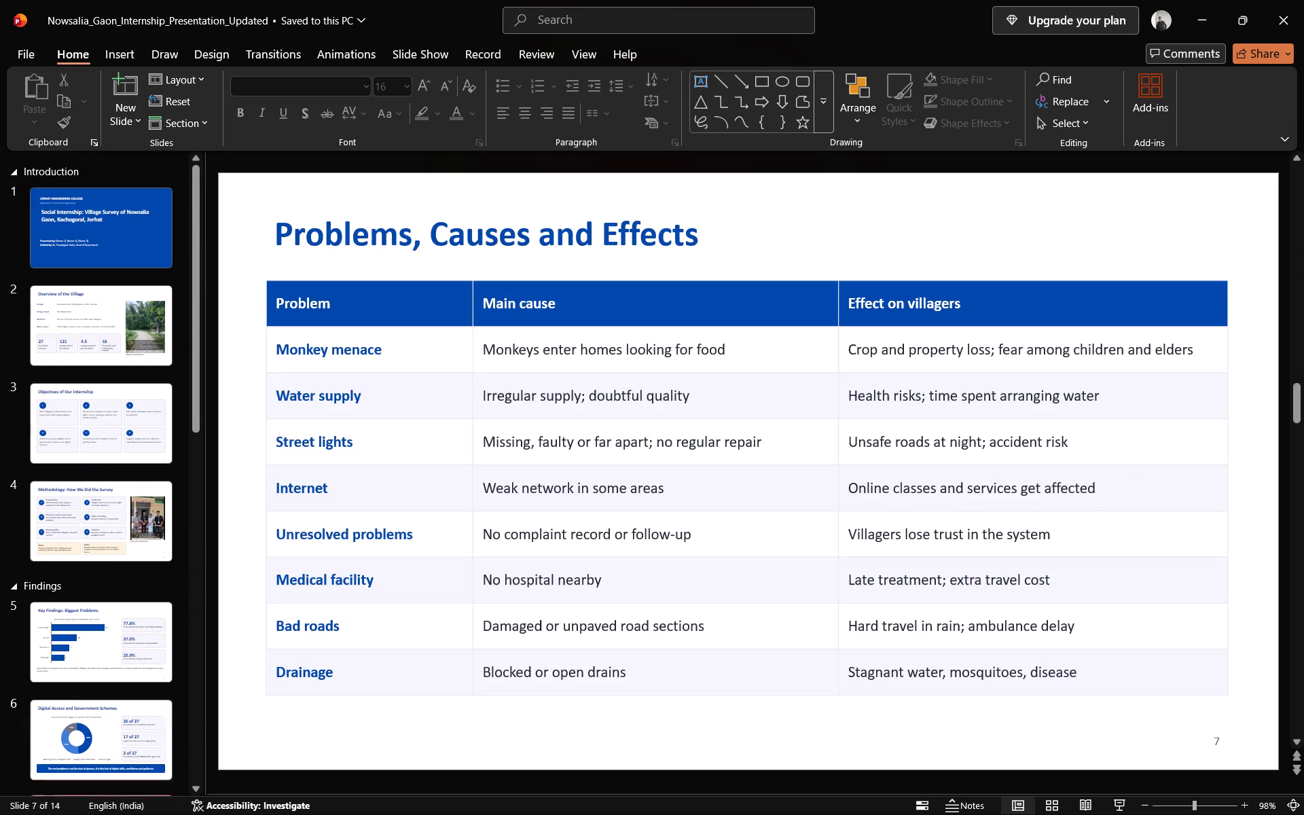
pyautogui.scroll(1, 586, 420)
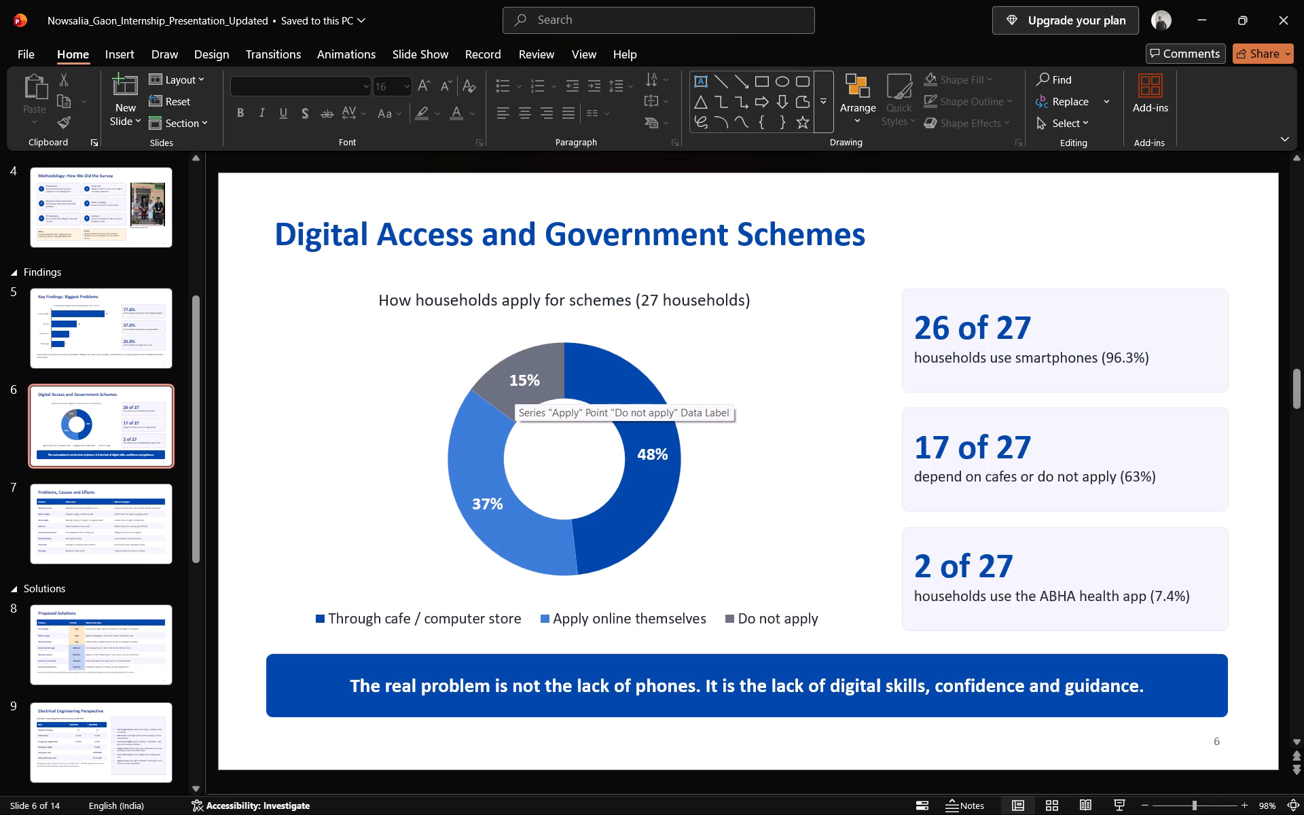
pyautogui.scroll(-2, 677, 515)
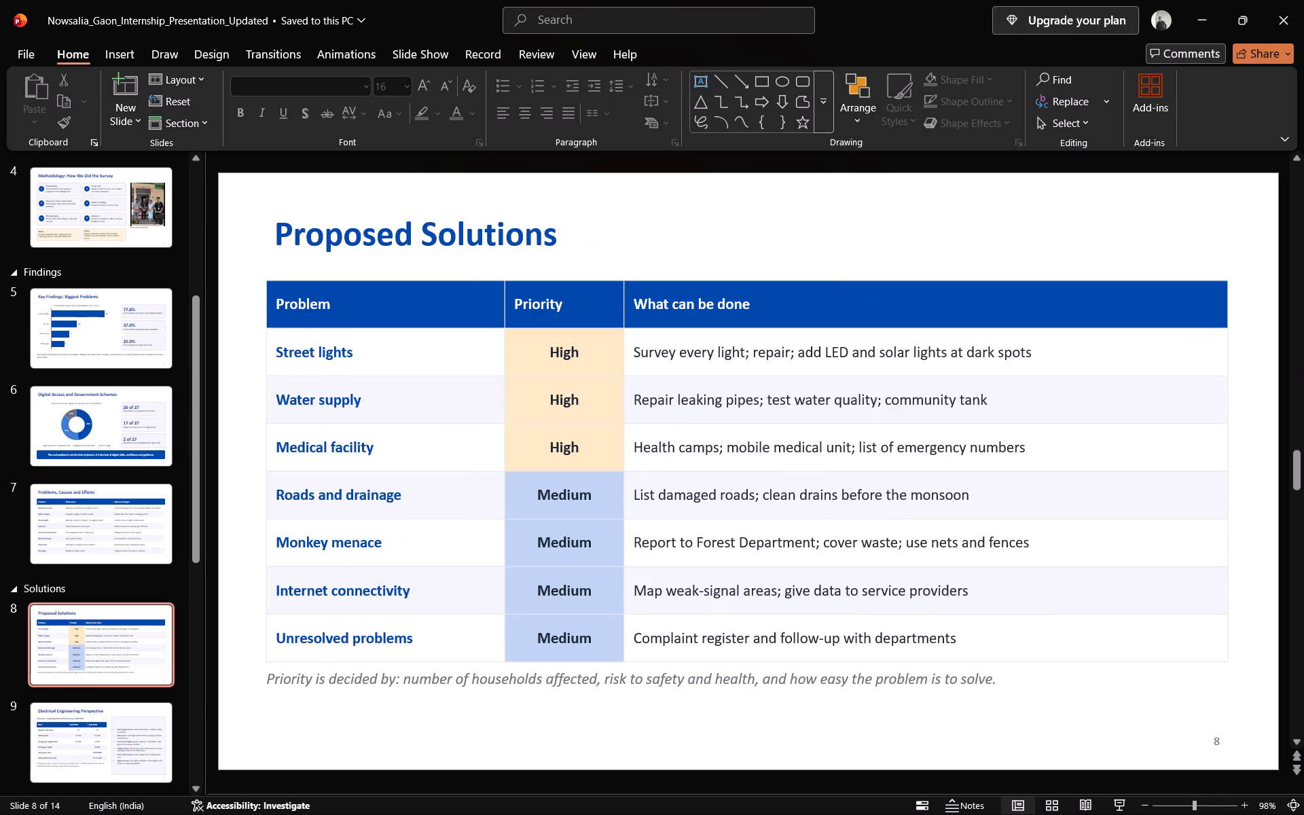
pyautogui.scroll(-1, 621, 485)
pyautogui.click(124, 431)
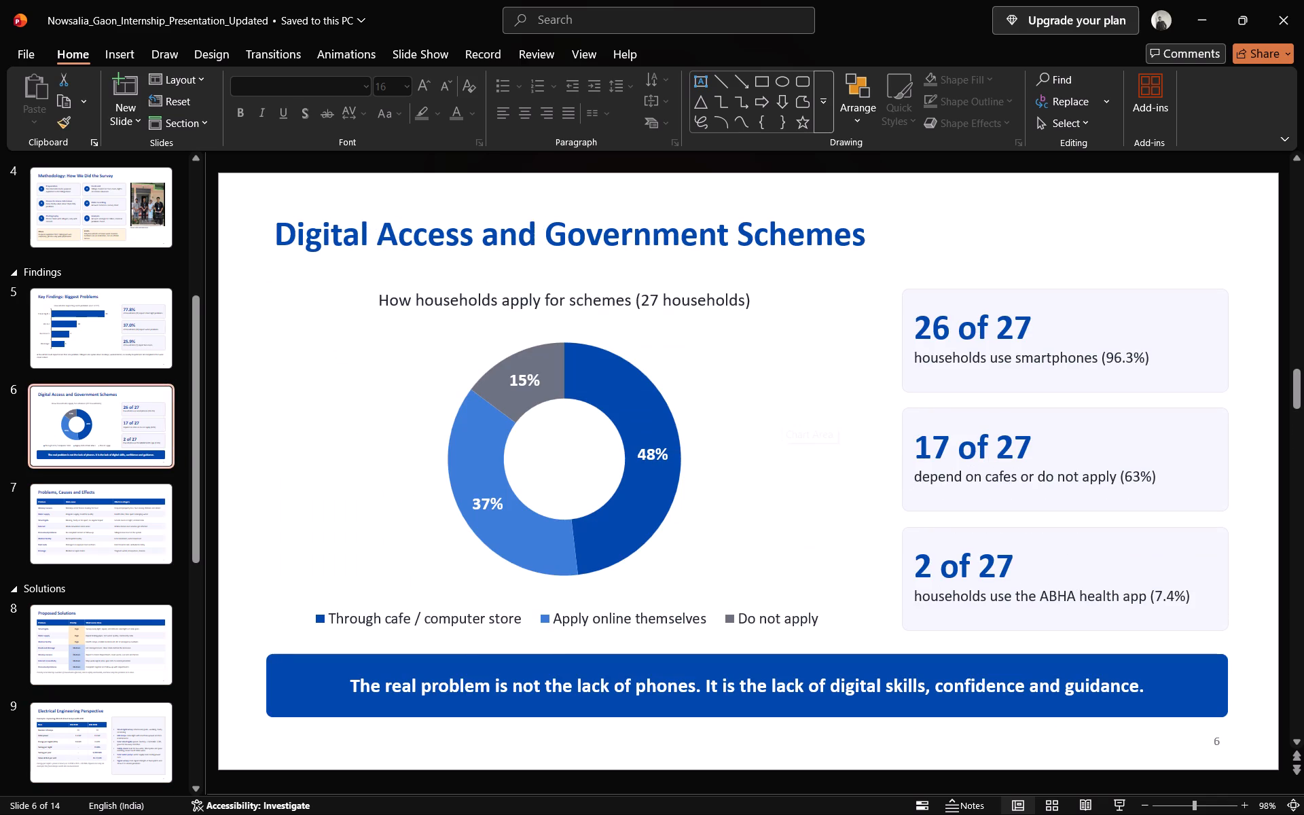
pyautogui.click(106, 329)
pyautogui.scroll(-2, 804, 446)
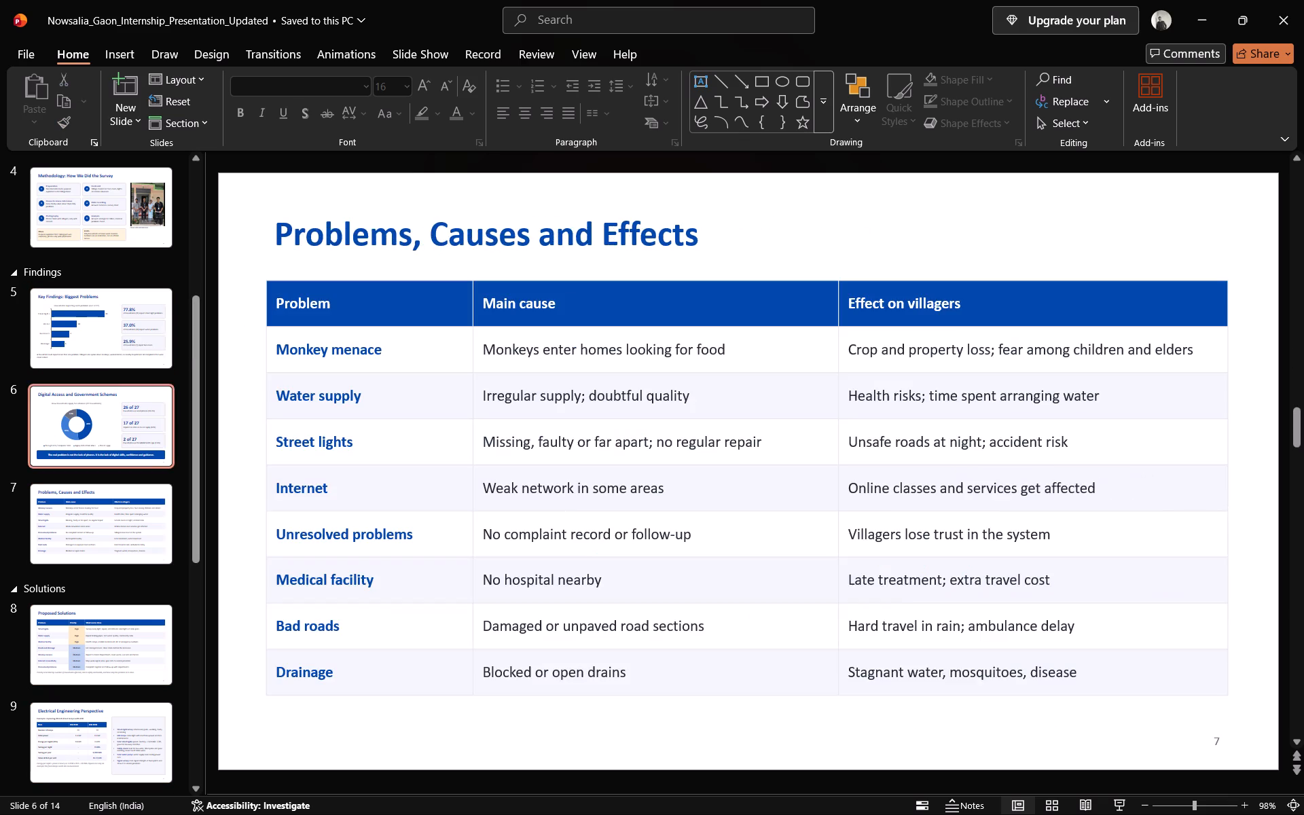
pyautogui.scroll(2, 804, 446)
pyautogui.scroll(-1, 804, 446)
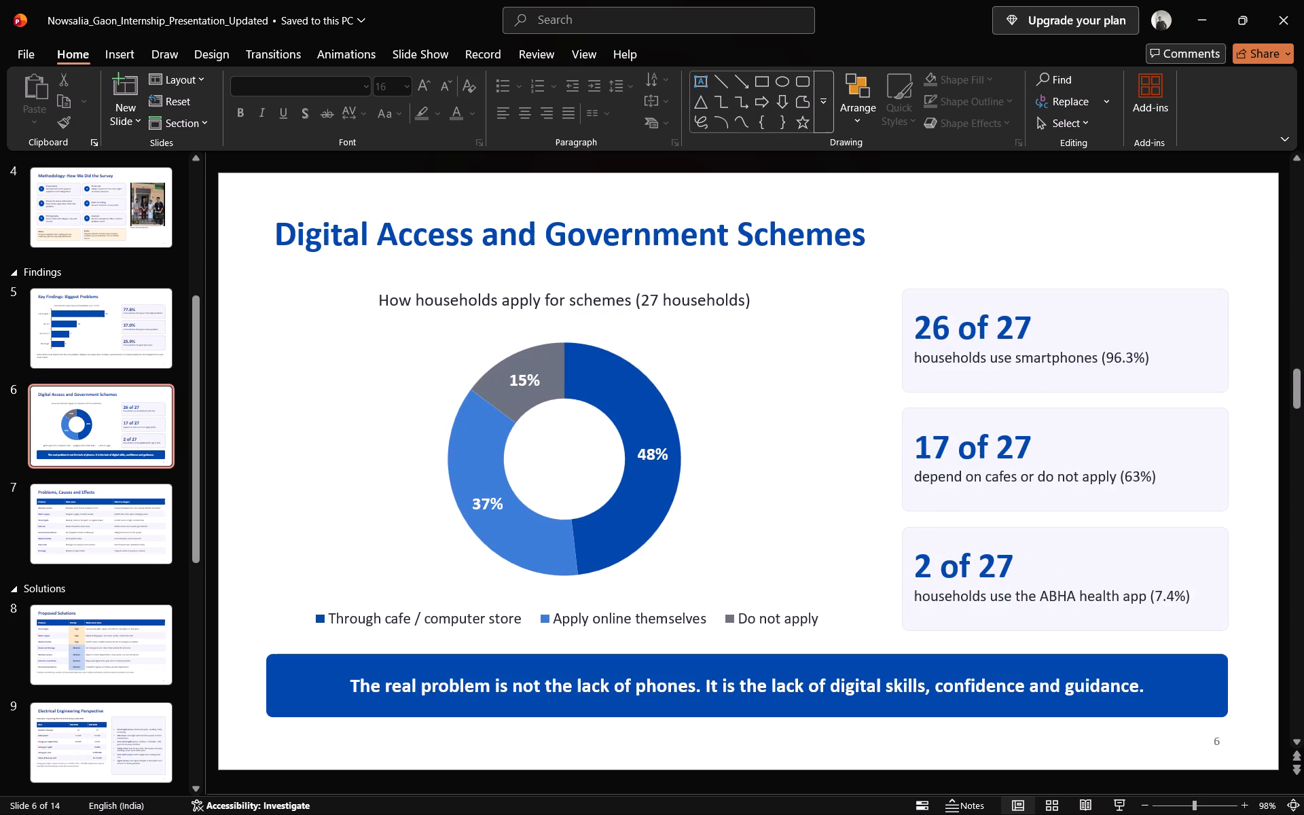
pyautogui.scroll(-5, 804, 446)
pyautogui.scroll(7, 804, 446)
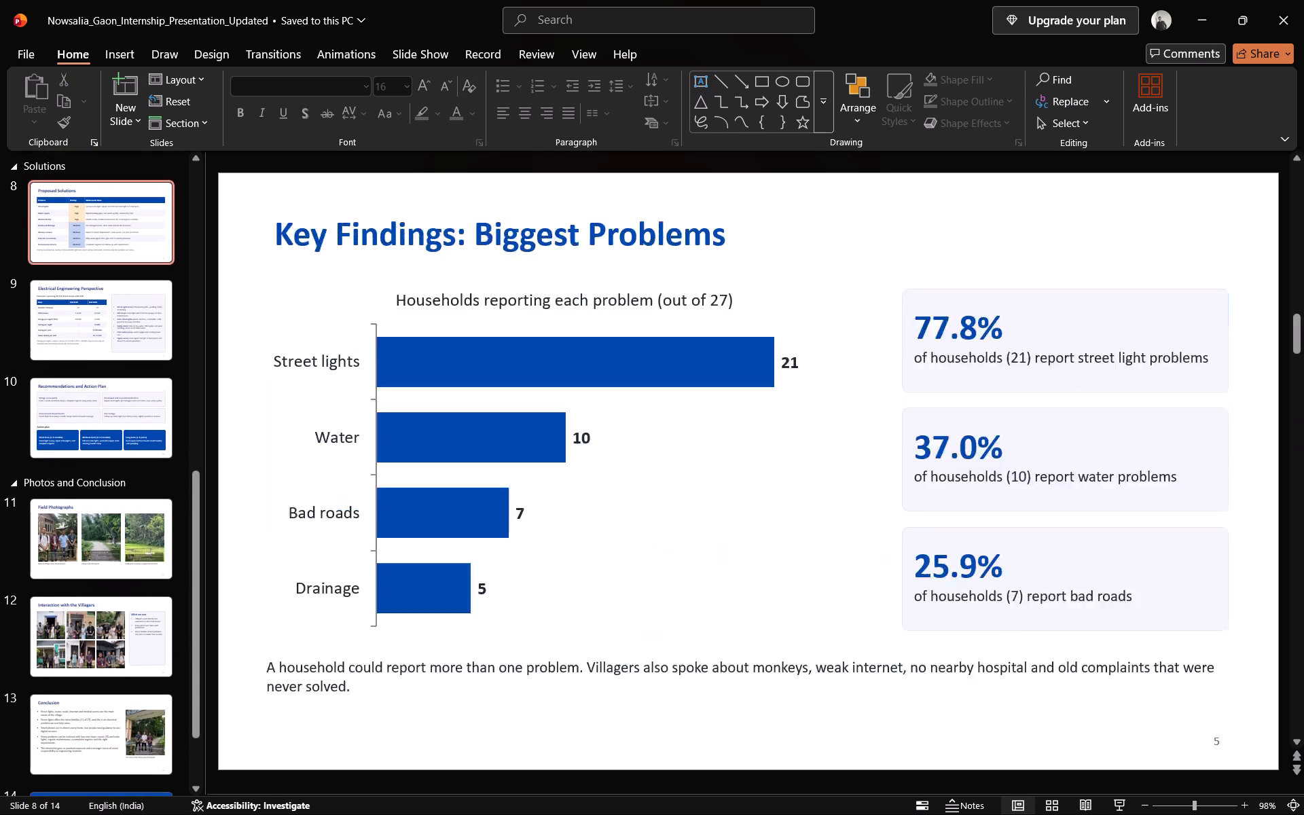
pyautogui.scroll(1, 804, 446)
pyautogui.scroll(-3, 804, 446)
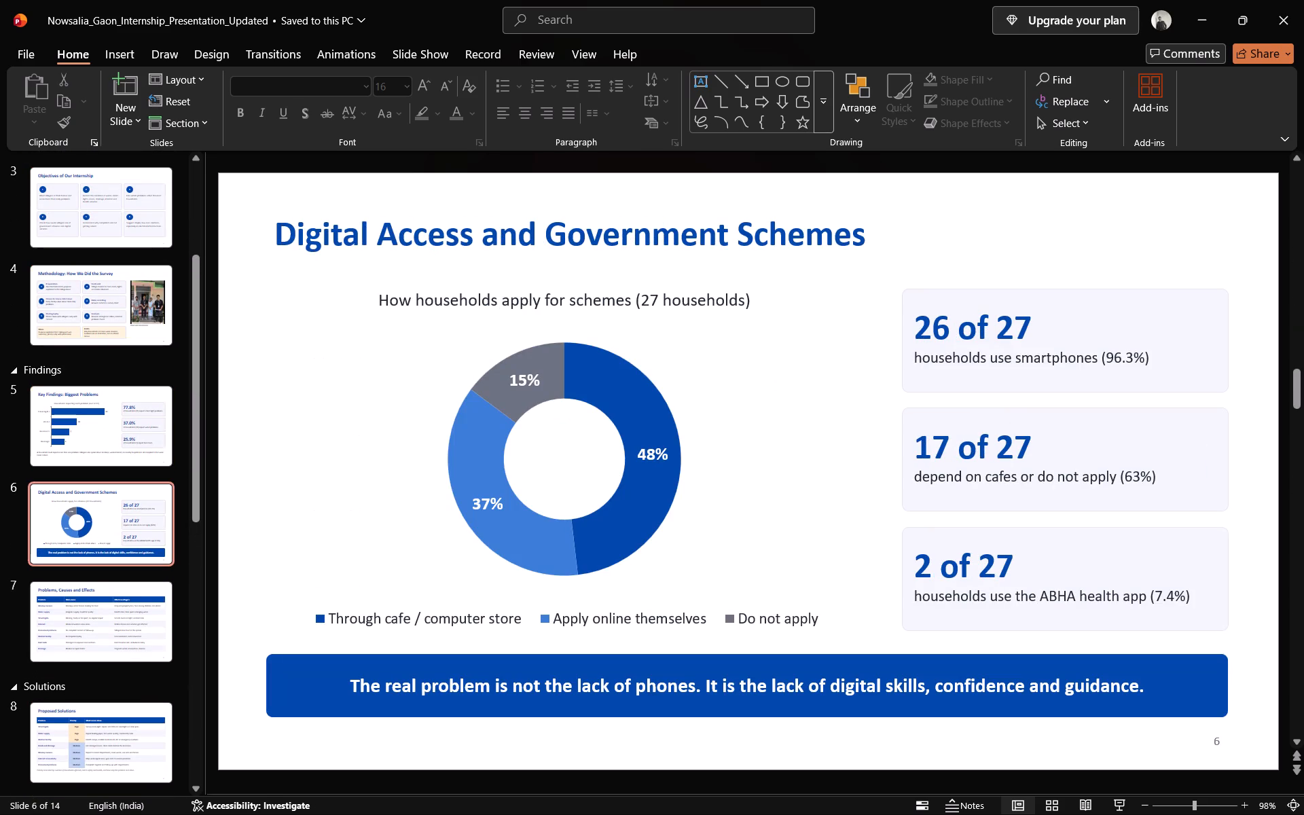
# Look over Recommendations and Action Plan, Proposed Solutions and Methodology: How We Did the Survey.
pyautogui.scroll(-1, 809, 474)
pyautogui.scroll(-3, 744, 439)
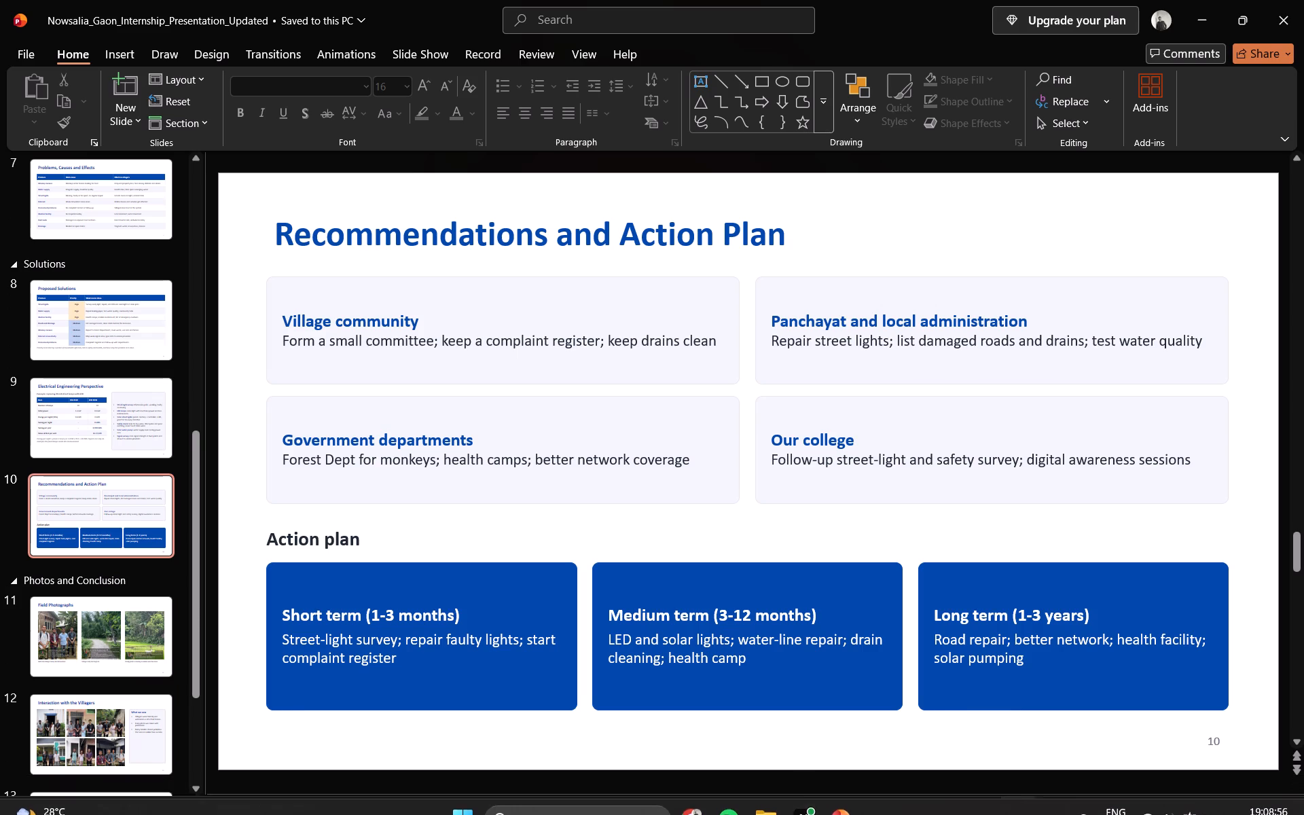
pyautogui.scroll(2, 740, 672)
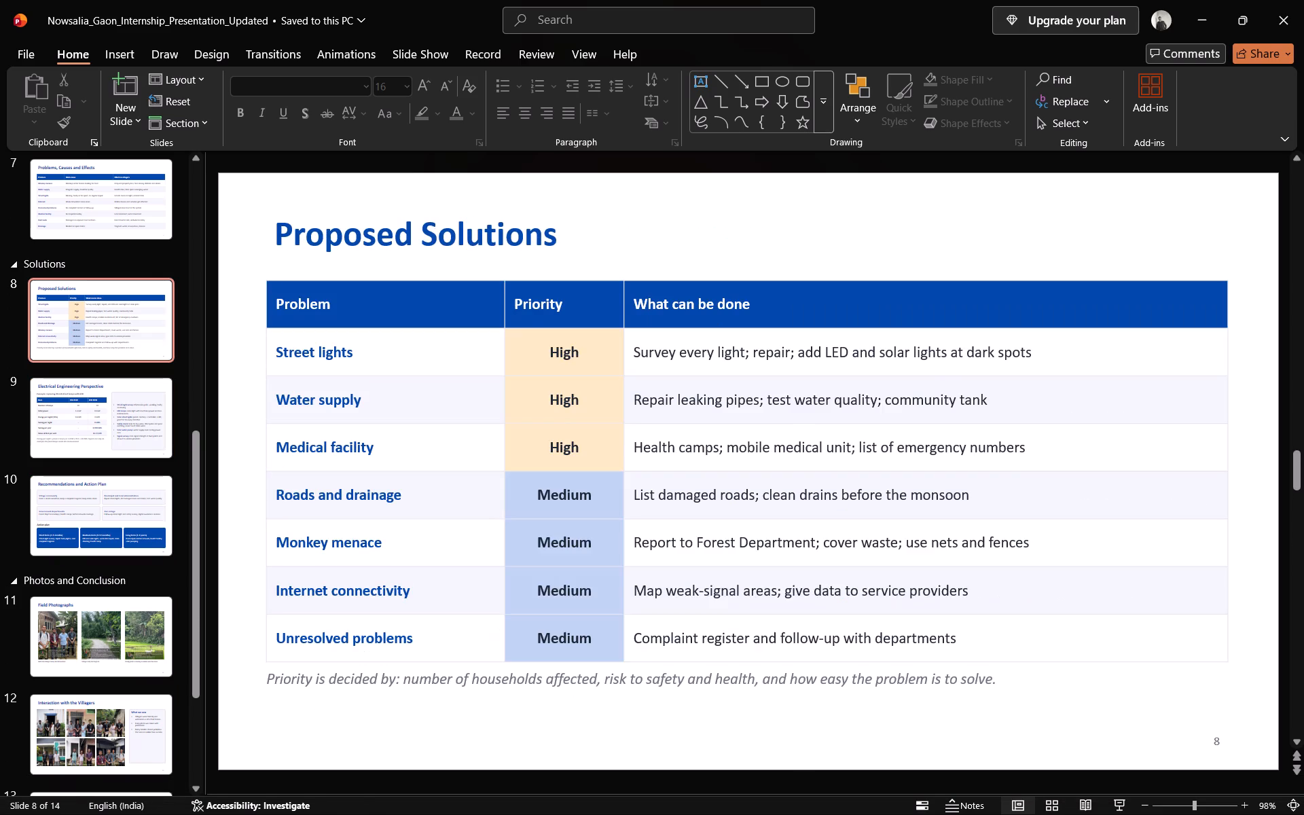
pyautogui.scroll(4, 740, 672)
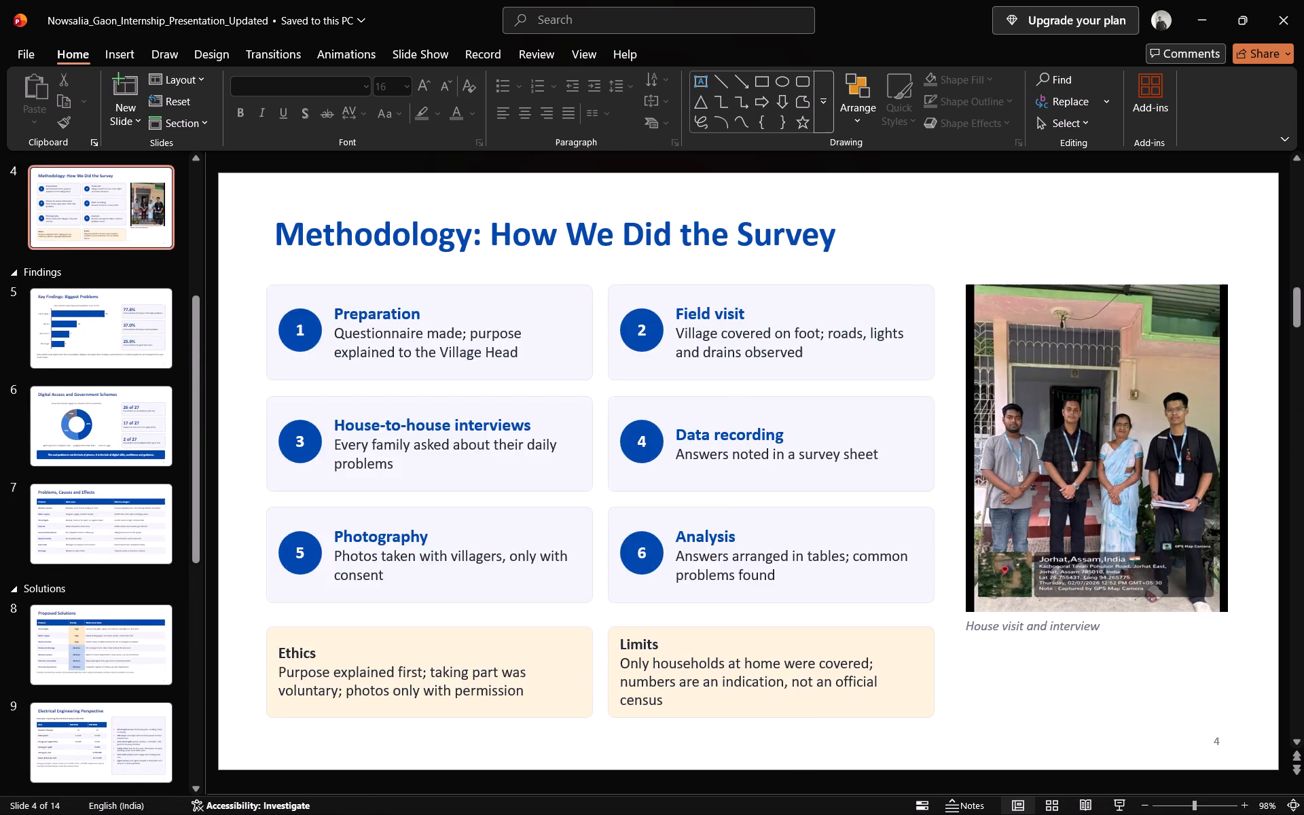
# Inspect the household problems bar chart on the Key Findings: Biggest Problems slide.
pyautogui.scroll(-1, 740, 672)
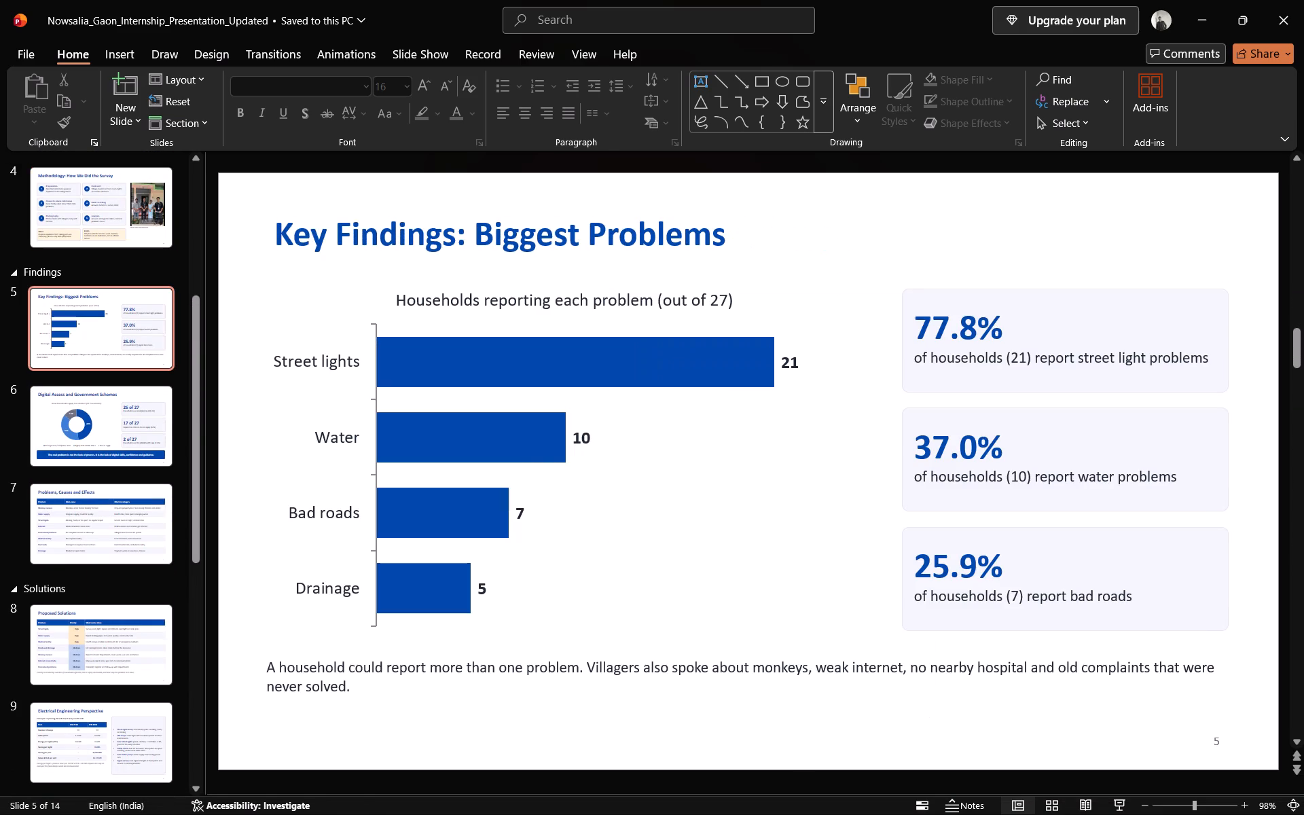
pyautogui.click(558, 372)
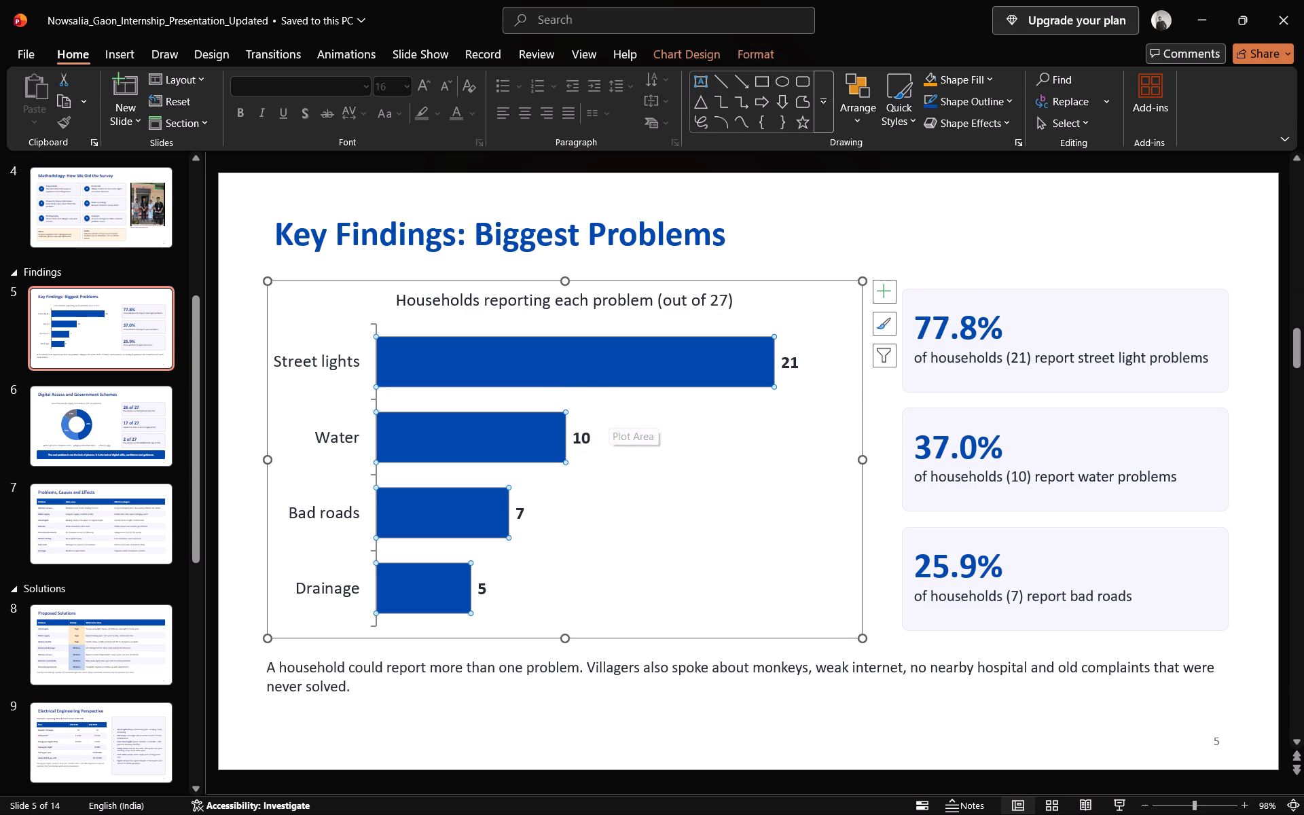
pyautogui.click(963, 278)
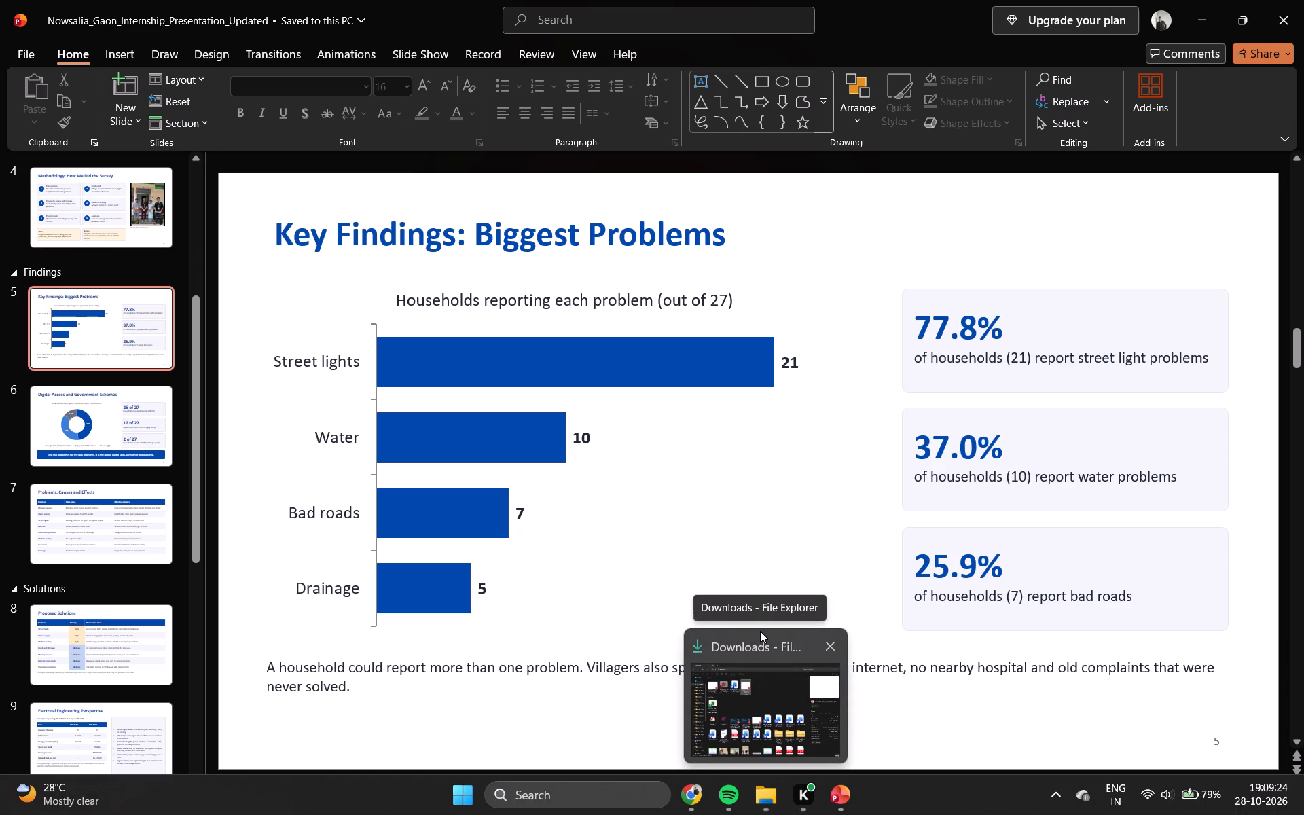
# Return to the title slide and check its title and presenter and guide text boxes.
pyautogui.scroll(-2, 780, 590)
pyautogui.scroll(3, 780, 590)
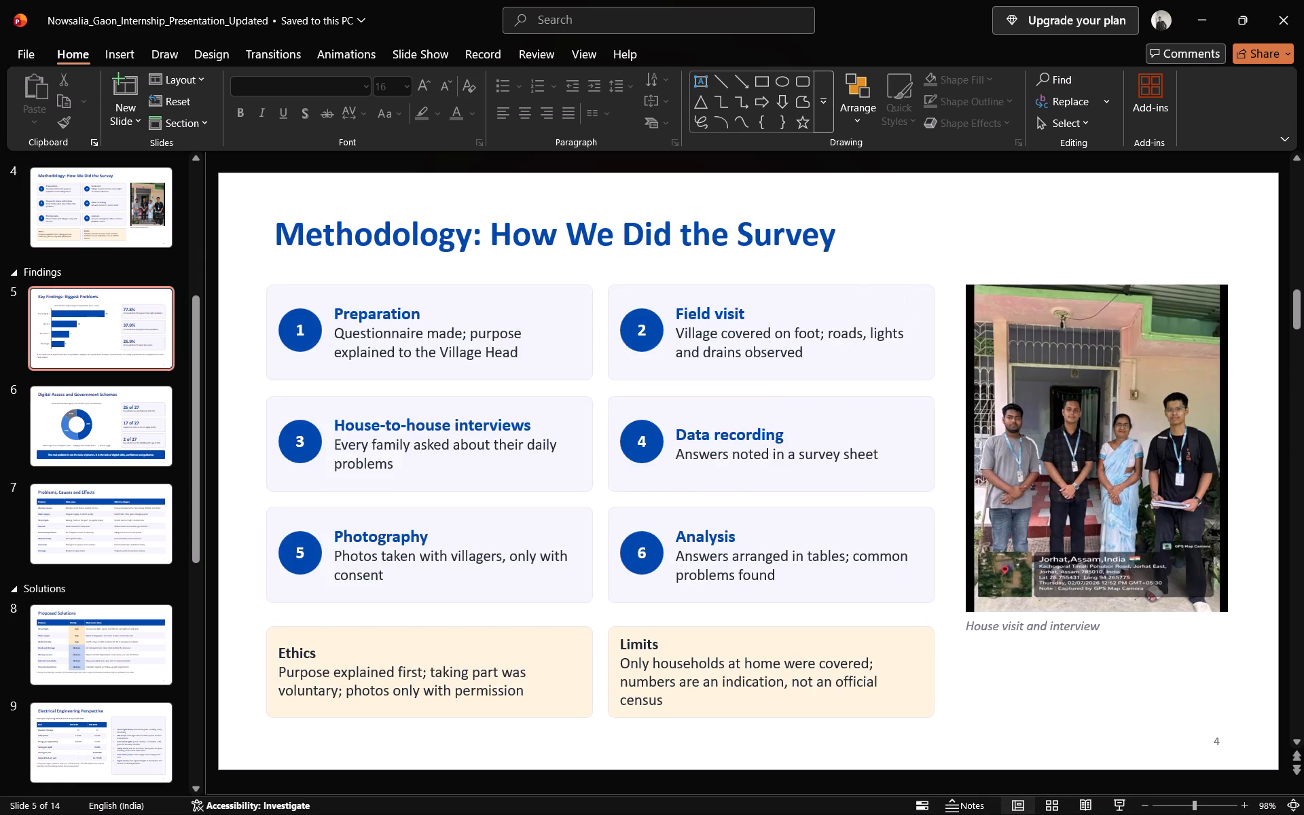
pyautogui.scroll(2, 780, 590)
pyautogui.scroll(-4, 780, 590)
pyautogui.scroll(12, 780, 590)
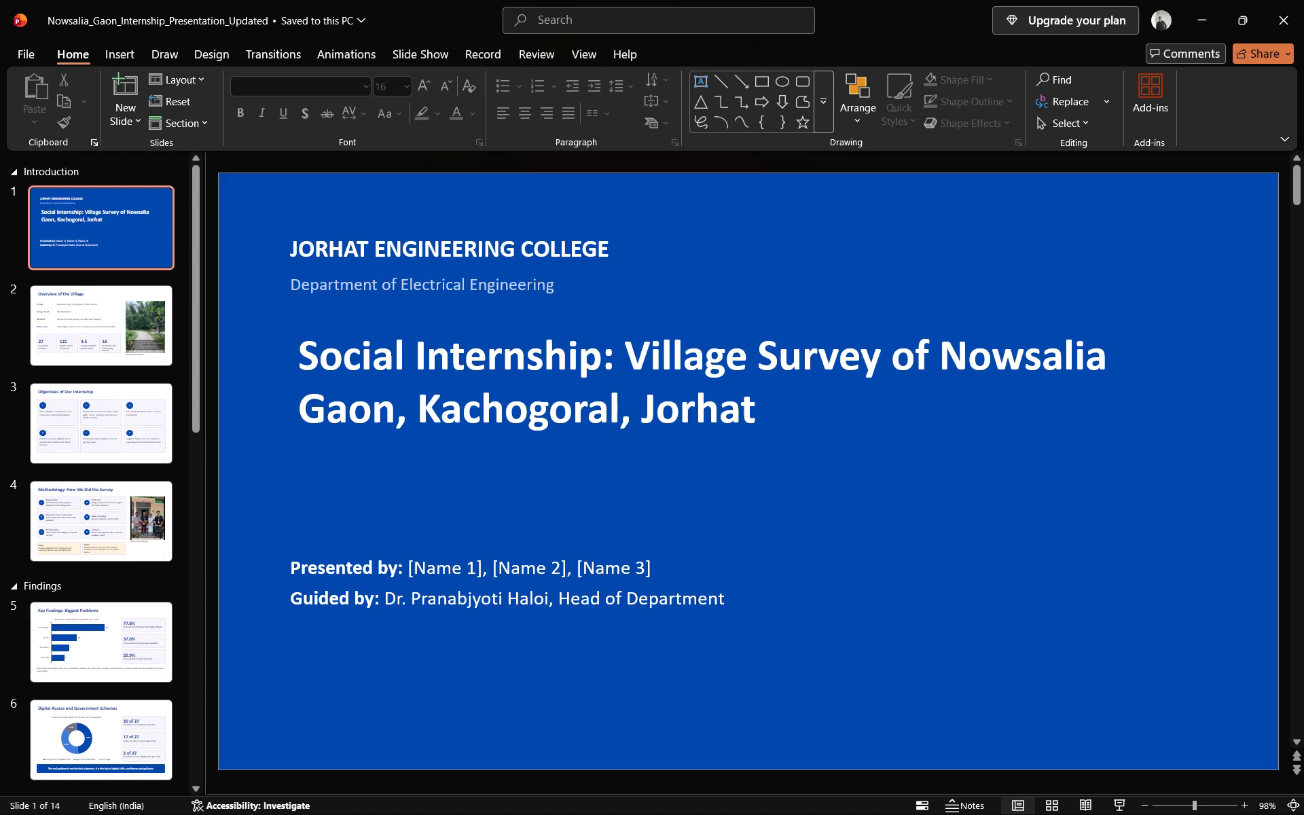
pyautogui.scroll(-1, 780, 590)
pyautogui.scroll(1, 780, 590)
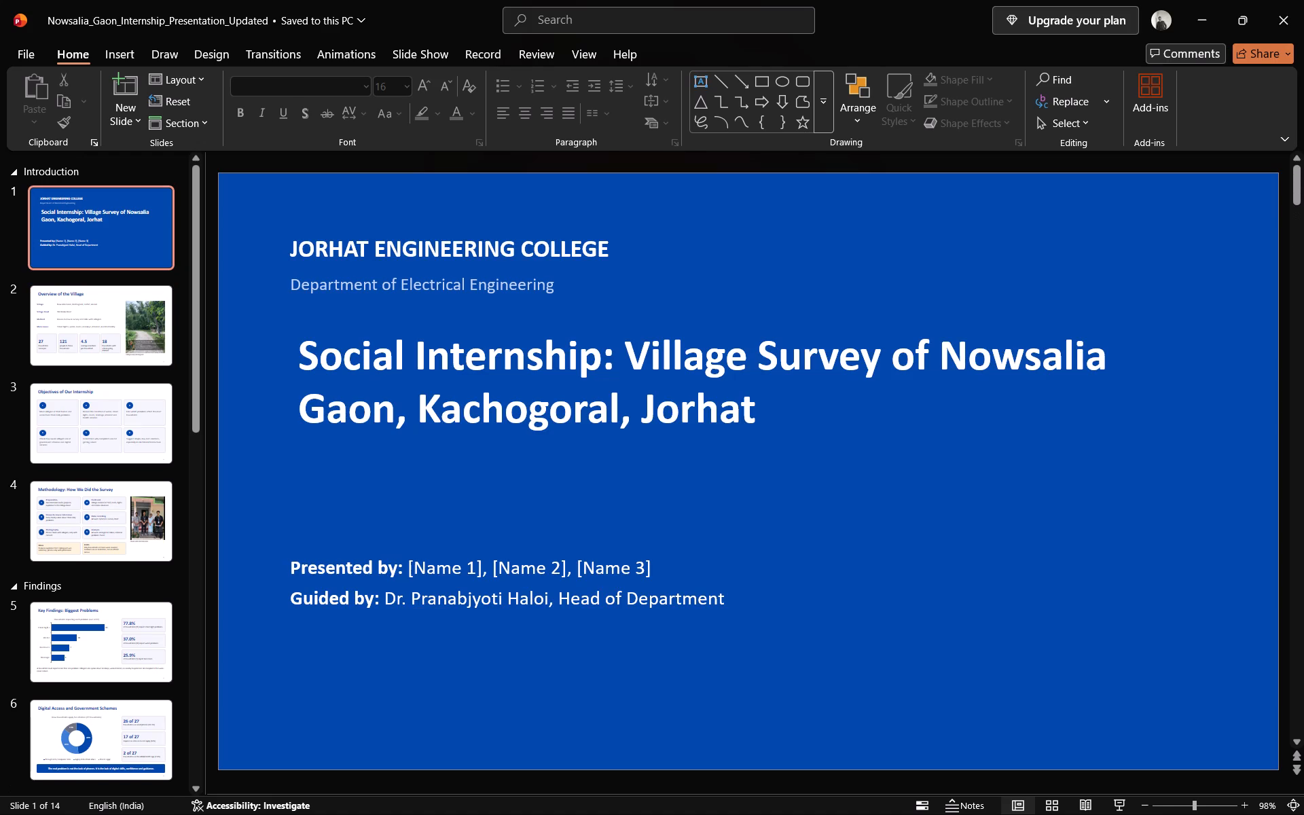
pyautogui.click(780, 589)
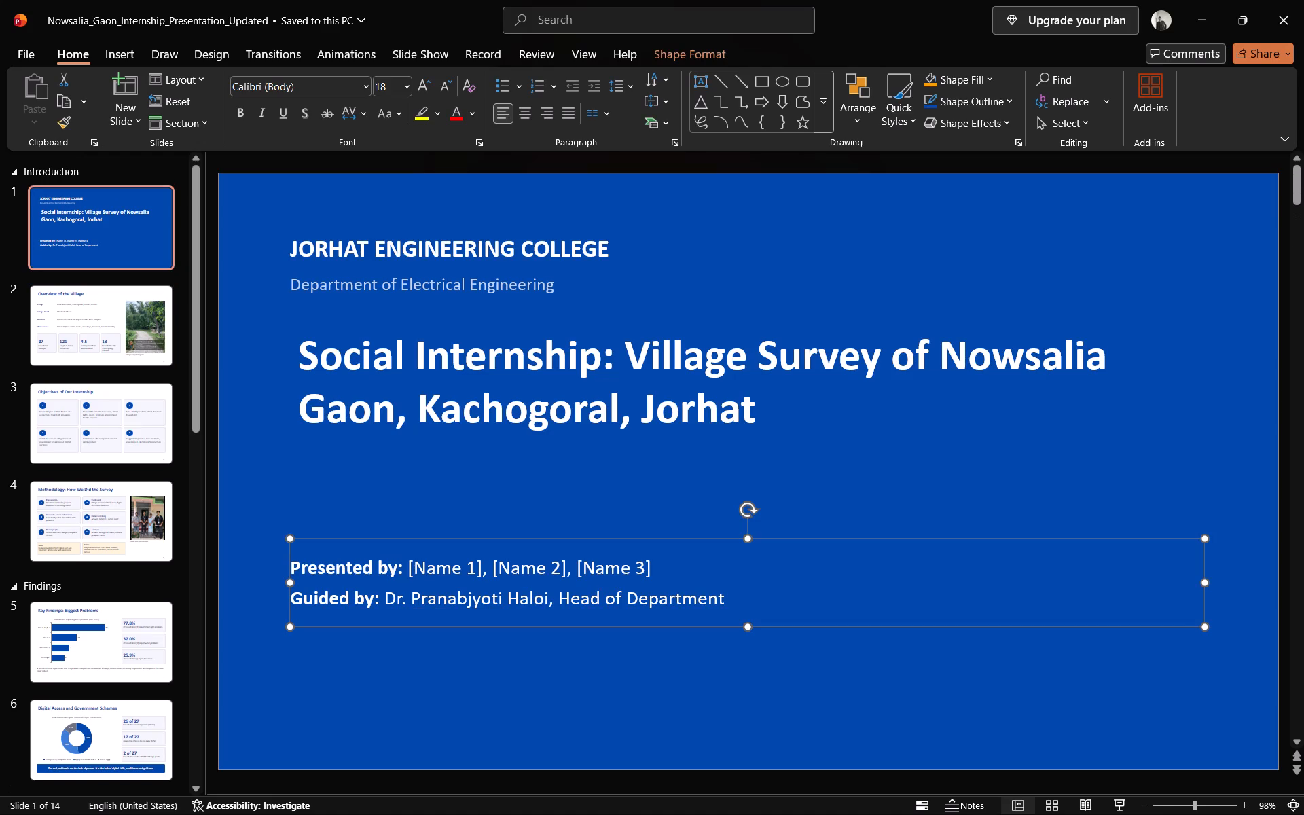
pyautogui.click(817, 483)
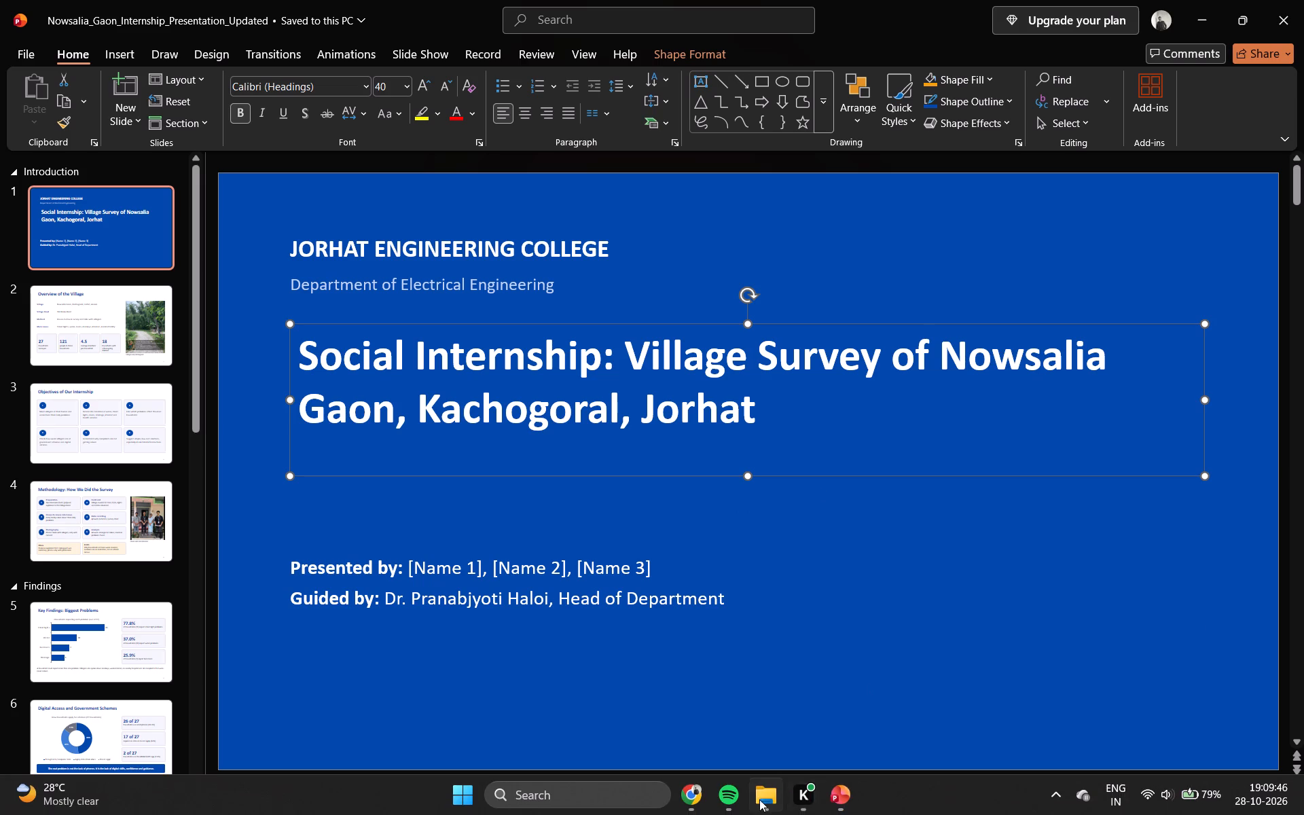
# Switch to Spotify.
pyautogui.click(729, 797)
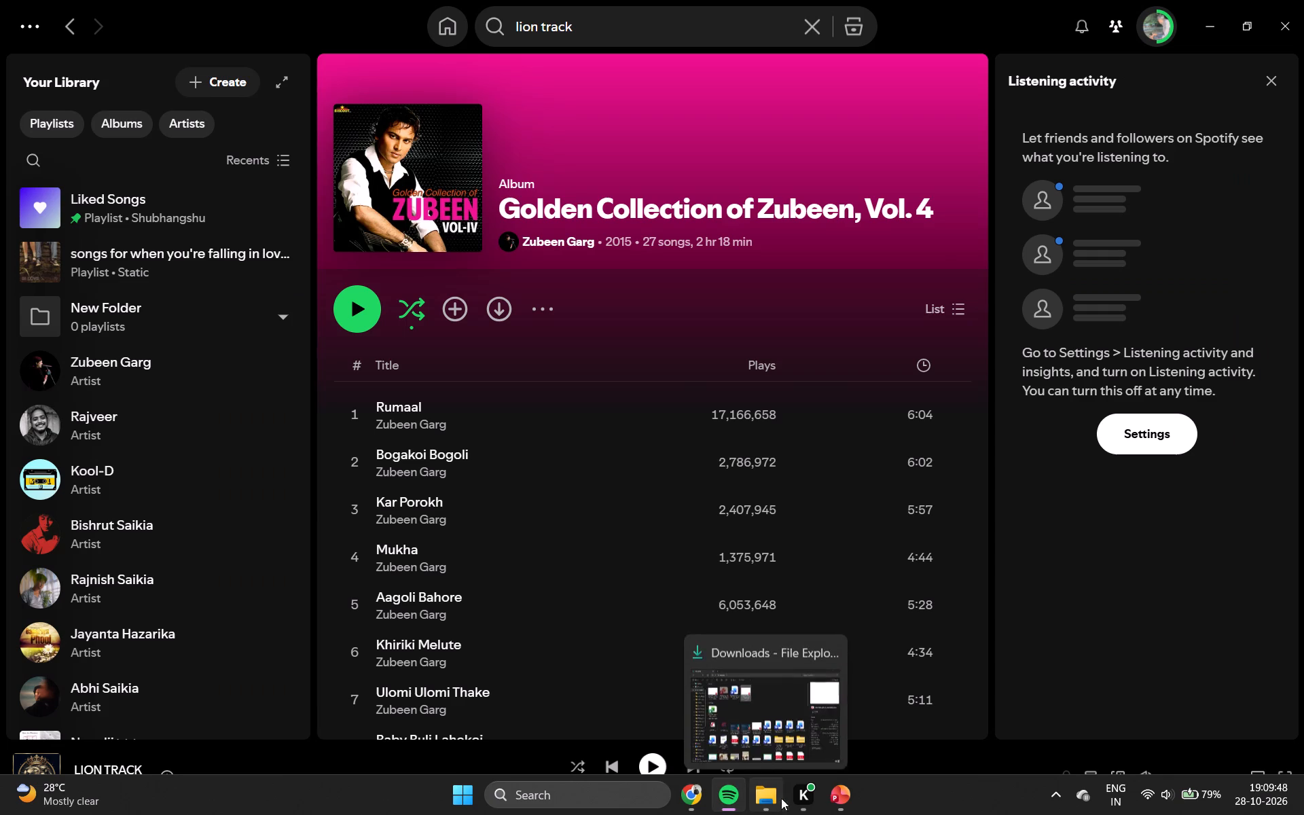
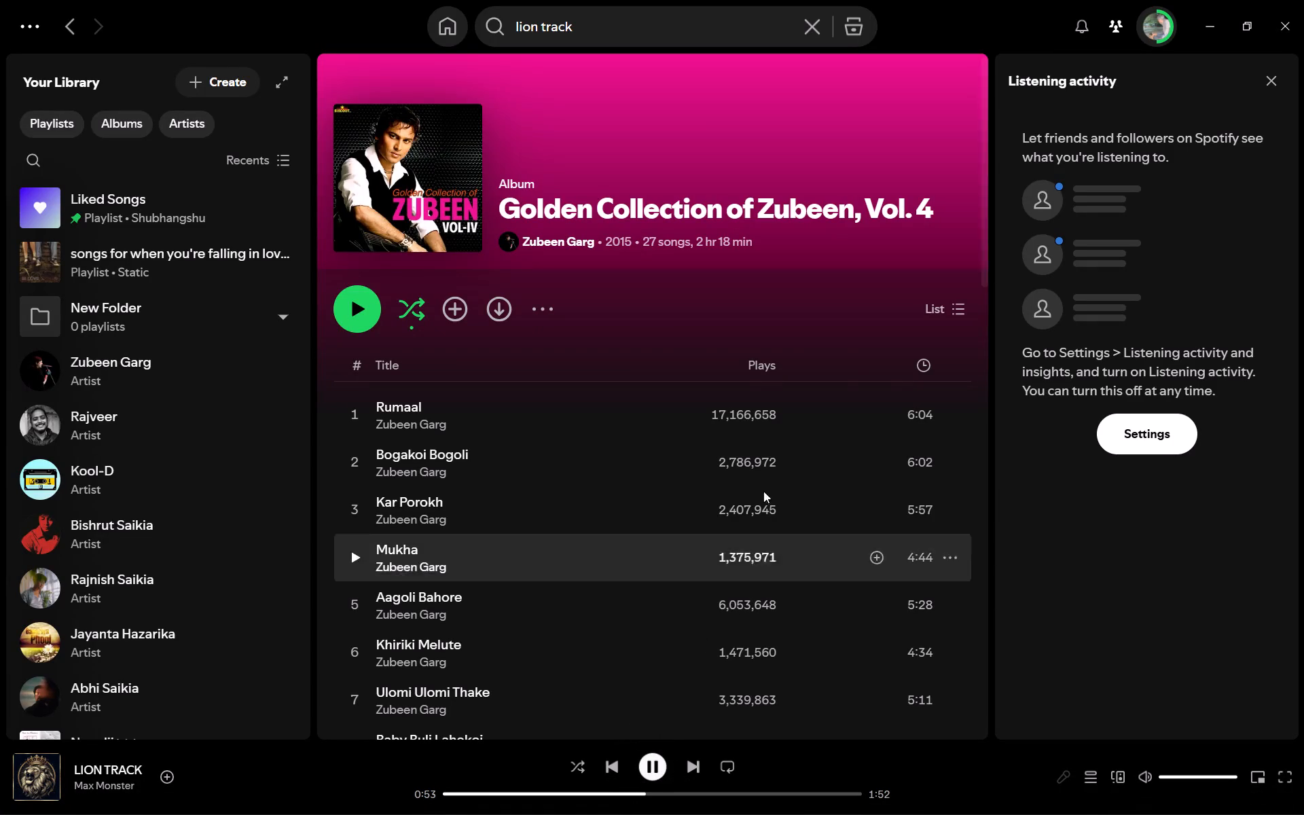
# Clear the lion track search and play Alfaaz by Hamza Malik and Zain Zohaib from the recent searches.
pyautogui.click(807, 30)
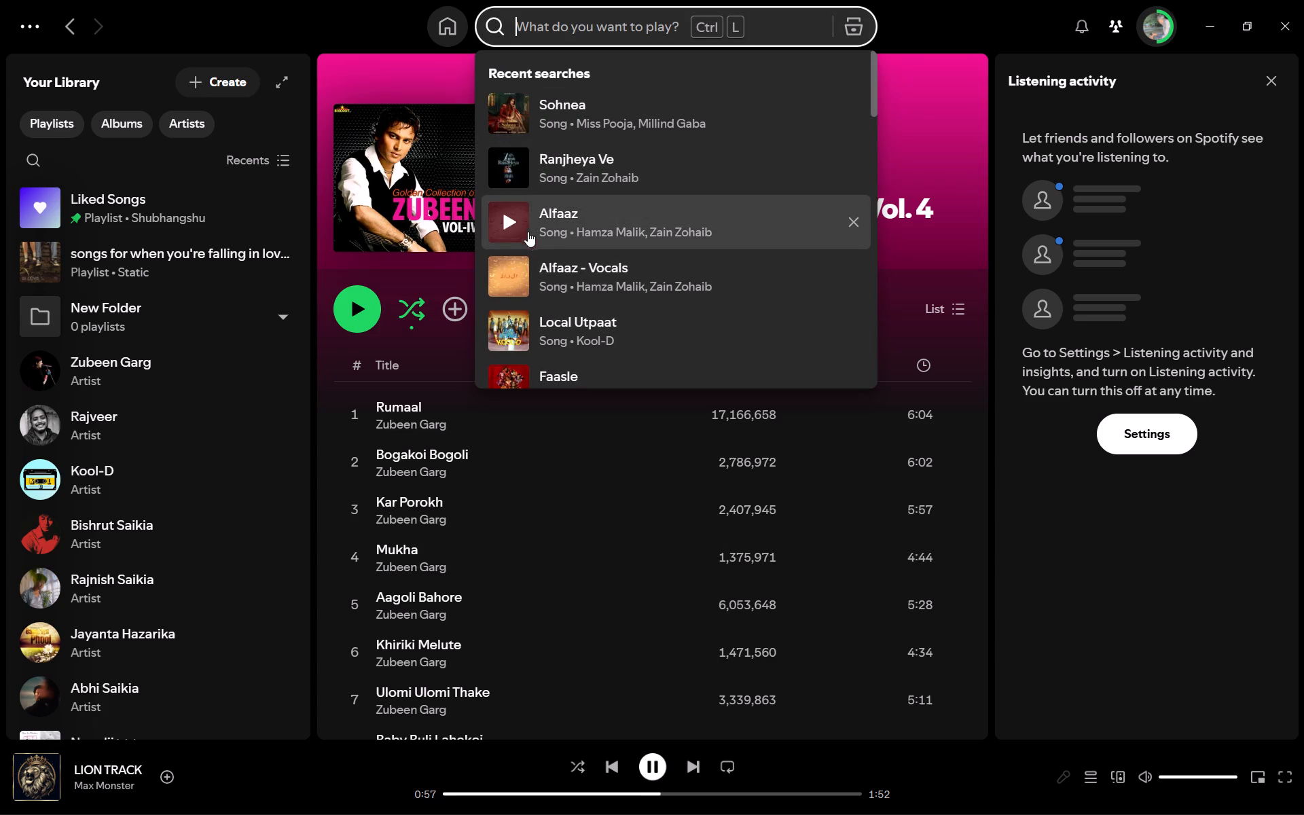
pyautogui.click(511, 216)
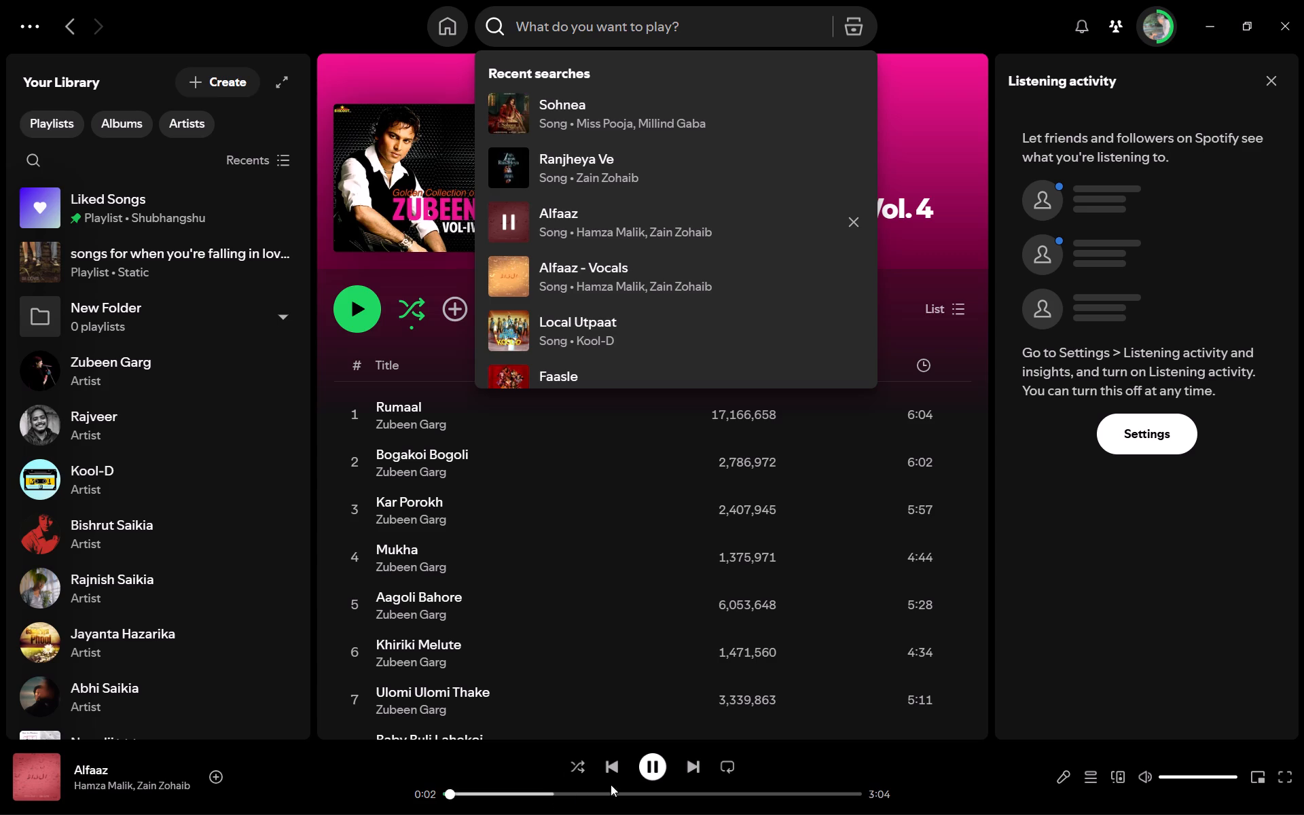
# Raise the screen brightness slightly and set the system volume to a little under three quarters in Windows quick settings.
pyautogui.click(1140, 813)
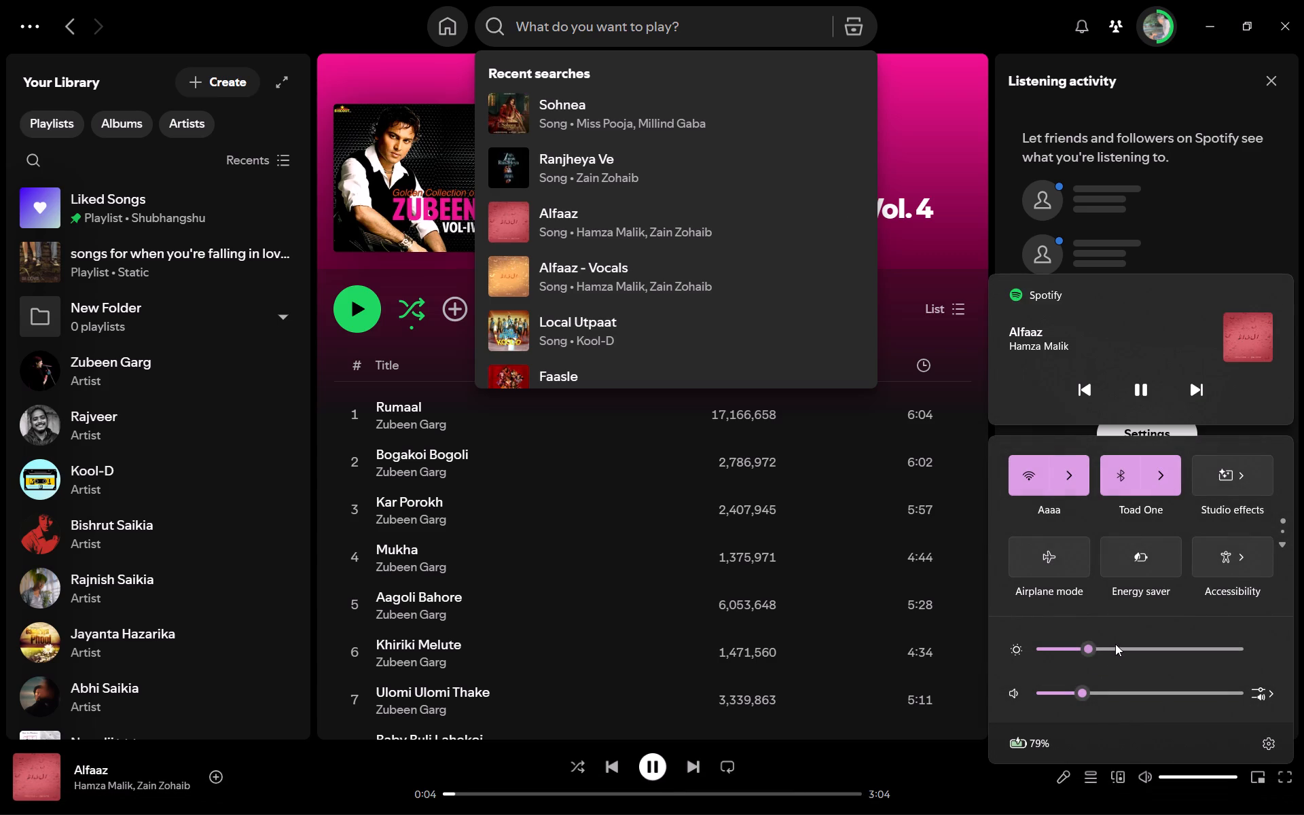
pyautogui.click(1115, 644)
pyautogui.click(1094, 635)
pyautogui.click(1120, 678)
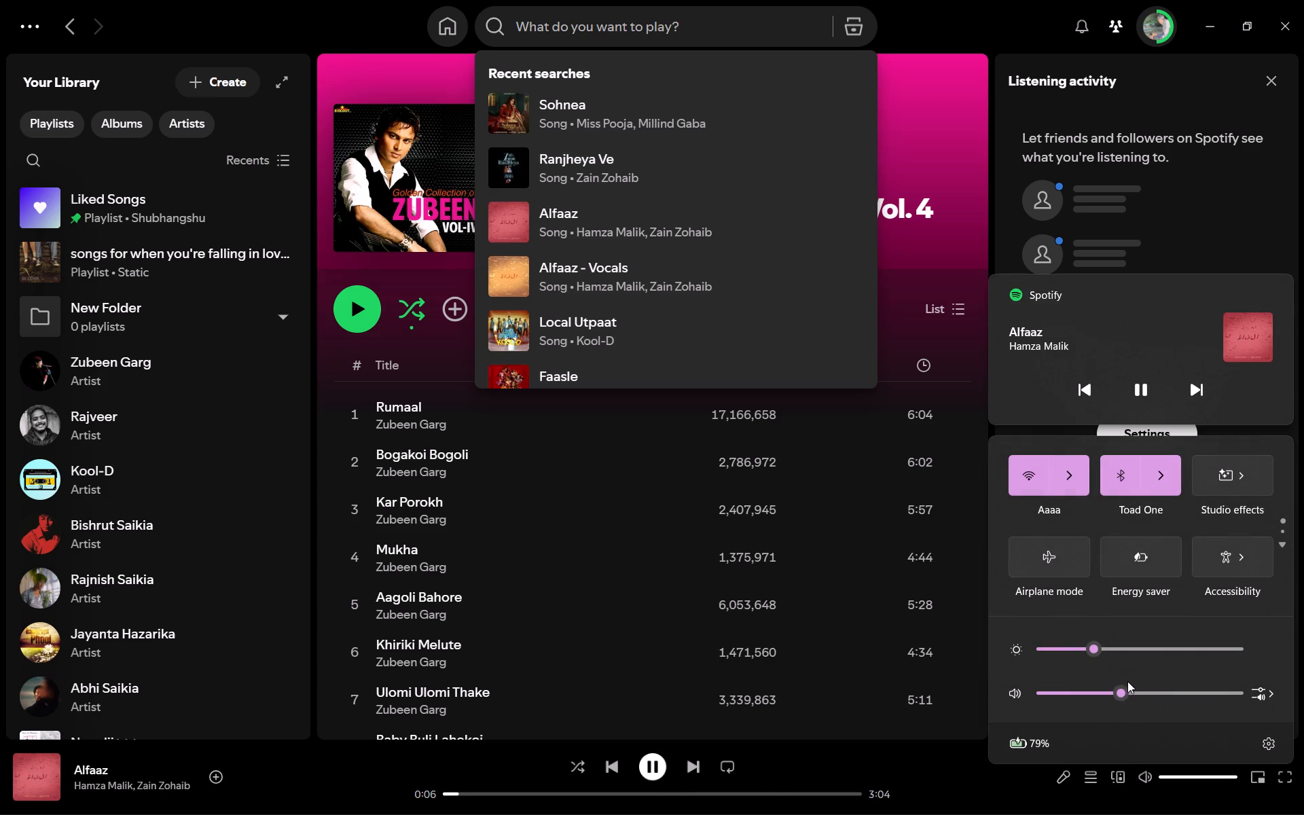
pyautogui.click(1147, 689)
pyautogui.click(1164, 691)
pyautogui.click(1212, 691)
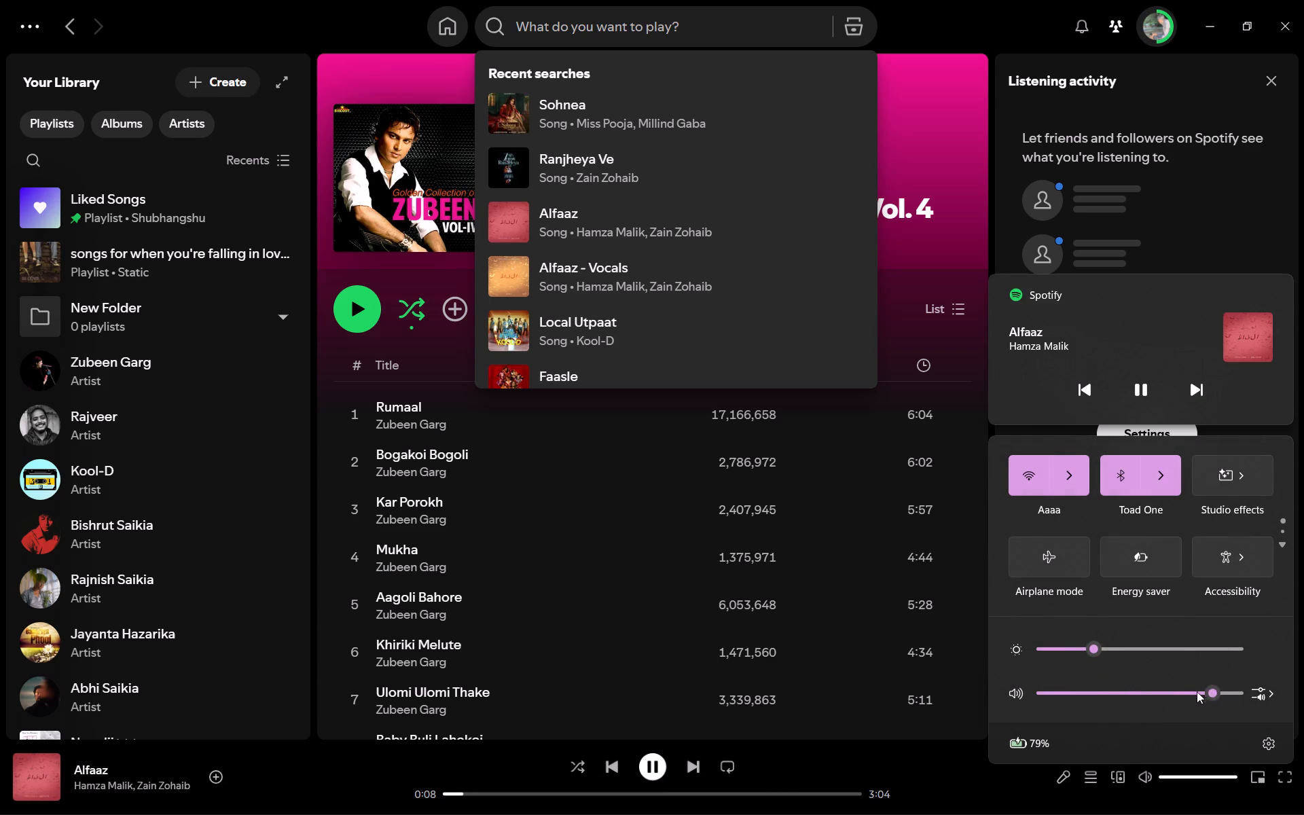
pyautogui.click(1187, 691)
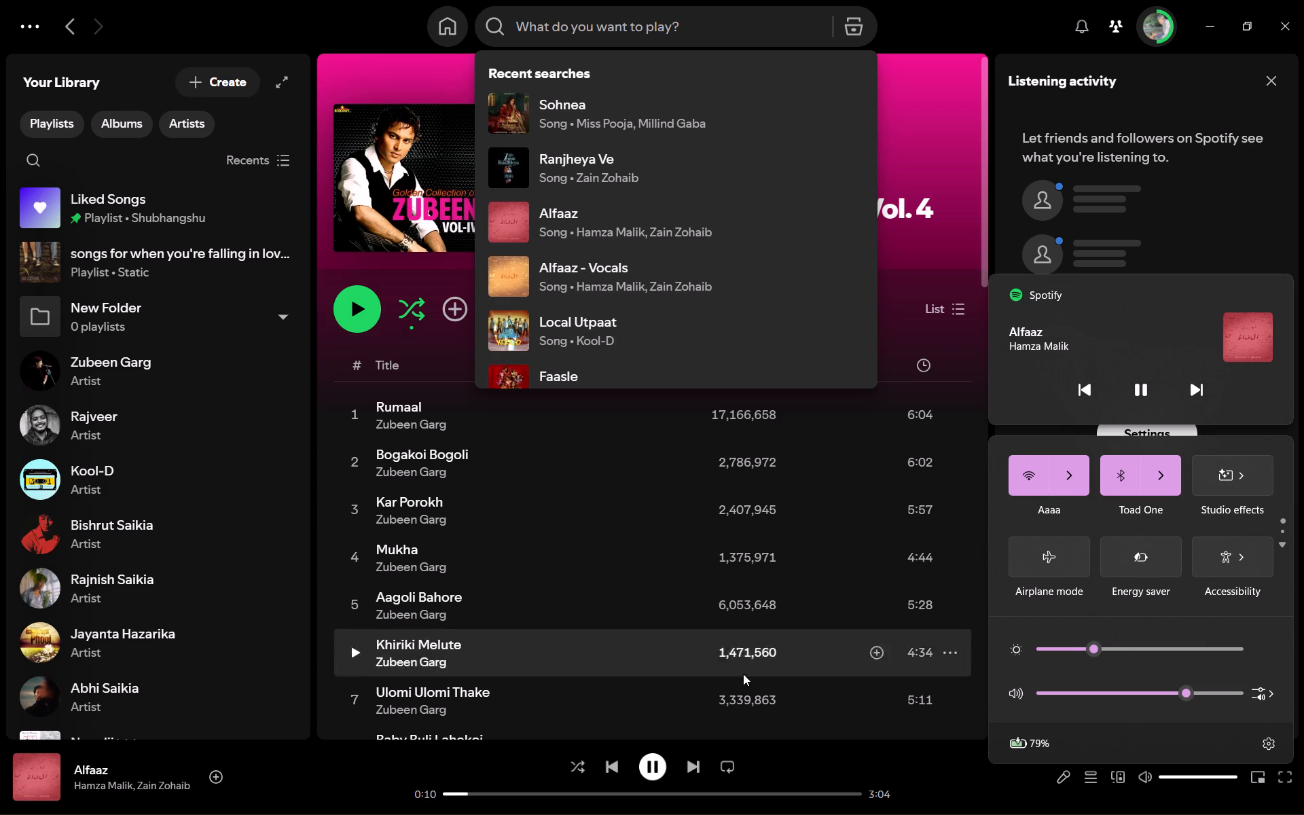
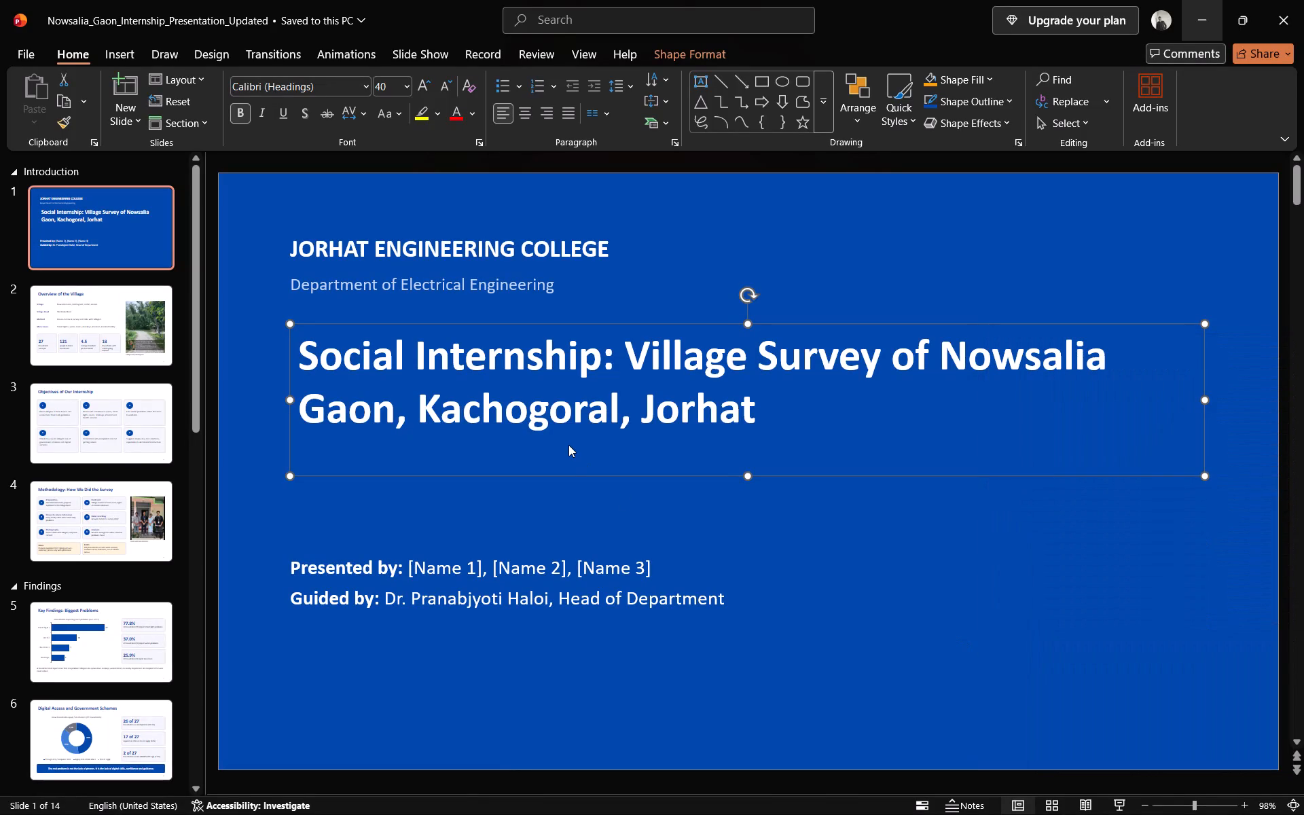
# Start a screen snip with the presentation's title slide in view.
pyautogui.press('shift+super+s')
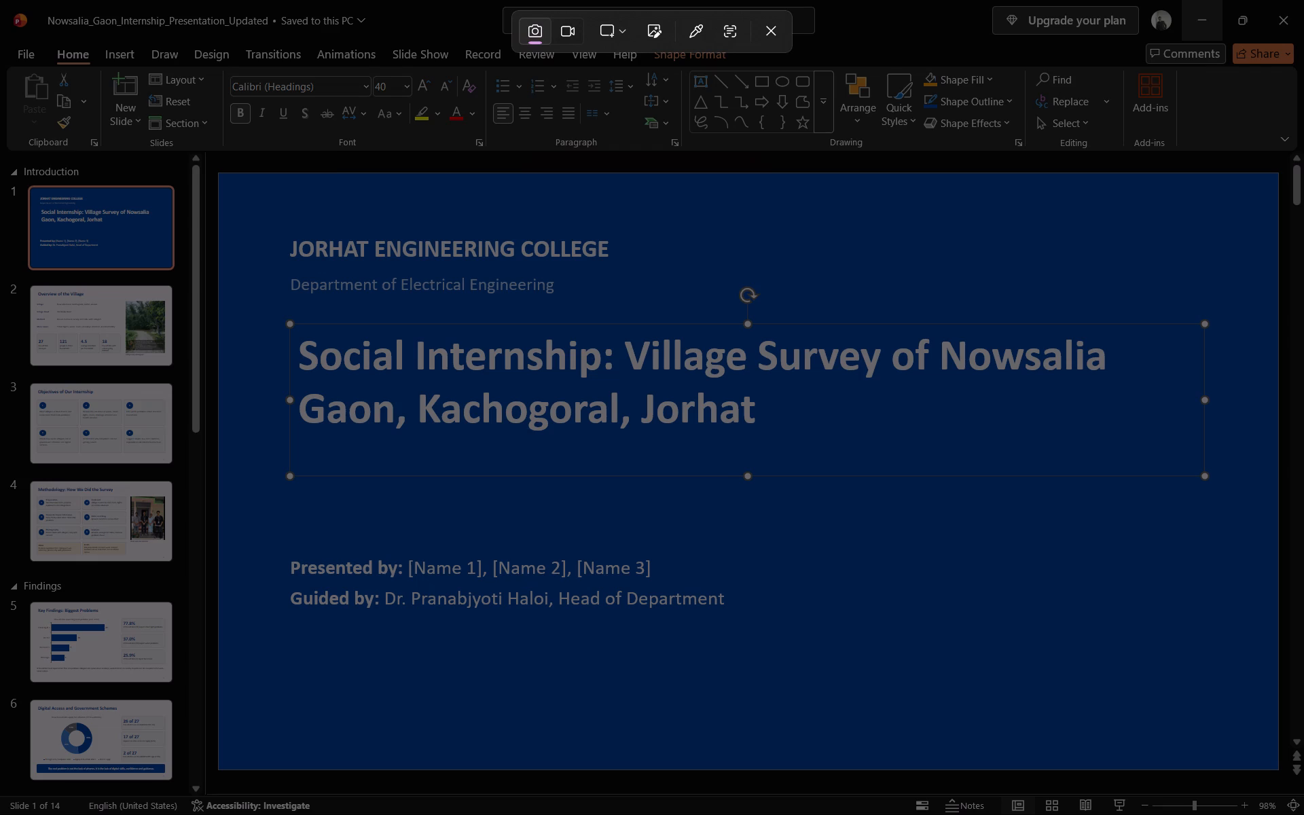
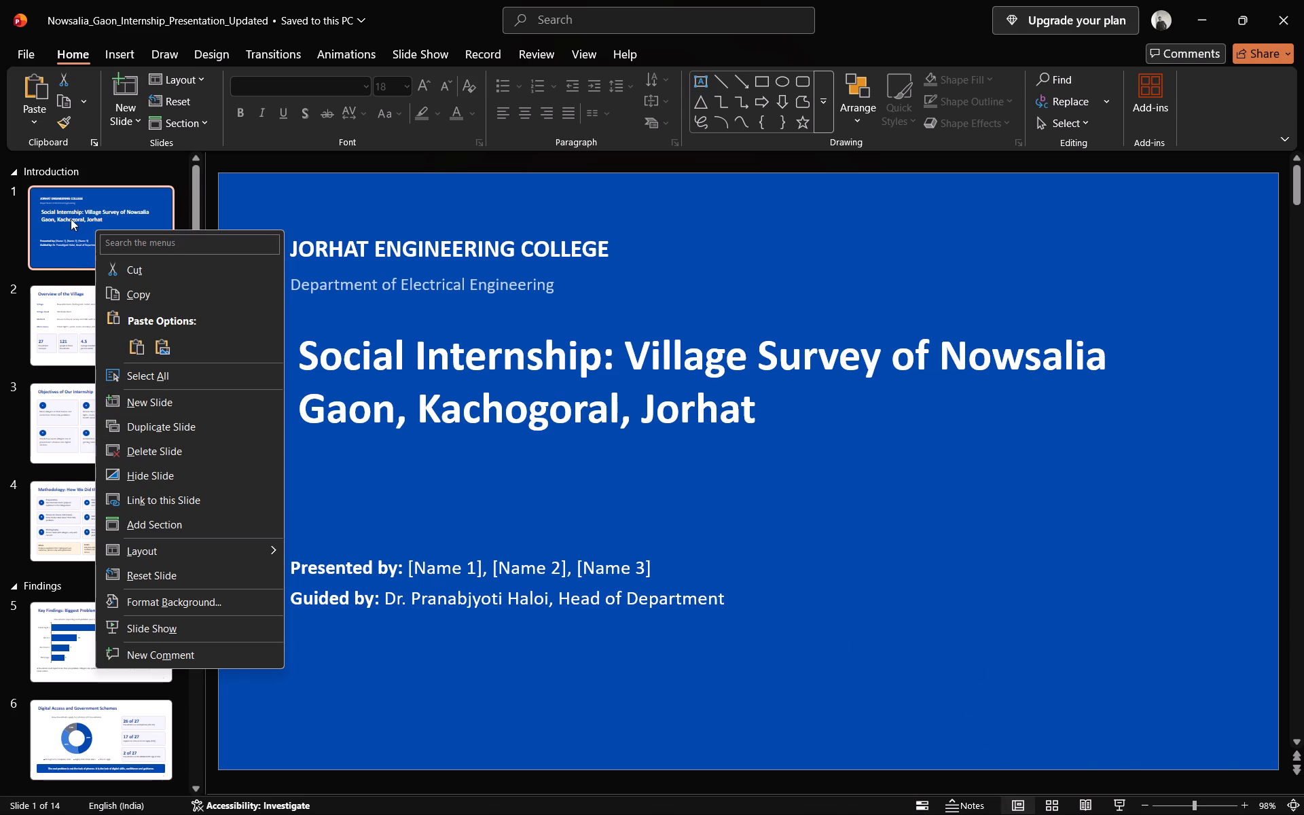
# Insert a new slide directly after the Social Internship title slide.
pyautogui.rightClick(56, 240)
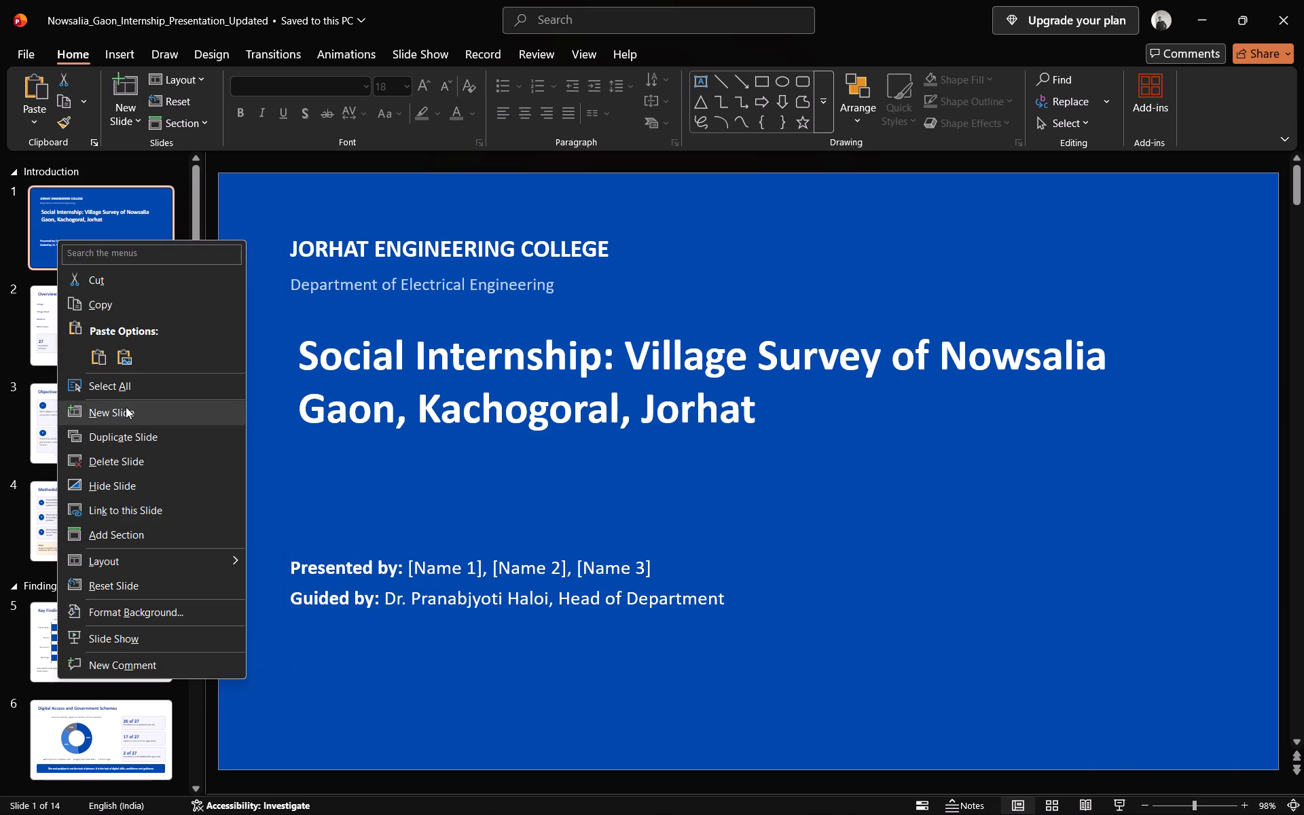
pyautogui.click(127, 409)
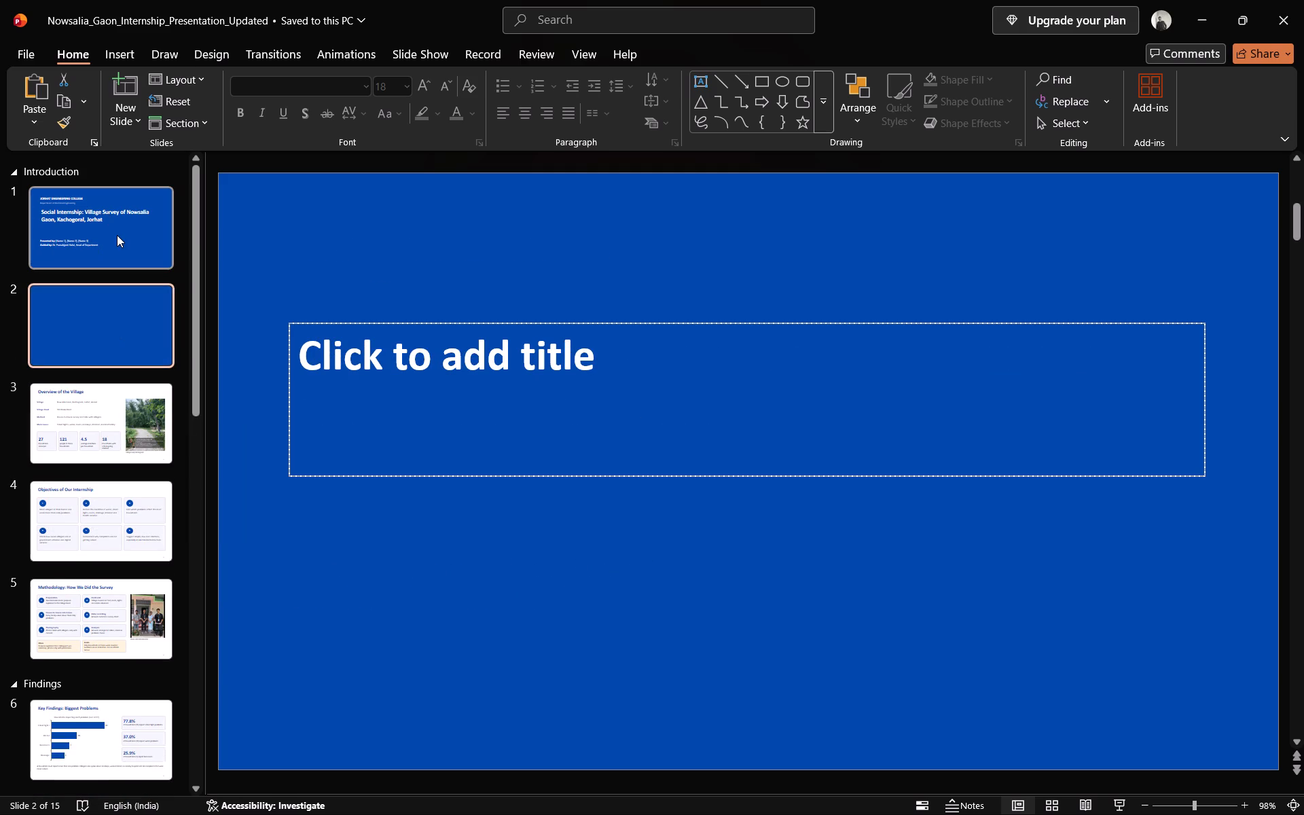
# Delete the original Social Internship title slide, keeping the empty blue slide as the first one.
pyautogui.click(117, 235)
pyautogui.rightClick(117, 235)
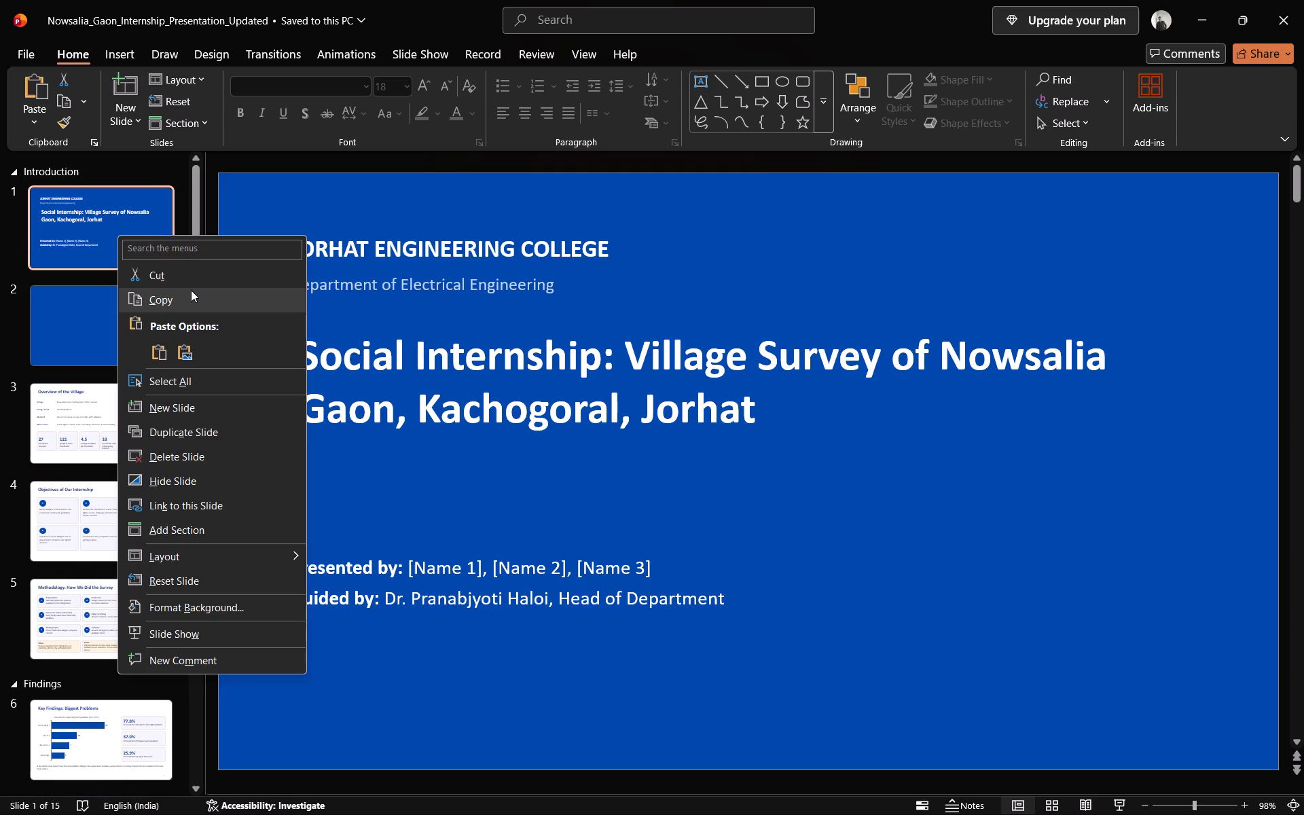
pyautogui.click(226, 445)
pyautogui.click(91, 195)
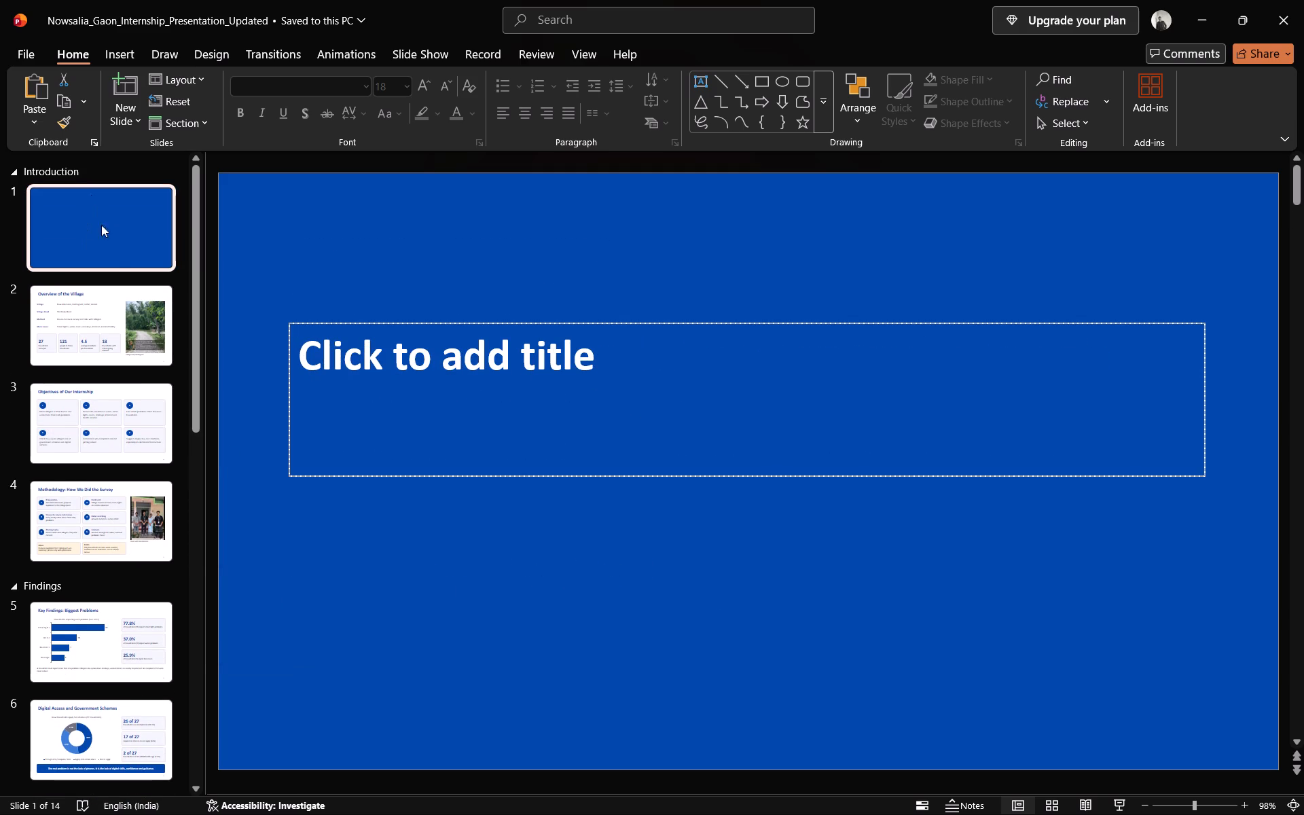
# Insert a new slide after the Overview of the Village slide and move it ahead of that slide, to position 2.
pyautogui.click(114, 300)
pyautogui.rightClick(114, 300)
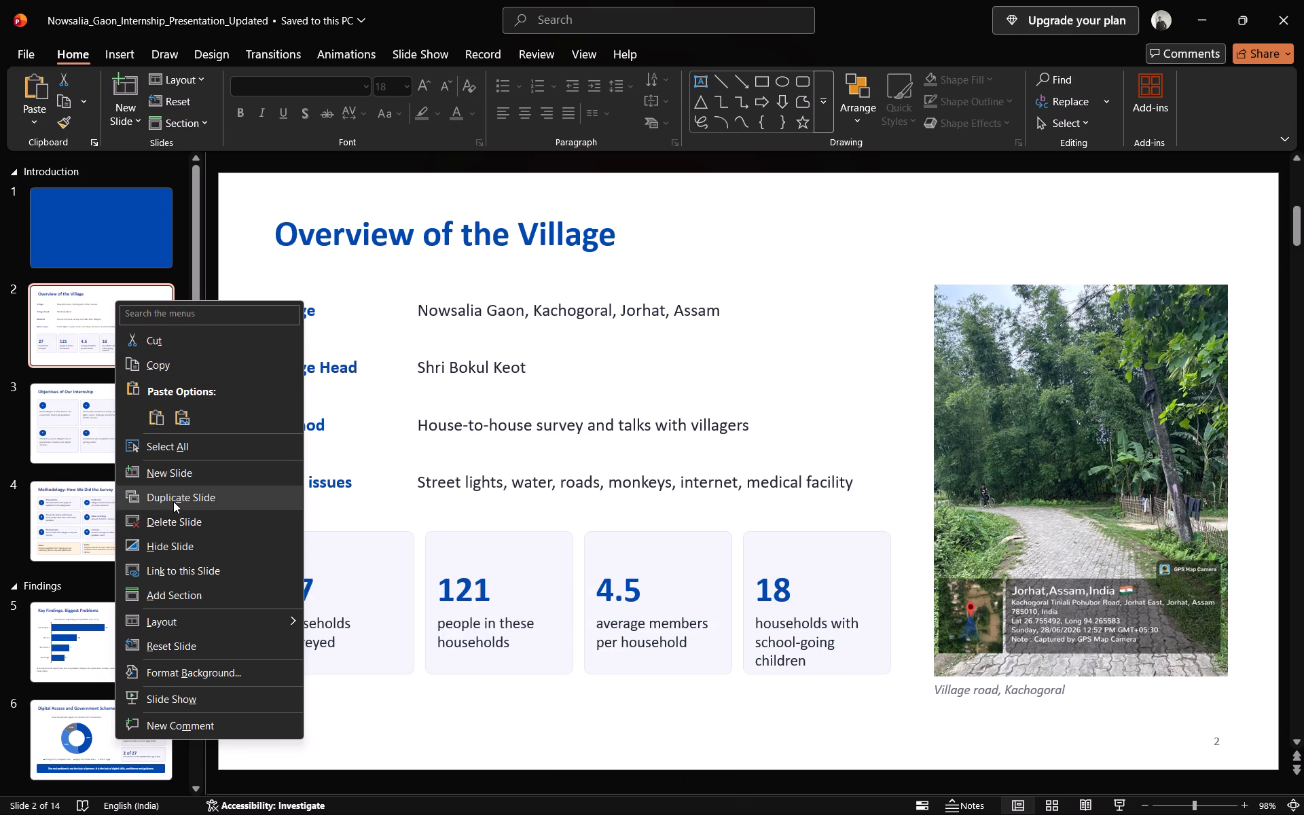
pyautogui.click(197, 478)
pyautogui.moveTo(115, 432); pyautogui.dragTo(98, 290)
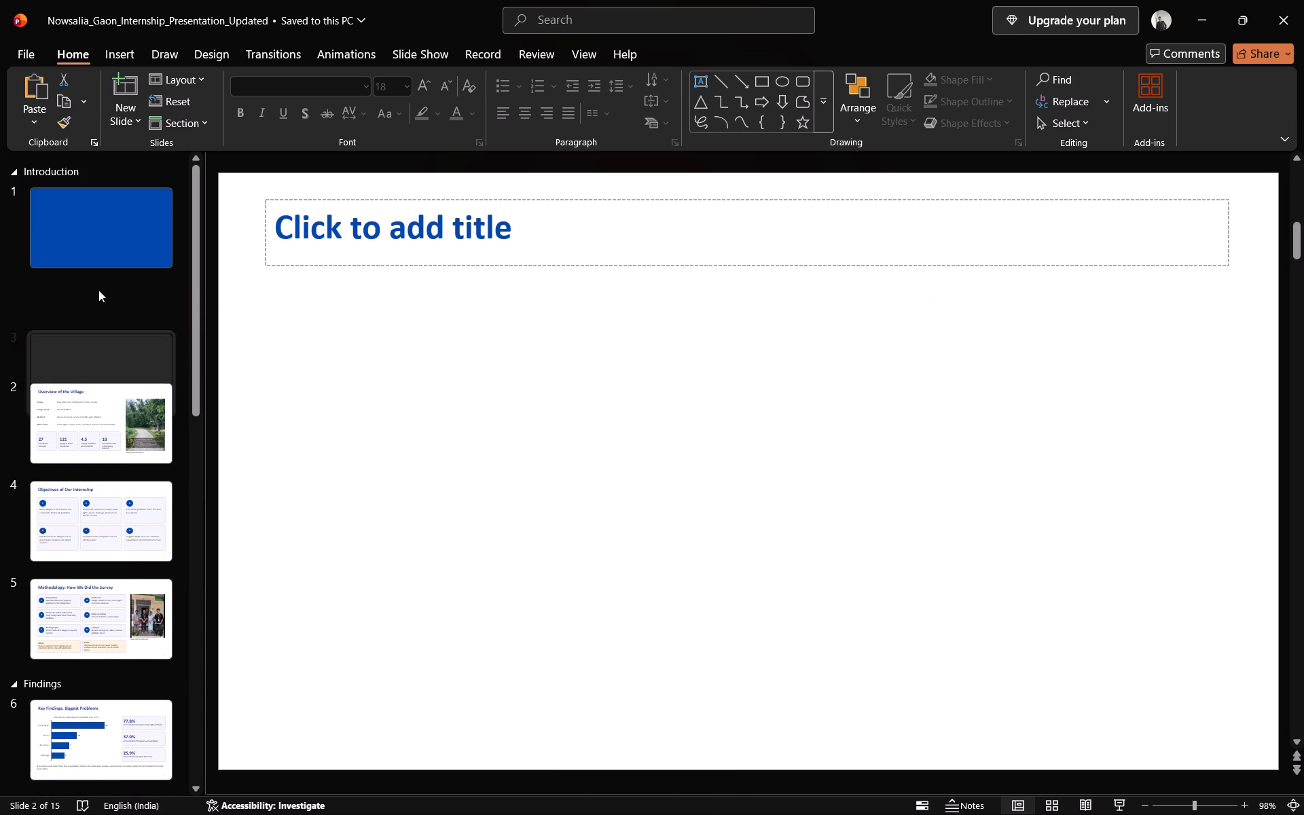
# Delete the empty blue slide at the start of the Introduction section.
pyautogui.click(105, 231)
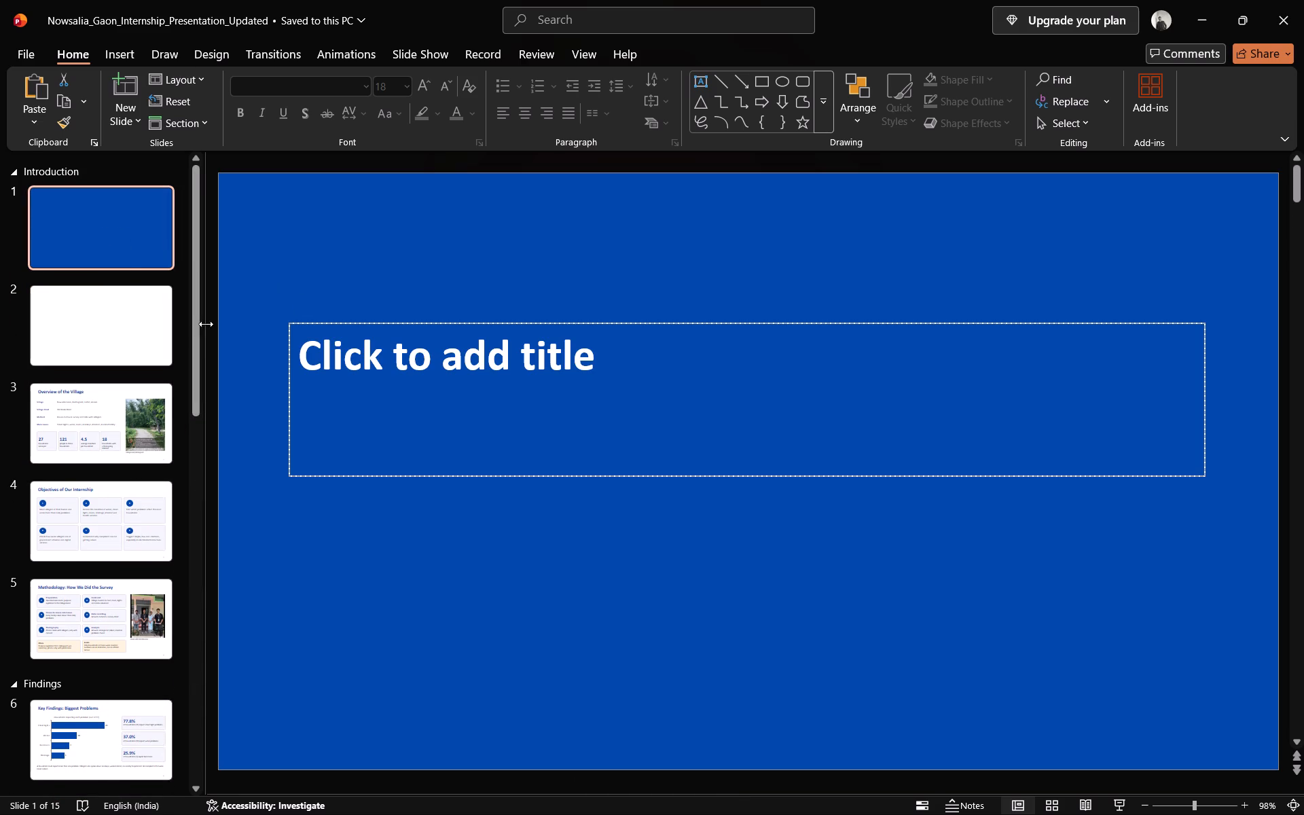
pyautogui.rightClick(101, 242)
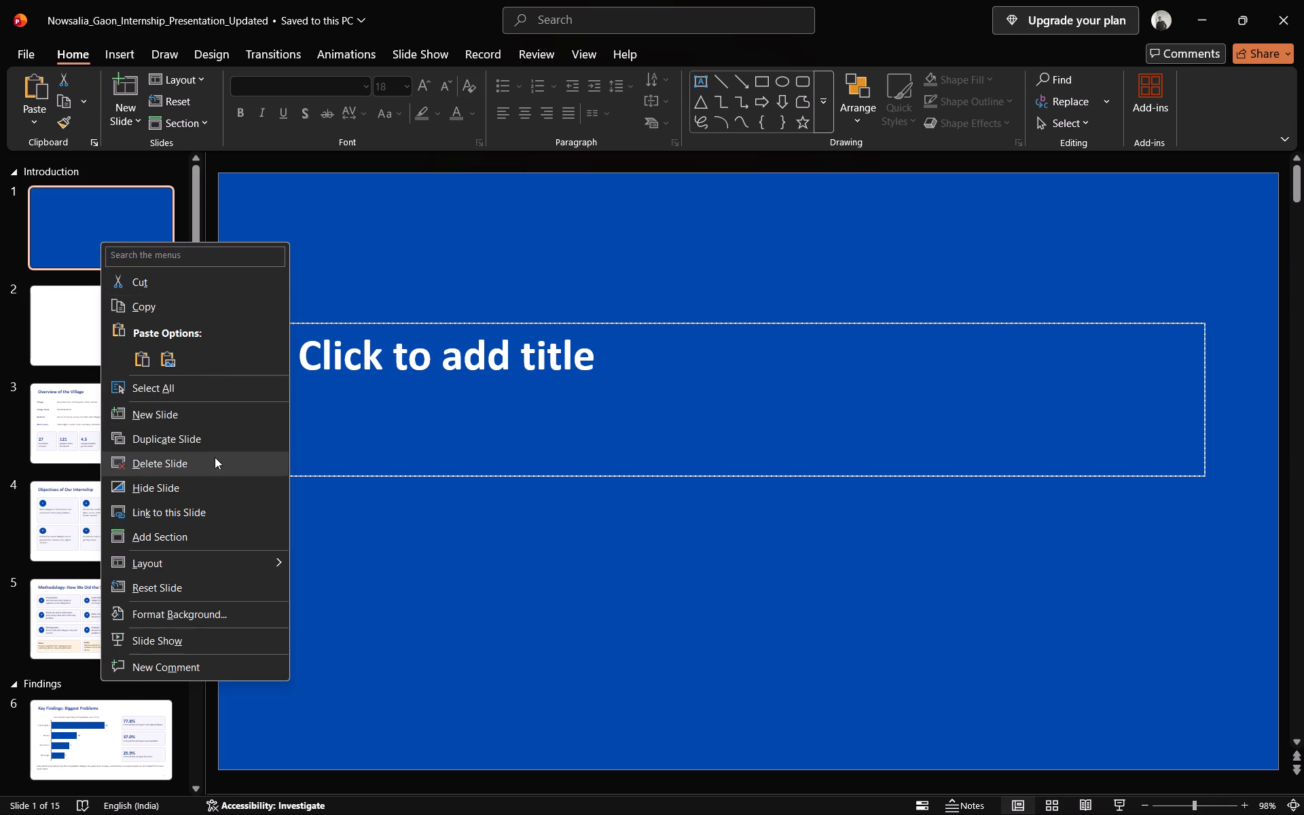
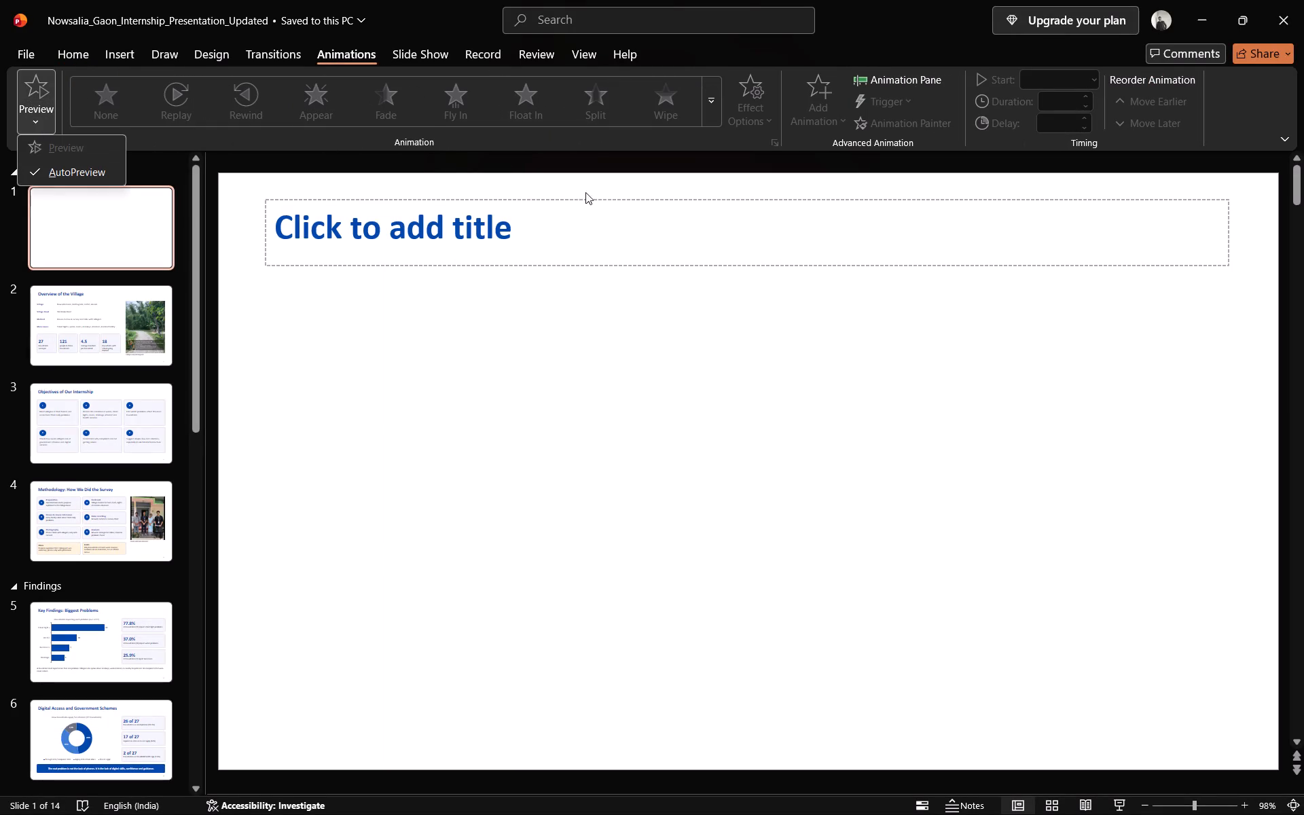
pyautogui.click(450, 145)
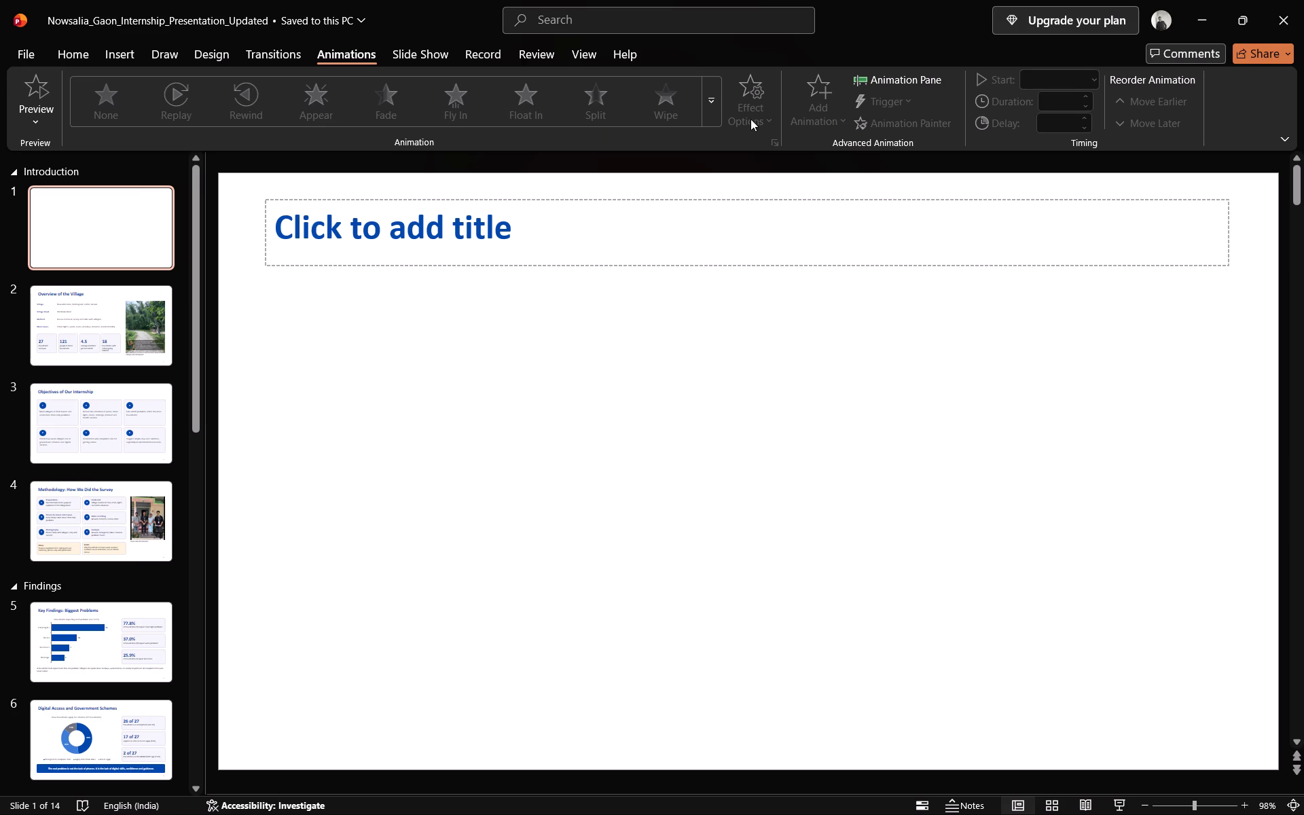
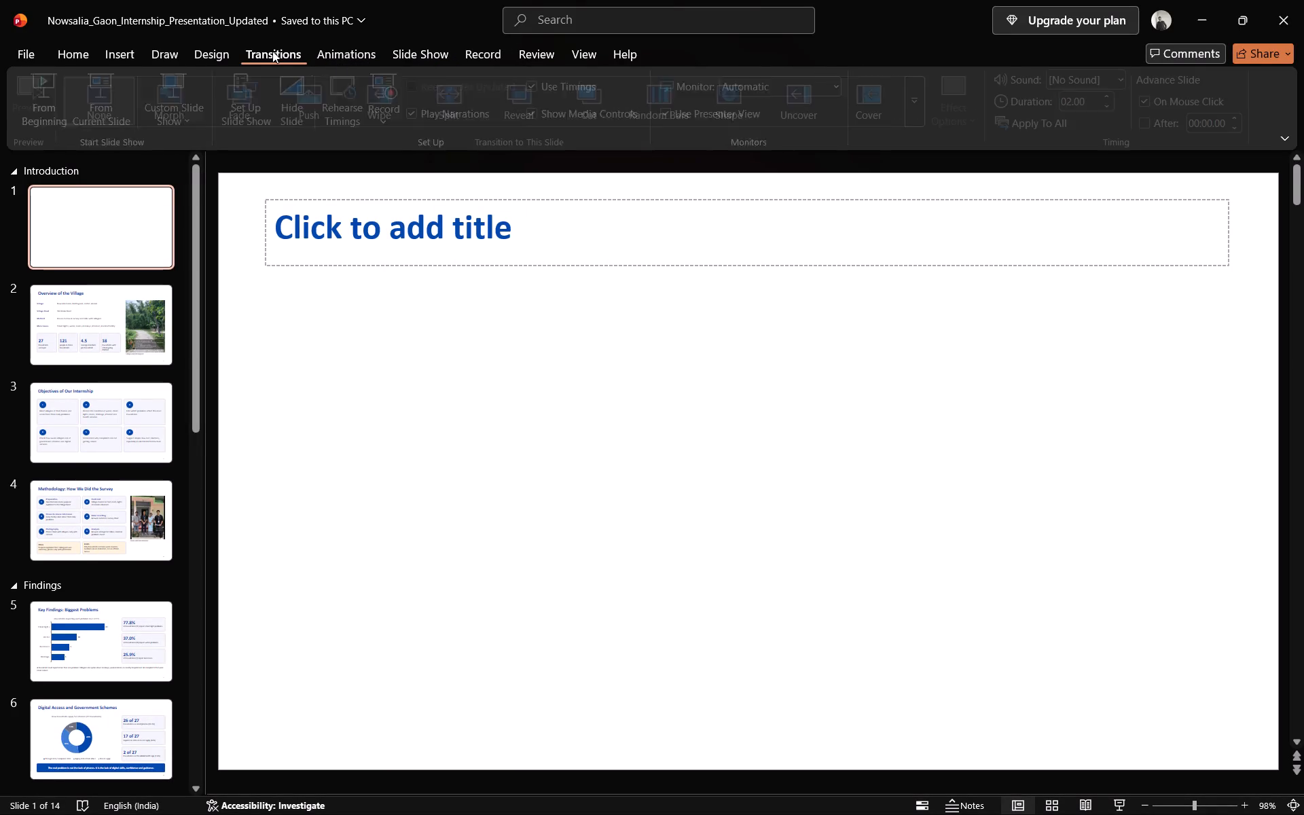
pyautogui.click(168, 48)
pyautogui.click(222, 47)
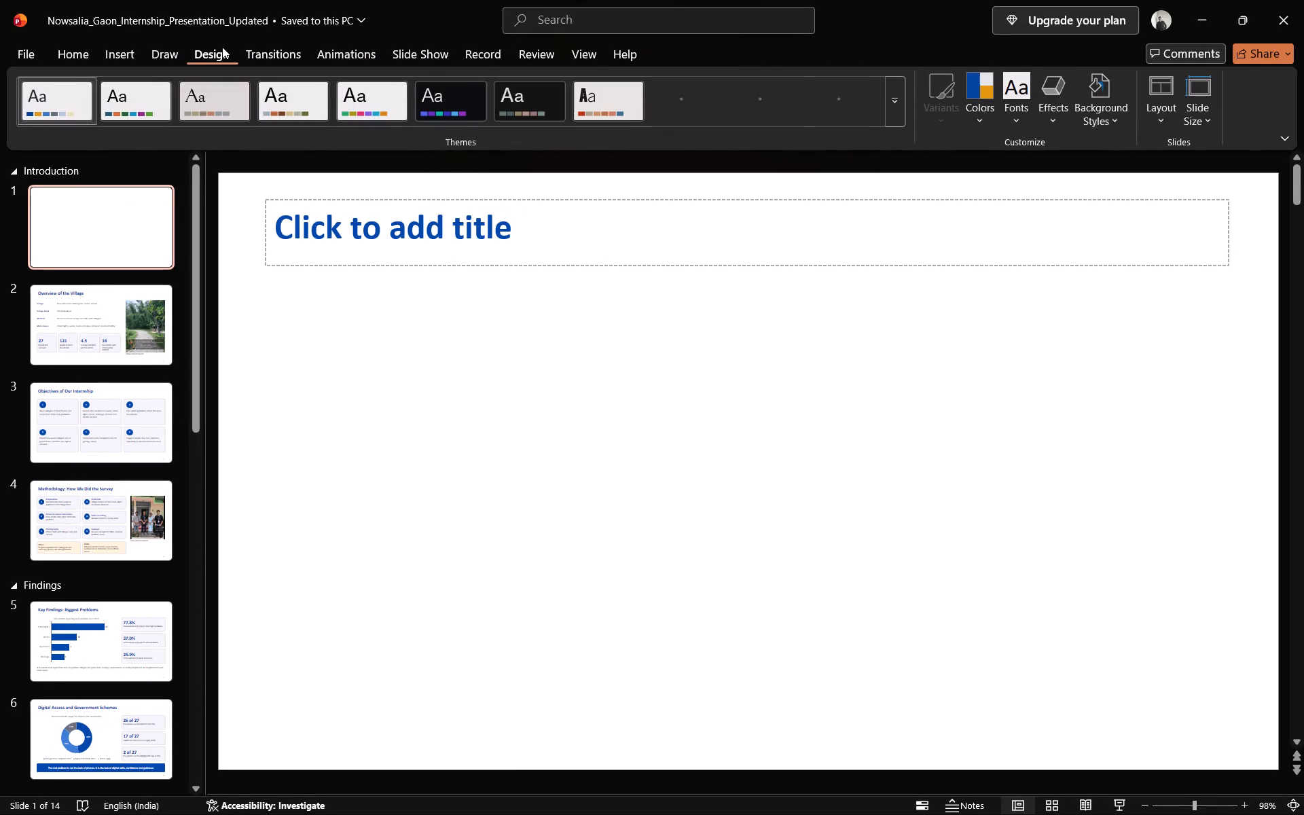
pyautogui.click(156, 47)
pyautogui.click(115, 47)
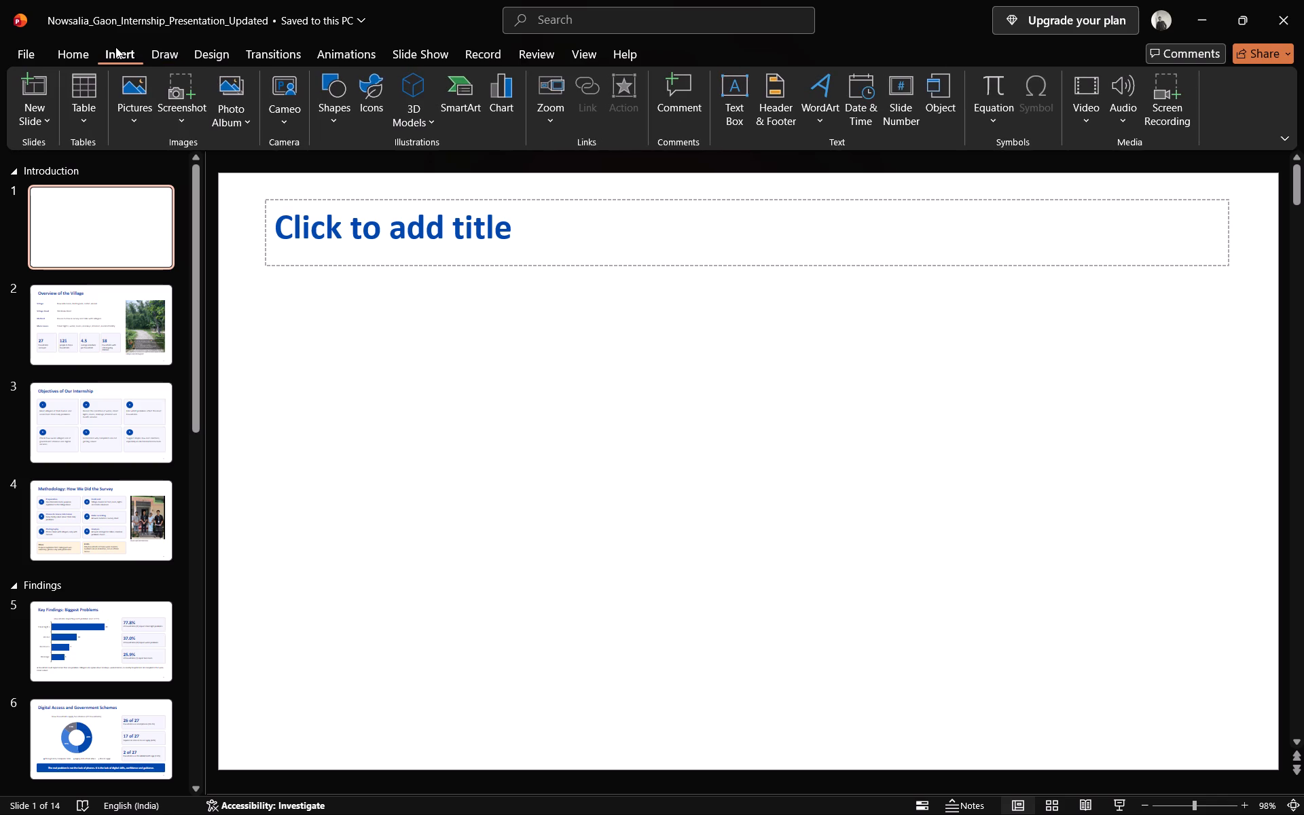
# Browse the stock icon library for an icon that suits the blank first slide.
pyautogui.click(331, 113)
pyautogui.click(384, 102)
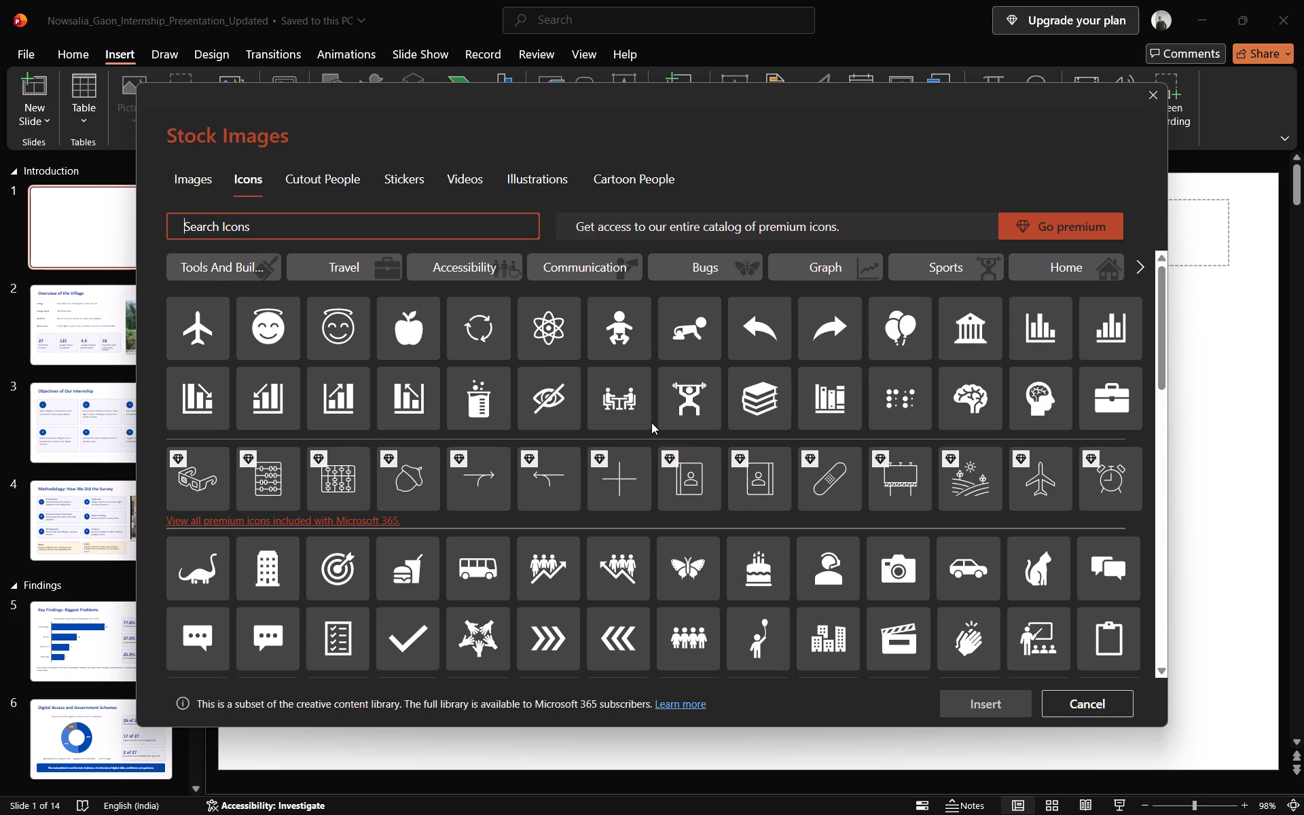
pyautogui.scroll(-3, 651, 422)
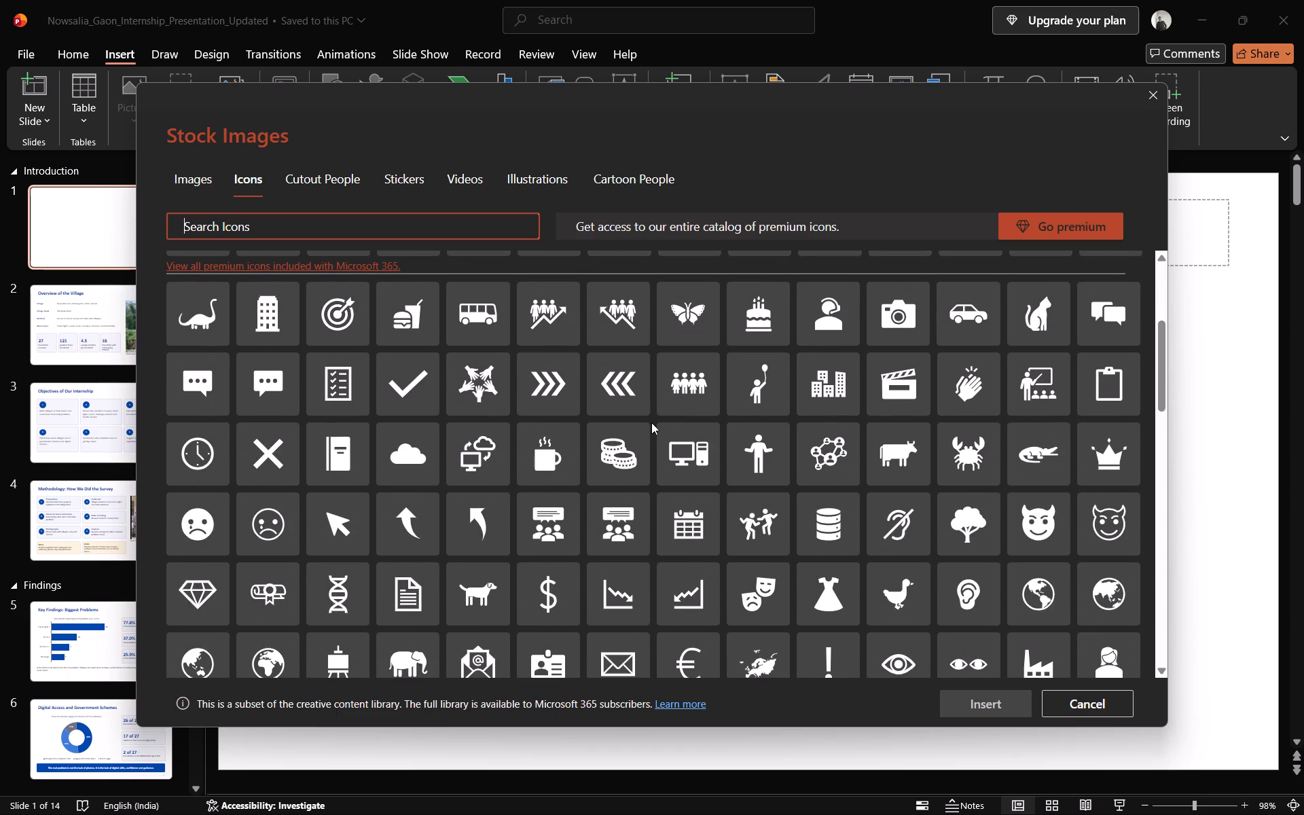
pyautogui.scroll(-5, 651, 422)
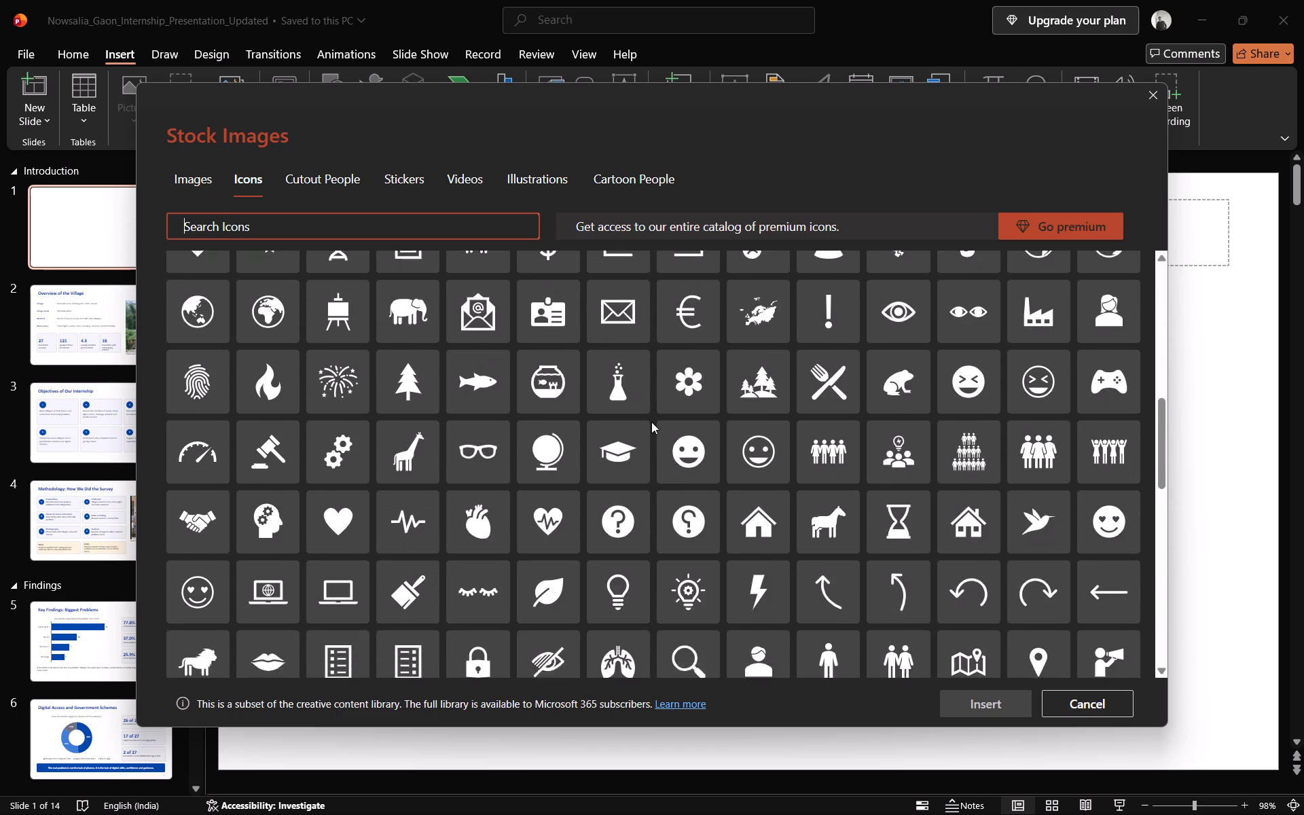
pyautogui.scroll(-2, 651, 422)
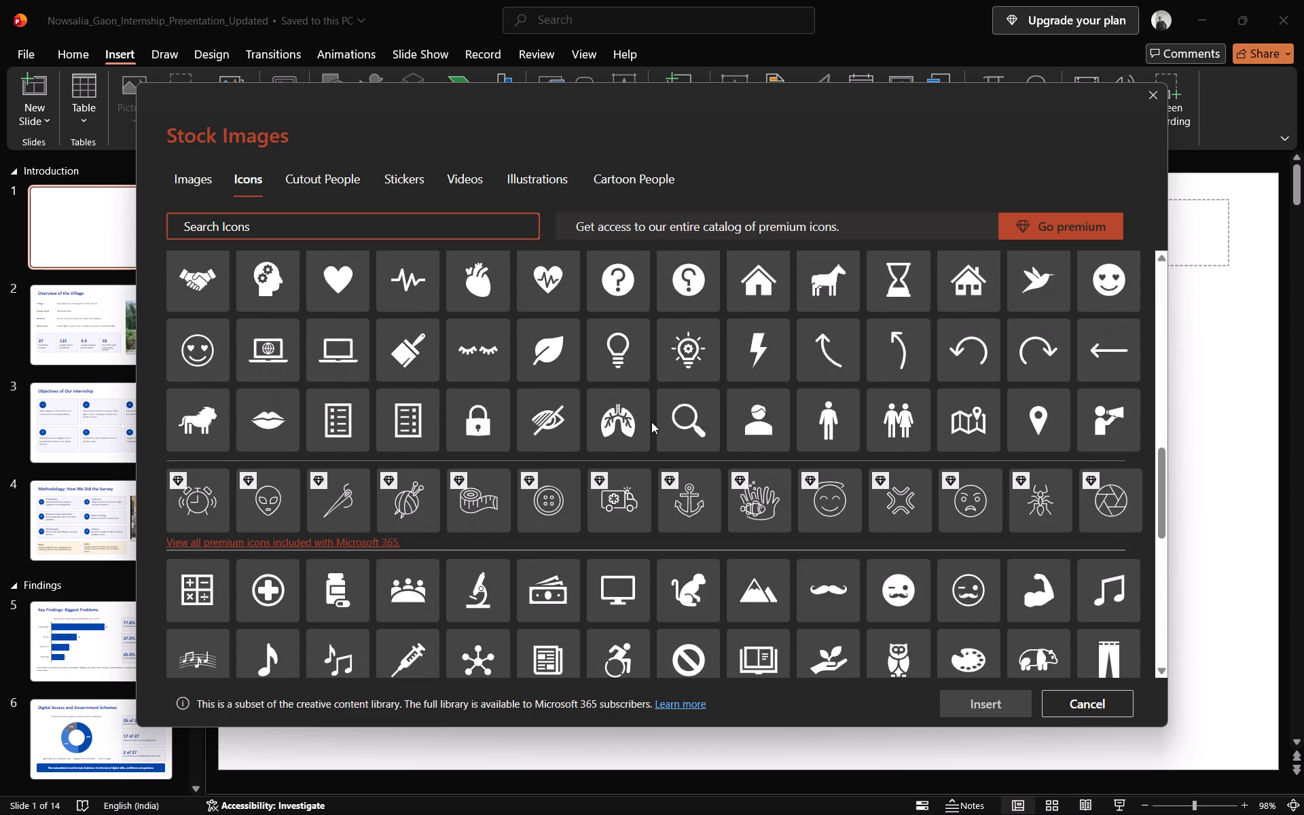
pyautogui.scroll(8, 651, 422)
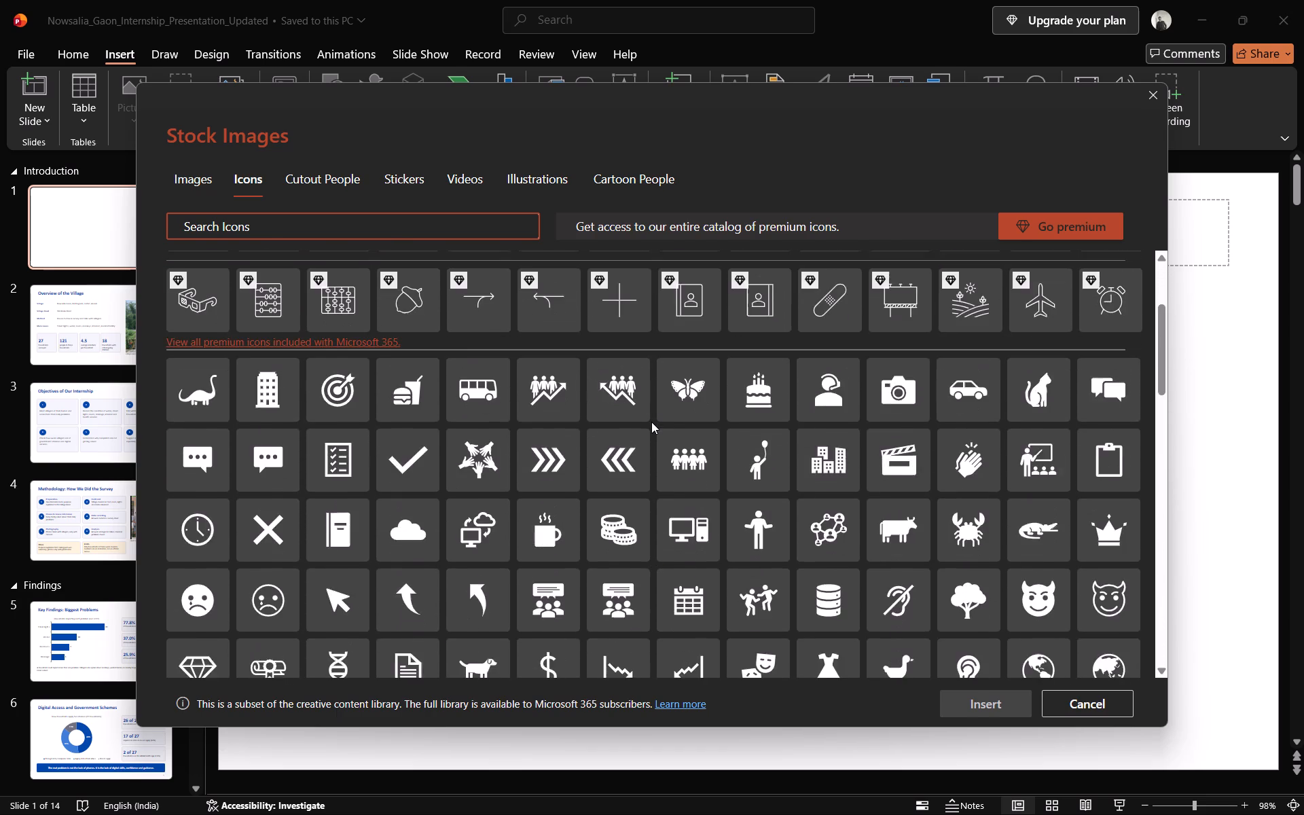
pyautogui.scroll(10, 651, 422)
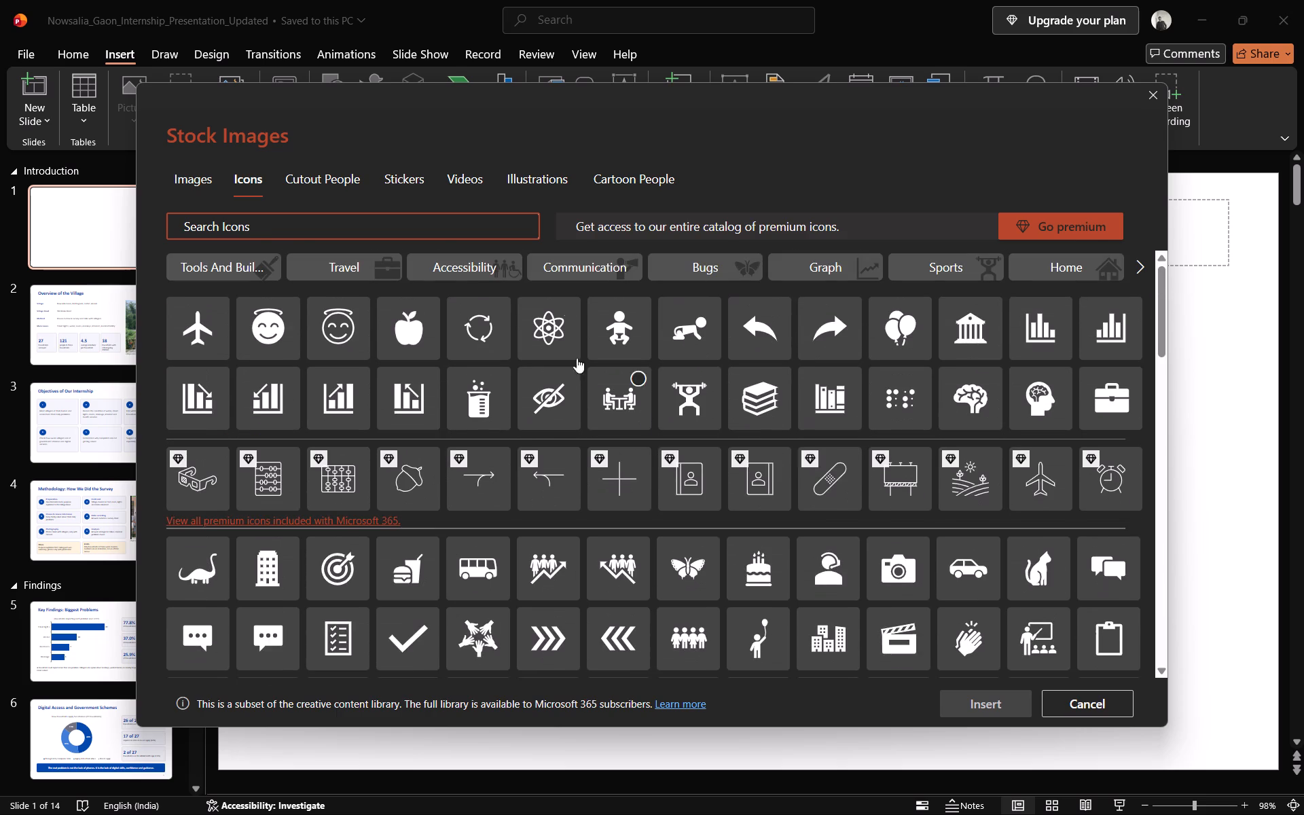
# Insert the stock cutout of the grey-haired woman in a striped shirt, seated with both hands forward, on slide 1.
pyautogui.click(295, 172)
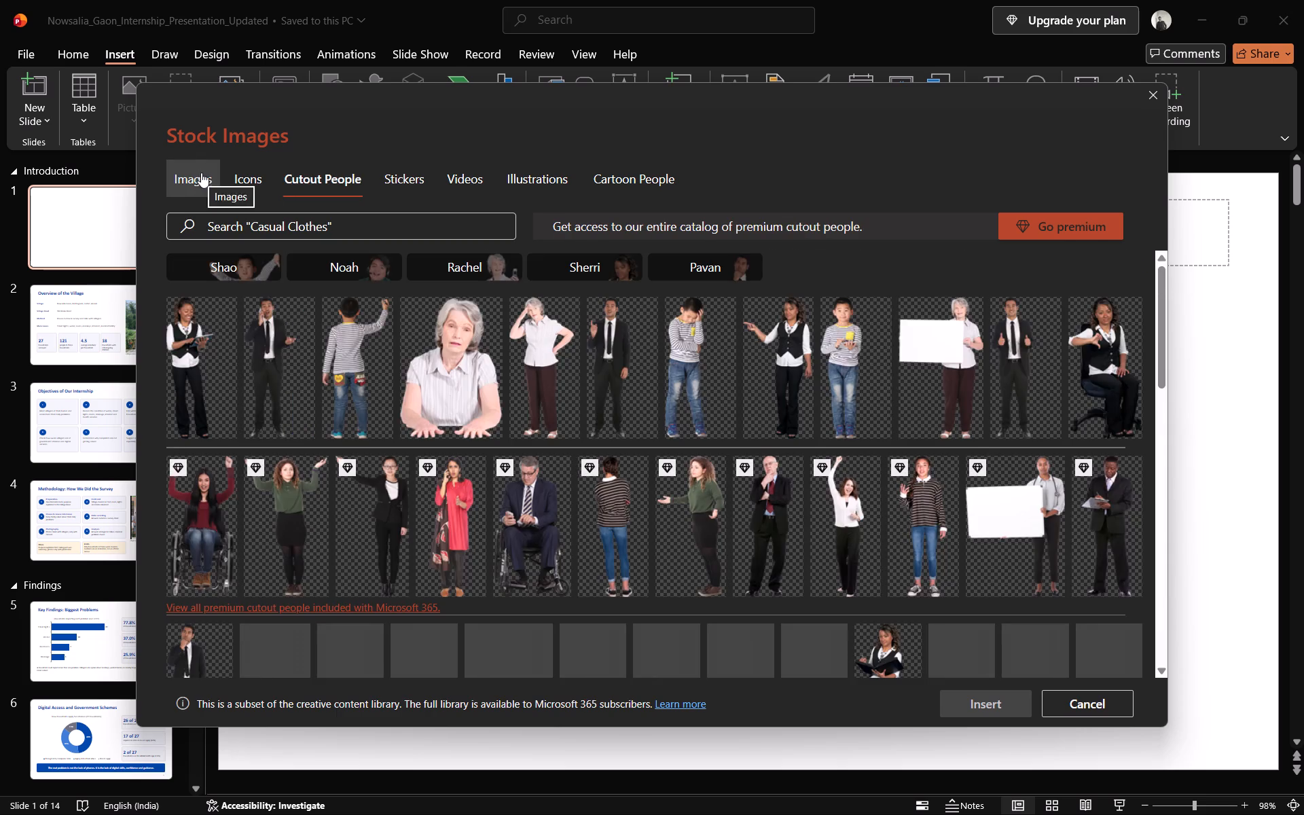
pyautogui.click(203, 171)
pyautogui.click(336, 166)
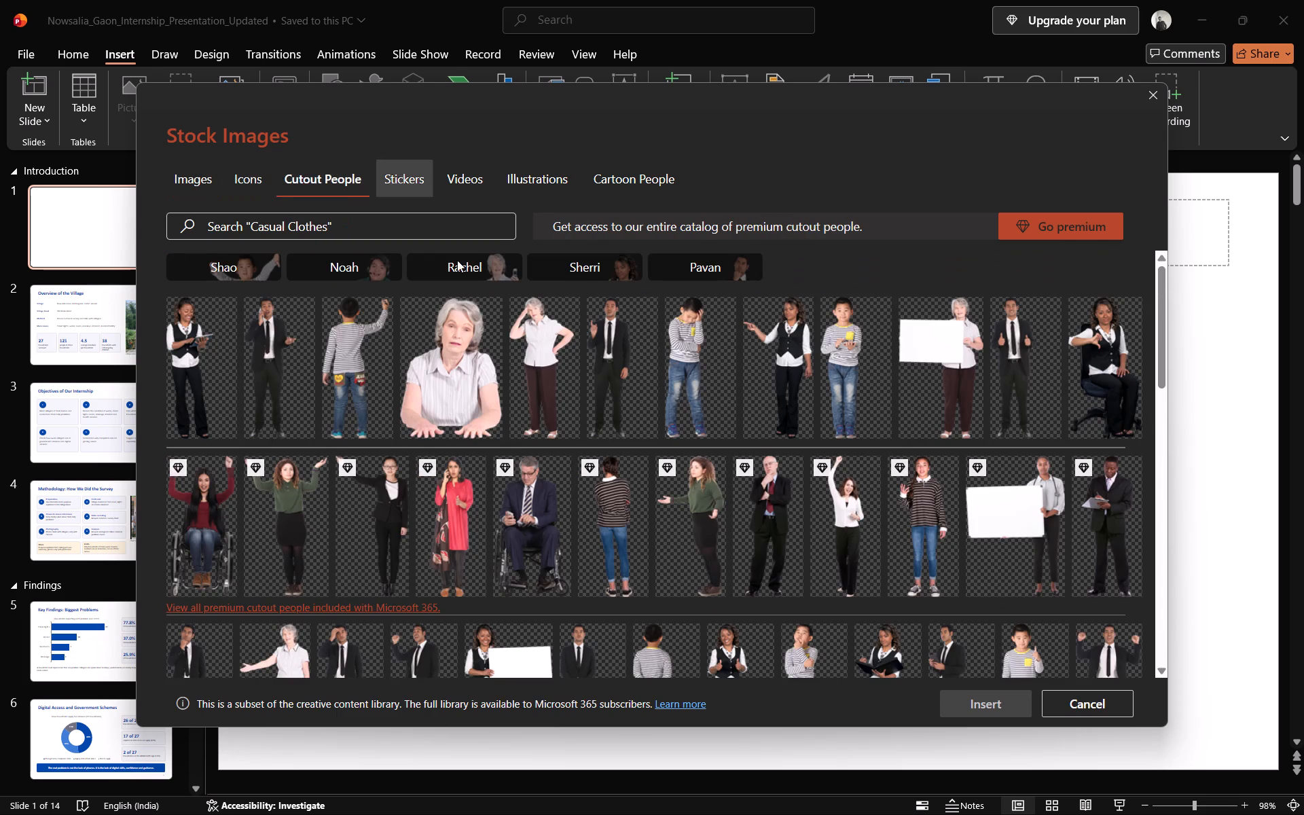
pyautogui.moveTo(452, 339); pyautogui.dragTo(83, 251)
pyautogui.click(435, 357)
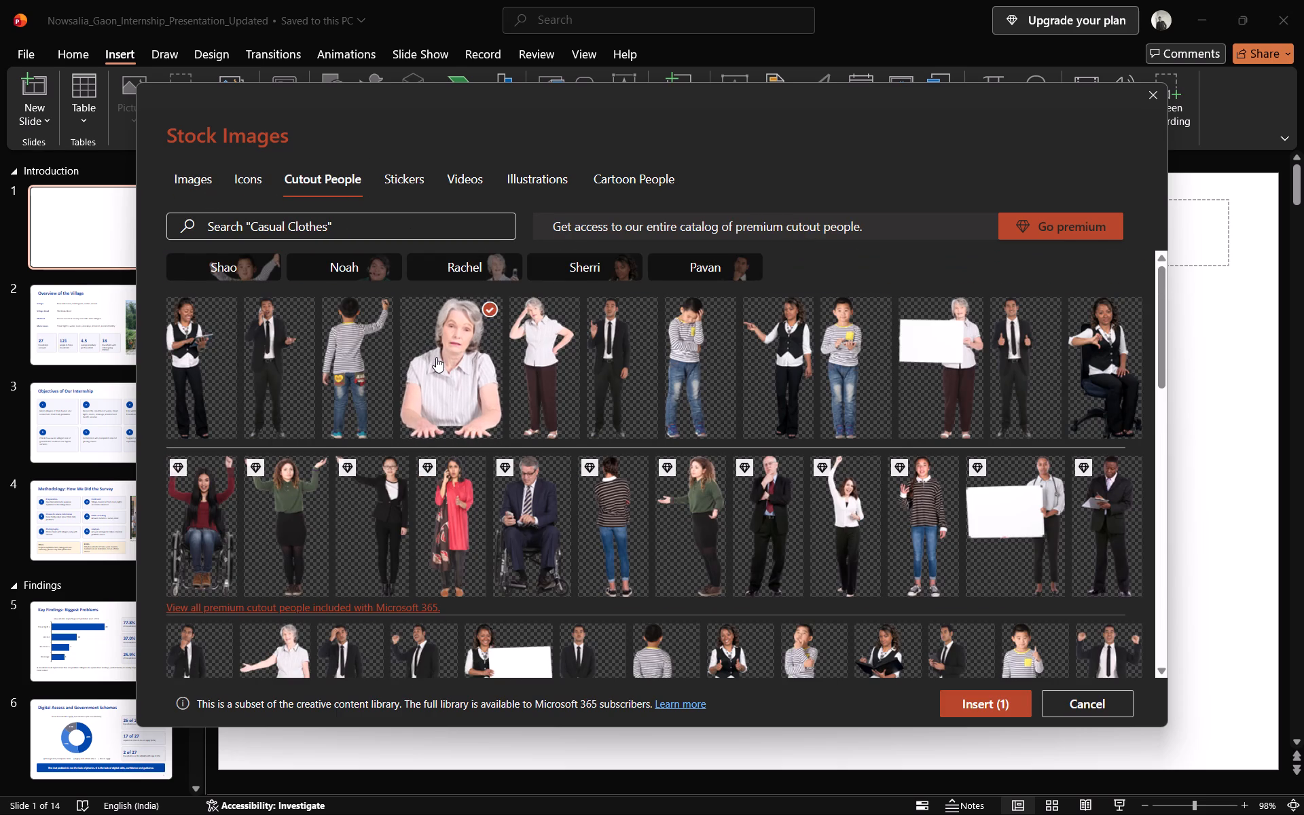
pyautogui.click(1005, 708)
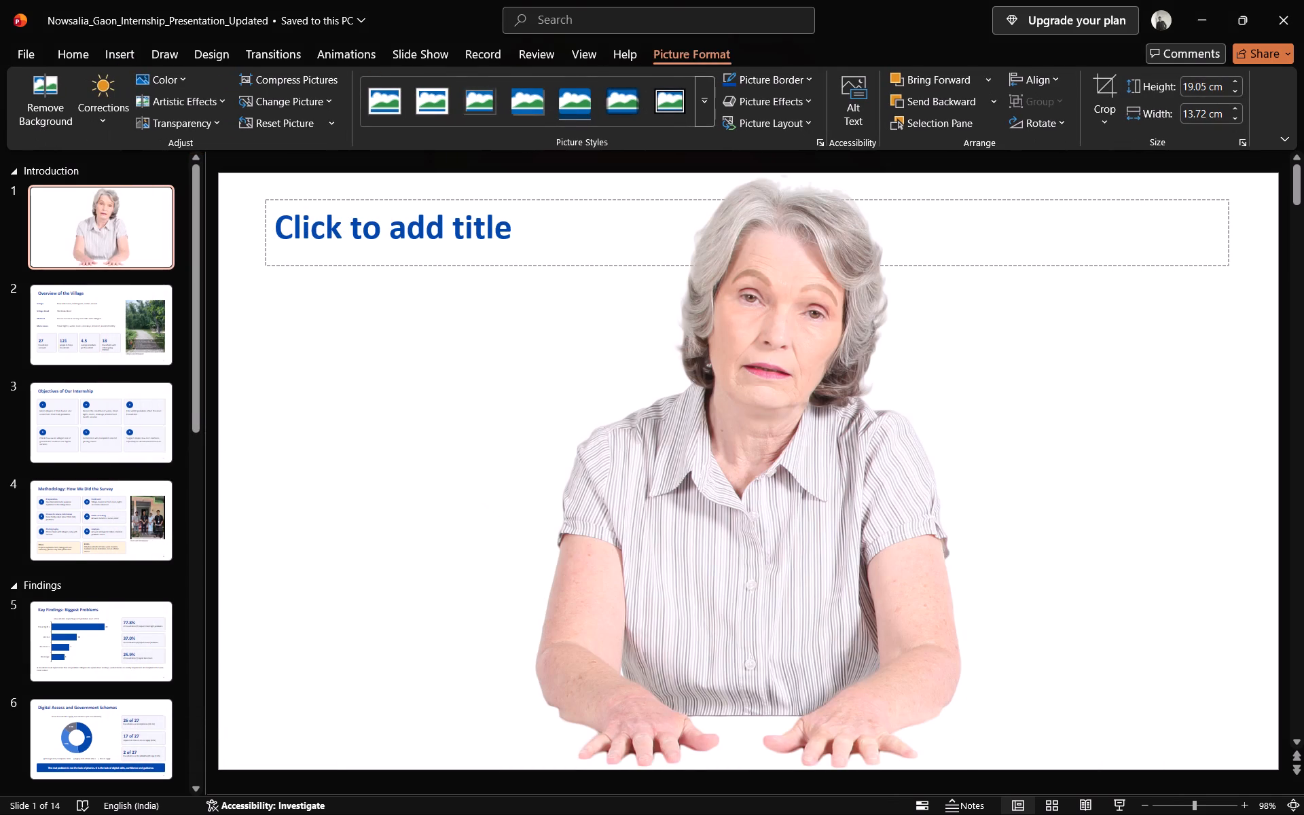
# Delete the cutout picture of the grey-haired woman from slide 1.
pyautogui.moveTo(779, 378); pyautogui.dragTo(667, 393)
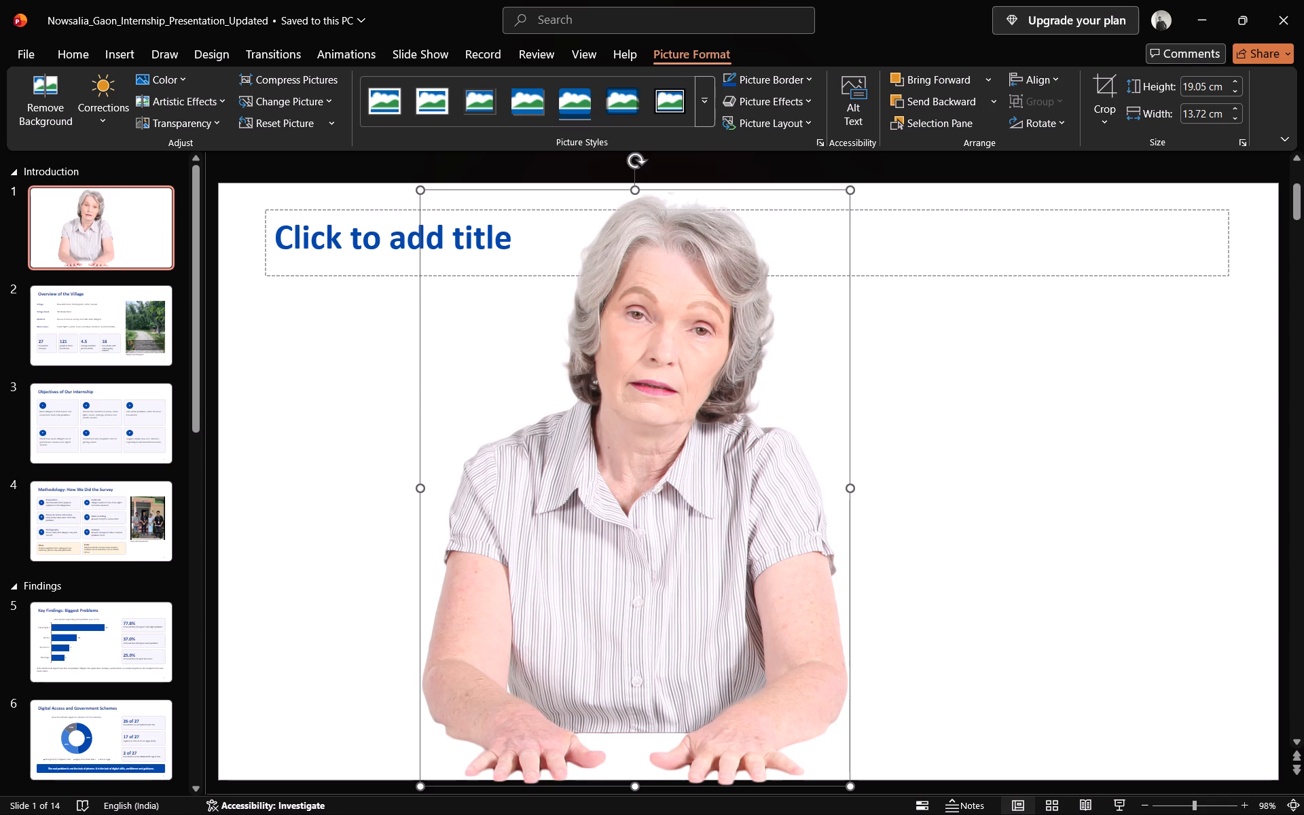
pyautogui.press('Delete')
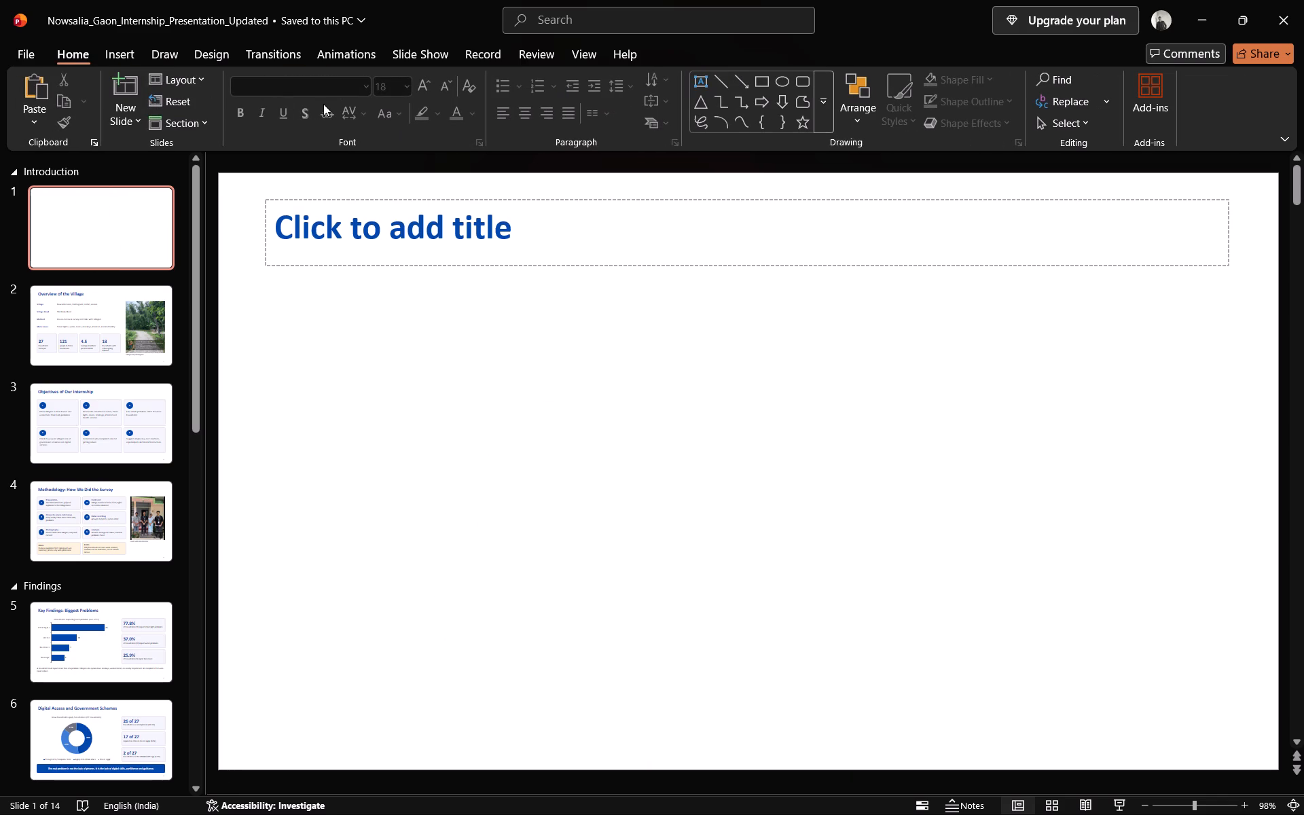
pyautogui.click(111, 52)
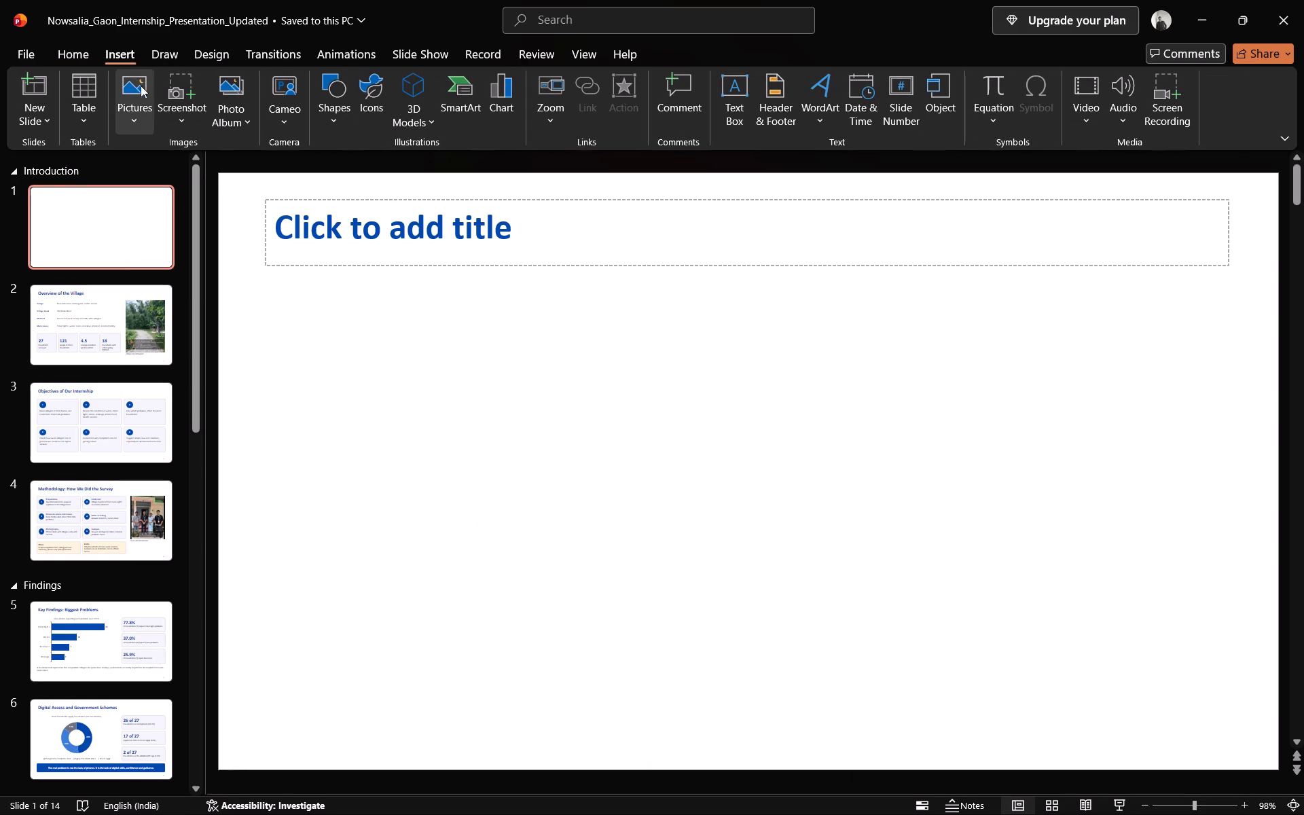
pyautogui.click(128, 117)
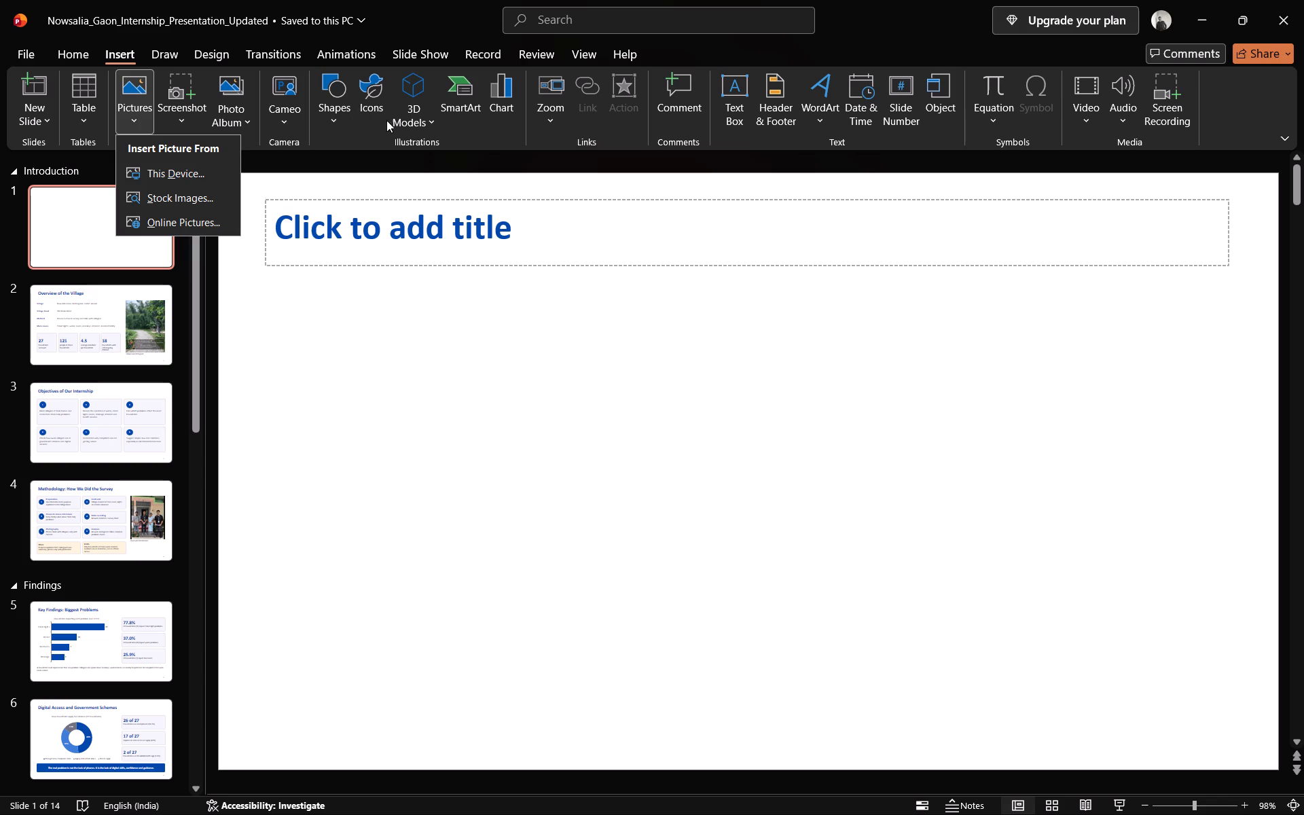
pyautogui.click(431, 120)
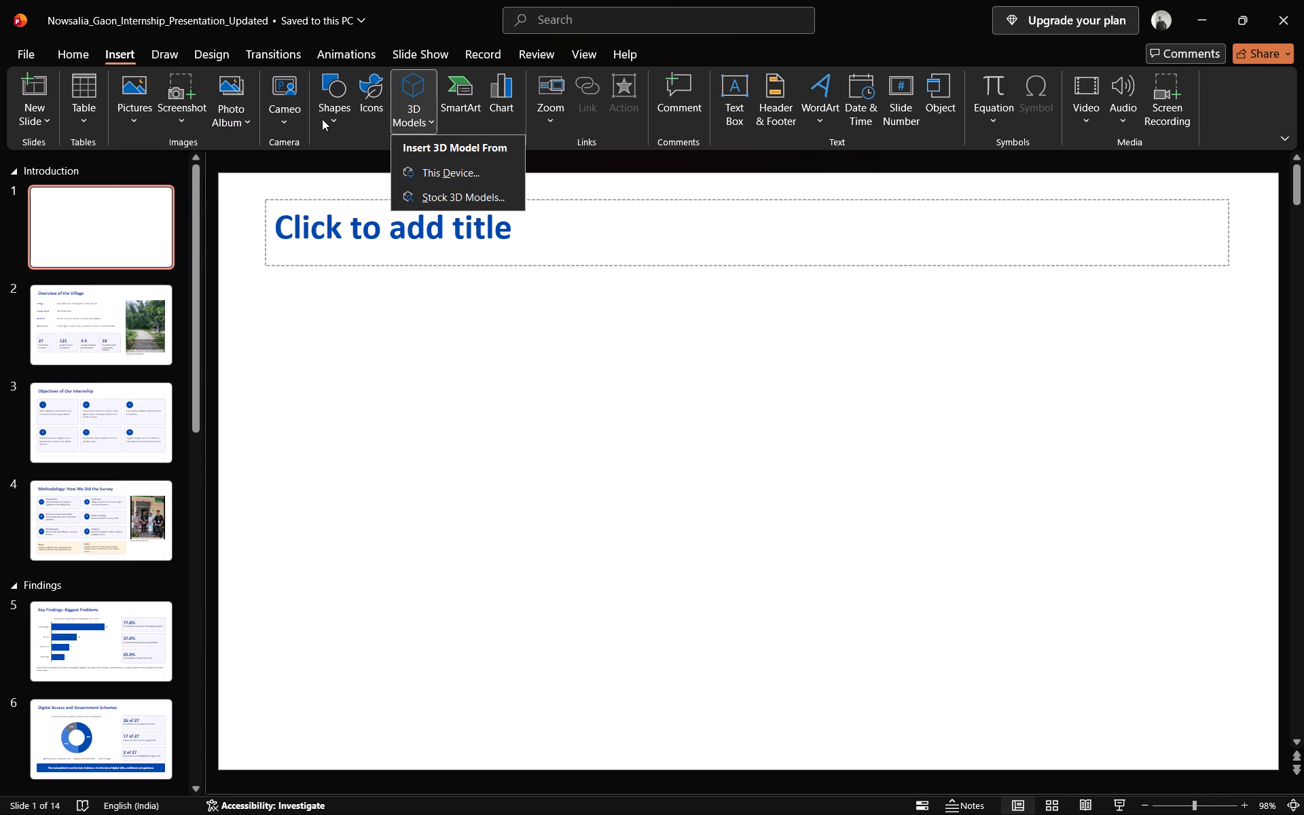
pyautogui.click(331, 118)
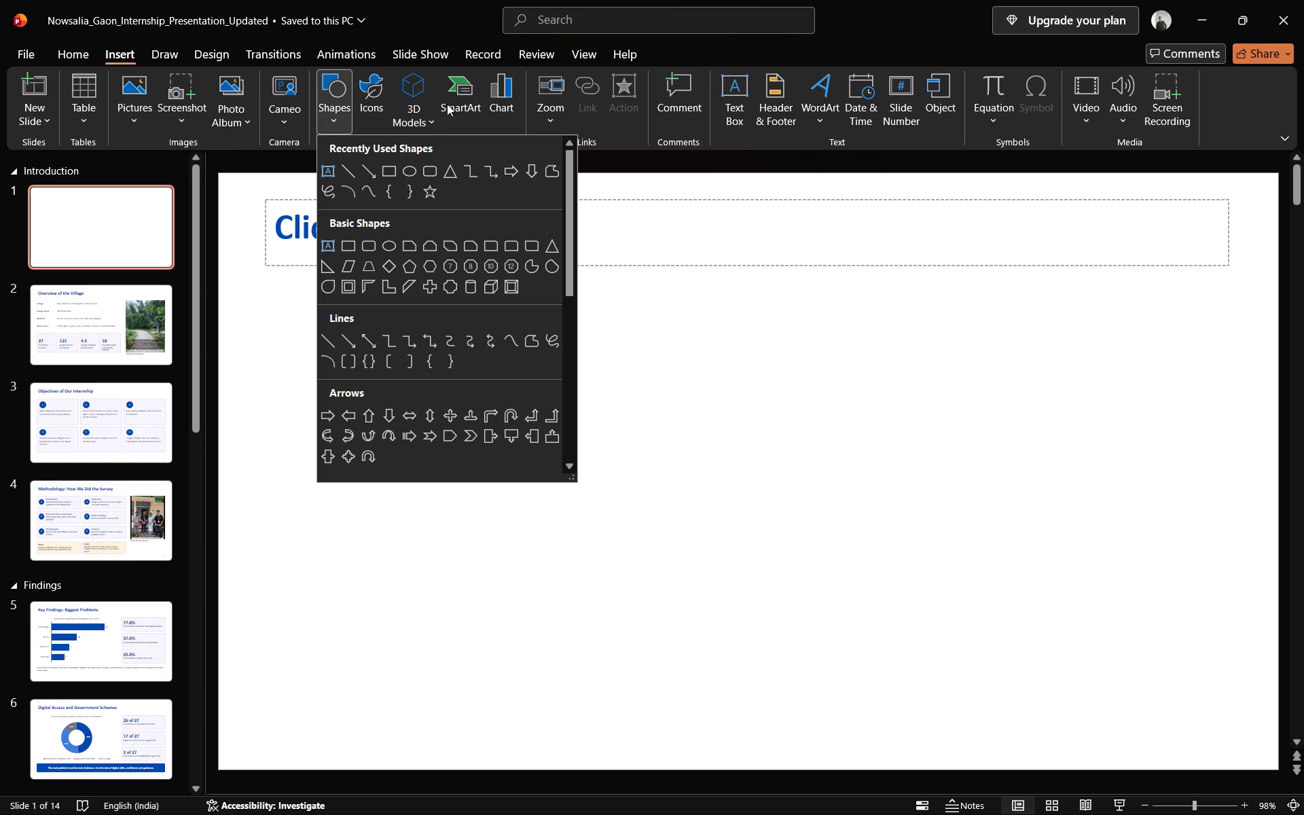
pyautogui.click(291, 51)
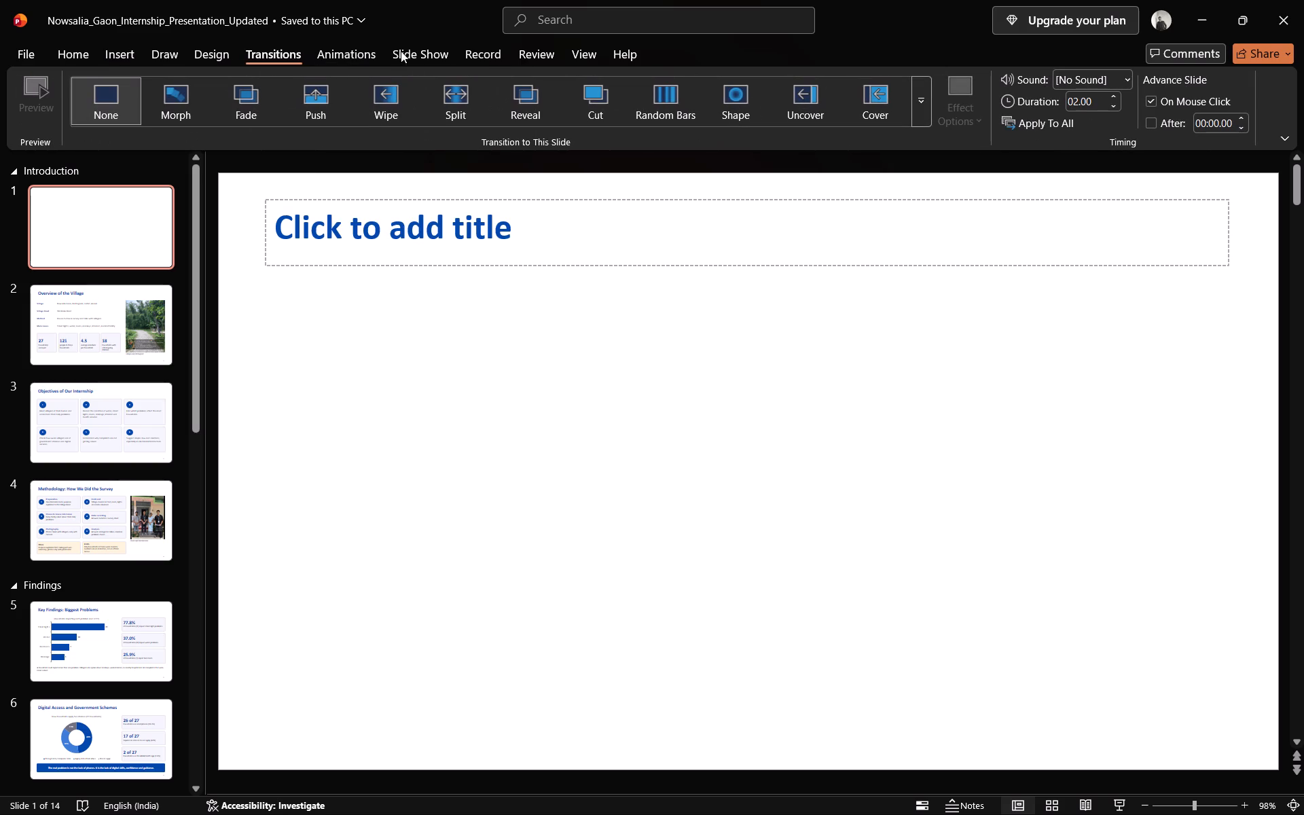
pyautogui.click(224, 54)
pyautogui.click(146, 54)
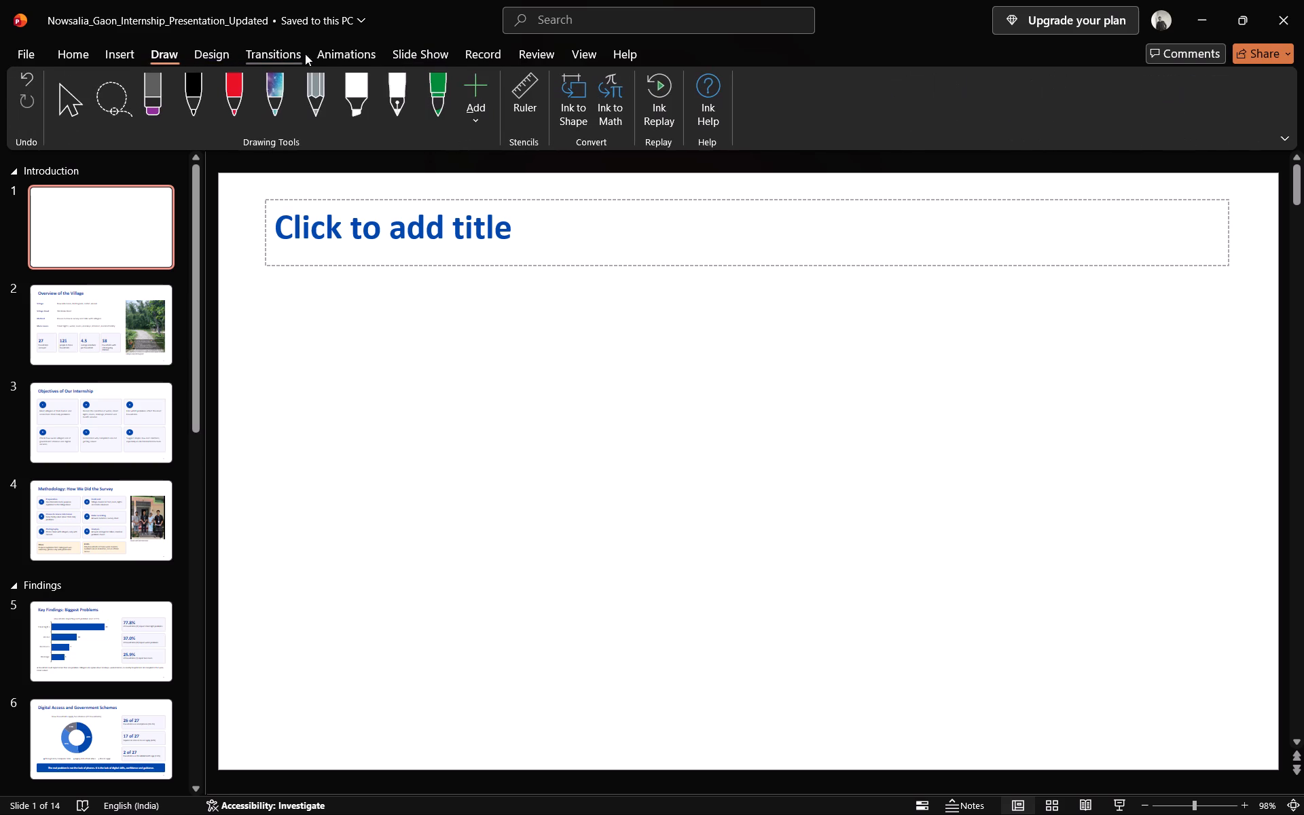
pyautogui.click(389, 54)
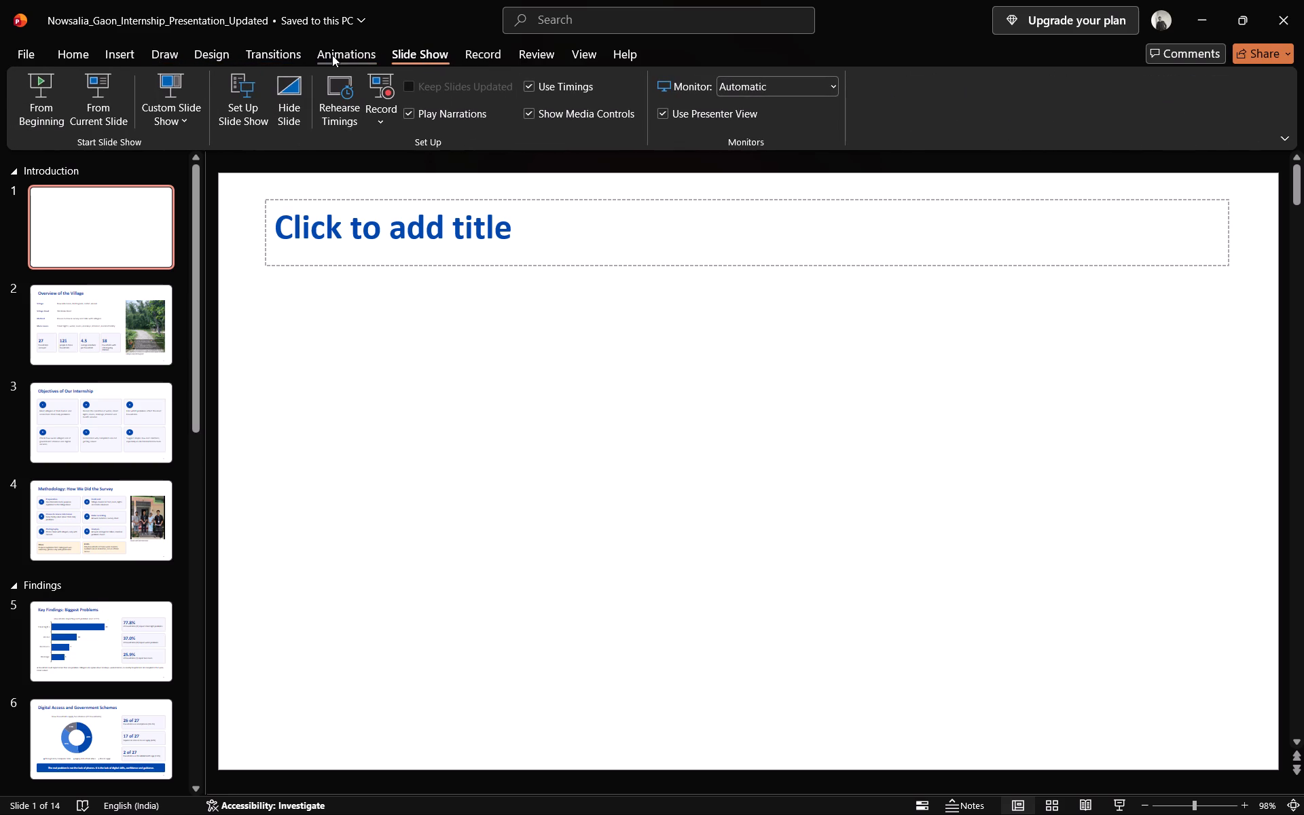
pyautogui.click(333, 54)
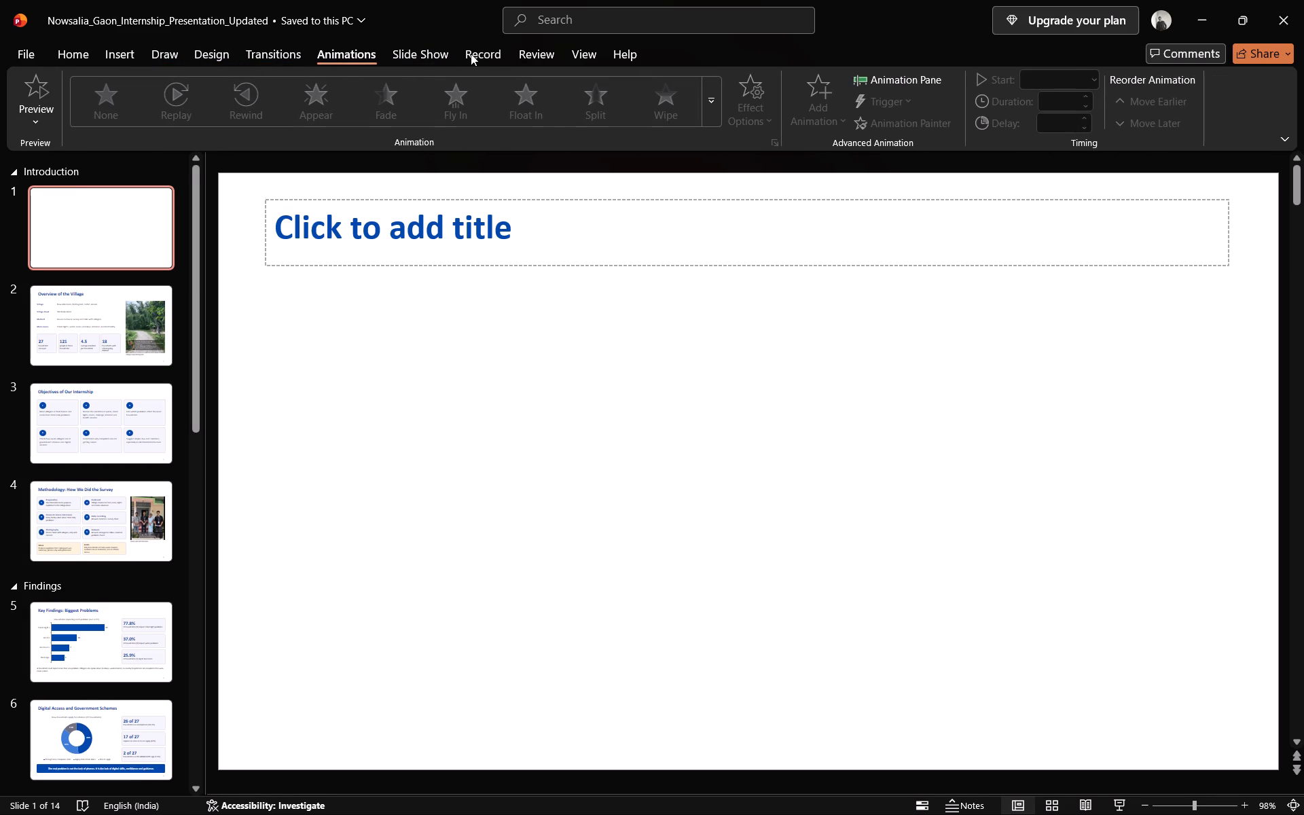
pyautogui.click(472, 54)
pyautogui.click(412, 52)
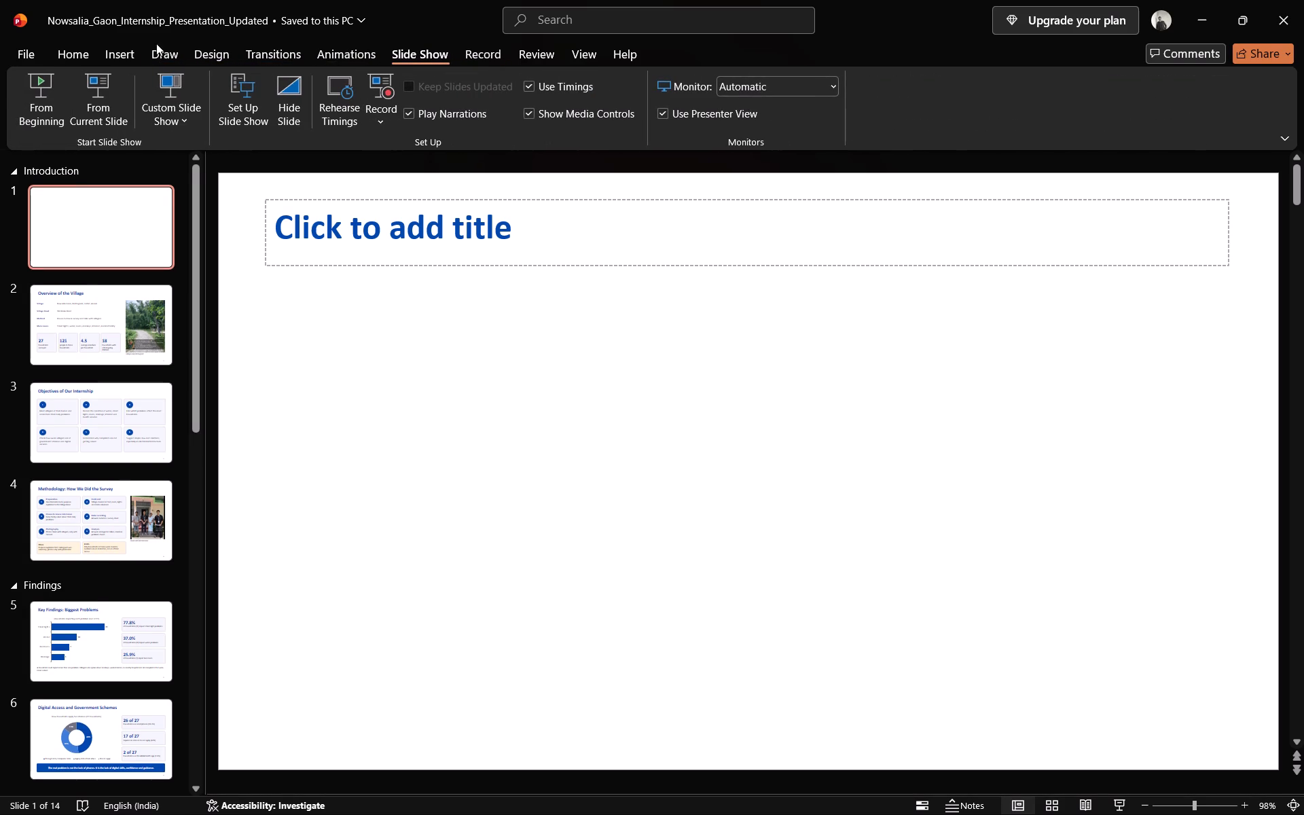
# Open the stock icon library for slide 1.
pyautogui.click(110, 54)
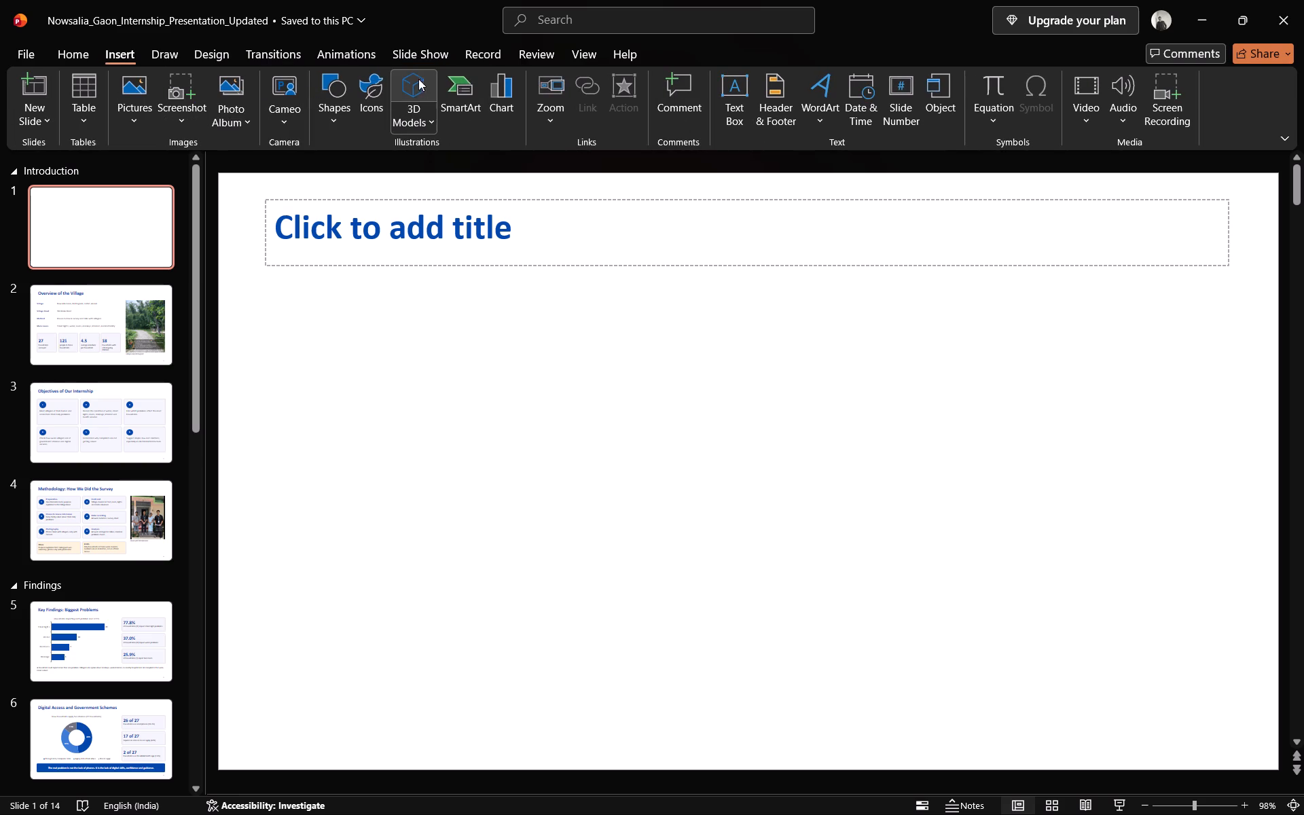
pyautogui.click(379, 88)
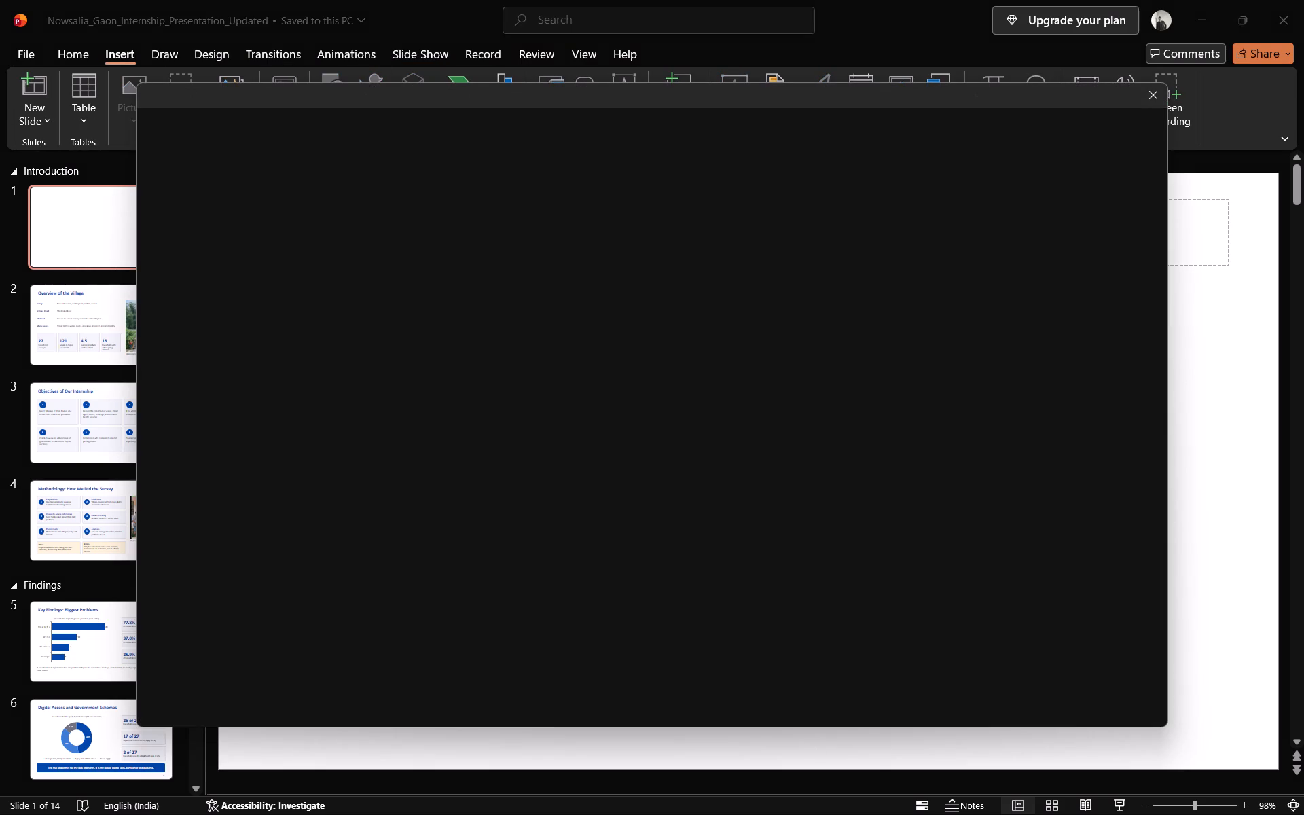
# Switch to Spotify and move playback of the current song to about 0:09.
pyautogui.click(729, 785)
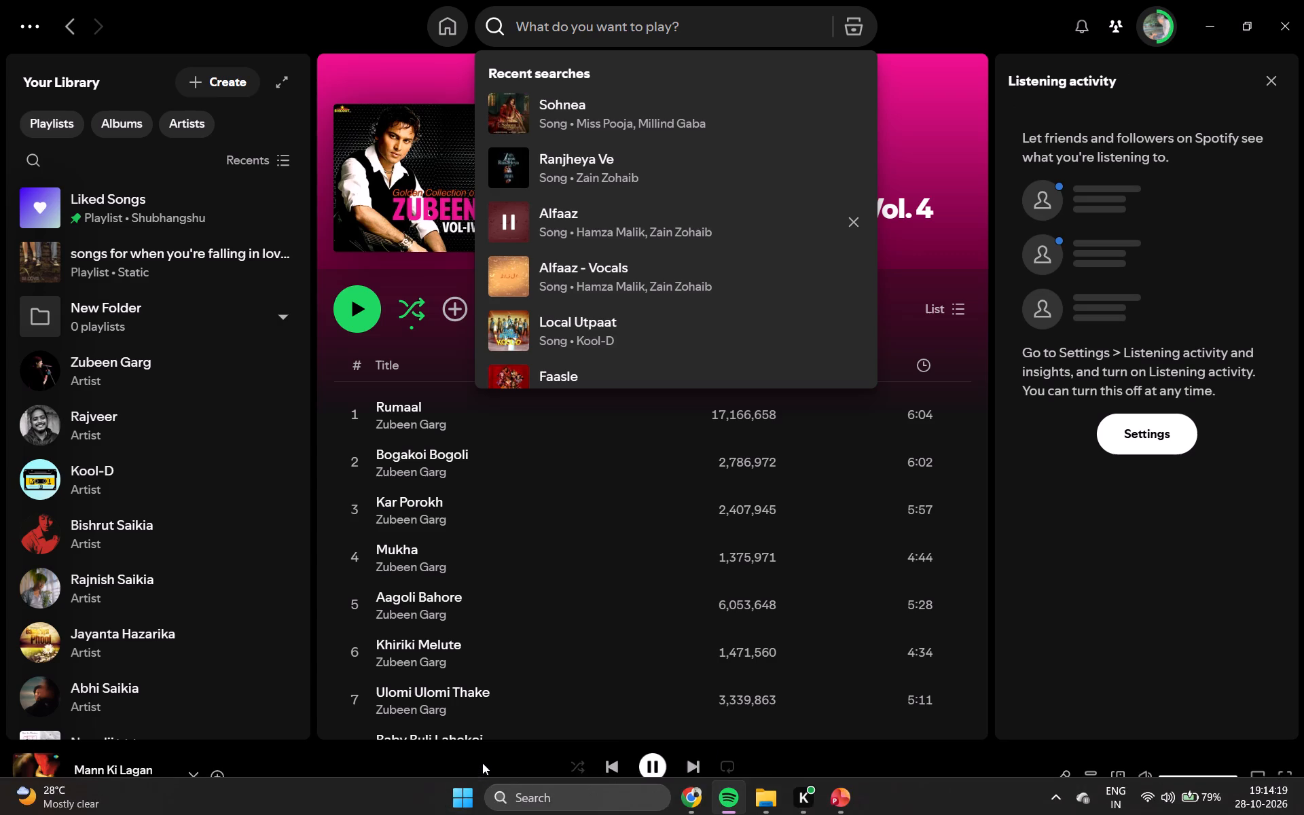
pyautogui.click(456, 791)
# Return to PowerPoint and look through the stock sticker, illustration and icon collections for a graphic for slide 1.
pyautogui.hotkey('alt', 'Tab')
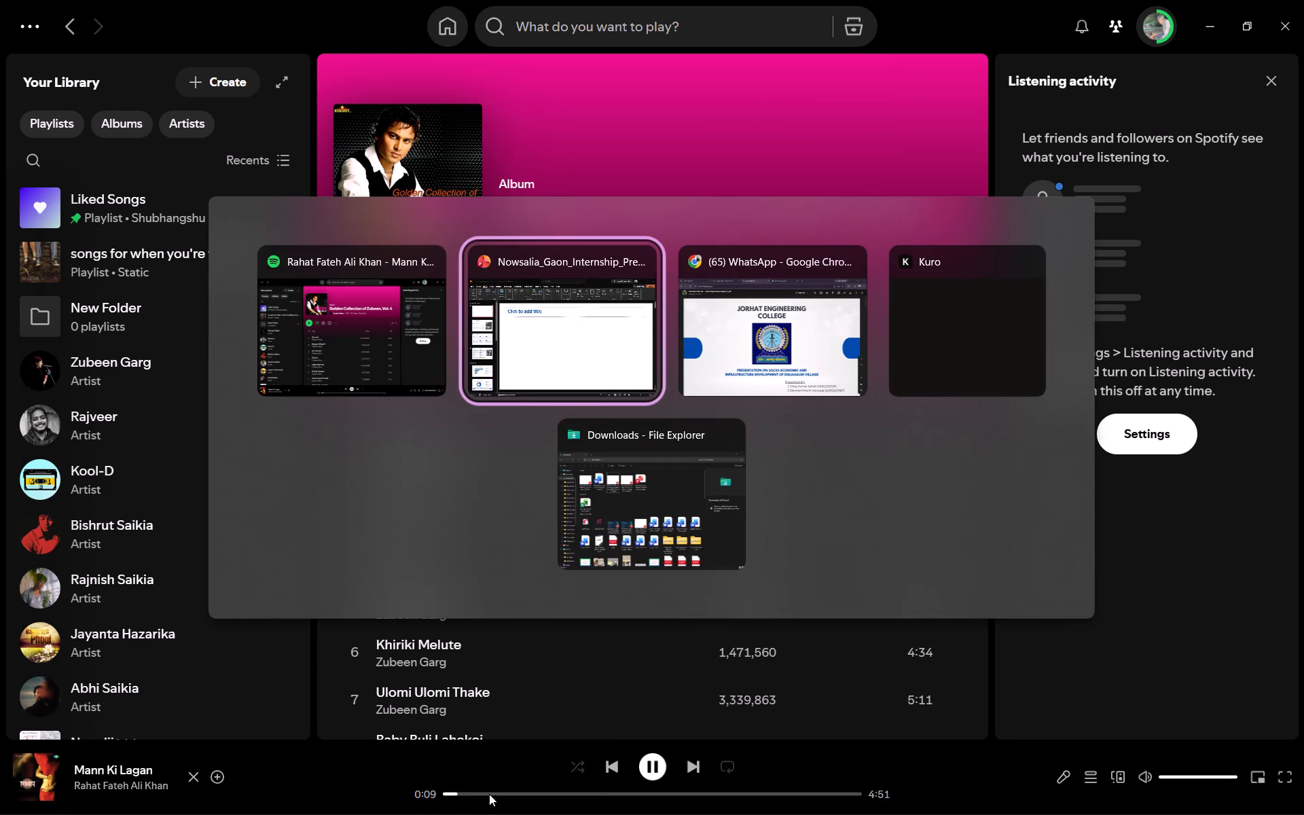
pyautogui.click(164, 185)
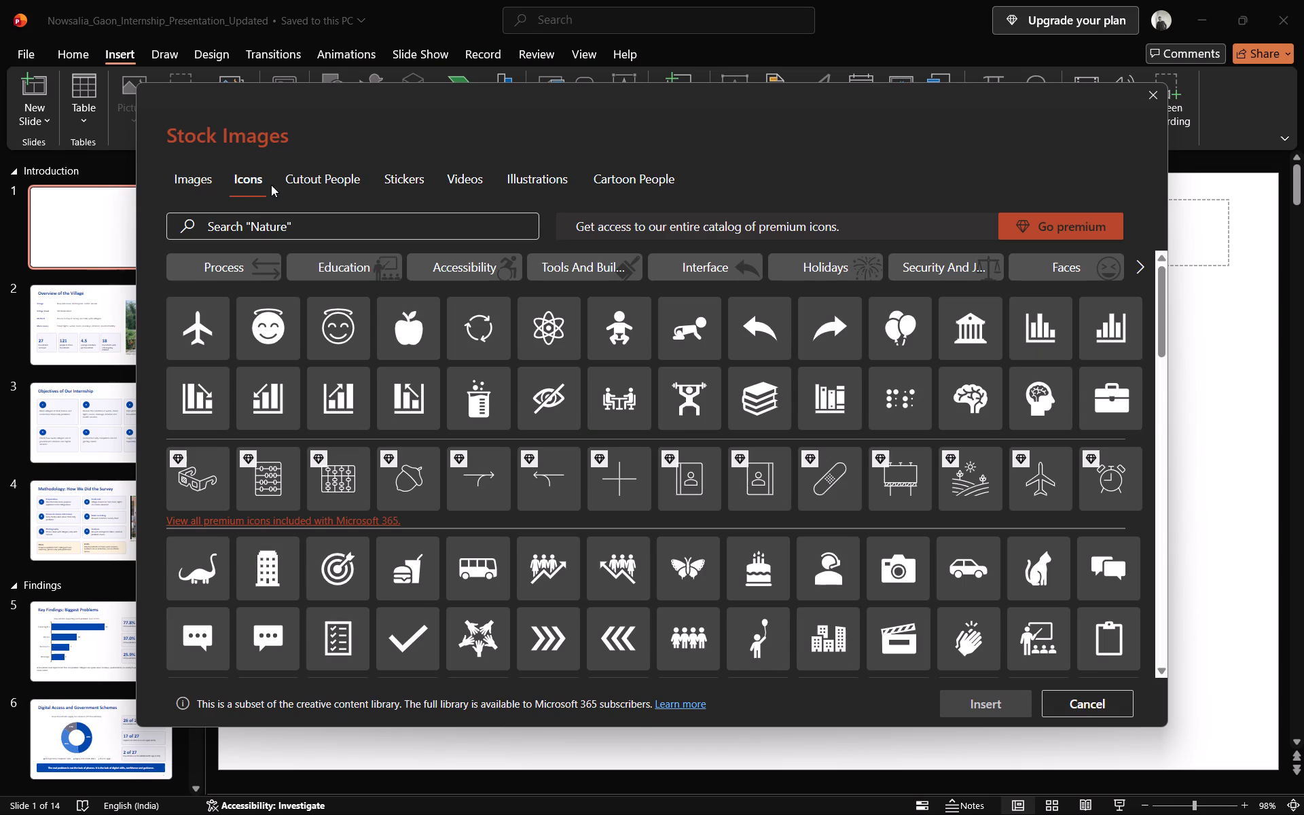
pyautogui.click(271, 185)
pyautogui.click(335, 185)
pyautogui.click(437, 183)
pyautogui.click(424, 179)
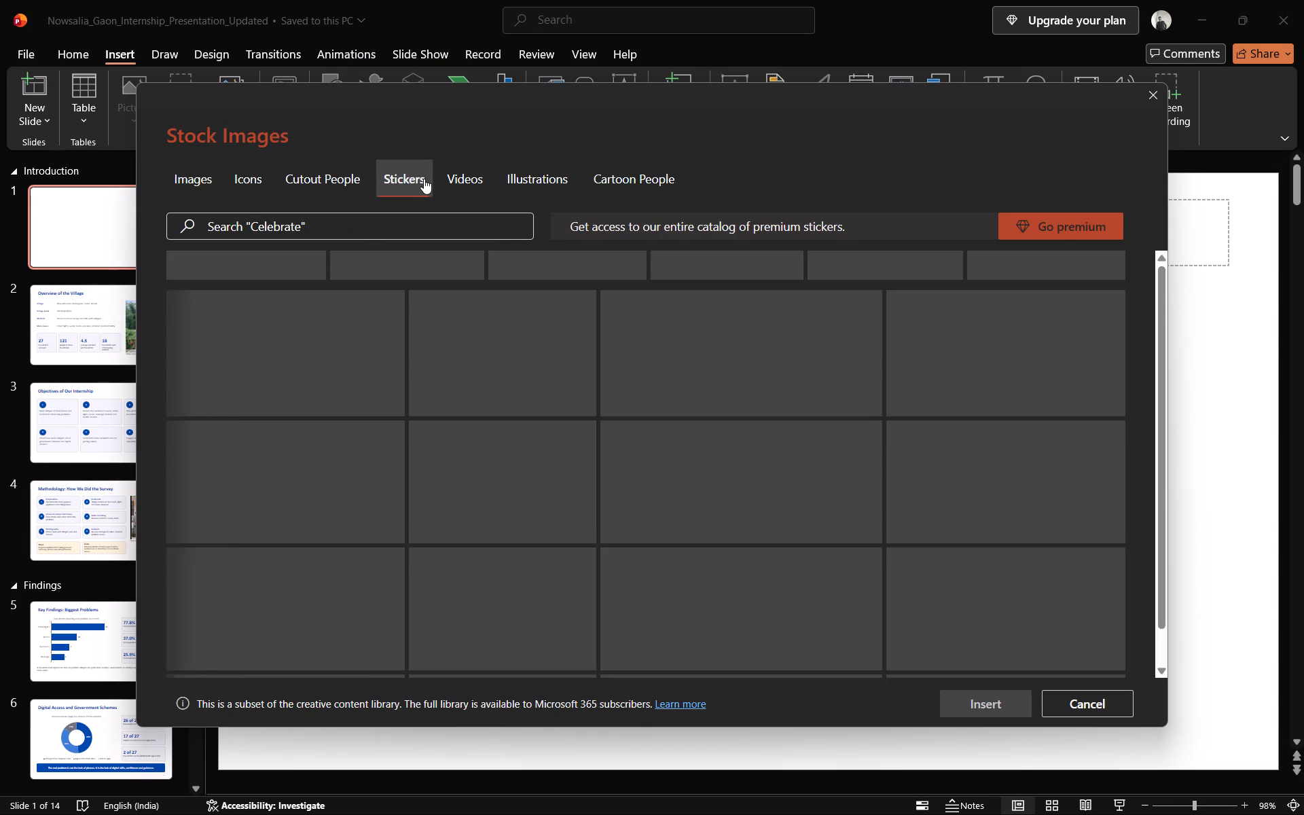
pyautogui.click(523, 179)
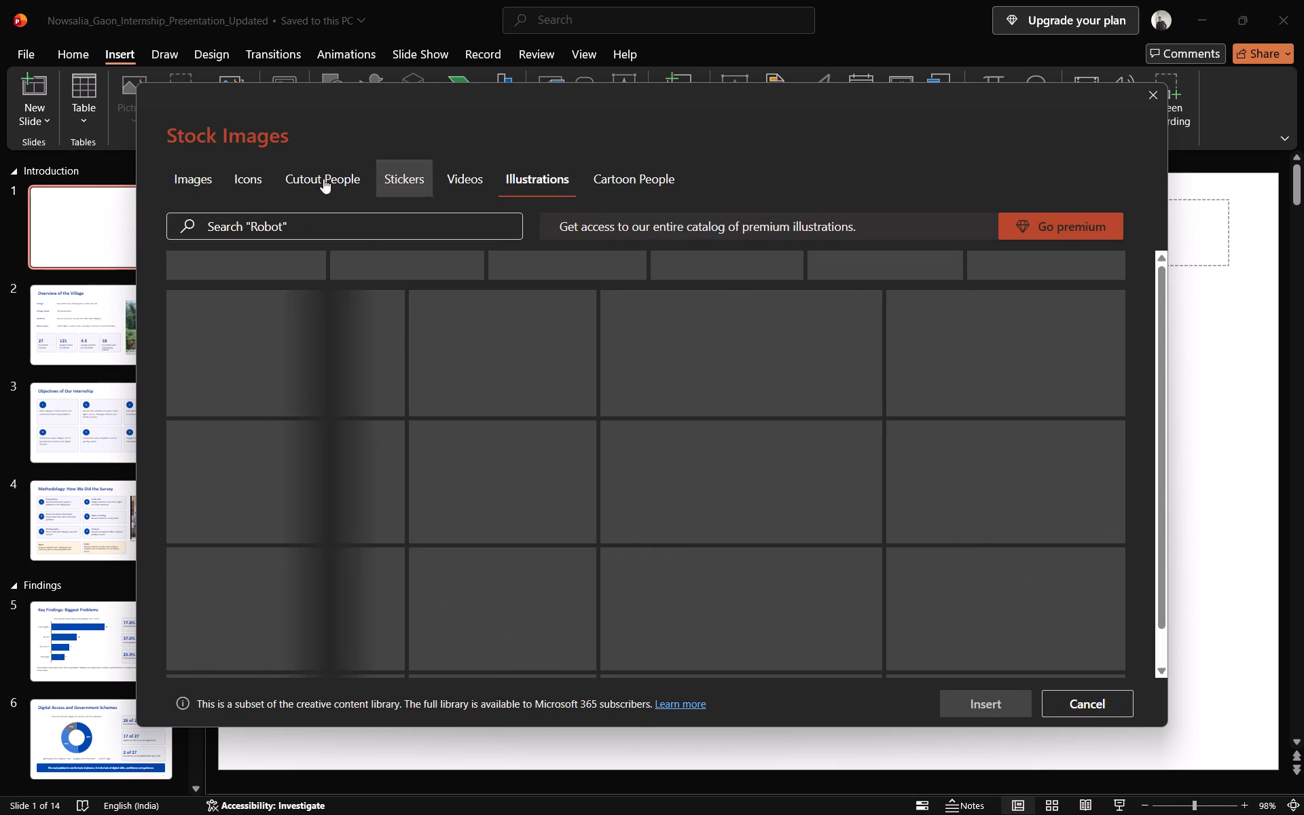
pyautogui.click(241, 177)
pyautogui.scroll(-5, 507, 391)
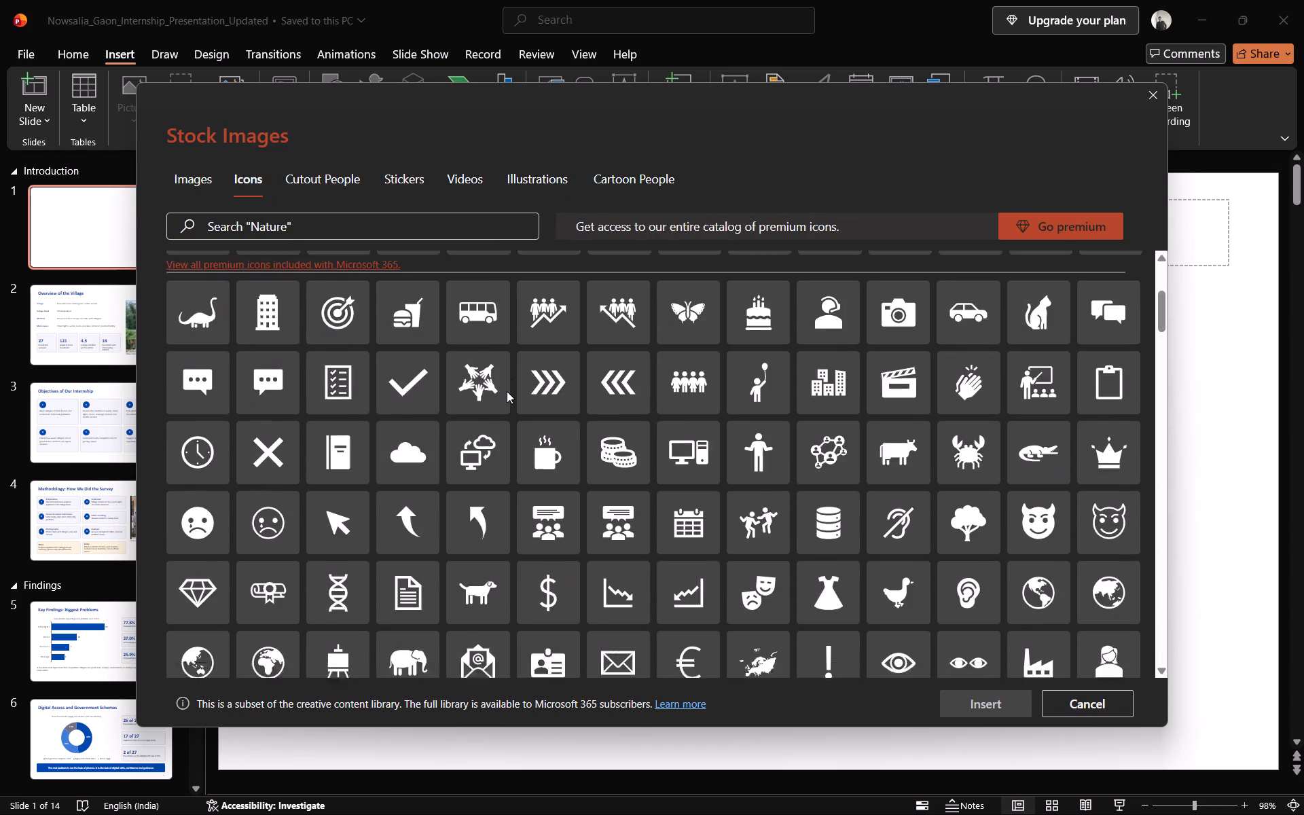
pyautogui.scroll(-5, 507, 391)
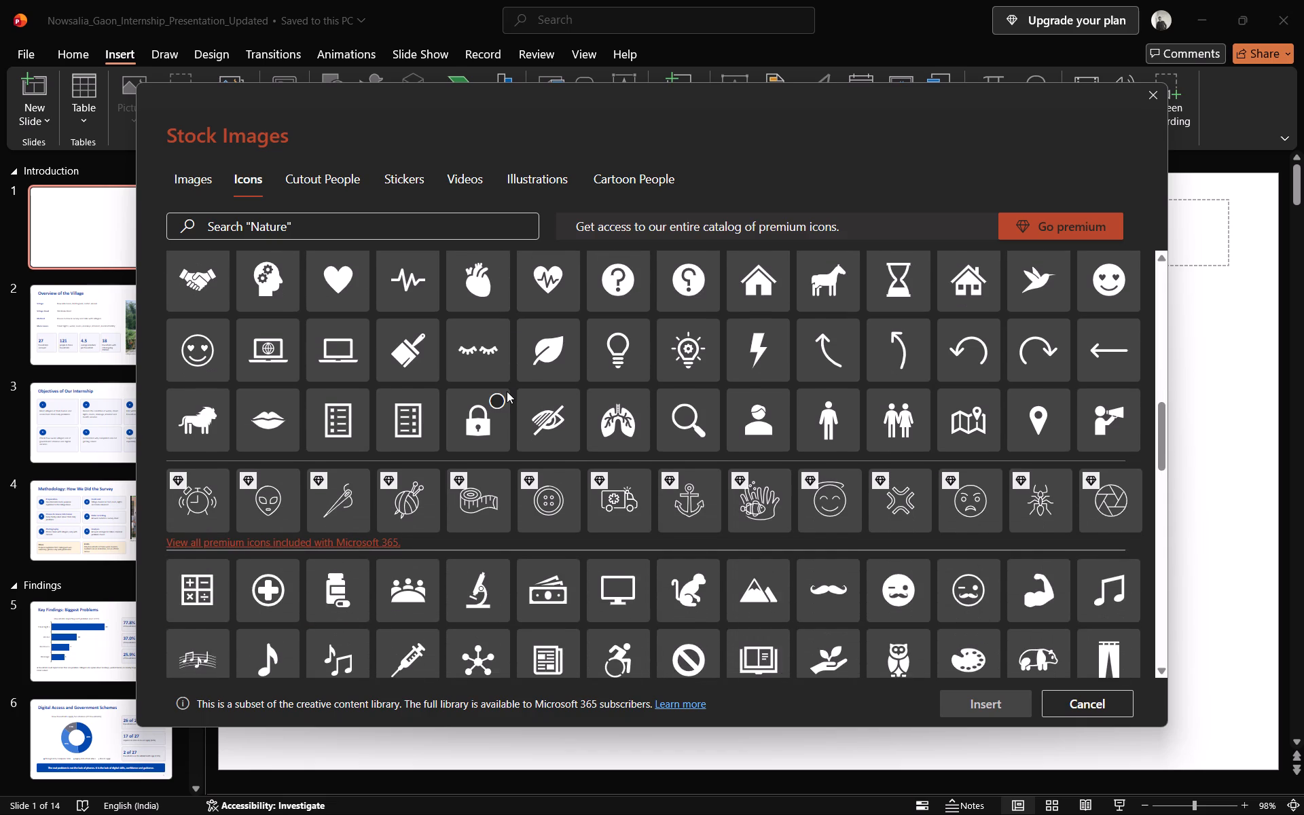
pyautogui.scroll(-4, 500, 391)
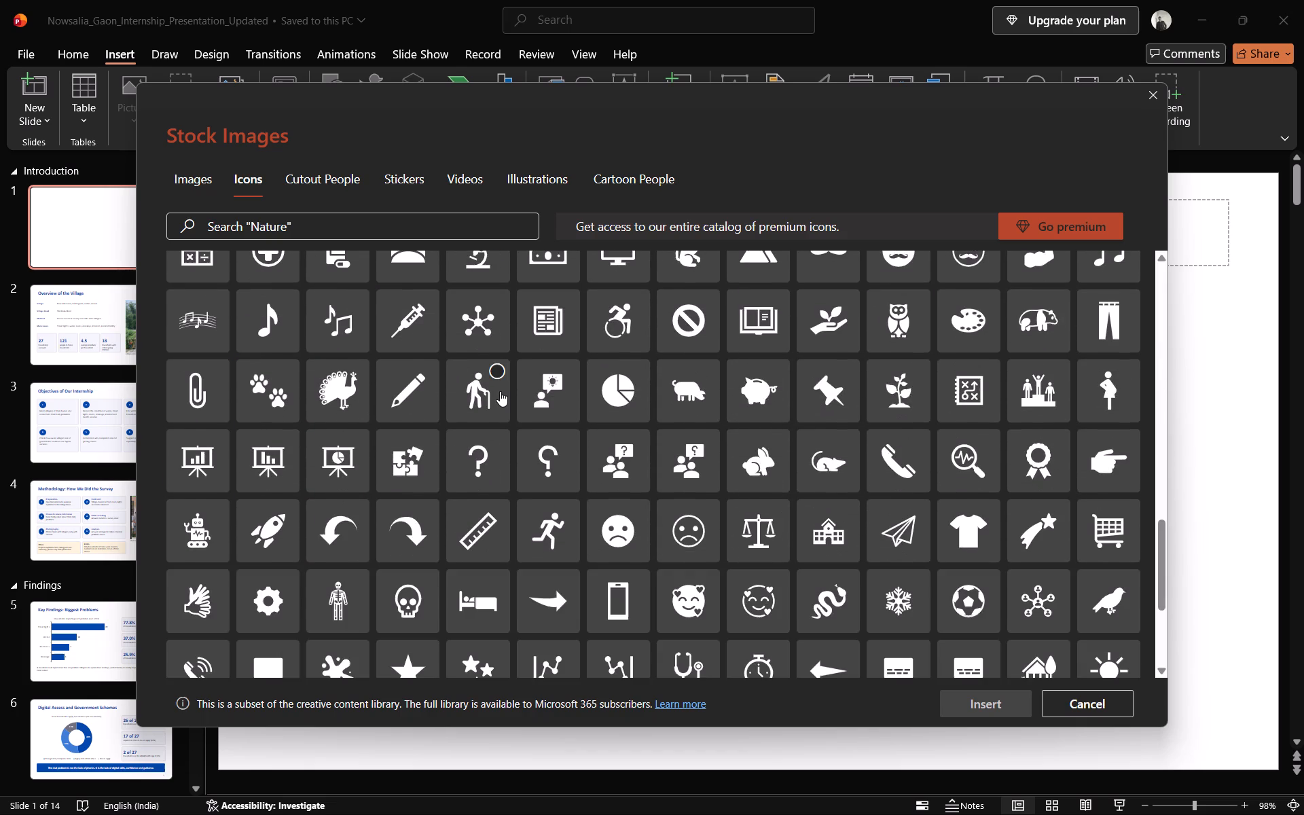
pyautogui.scroll(-2, 500, 391)
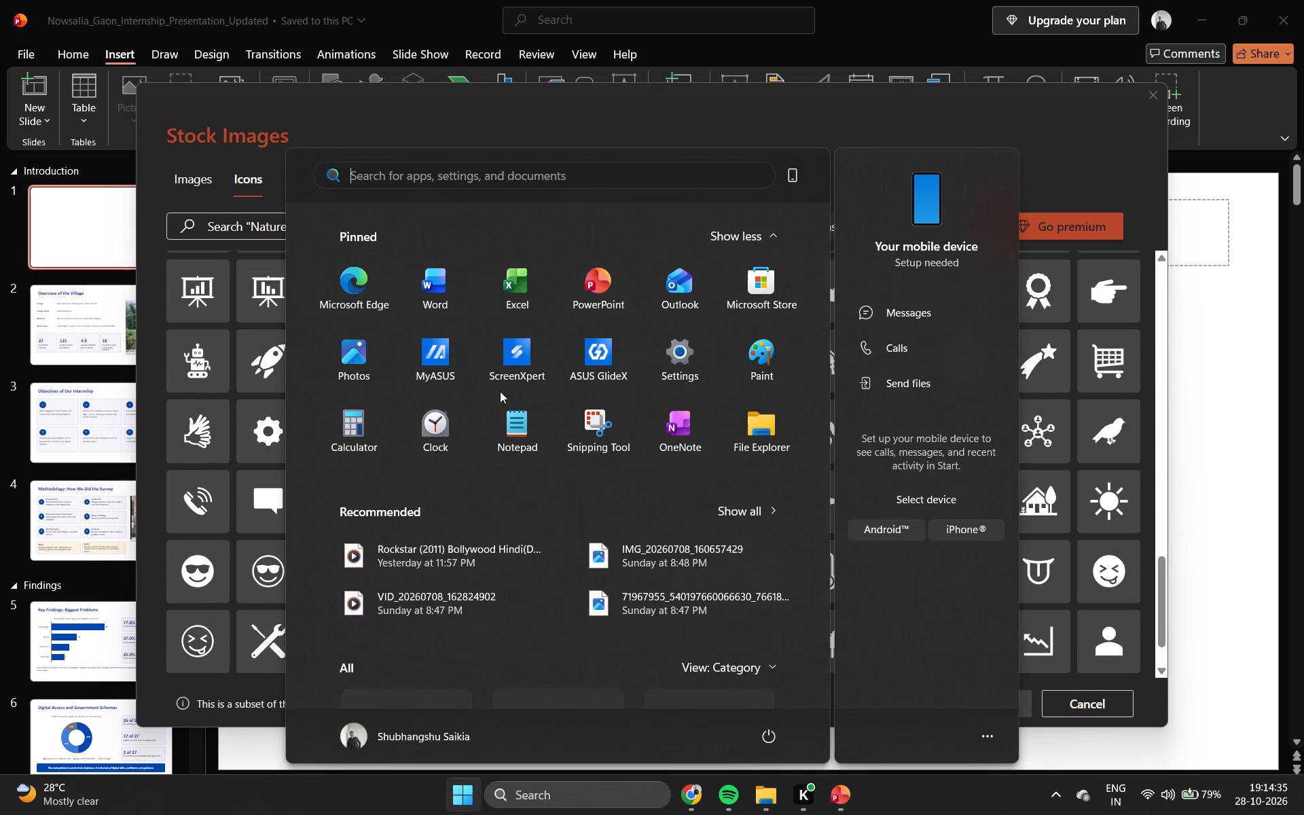
# Switch to Spotify, search for "khoobsurat" and play Khoobsurat (From "Stree 2").
pyautogui.click(715, 795)
pyautogui.click(604, 31)
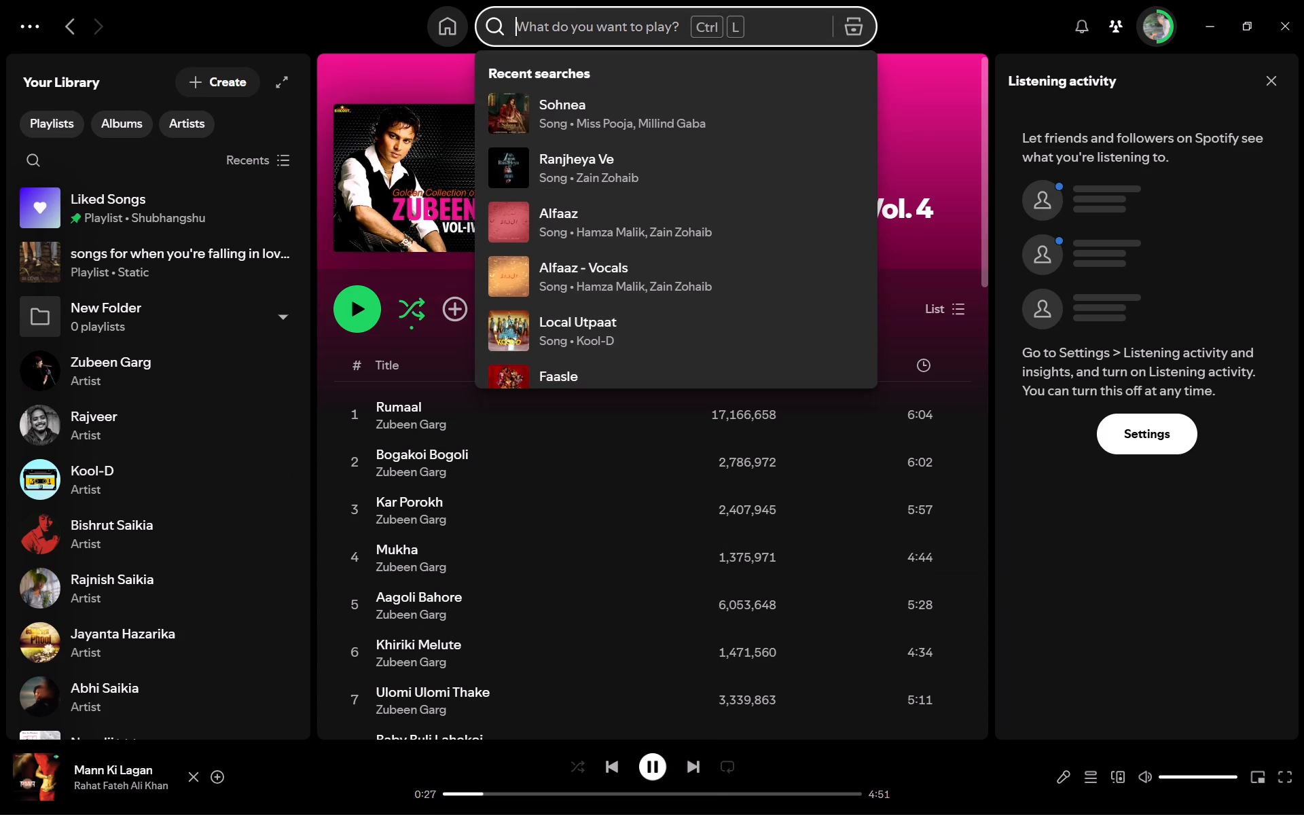
pyautogui.press('k')
pyautogui.write('hoo')
pyautogui.write('bsurat')
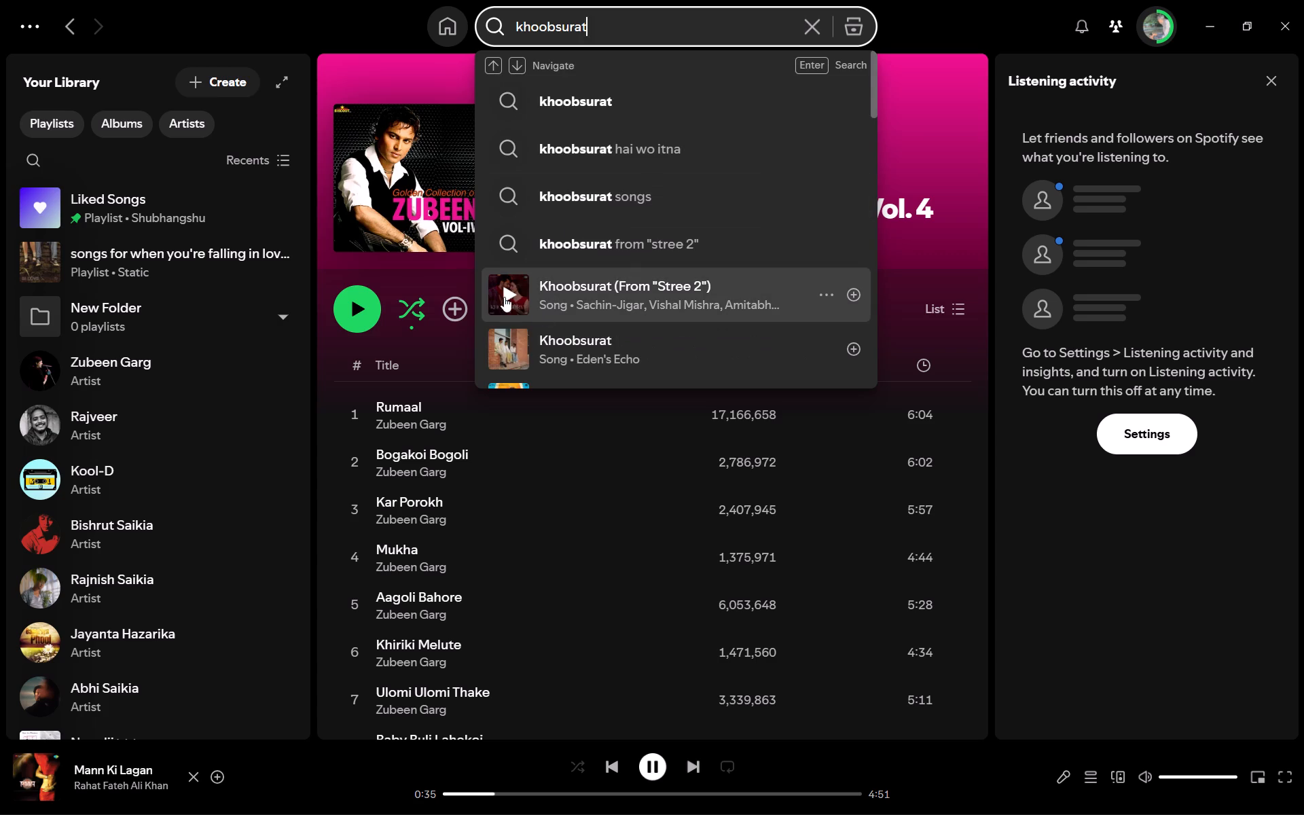
pyautogui.click(503, 292)
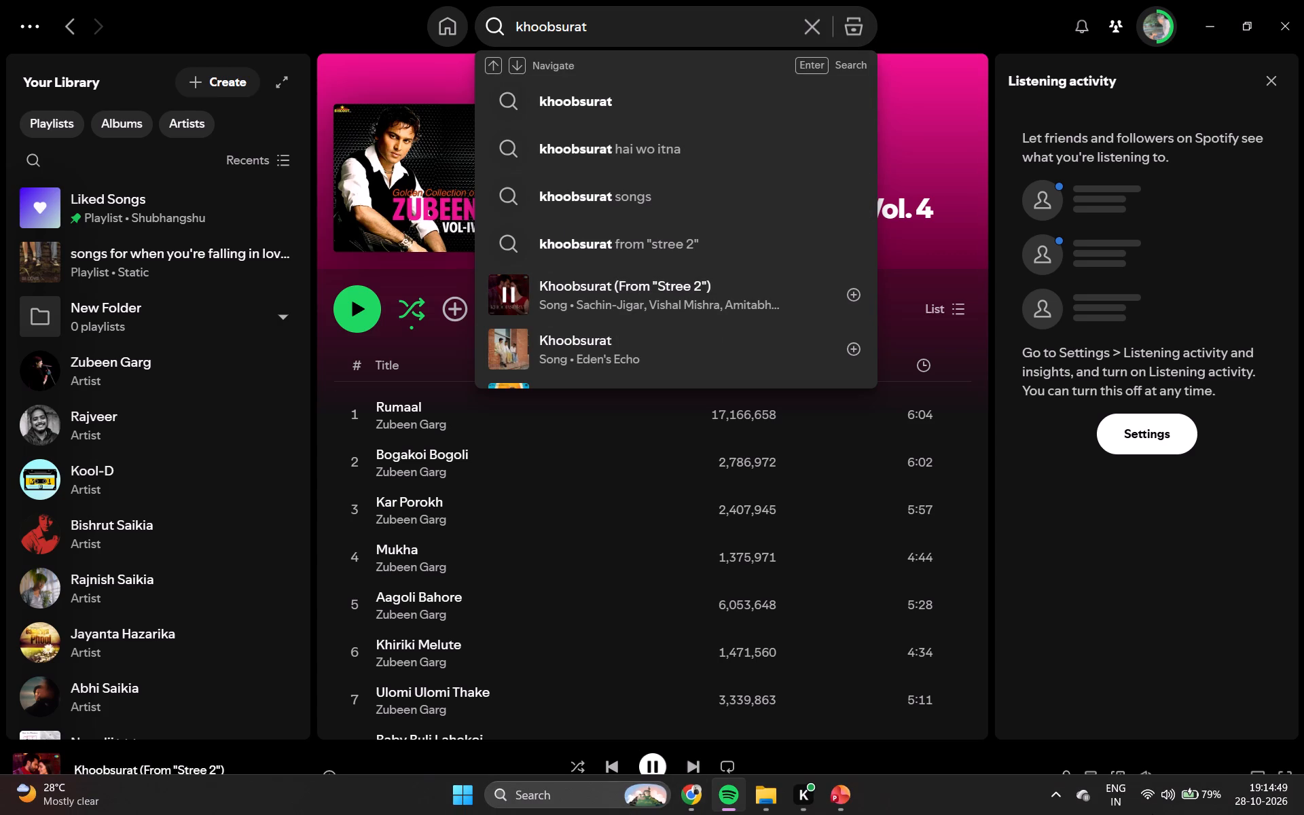
# Raise the system sound volume to the maximum.
pyautogui.click(1191, 795)
pyautogui.click(1231, 690)
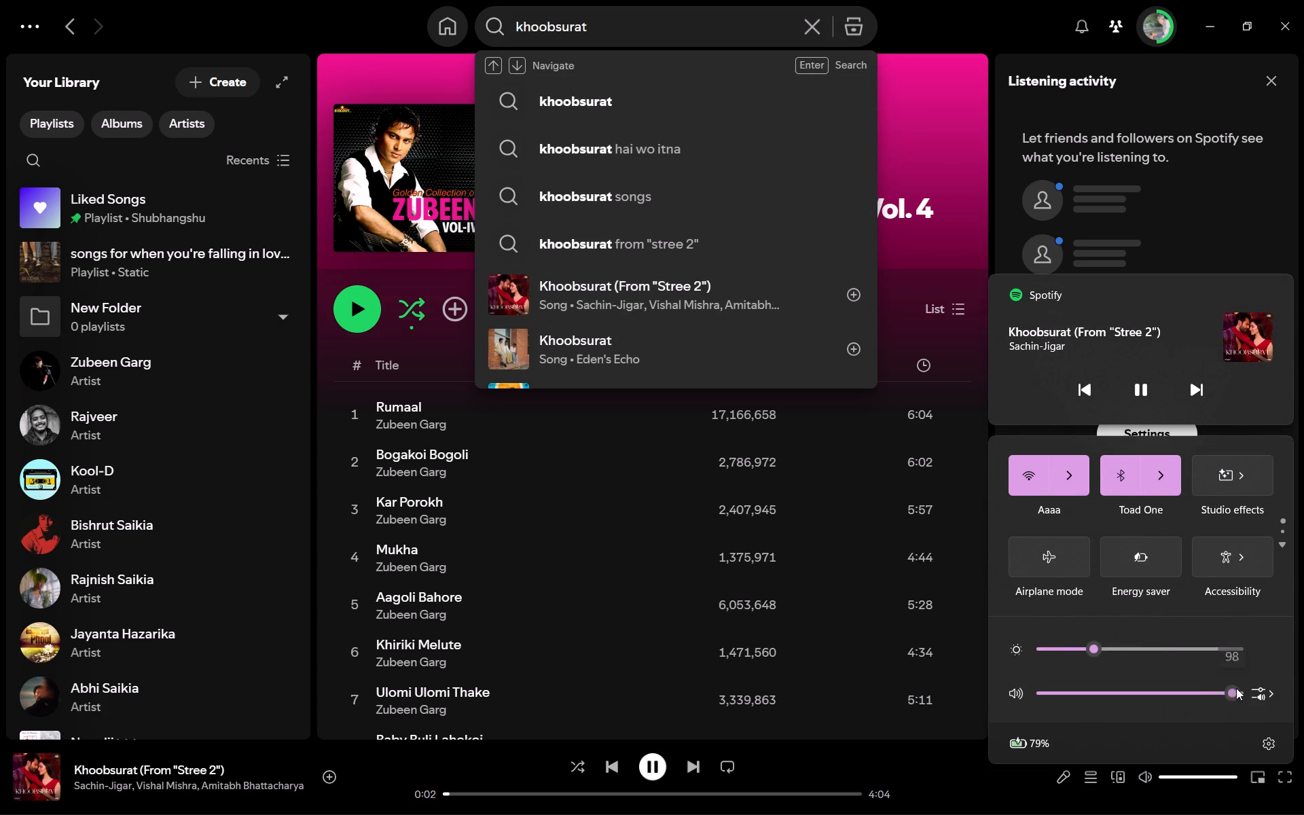
pyautogui.moveTo(1237, 691); pyautogui.dragTo(1246, 692)
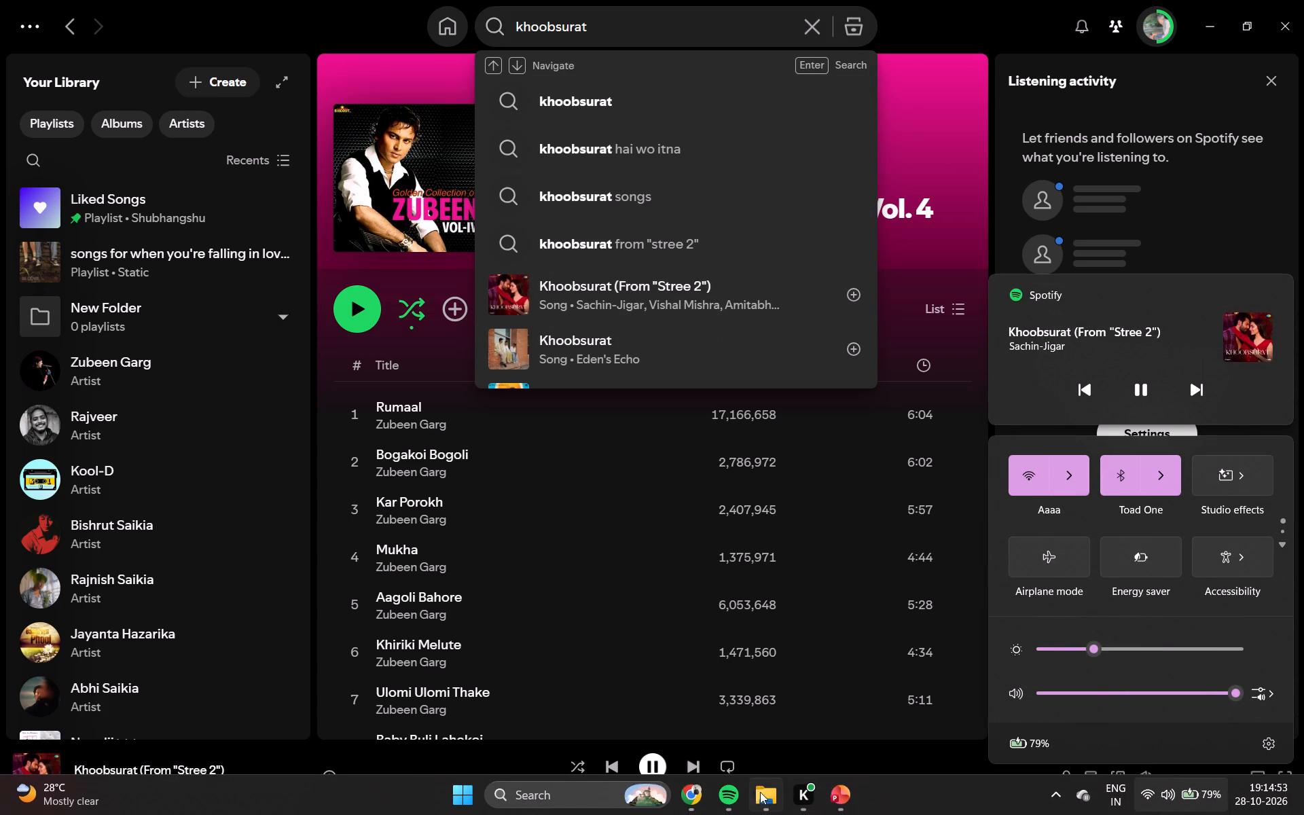
# Switch back to the stock icon library in PowerPoint.
pyautogui.click(840, 807)
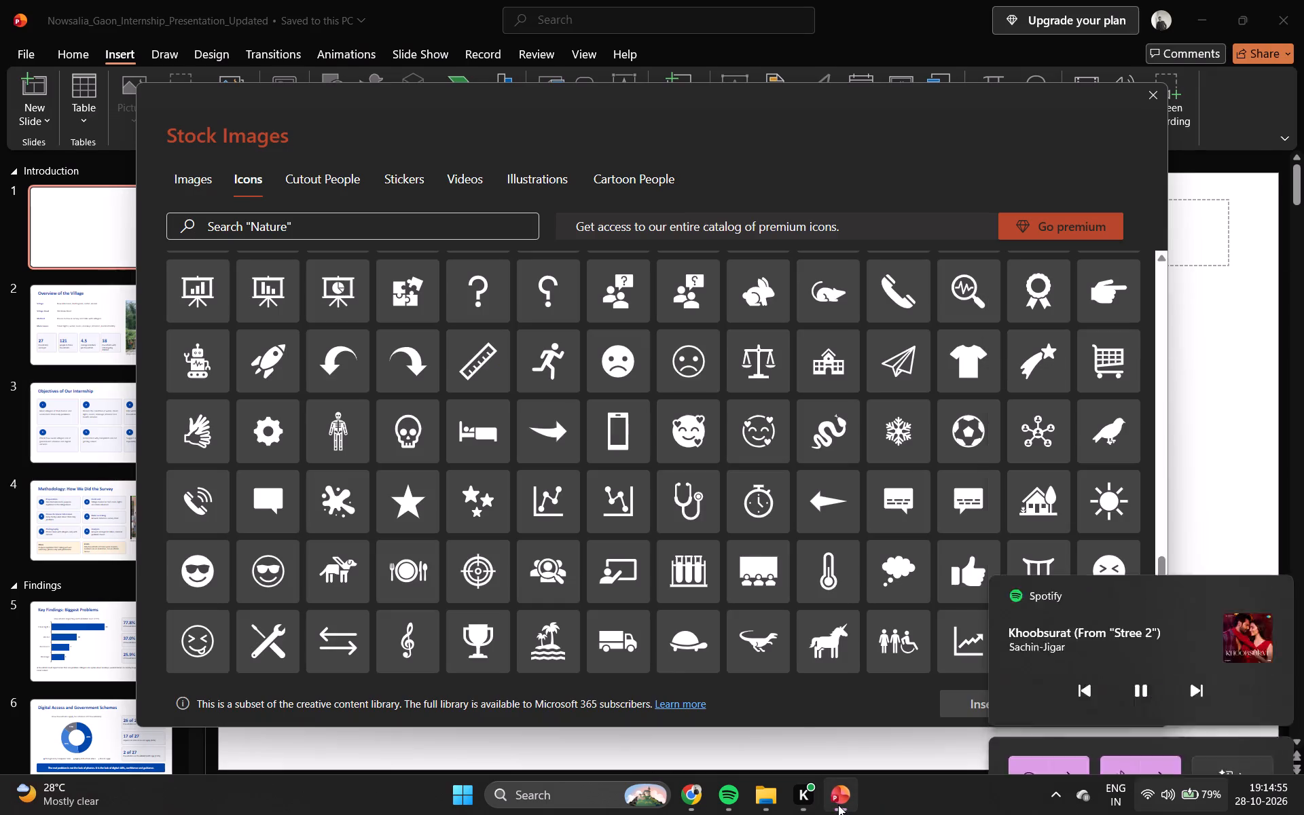
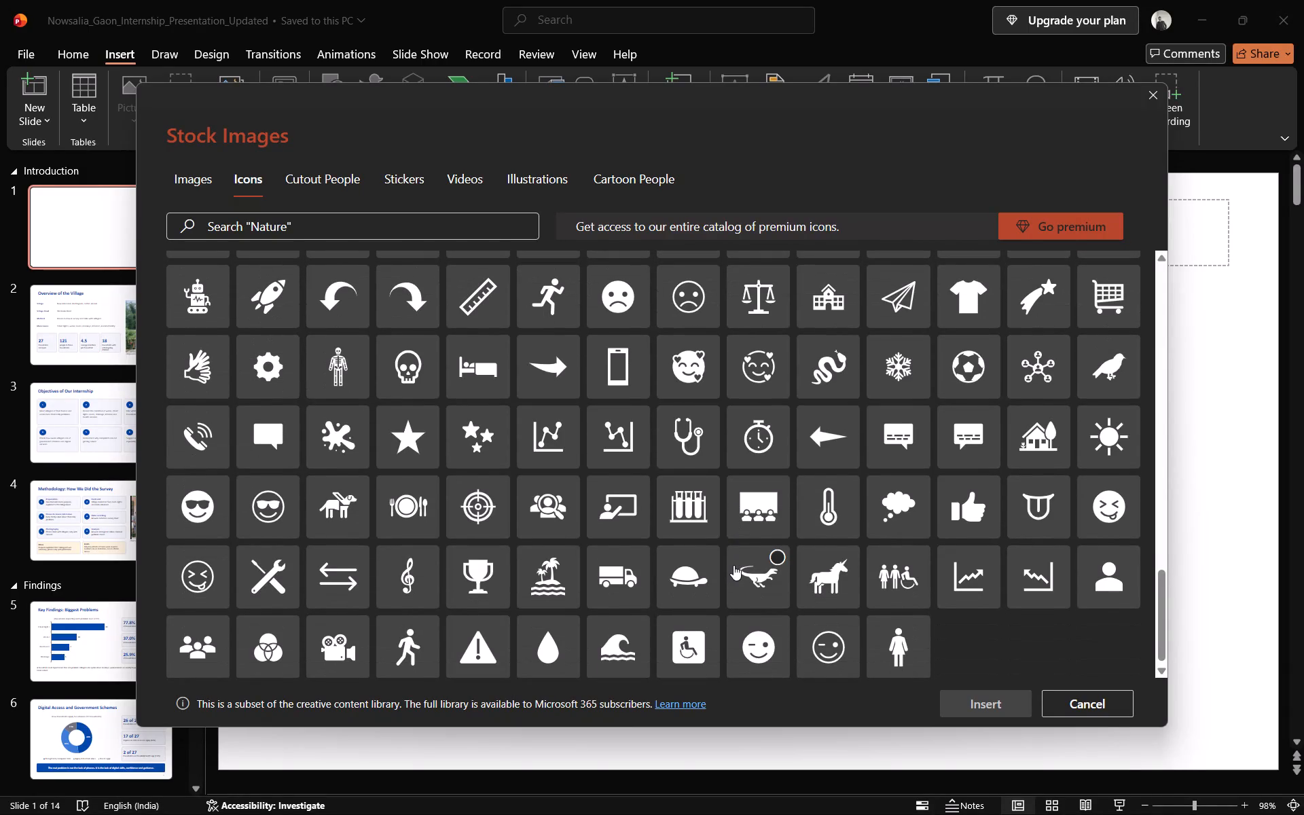
# Look through the whole stock icon collection for a graphic that suits slide 1.
pyautogui.scroll(-5, 733, 565)
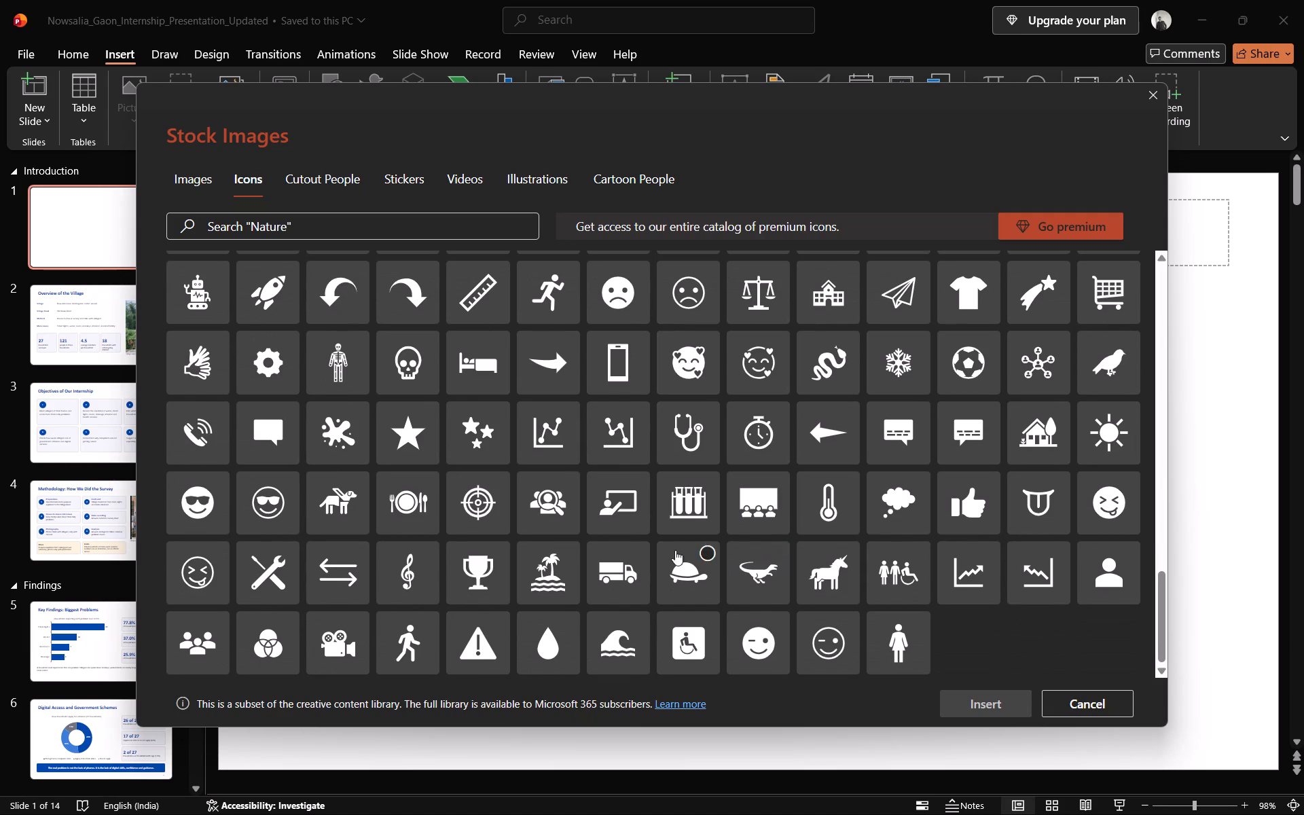
pyautogui.scroll(-3, 634, 532)
pyautogui.scroll(2, 634, 532)
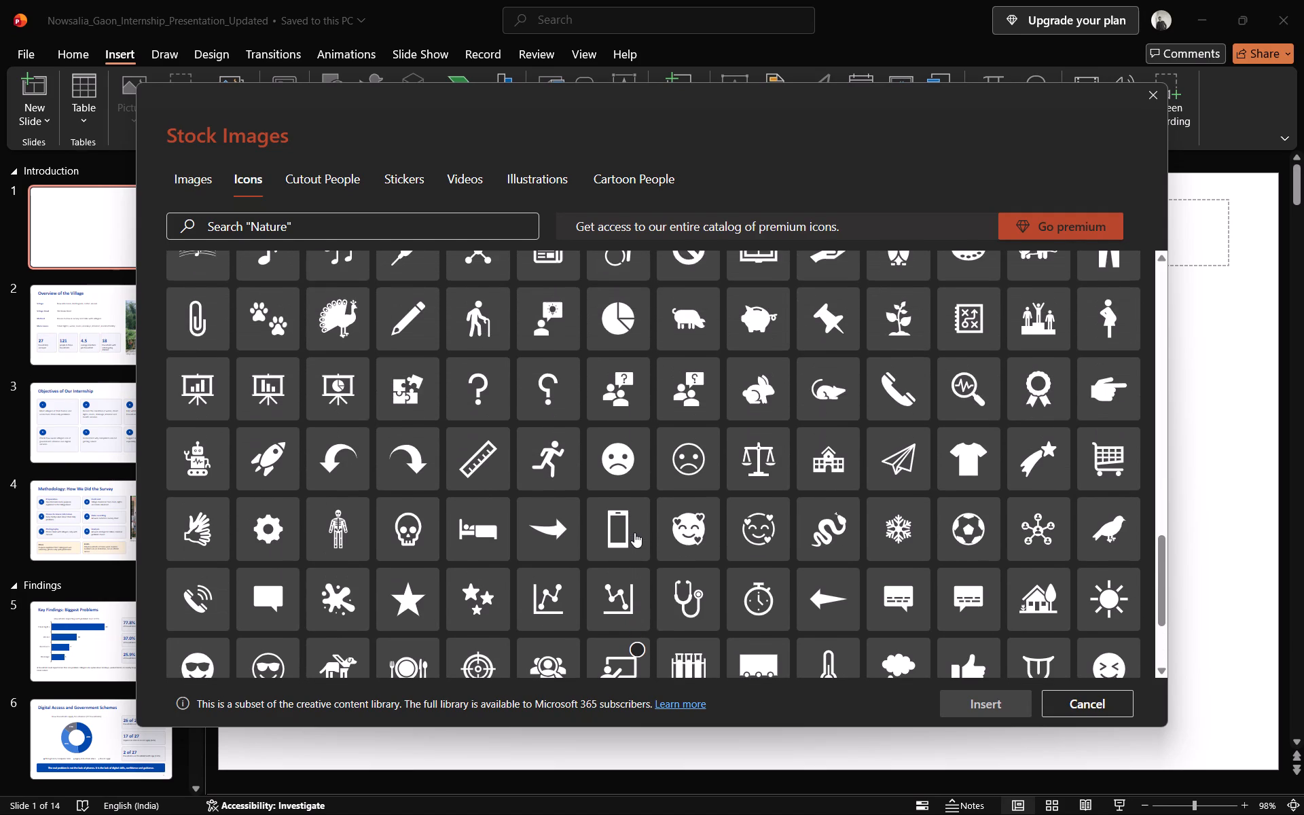
pyautogui.scroll(2, 634, 532)
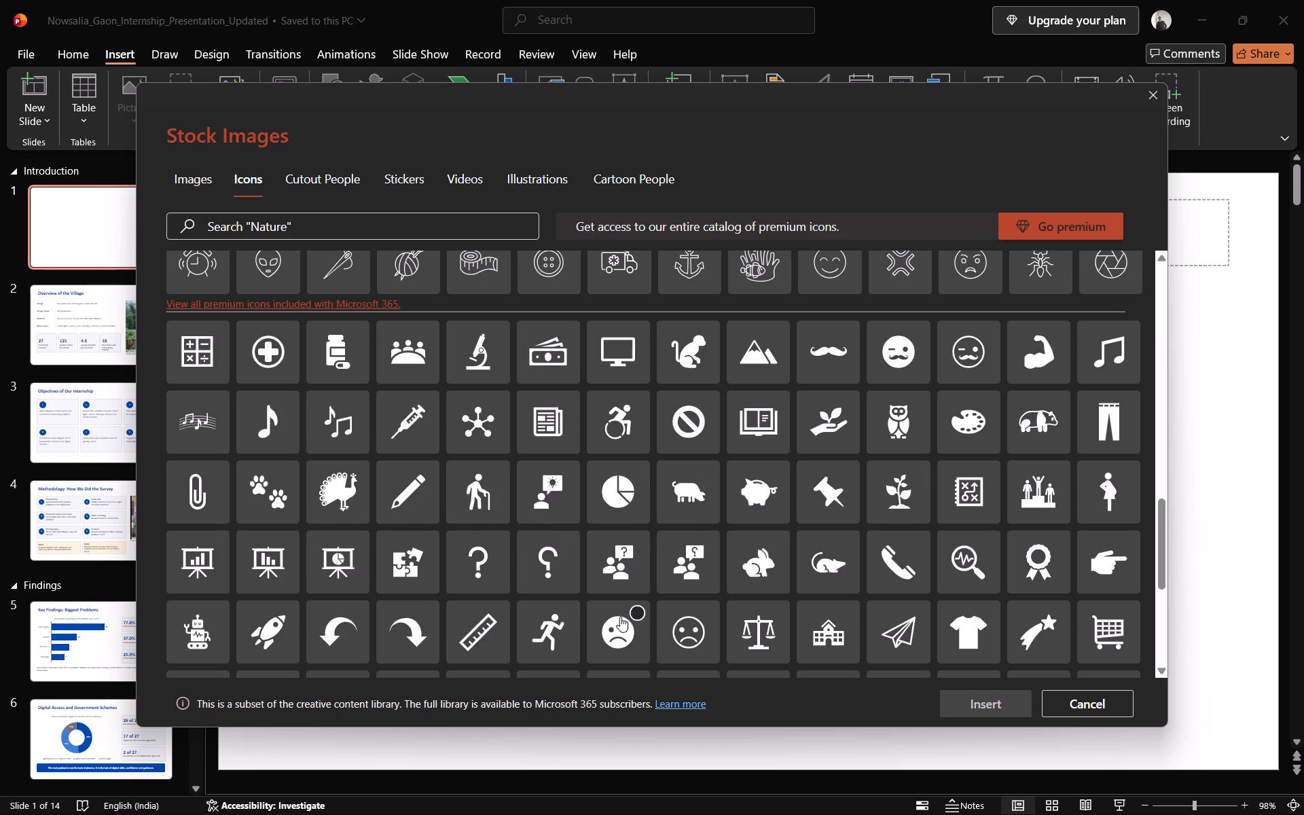
pyautogui.scroll(2, 651, 613)
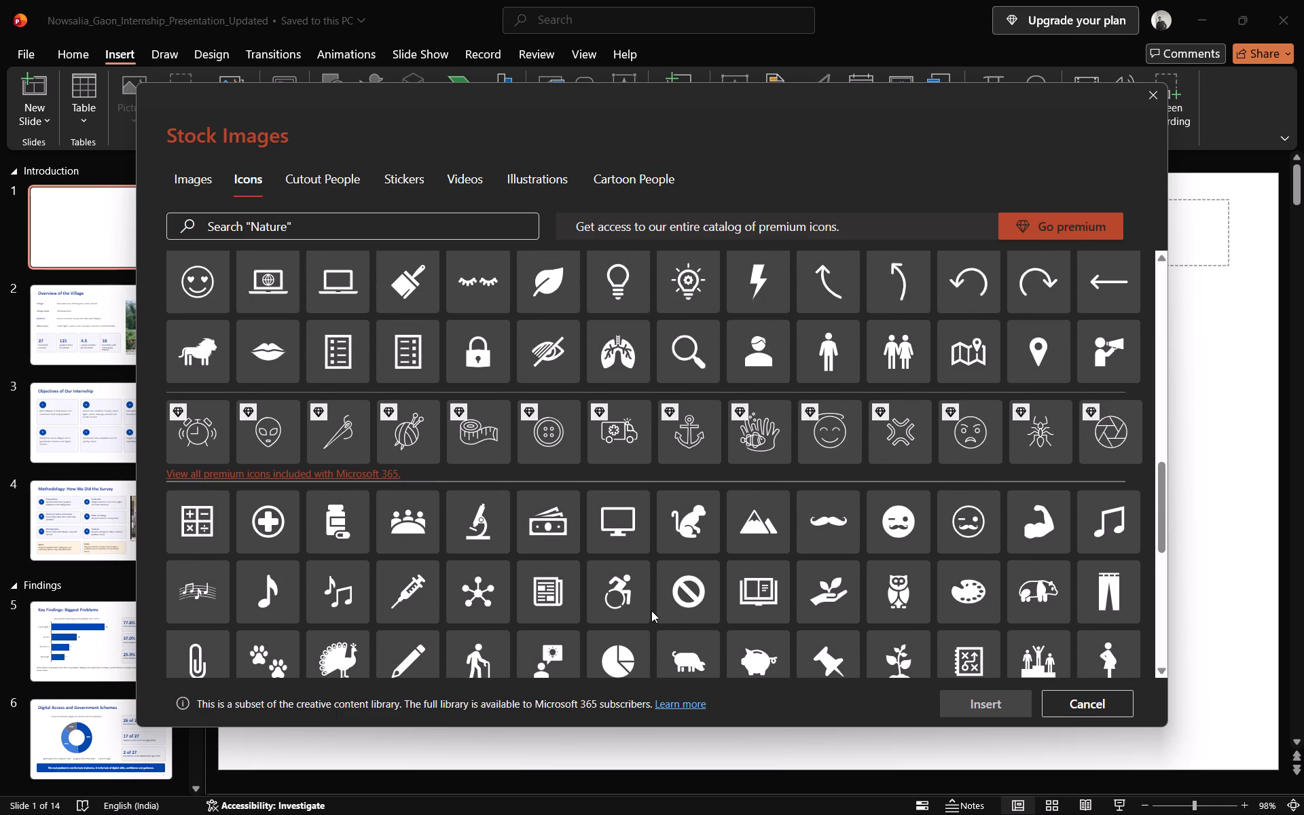
pyautogui.scroll(2, 651, 611)
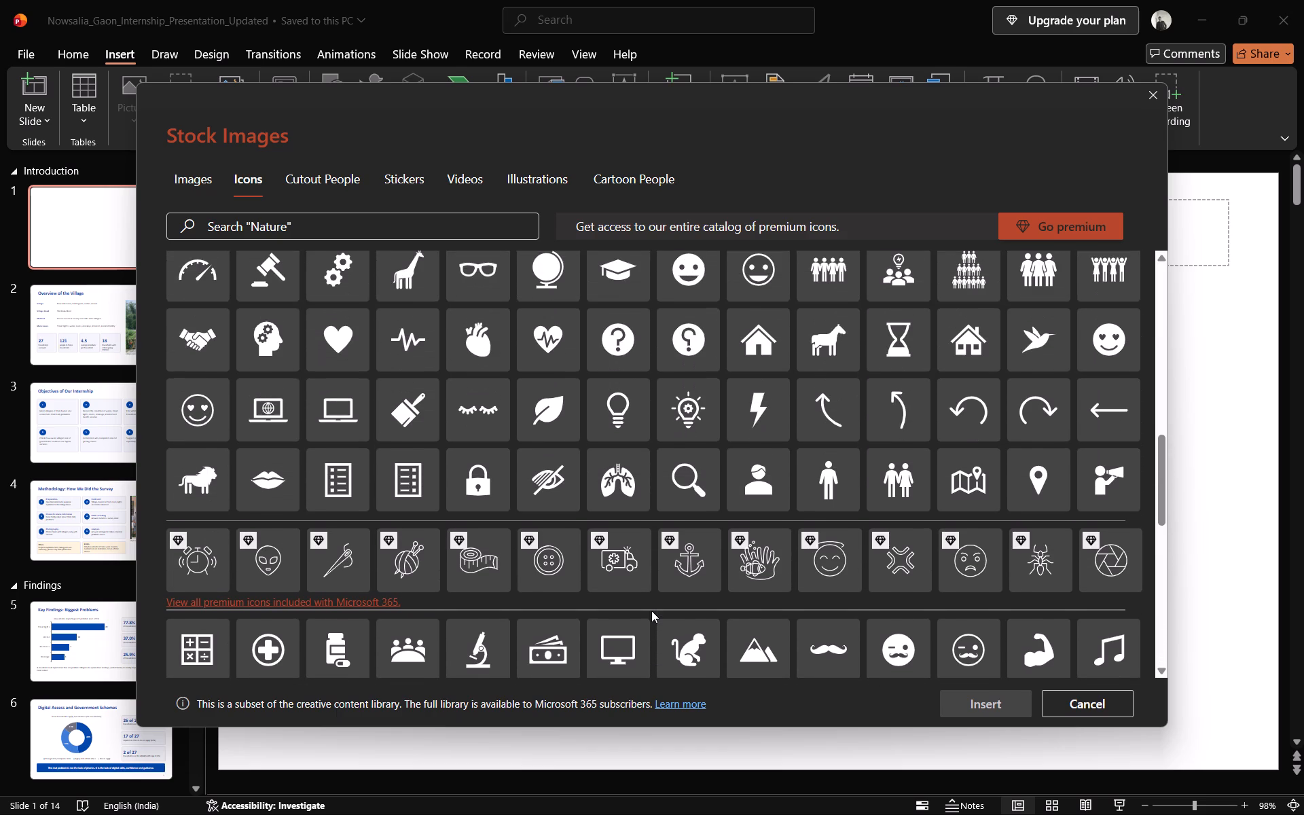
pyautogui.scroll(1, 653, 481)
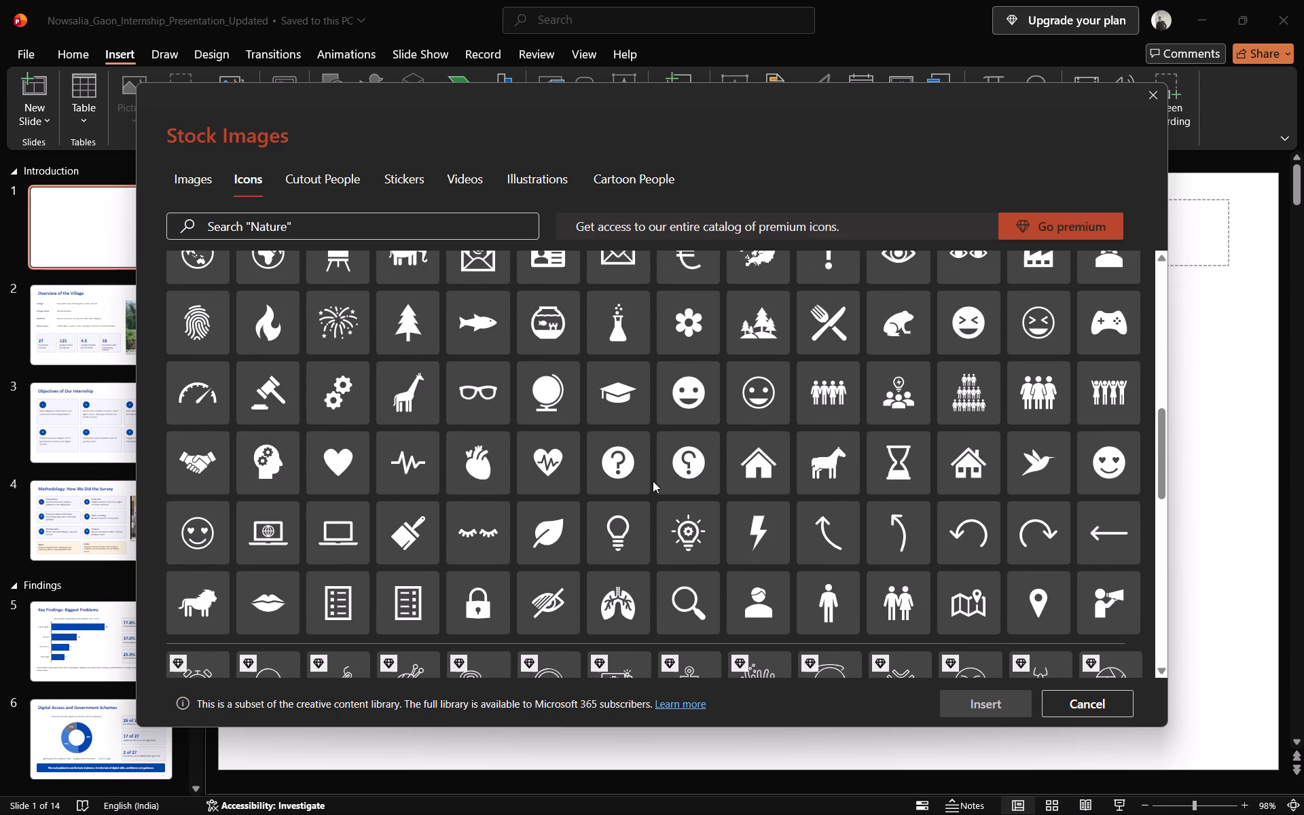
pyautogui.scroll(2, 653, 481)
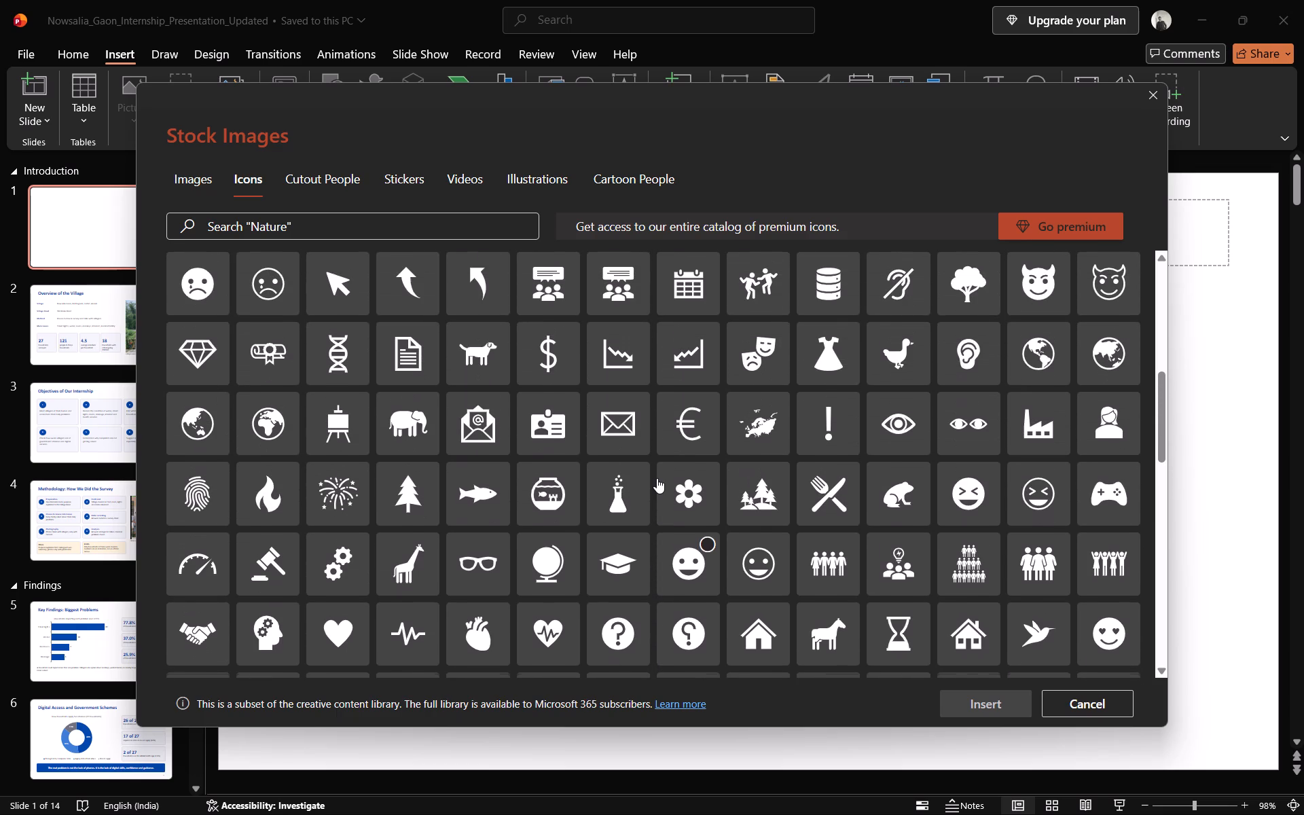
pyautogui.scroll(2, 622, 479)
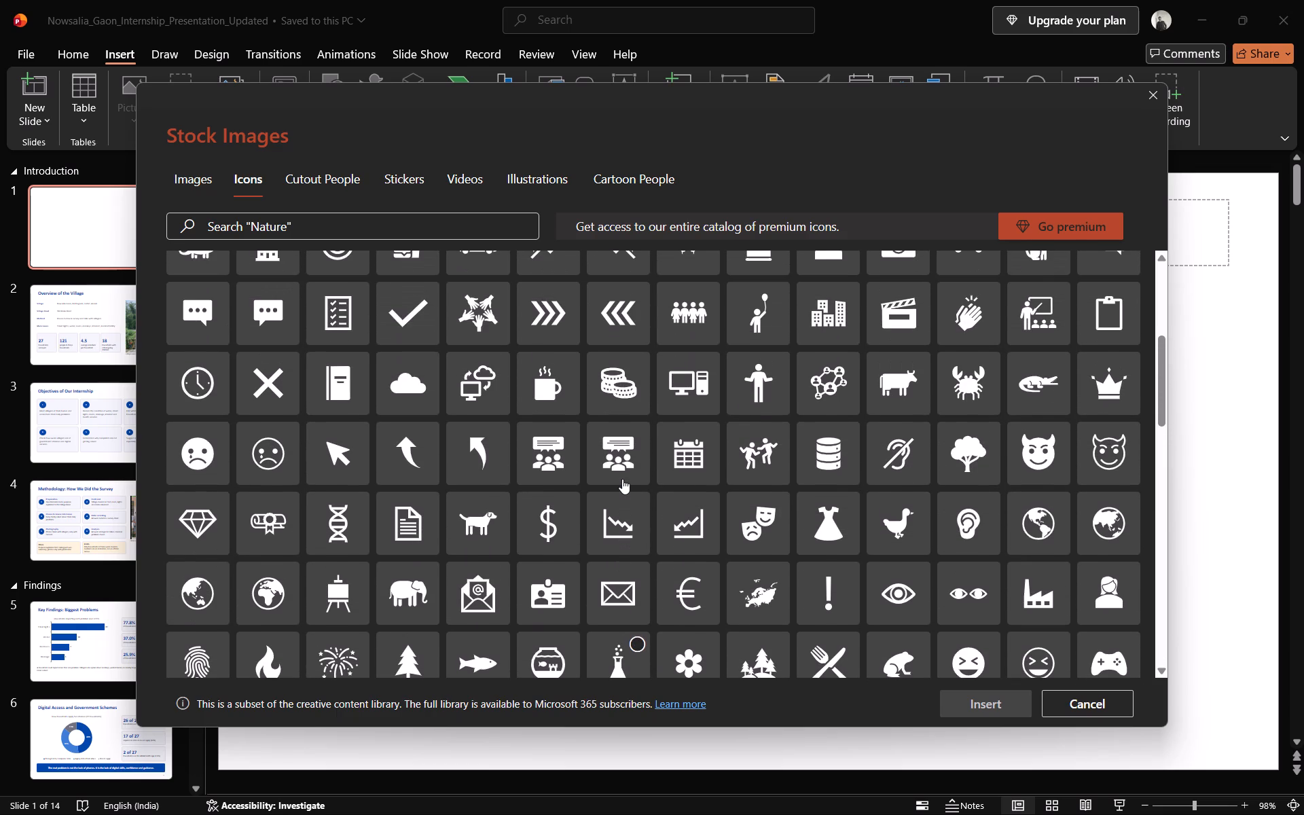
pyautogui.scroll(3, 622, 479)
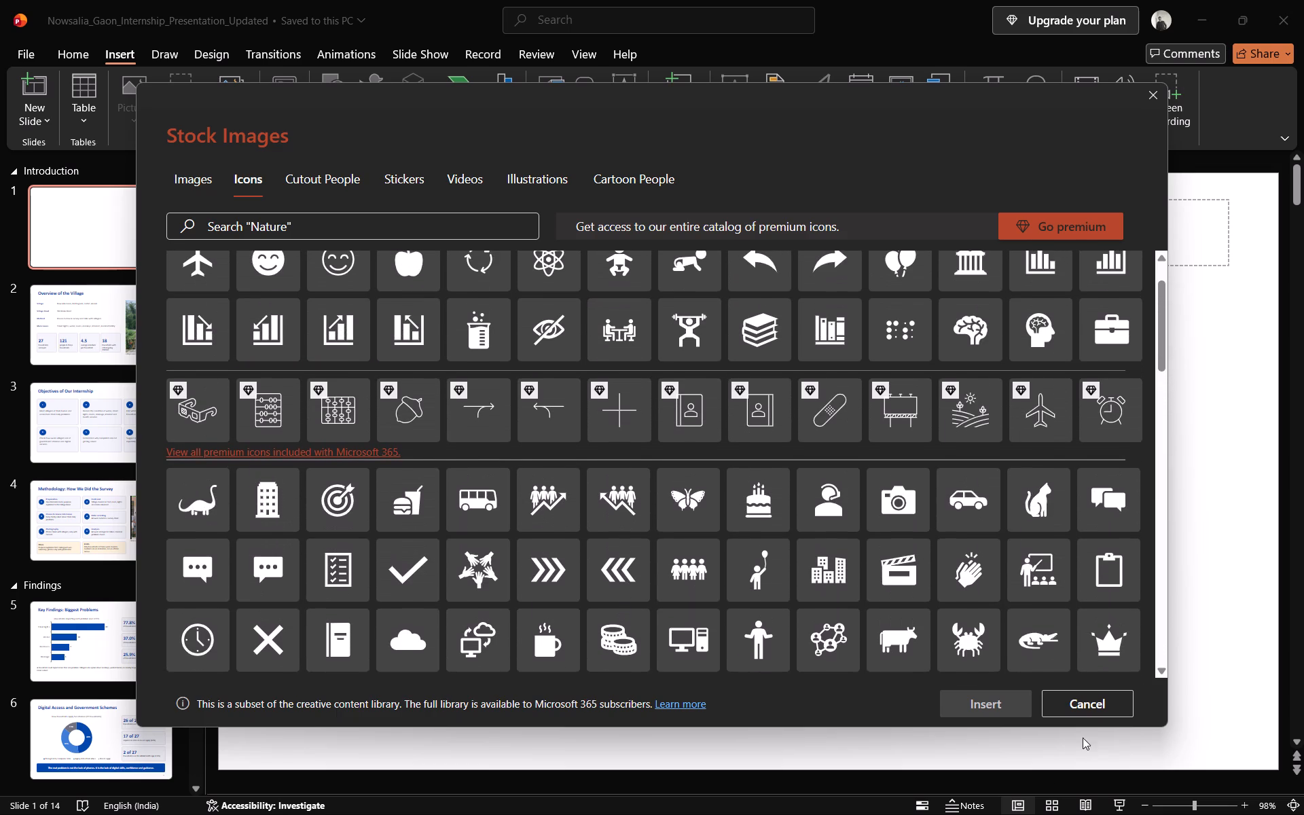
pyautogui.scroll(3, 772, 551)
pyautogui.scroll(4, 583, 435)
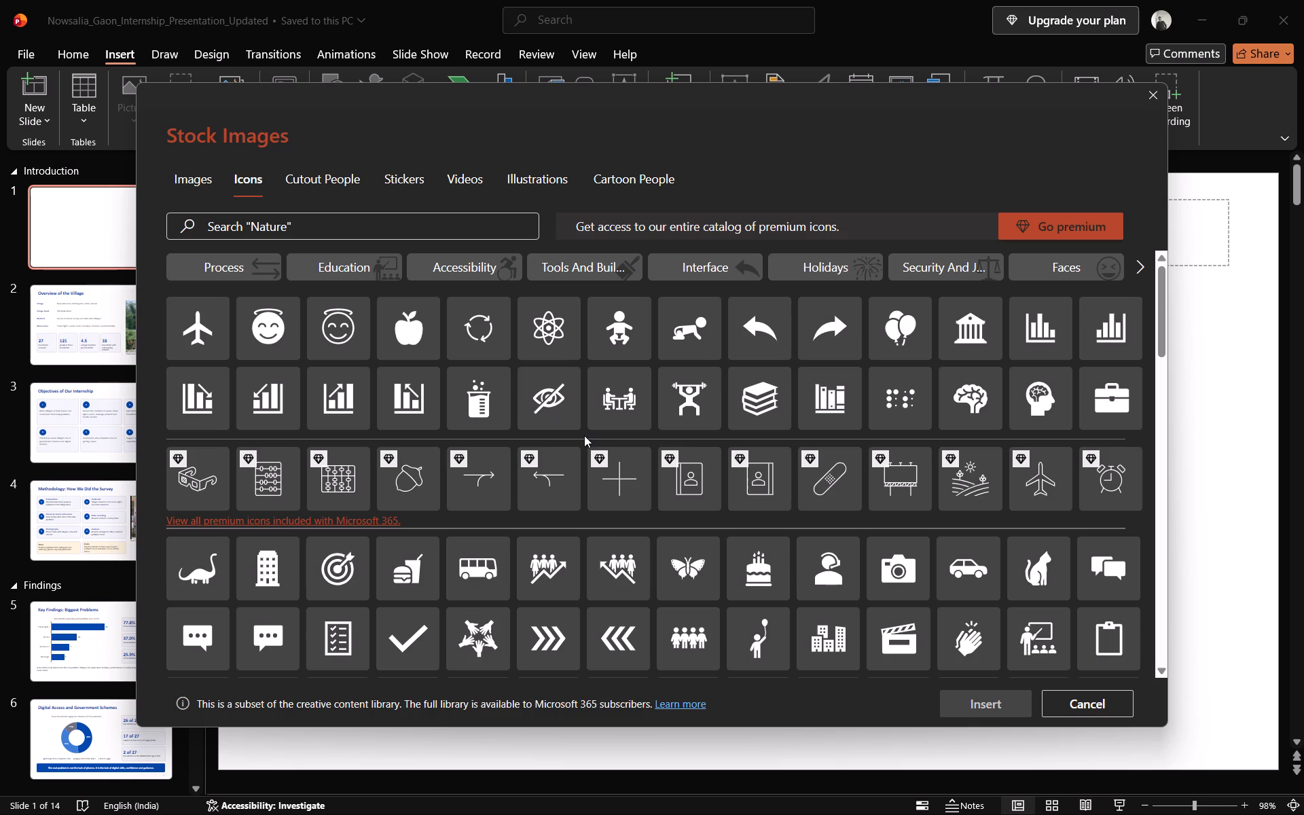
pyautogui.scroll(1, 656, 699)
pyautogui.scroll(4, 654, 608)
# Check the stock cutout people, sticker, image and illustration collections, and return to the icon collection.
pyautogui.click(319, 187)
pyautogui.click(407, 174)
pyautogui.click(195, 182)
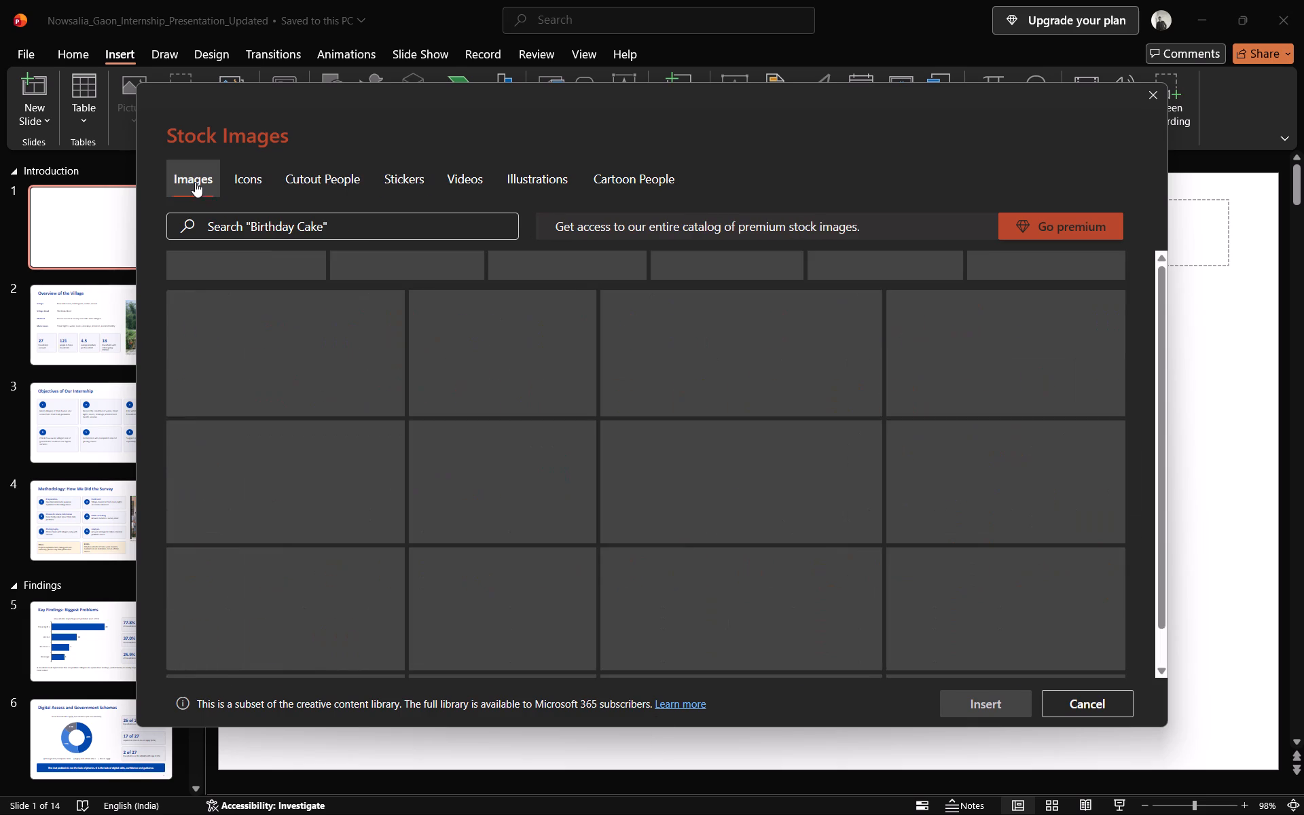
pyautogui.click(539, 163)
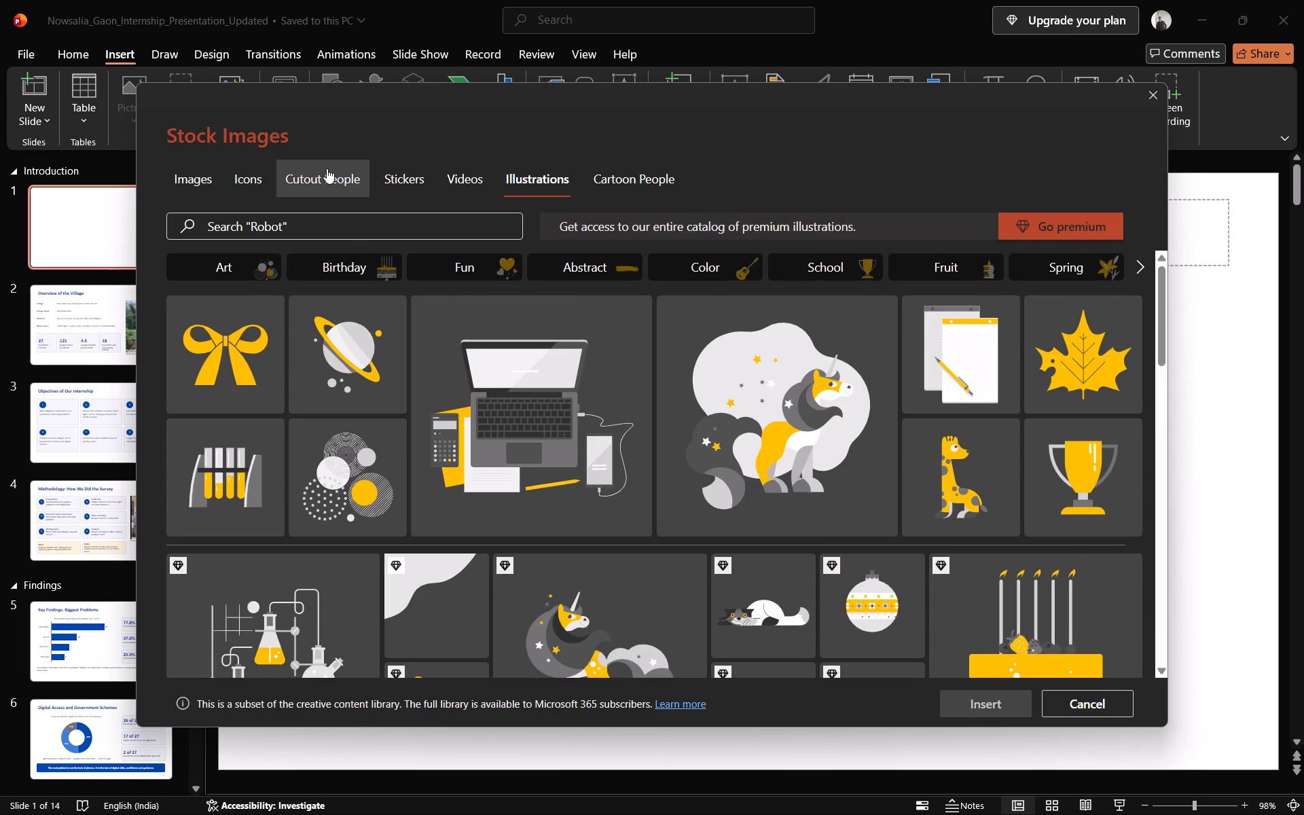
pyautogui.click(264, 177)
pyautogui.scroll(5, 549, 426)
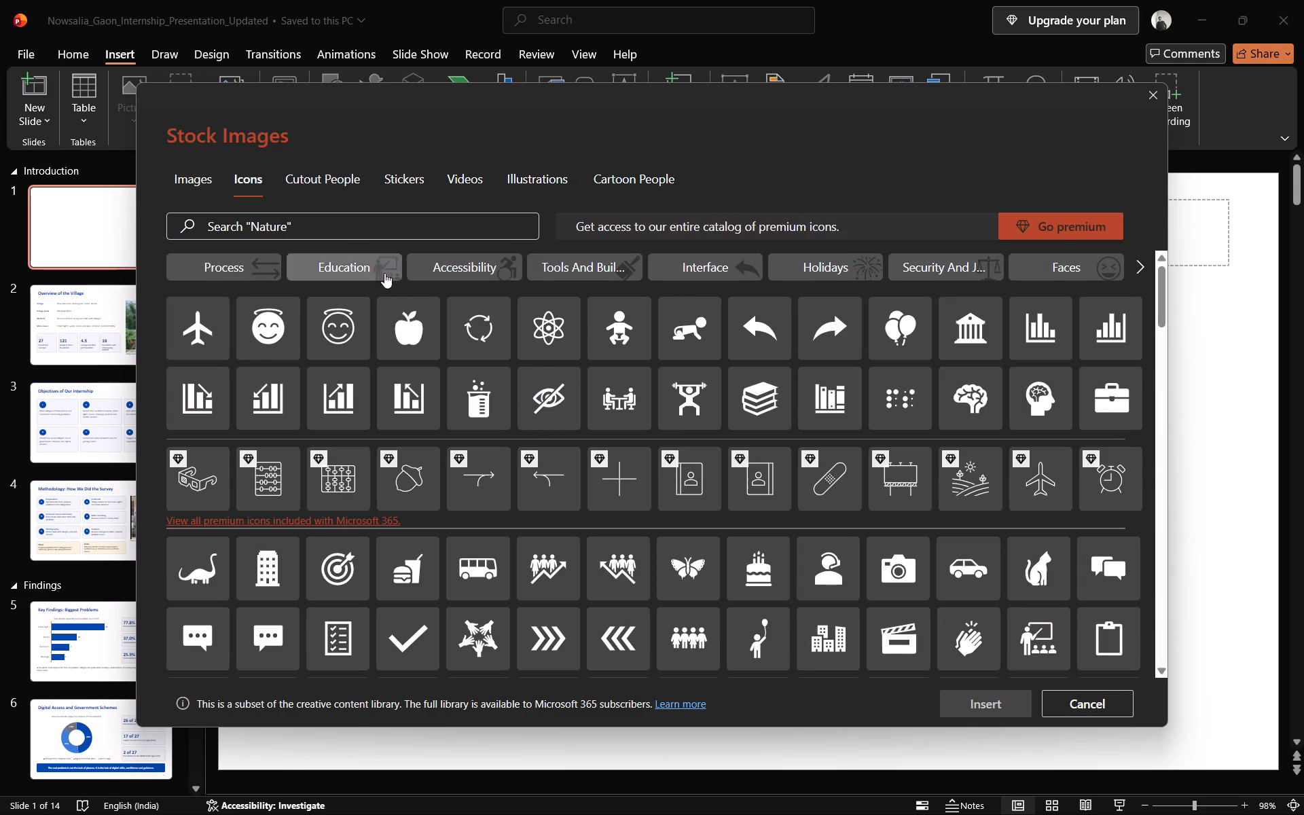
pyautogui.scroll(-2, 617, 488)
pyautogui.scroll(3, 617, 488)
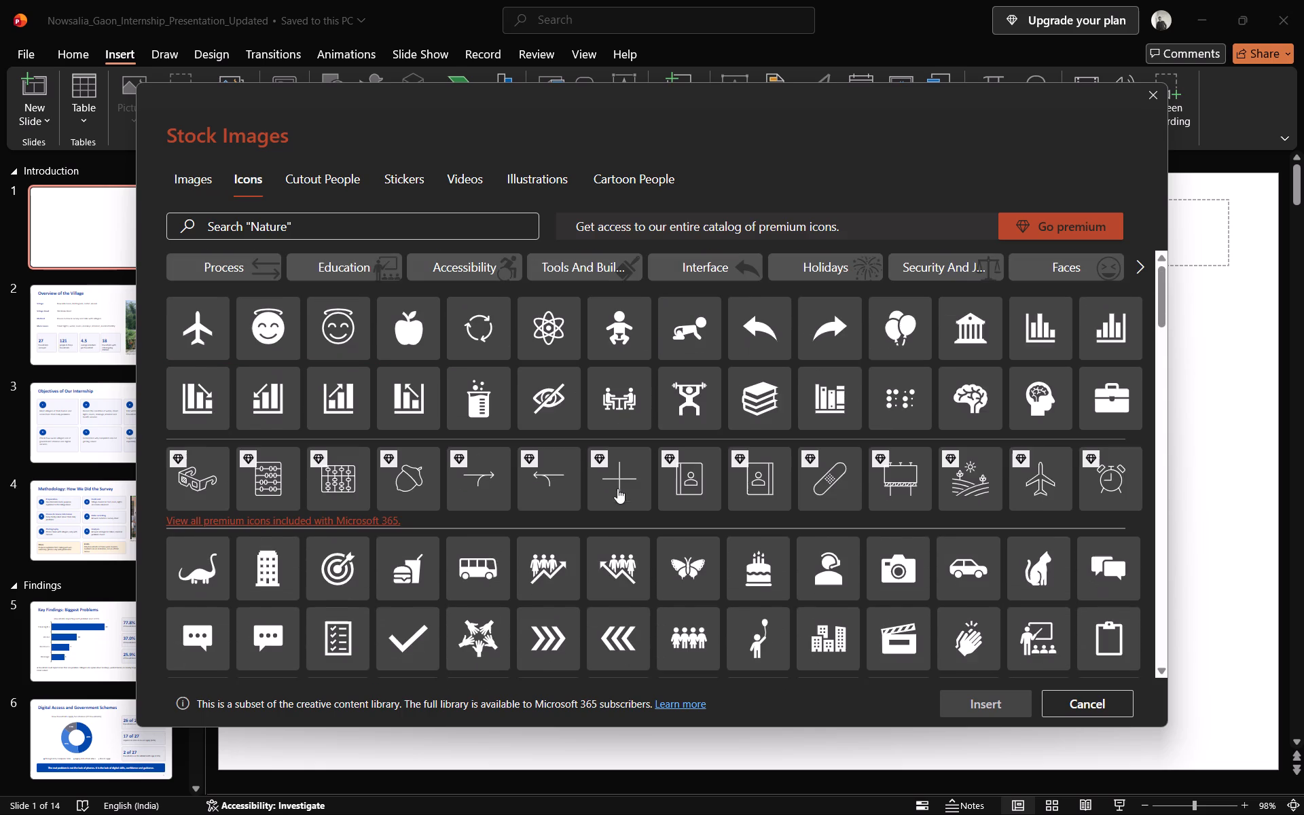
# Search the stock icons for "circle", and replace the search term with "cricle".
pyautogui.click(405, 225)
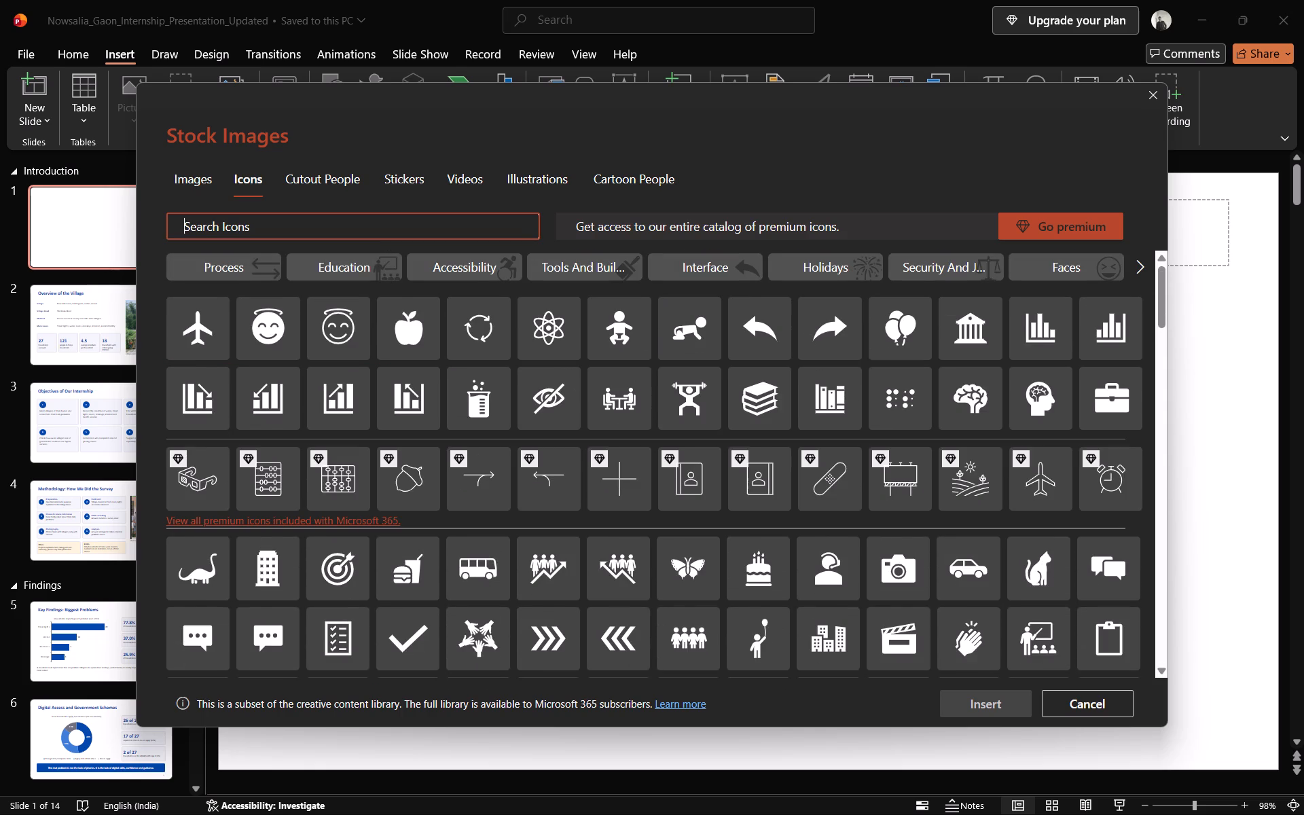
pyautogui.write('cir')
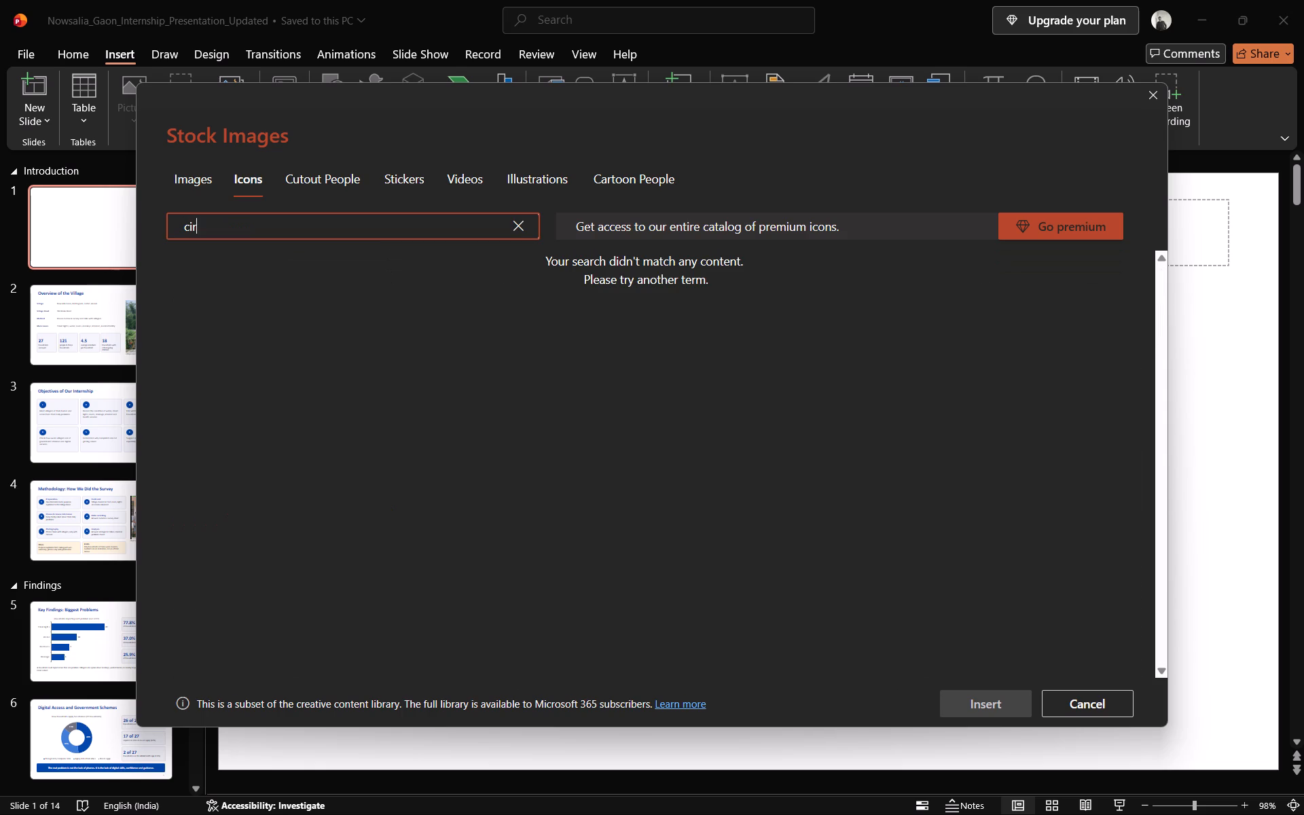
pyautogui.write('cle')
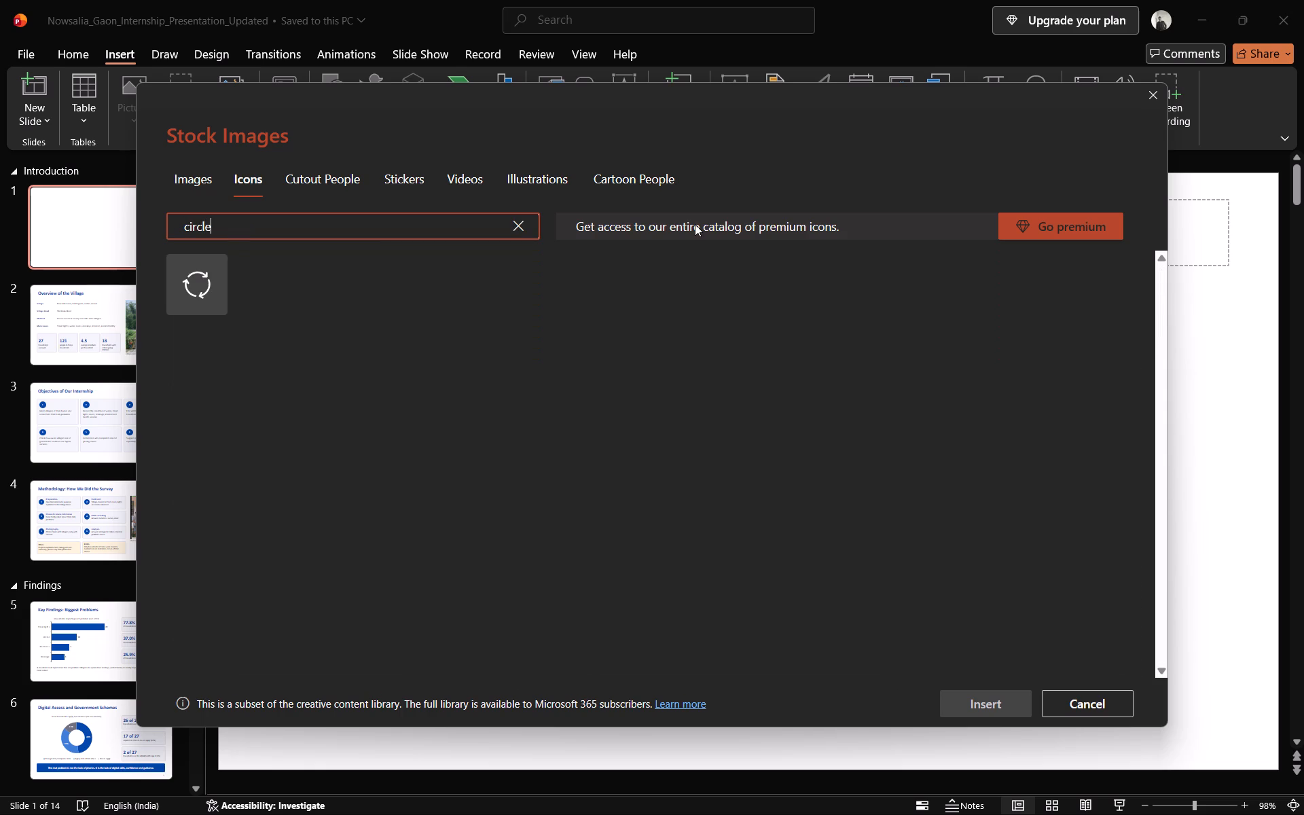
pyautogui.press('BackSpace')
pyautogui.press('BackSpace')
pyautogui.press('BackSpace')
pyautogui.press('BackSpace')
pyautogui.press('BackSpace')
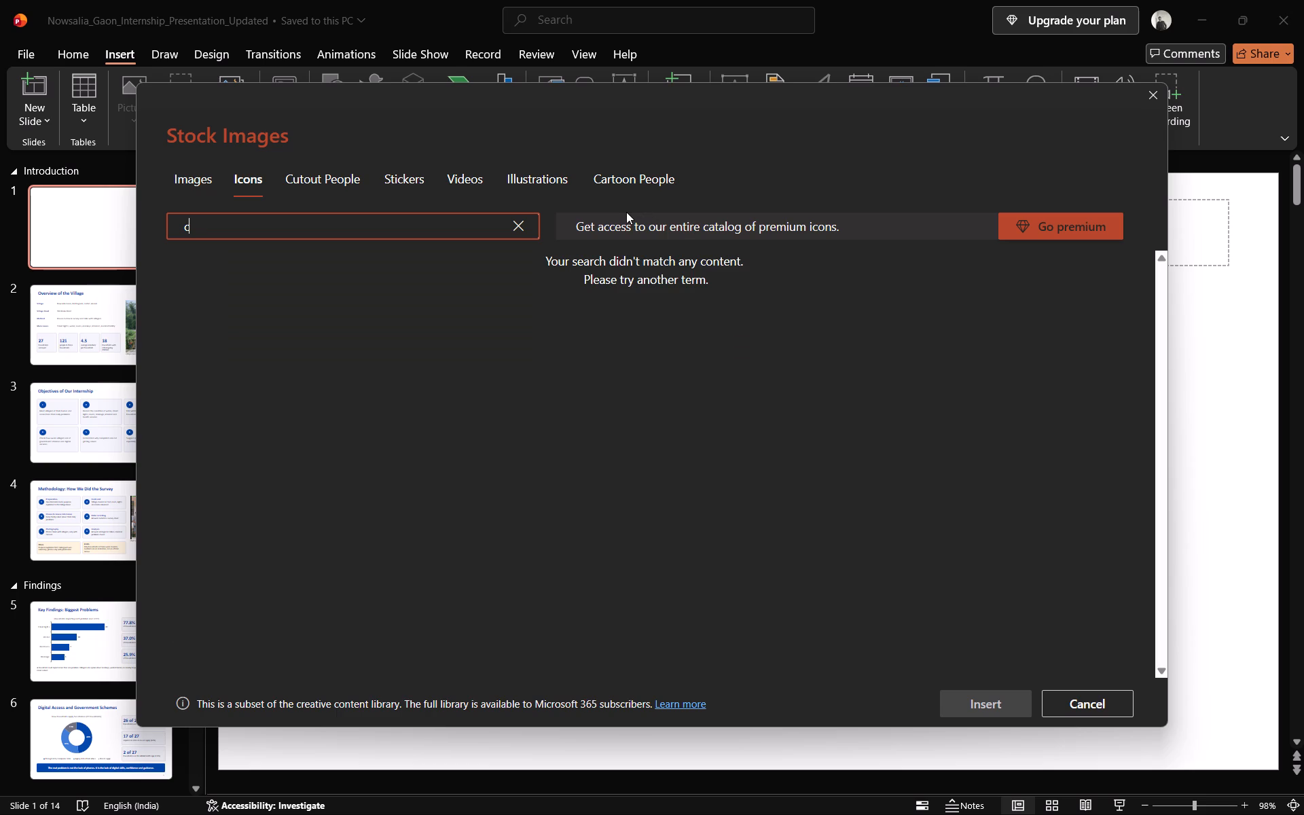
pyautogui.write('ricle')
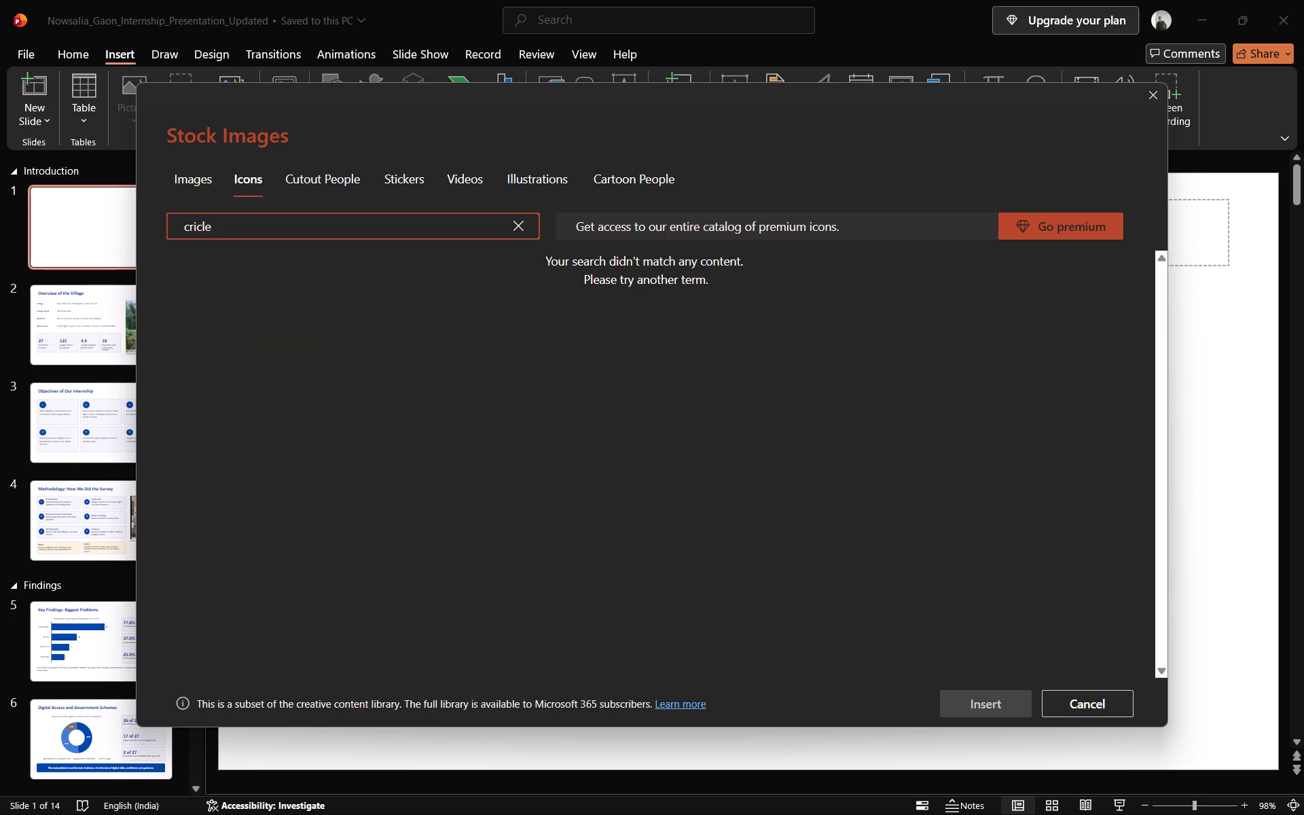
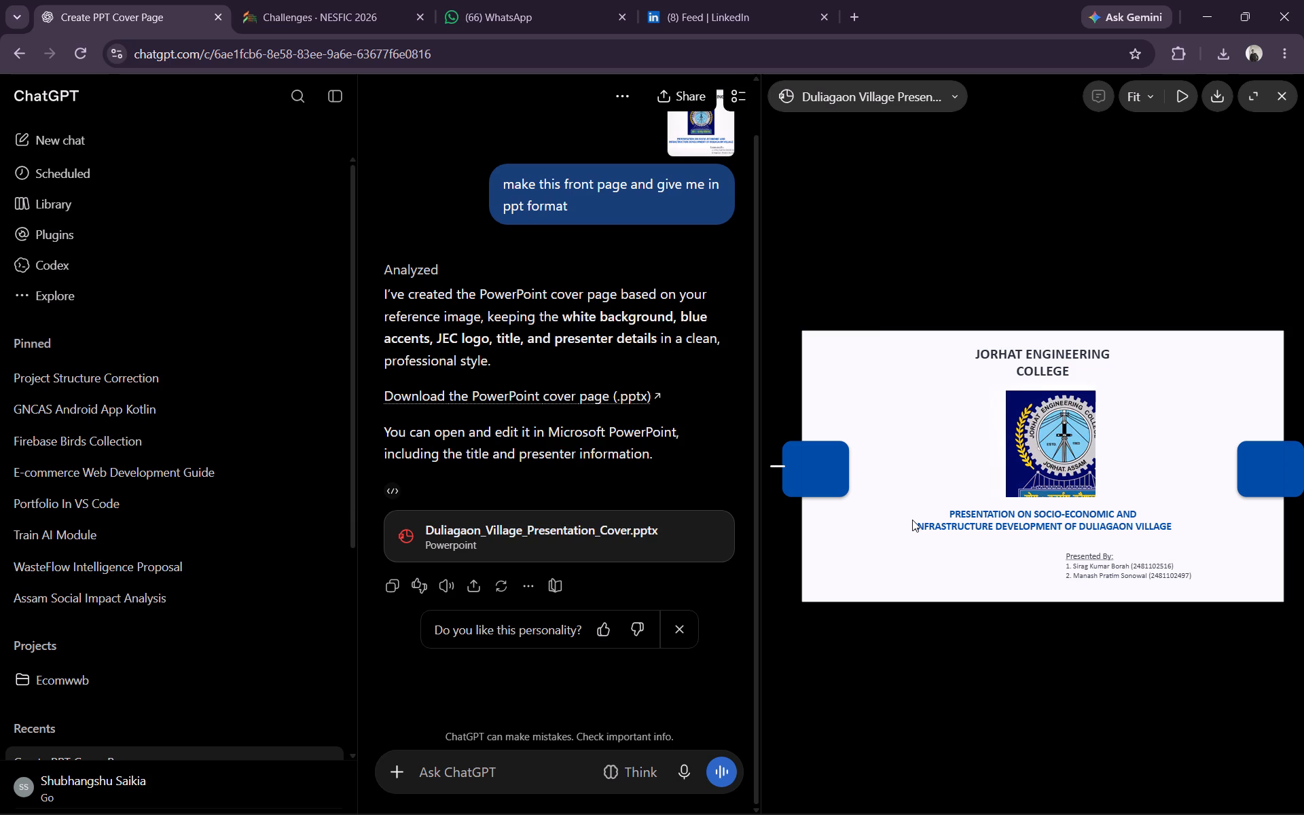
pyautogui.click(835, 471)
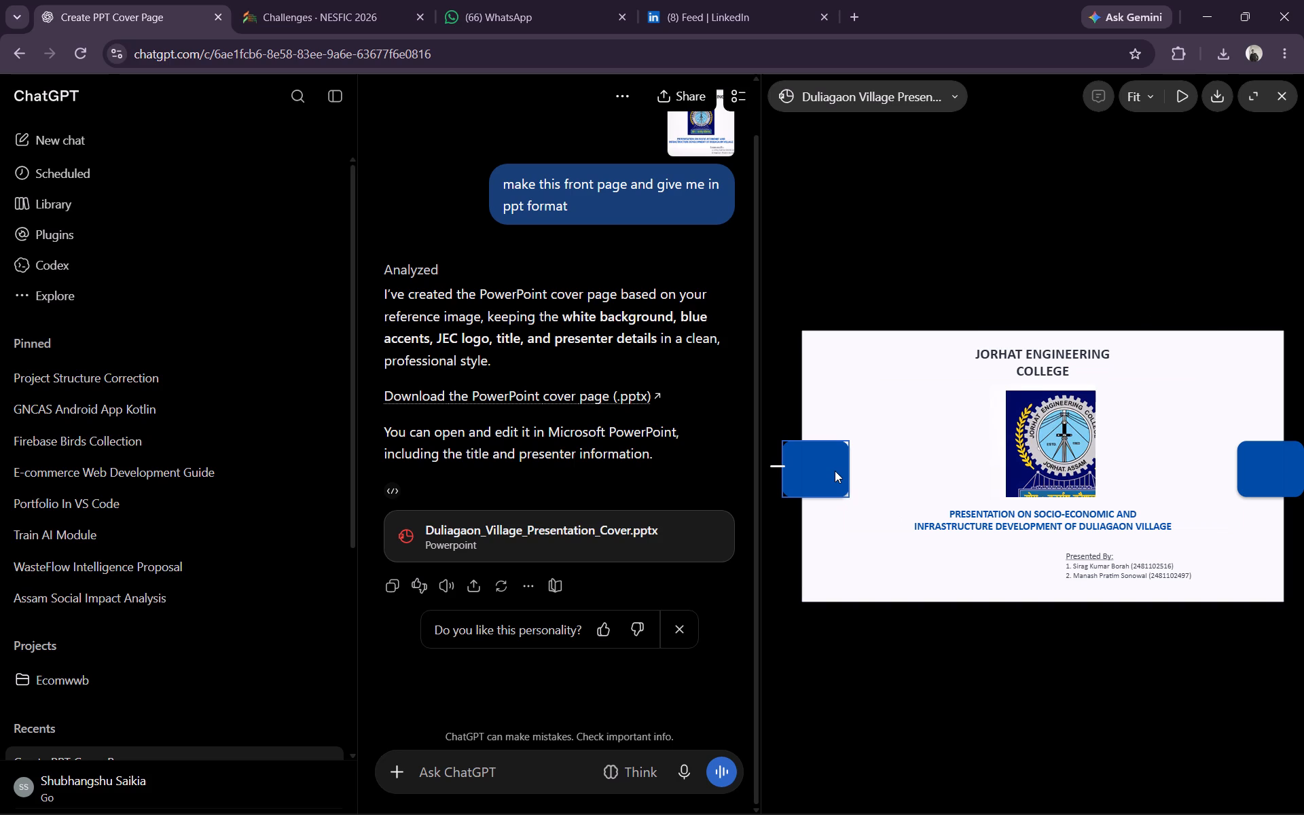
pyautogui.hotkey('ctrl', 'c')
pyautogui.click(835, 471)
pyautogui.hotkey('ctrl', 'c')
pyautogui.hotkey('alt', 'Tab')
pyautogui.click(669, 357)
pyautogui.hotkey('ctrl', 'v')
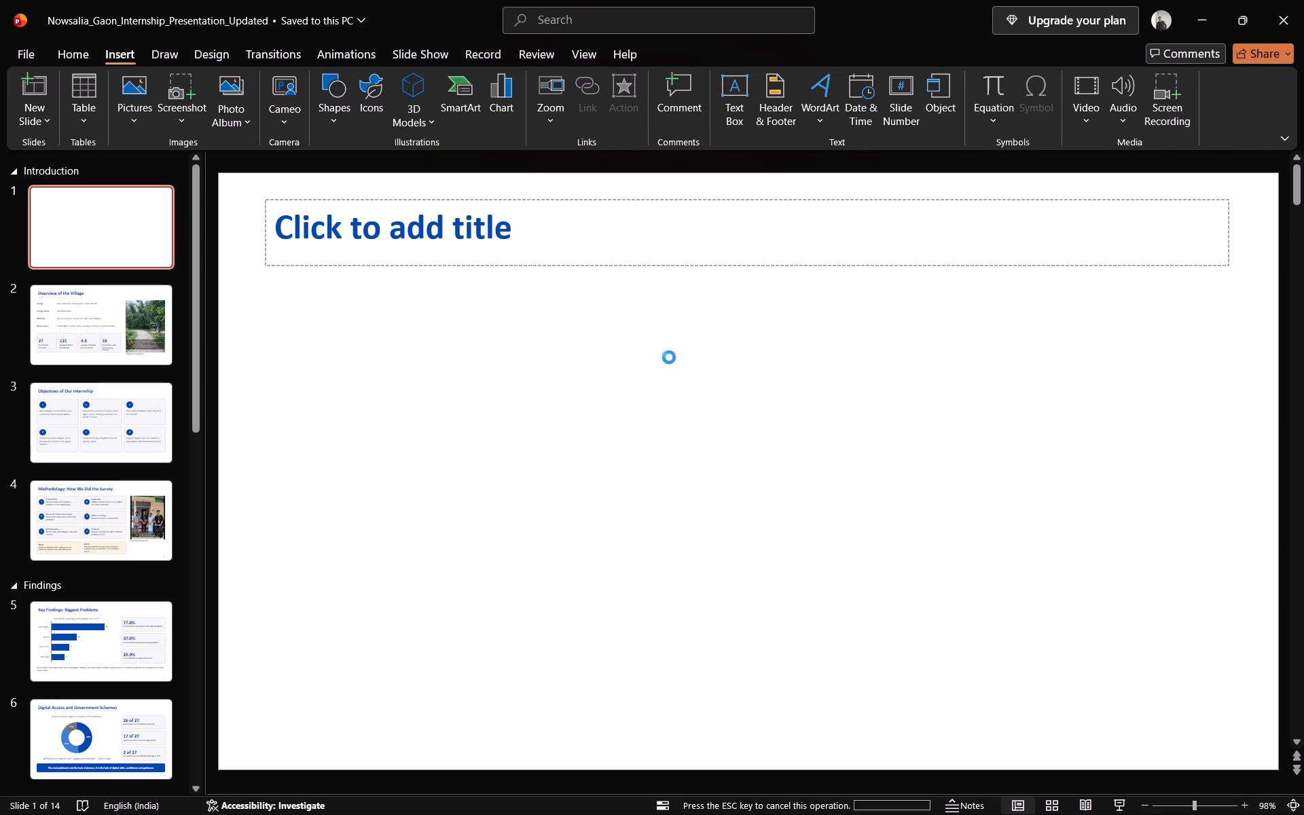
# Enlarge the pasted blue block and place it partly over the left edge of slide 1.
pyautogui.moveTo(720, 468); pyautogui.dragTo(208, 450)
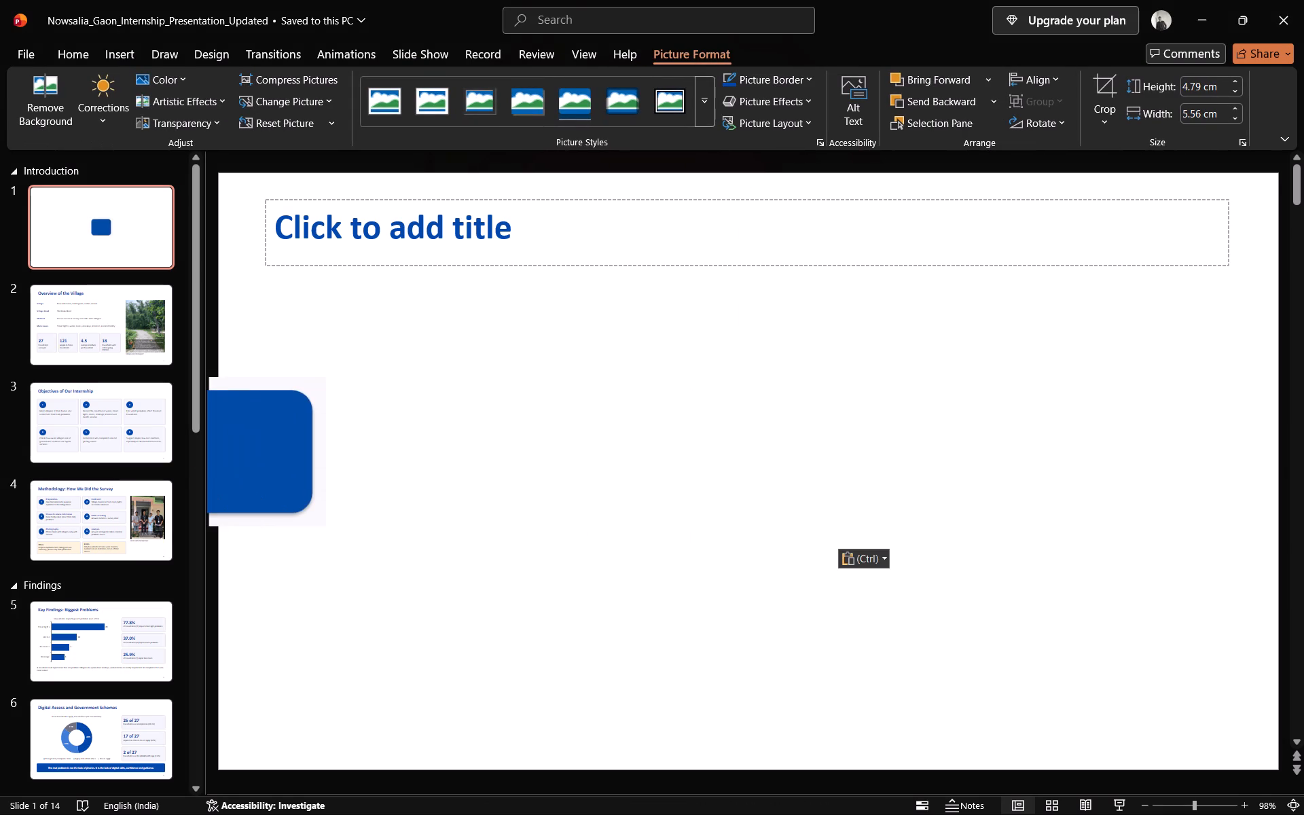
pyautogui.moveTo(208, 450); pyautogui.dragTo(260, 479)
pyautogui.click(261, 479)
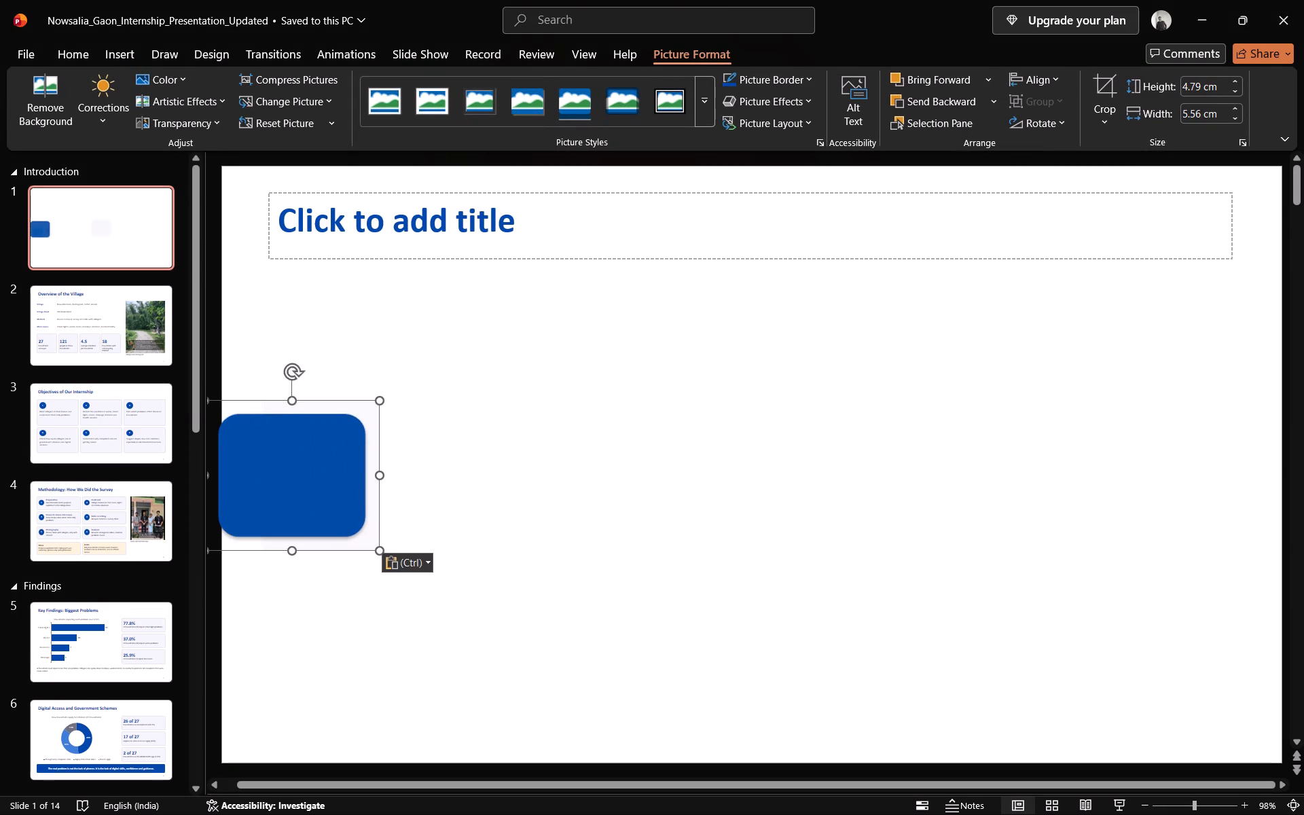
pyautogui.moveTo(259, 456); pyautogui.dragTo(222, 438)
pyautogui.scroll(-1, 335, 413)
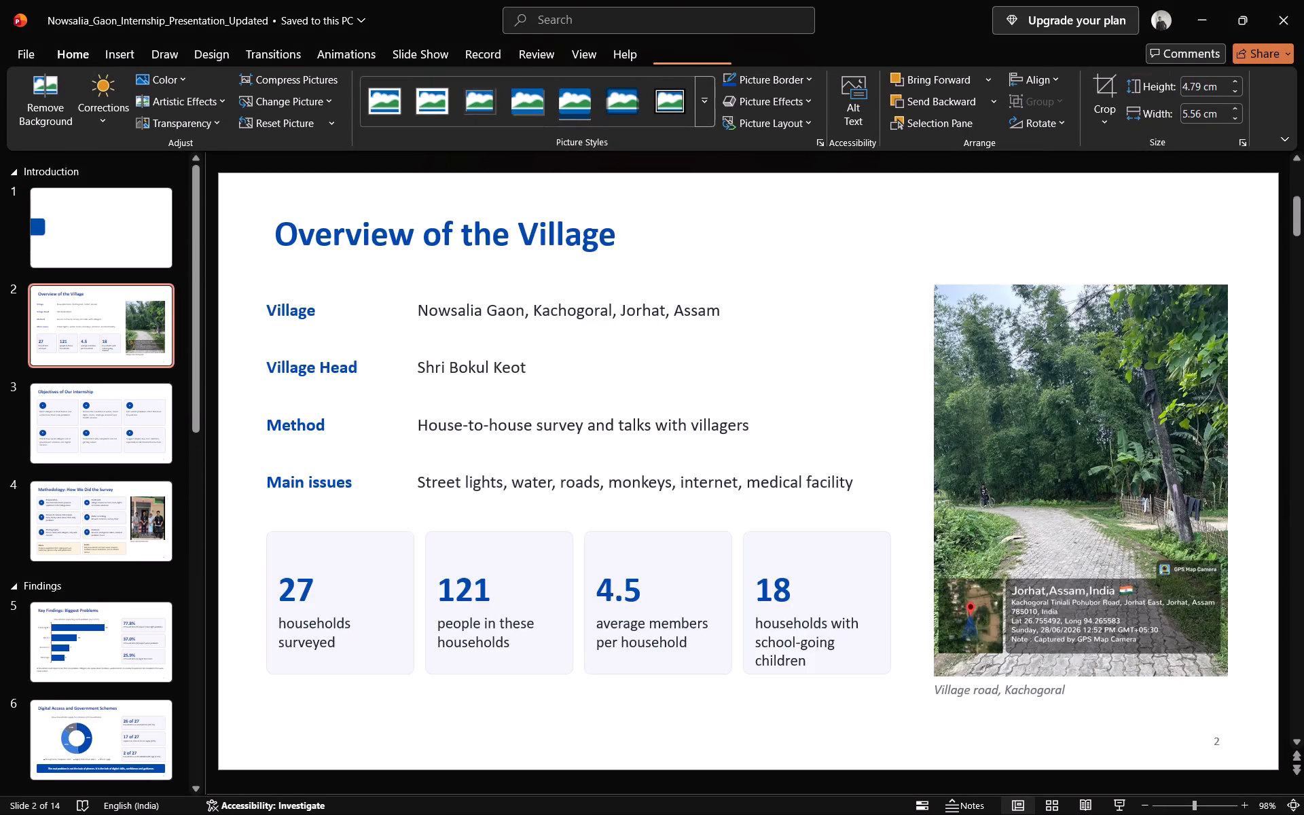
pyautogui.scroll(1, 330, 412)
pyautogui.moveTo(259, 424); pyautogui.dragTo(327, 435)
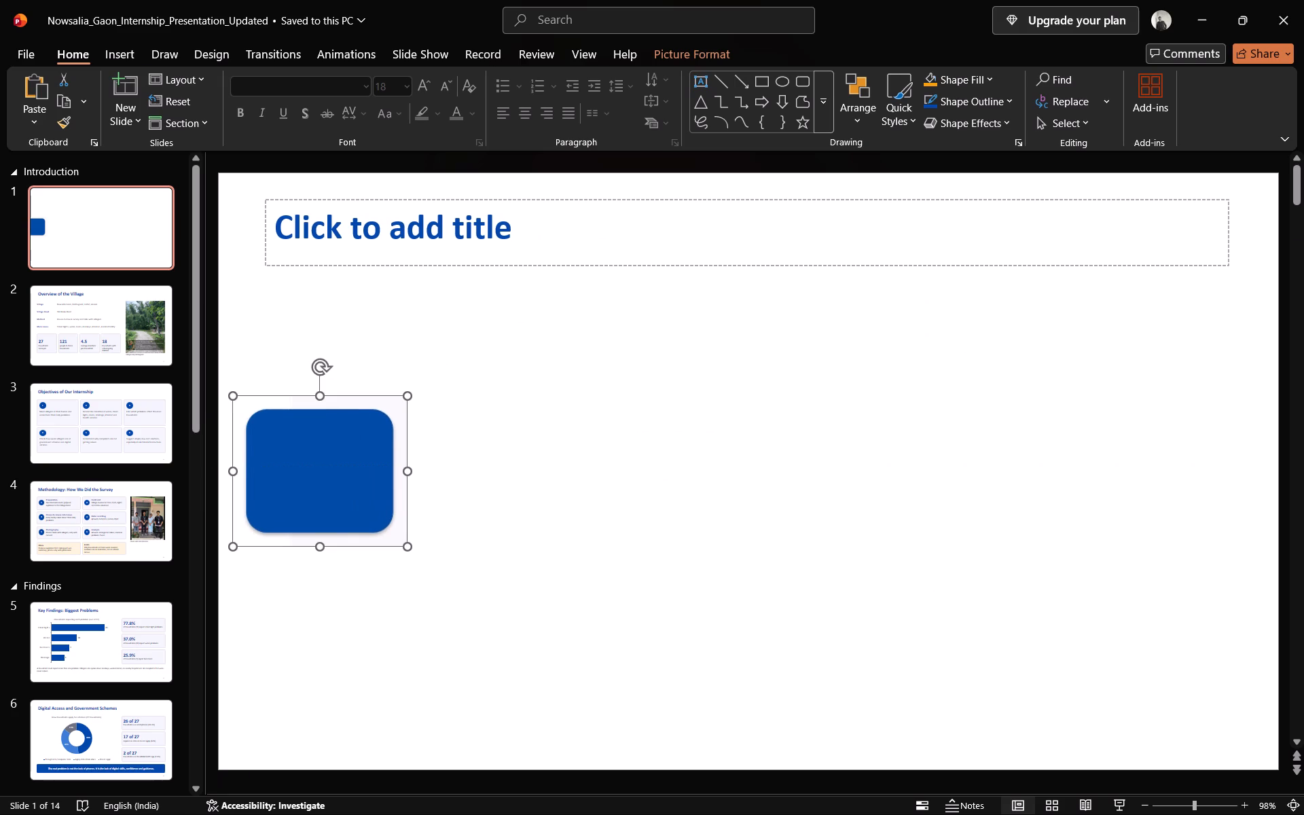
pyautogui.click(325, 435)
pyautogui.moveTo(410, 549); pyautogui.dragTo(482, 591)
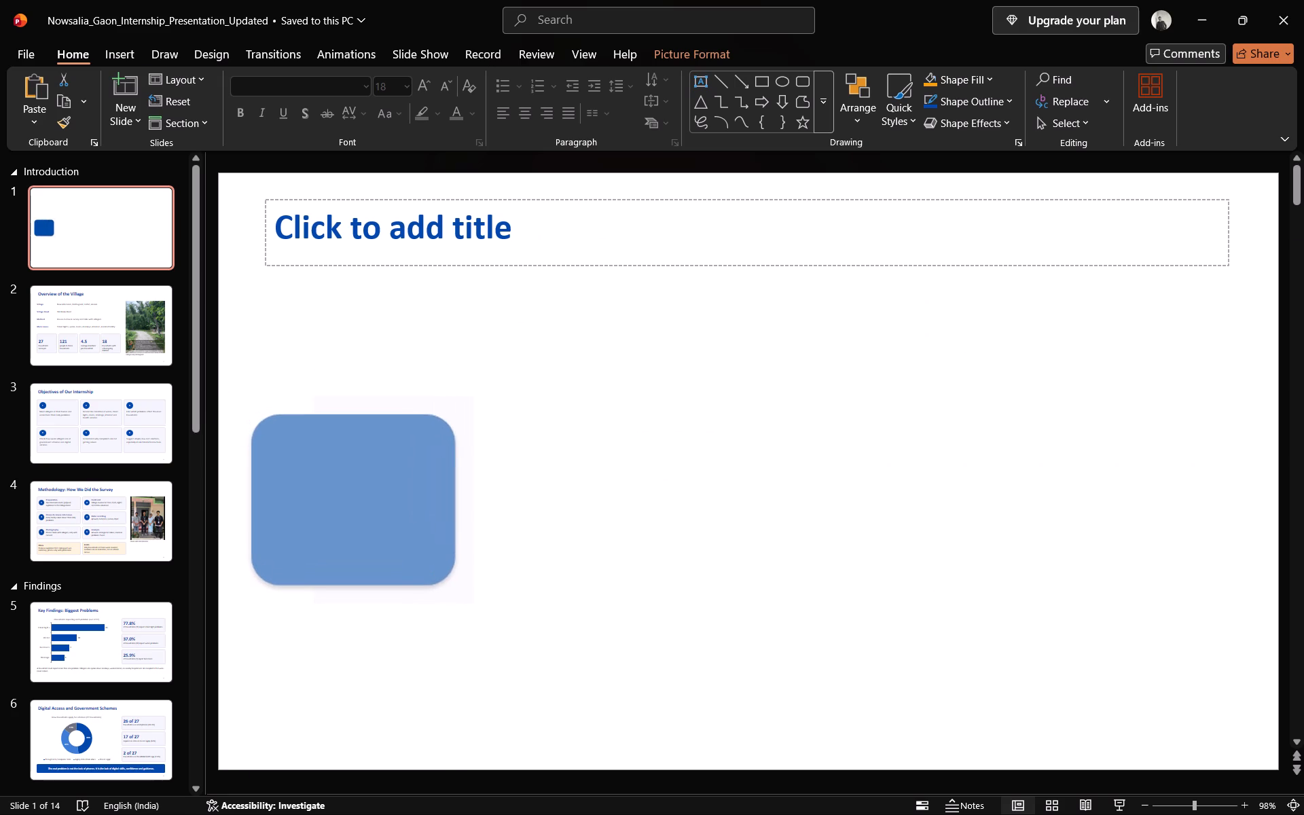
pyautogui.moveTo(482, 591); pyautogui.dragTo(485, 592)
pyautogui.moveTo(349, 537); pyautogui.dragTo(291, 488)
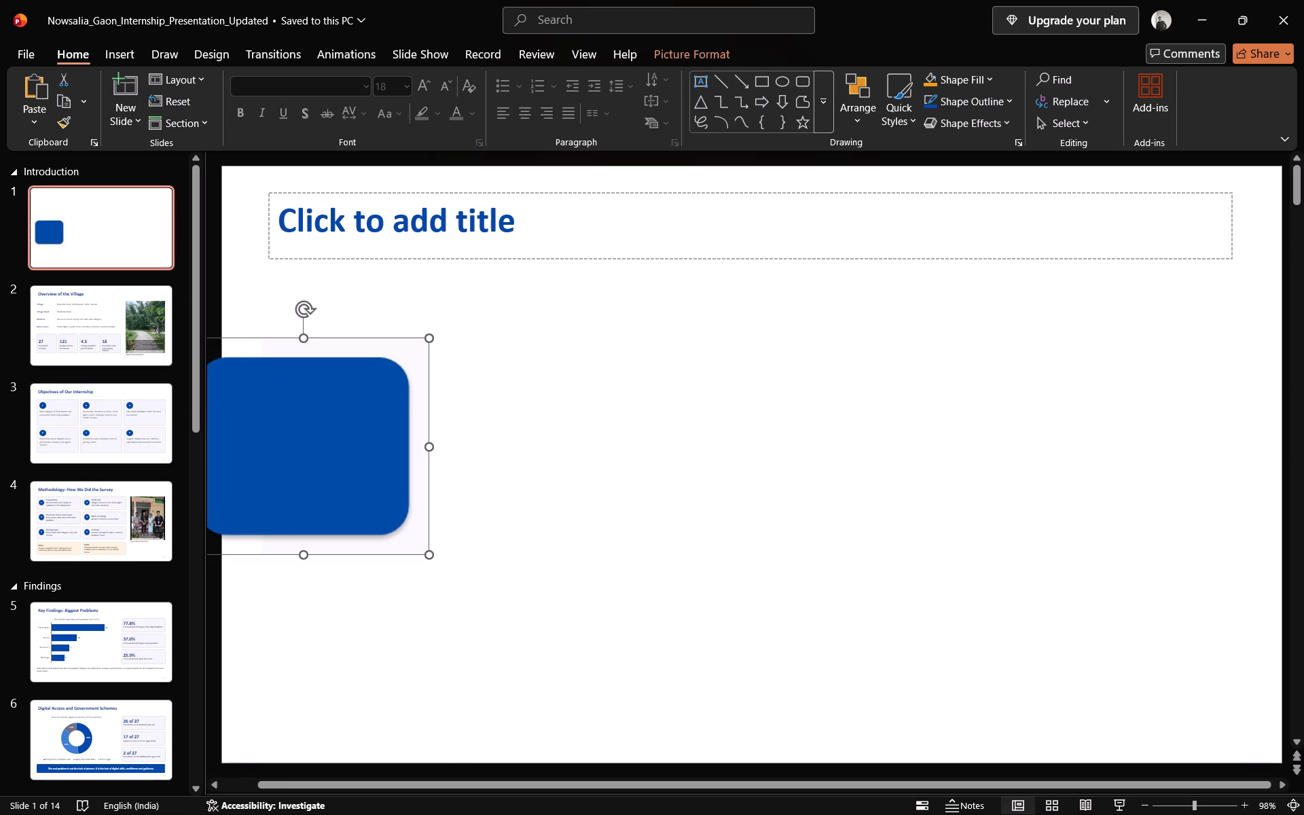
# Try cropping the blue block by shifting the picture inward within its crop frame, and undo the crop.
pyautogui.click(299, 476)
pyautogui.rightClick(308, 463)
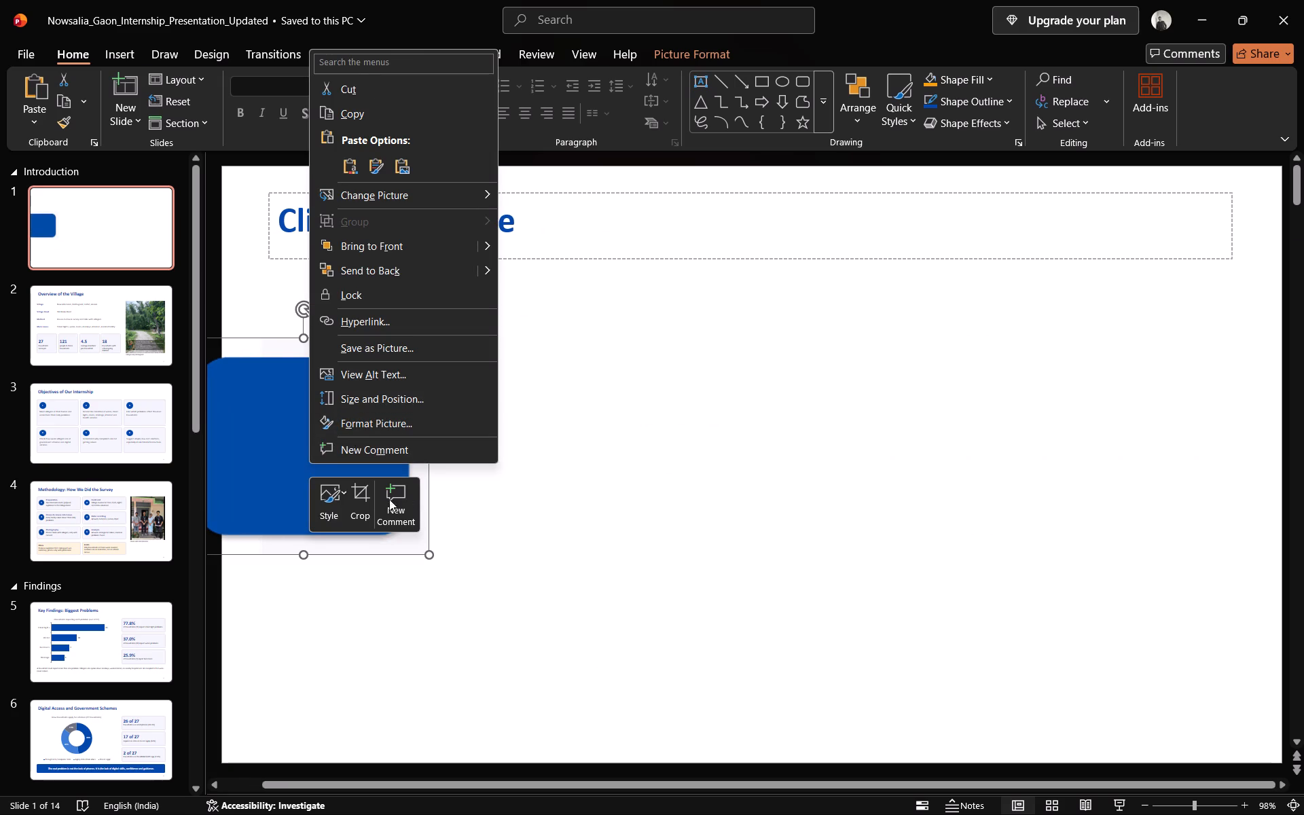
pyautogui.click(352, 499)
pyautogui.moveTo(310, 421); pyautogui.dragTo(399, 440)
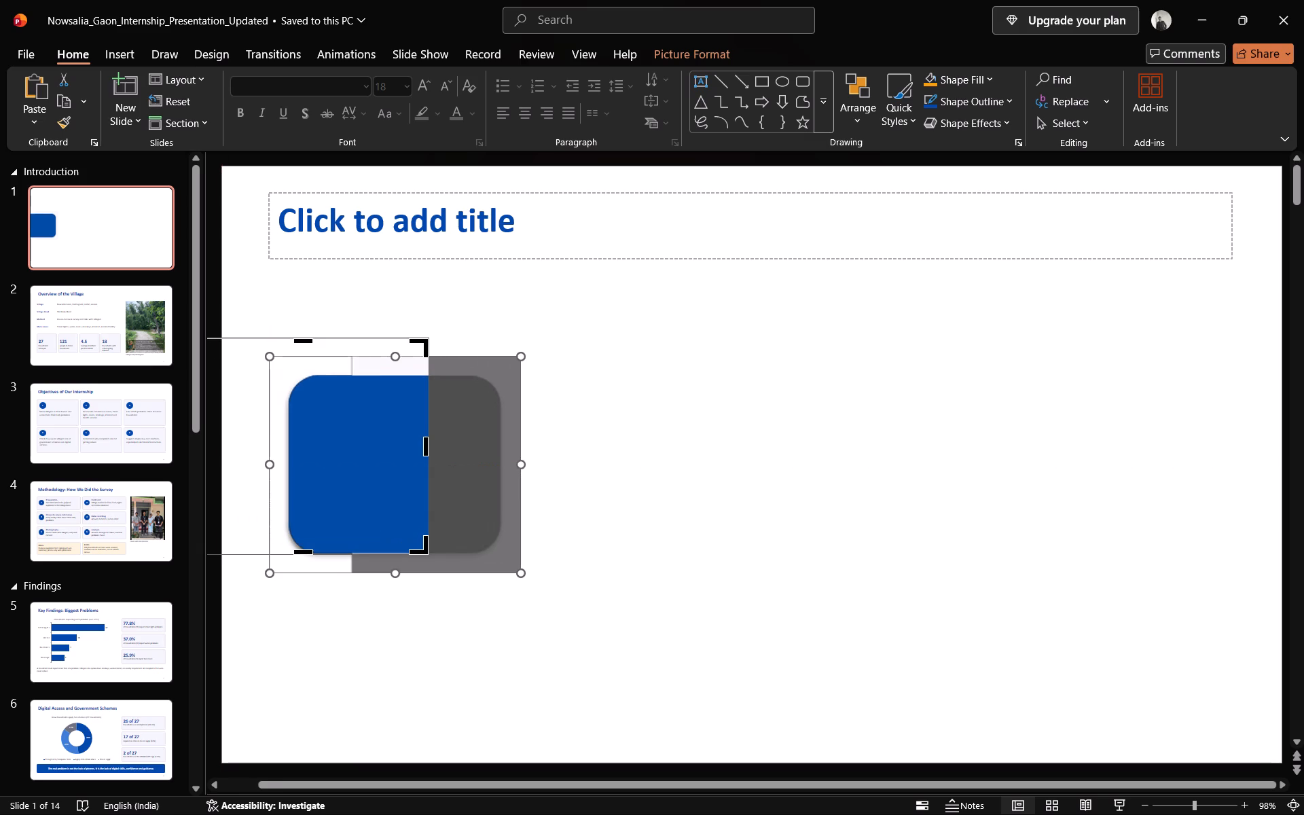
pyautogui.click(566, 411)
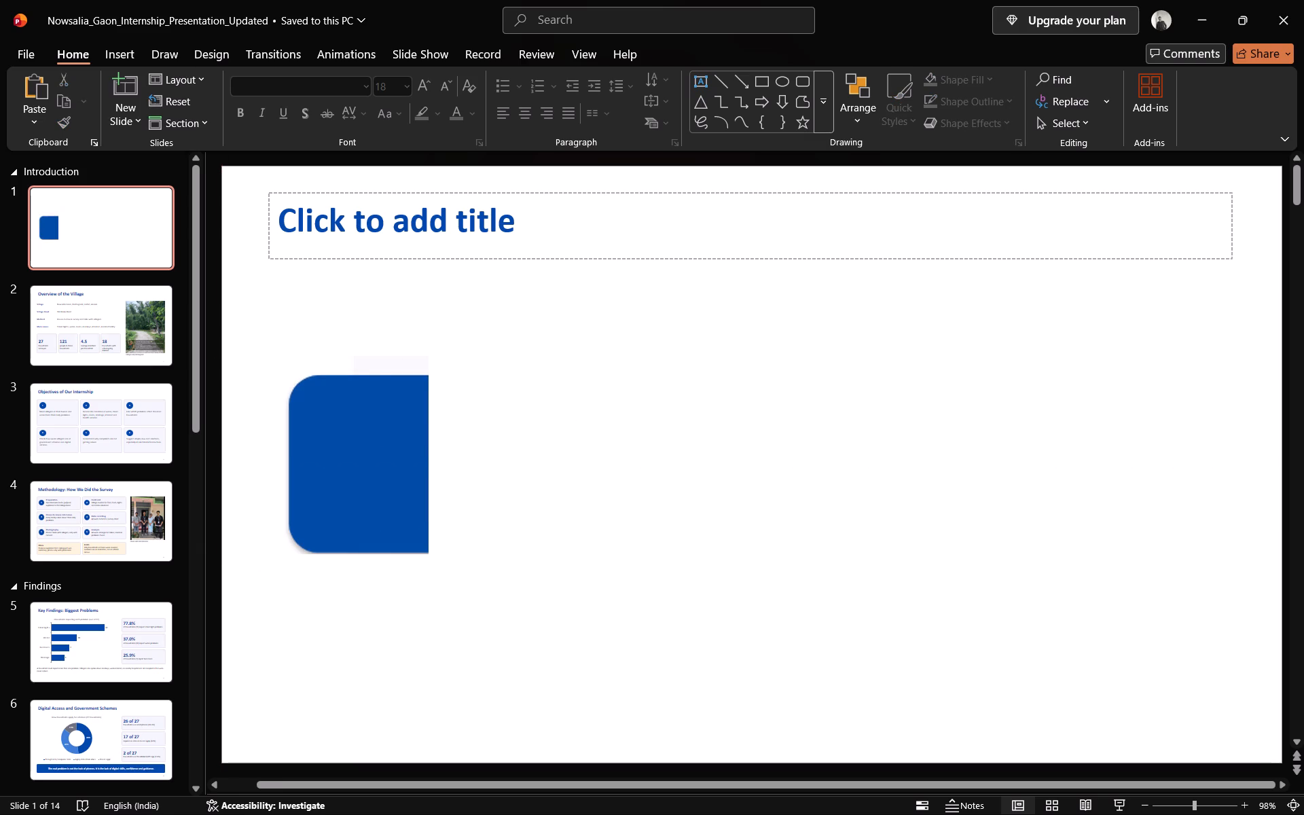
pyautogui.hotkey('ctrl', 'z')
# Shift the blue block picture within its crop frame to centre it vertically, half beyond the slide's left edge.
pyautogui.moveTo(321, 431); pyautogui.dragTo(261, 442)
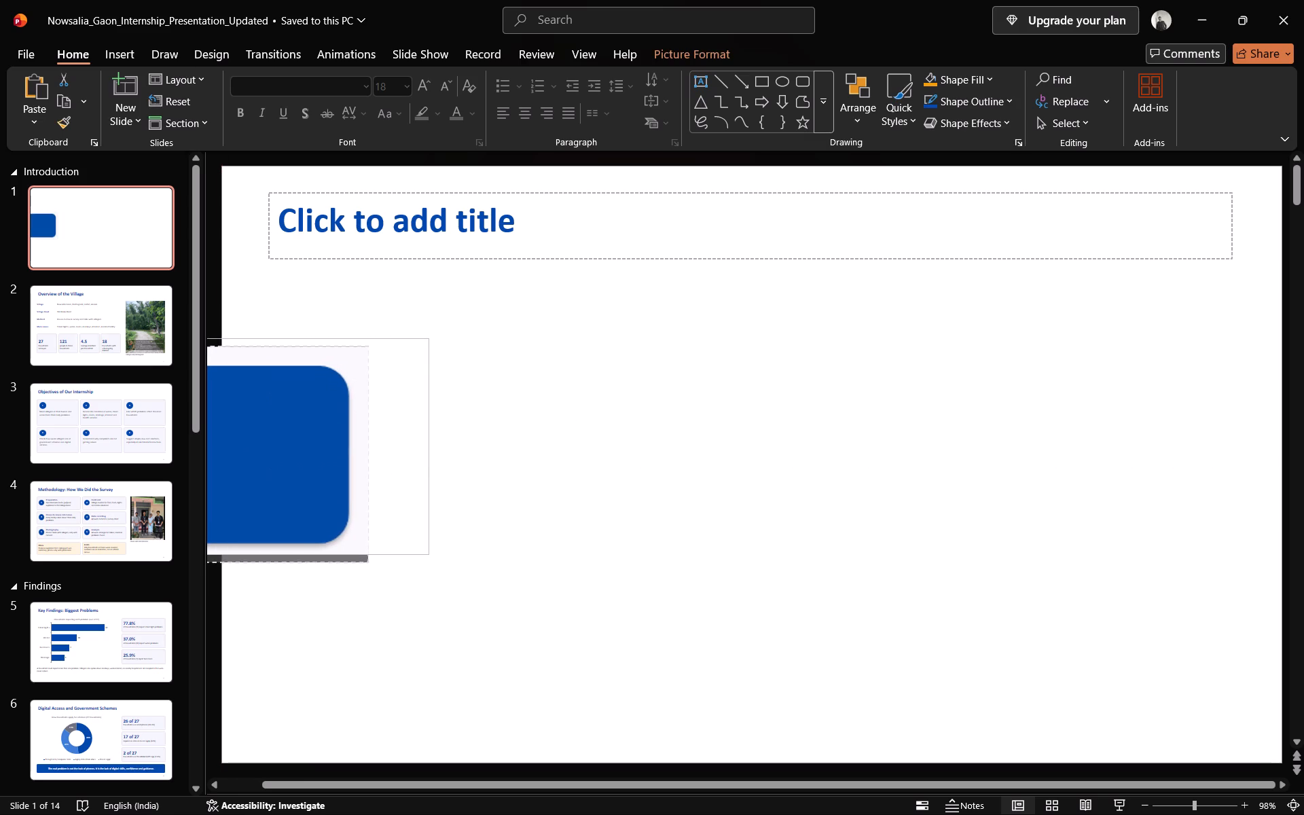
pyautogui.moveTo(261, 442); pyautogui.dragTo(249, 446)
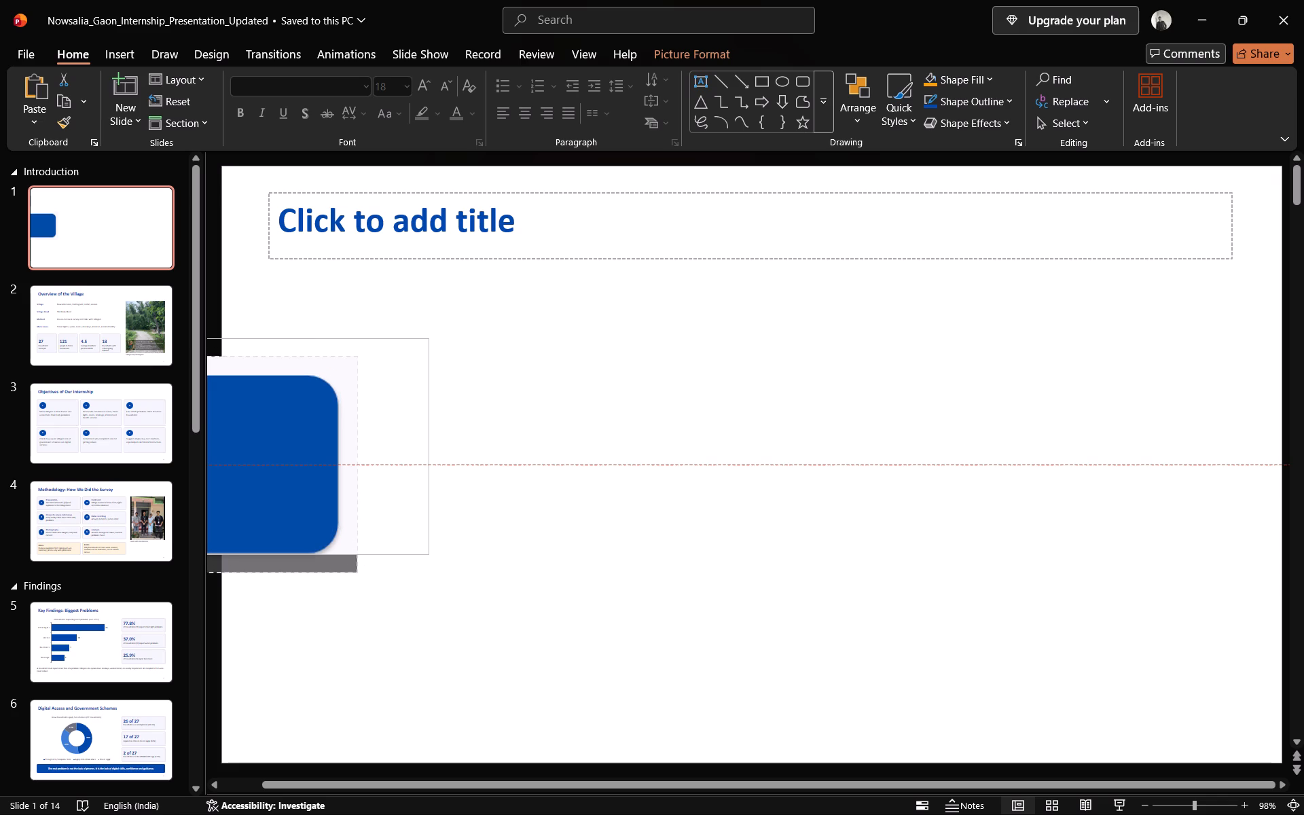
pyautogui.moveTo(249, 446); pyautogui.dragTo(240, 449)
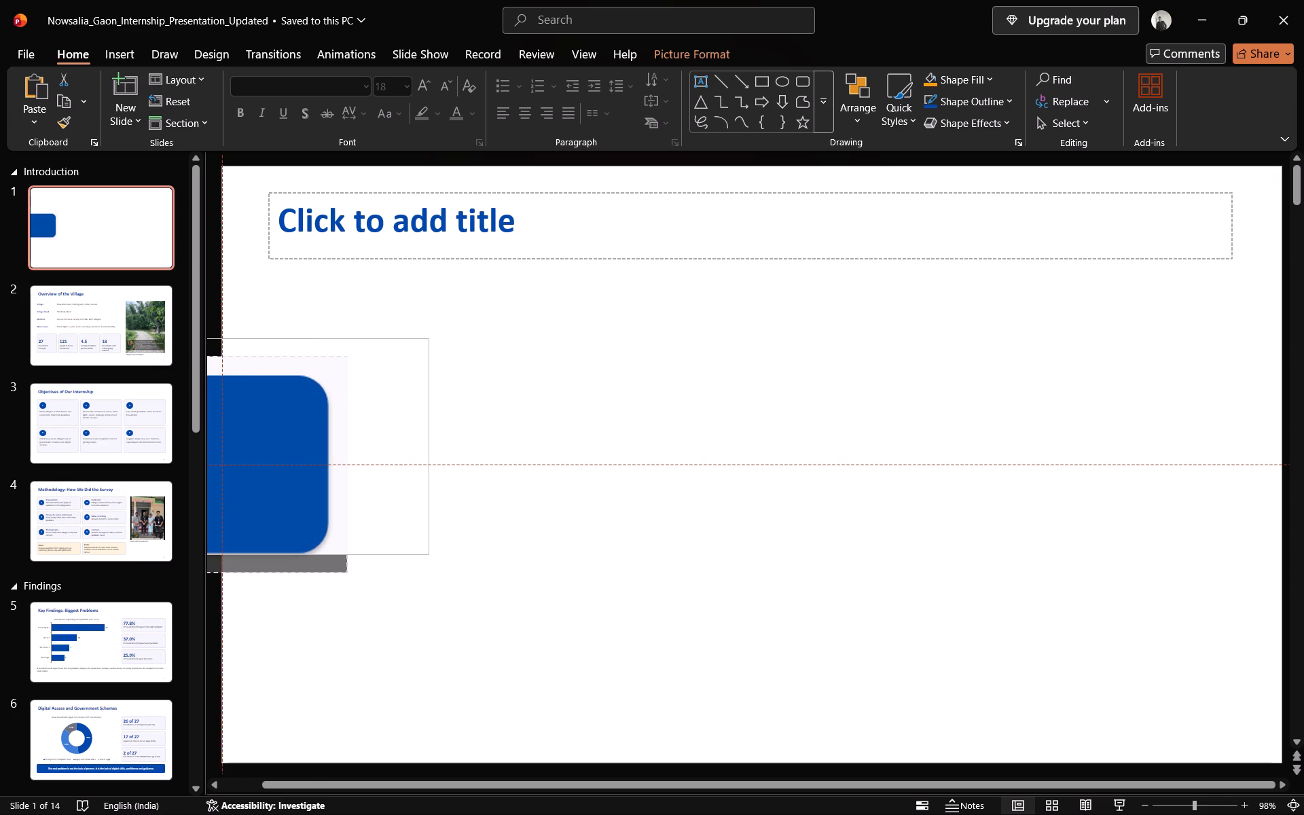
pyautogui.moveTo(240, 449); pyautogui.dragTo(240, 449)
pyautogui.rightClick(217, 395)
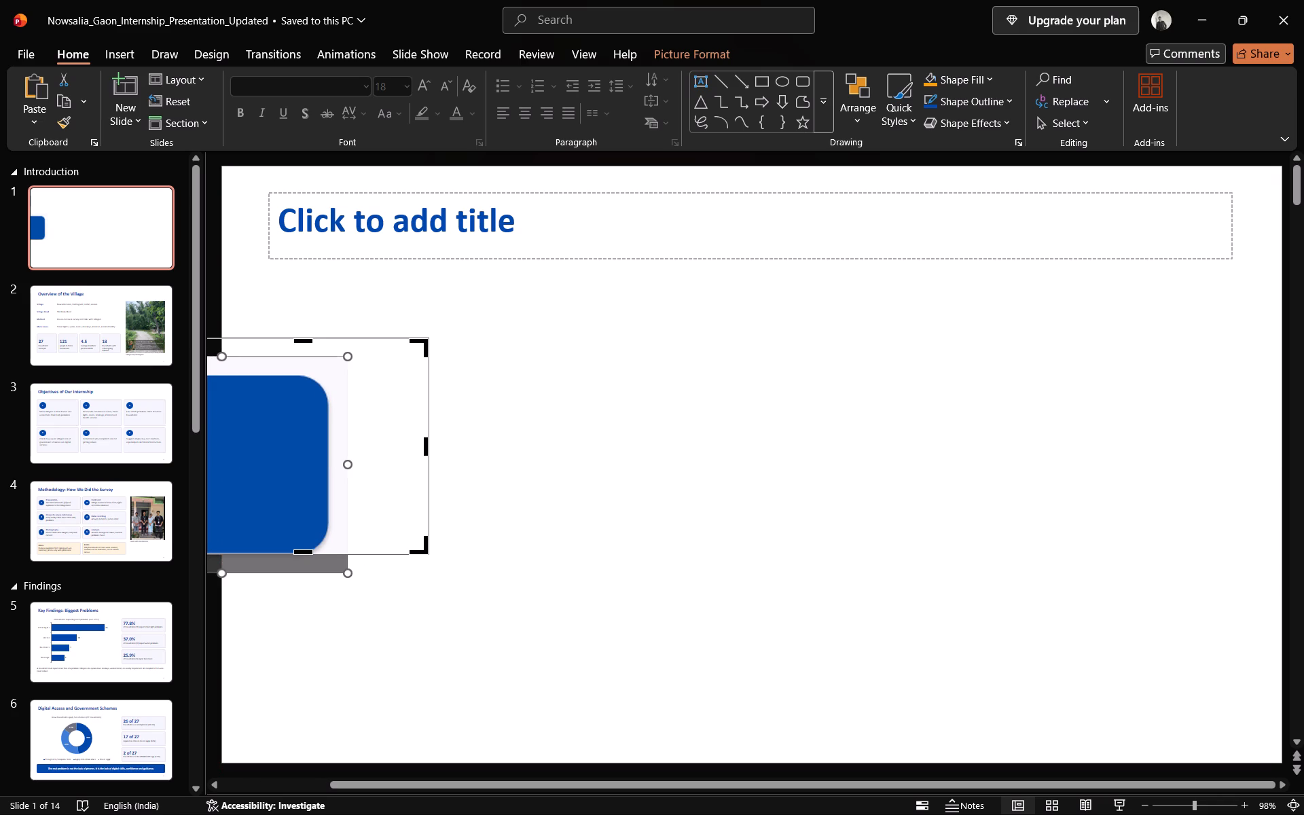
pyautogui.rightClick(283, 443)
pyautogui.click(365, 619)
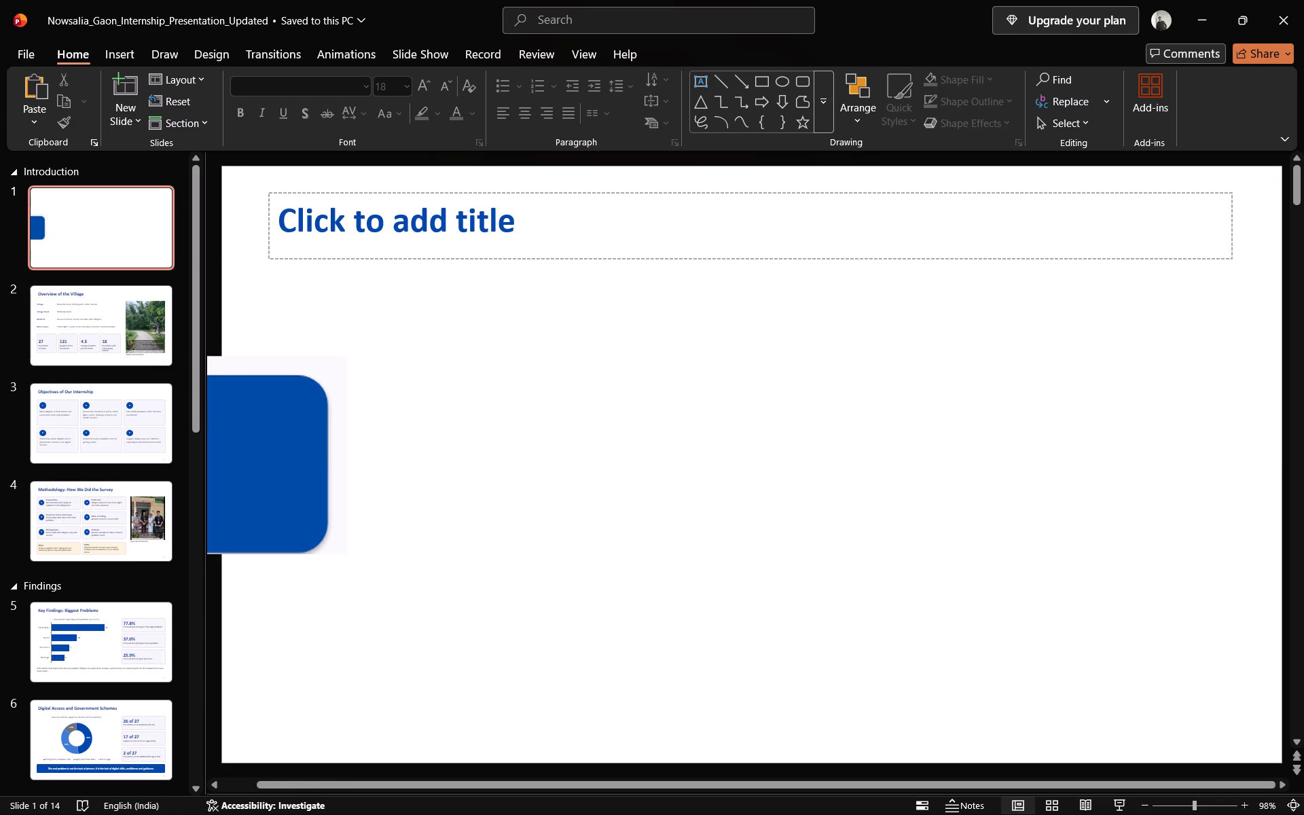
# Crop the blue block picture to its rounded outline and the slide's left edge, about 5.8 cm high and 3.4 cm wide.
pyautogui.rightClick(287, 507)
pyautogui.click(339, 547)
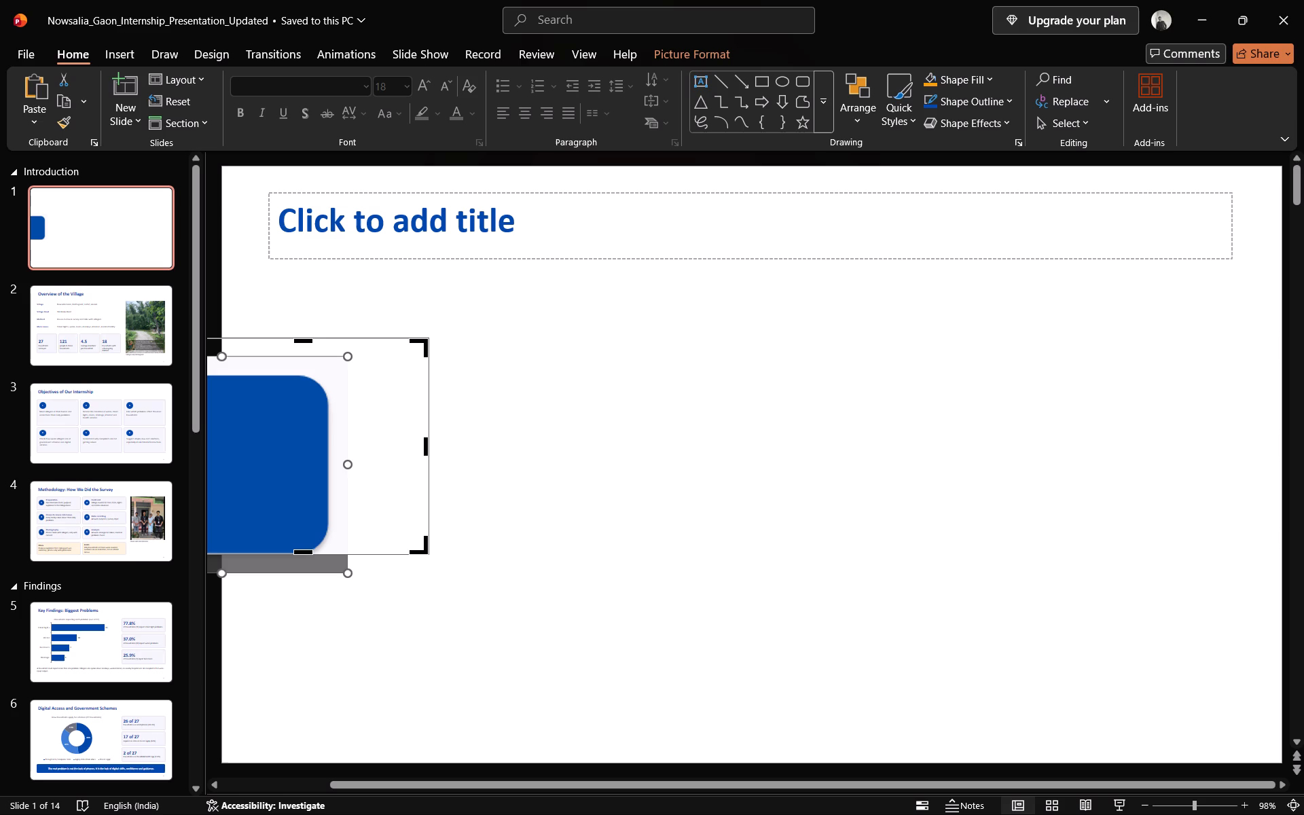
pyautogui.moveTo(428, 342); pyautogui.dragTo(329, 376)
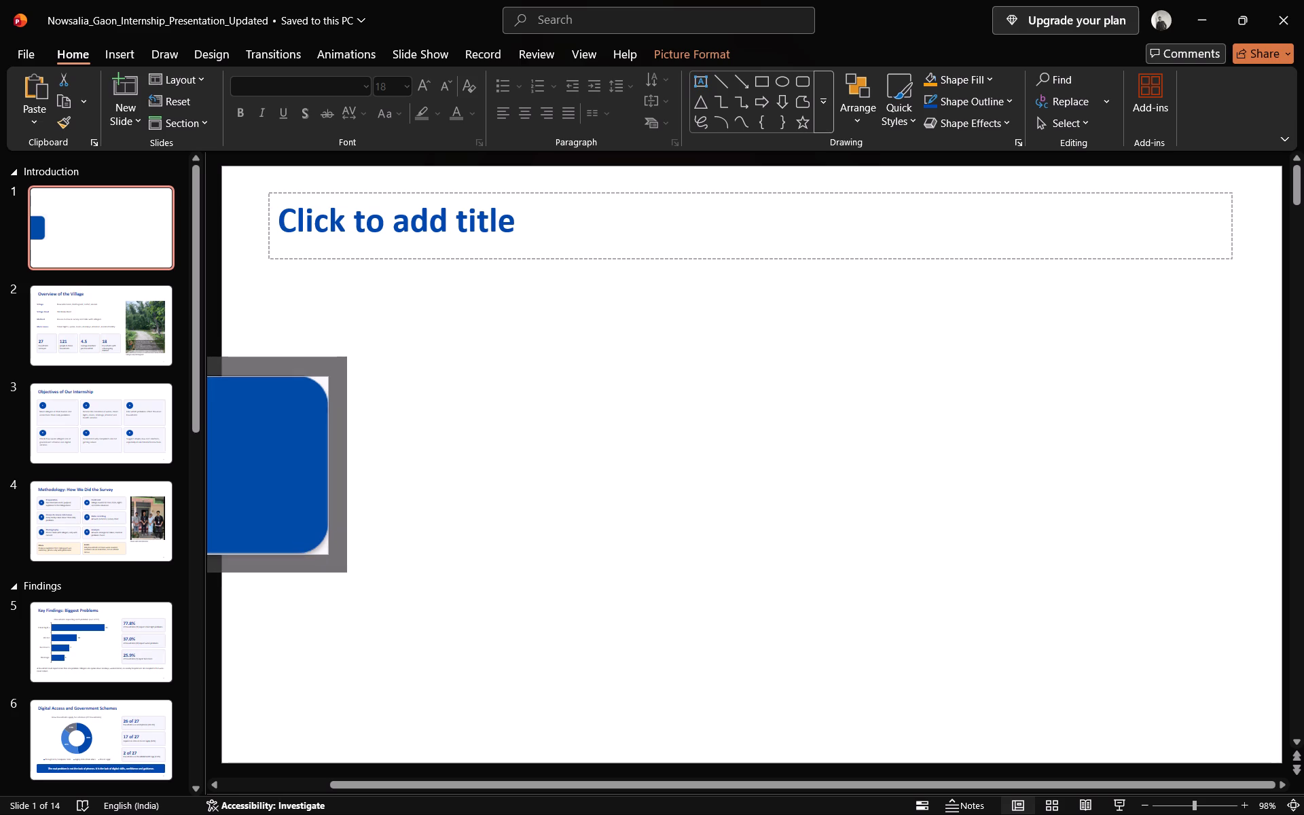
pyautogui.moveTo(329, 376); pyautogui.dragTo(331, 374)
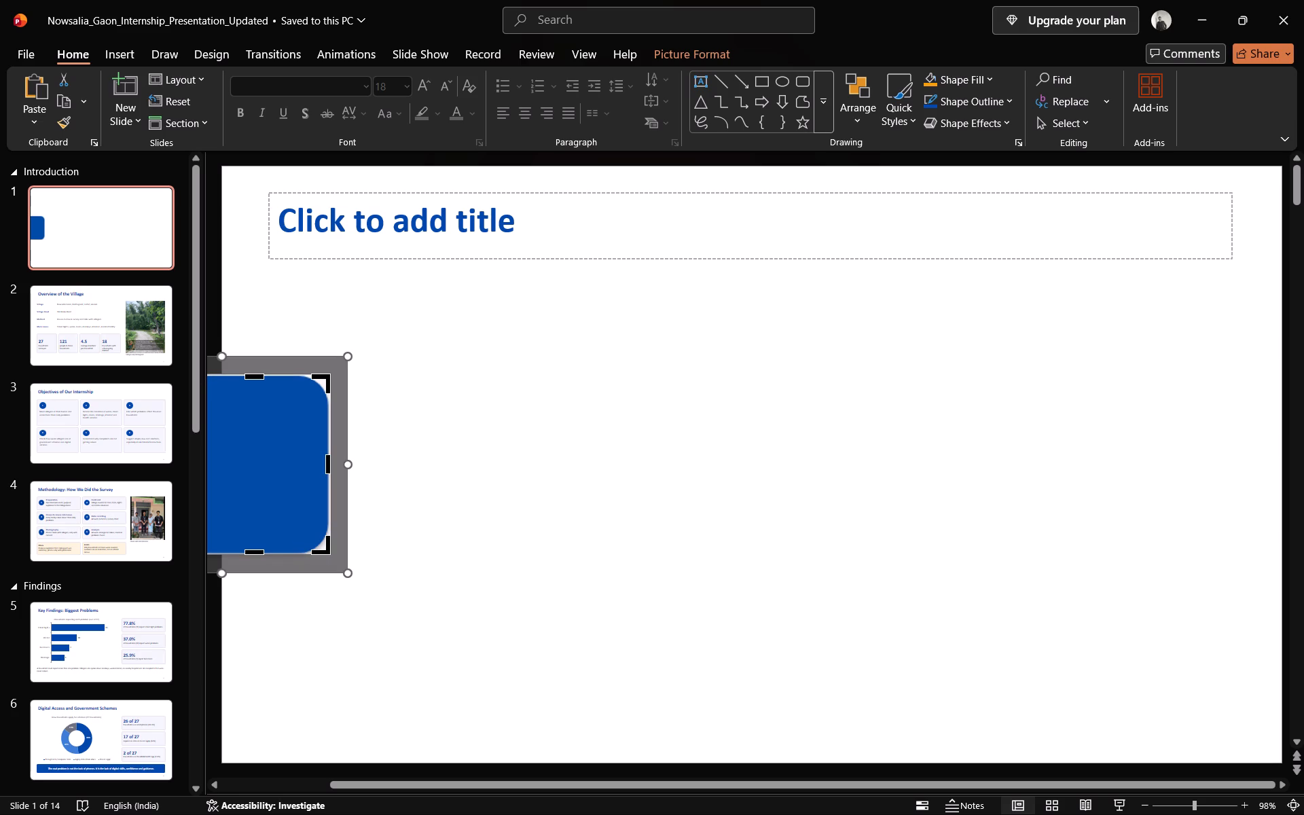
pyautogui.moveTo(214, 375); pyautogui.dragTo(248, 380)
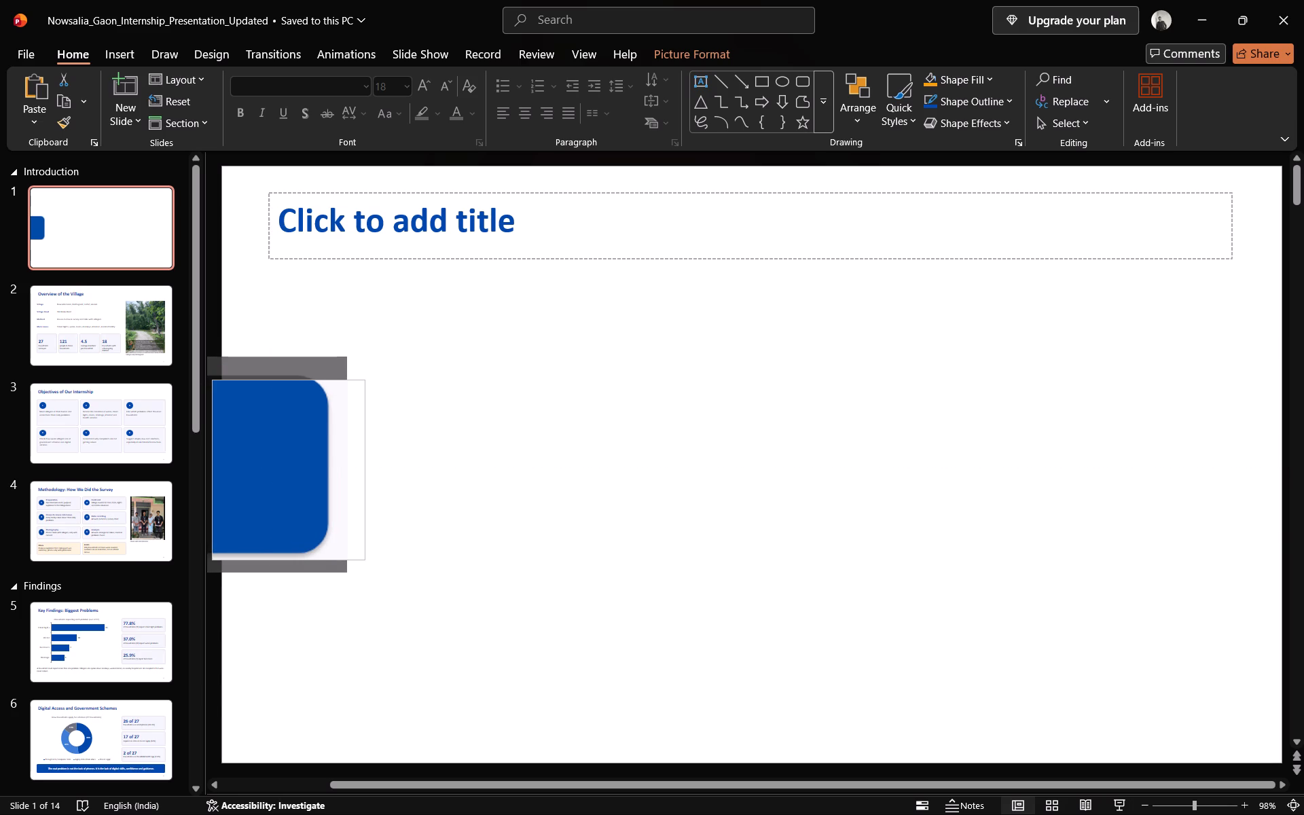
pyautogui.moveTo(248, 380); pyautogui.dragTo(260, 376)
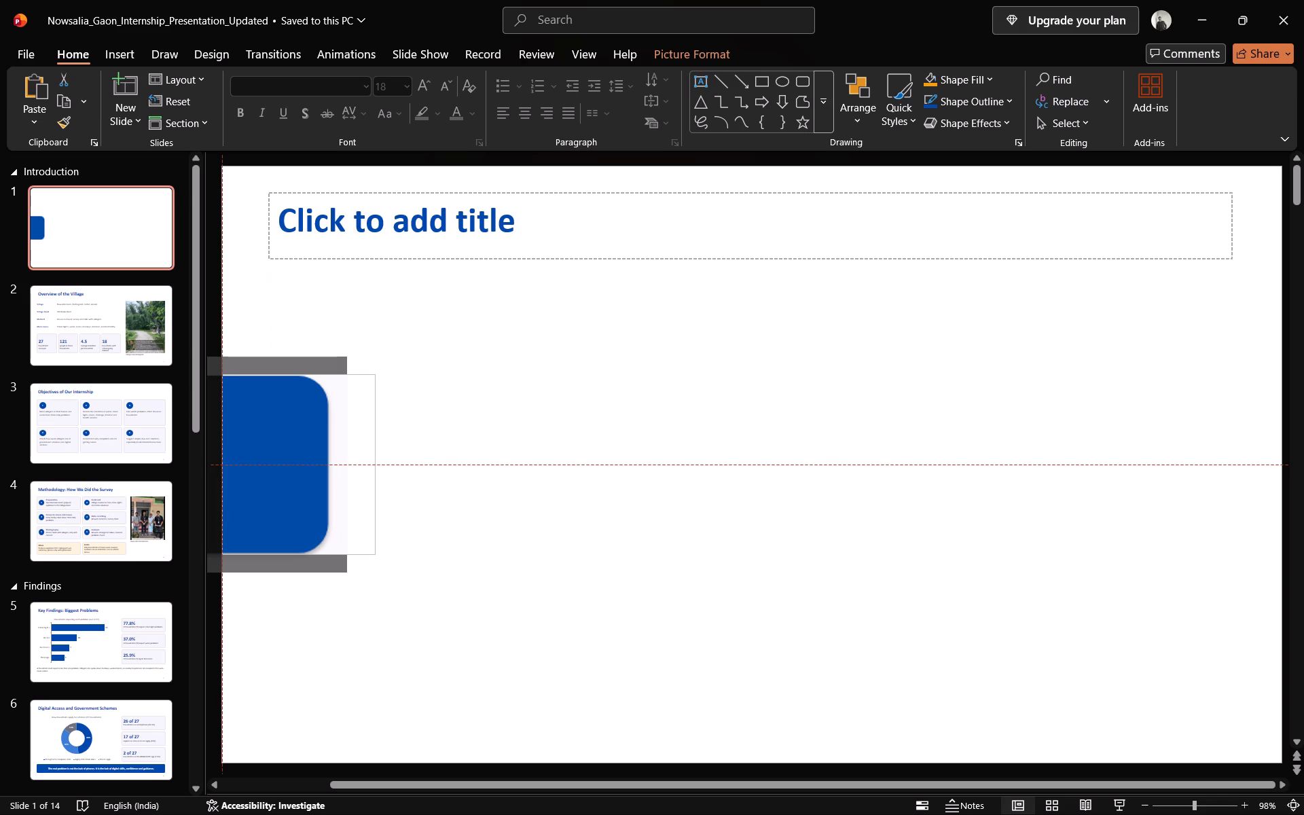
pyautogui.moveTo(260, 376); pyautogui.dragTo(259, 376)
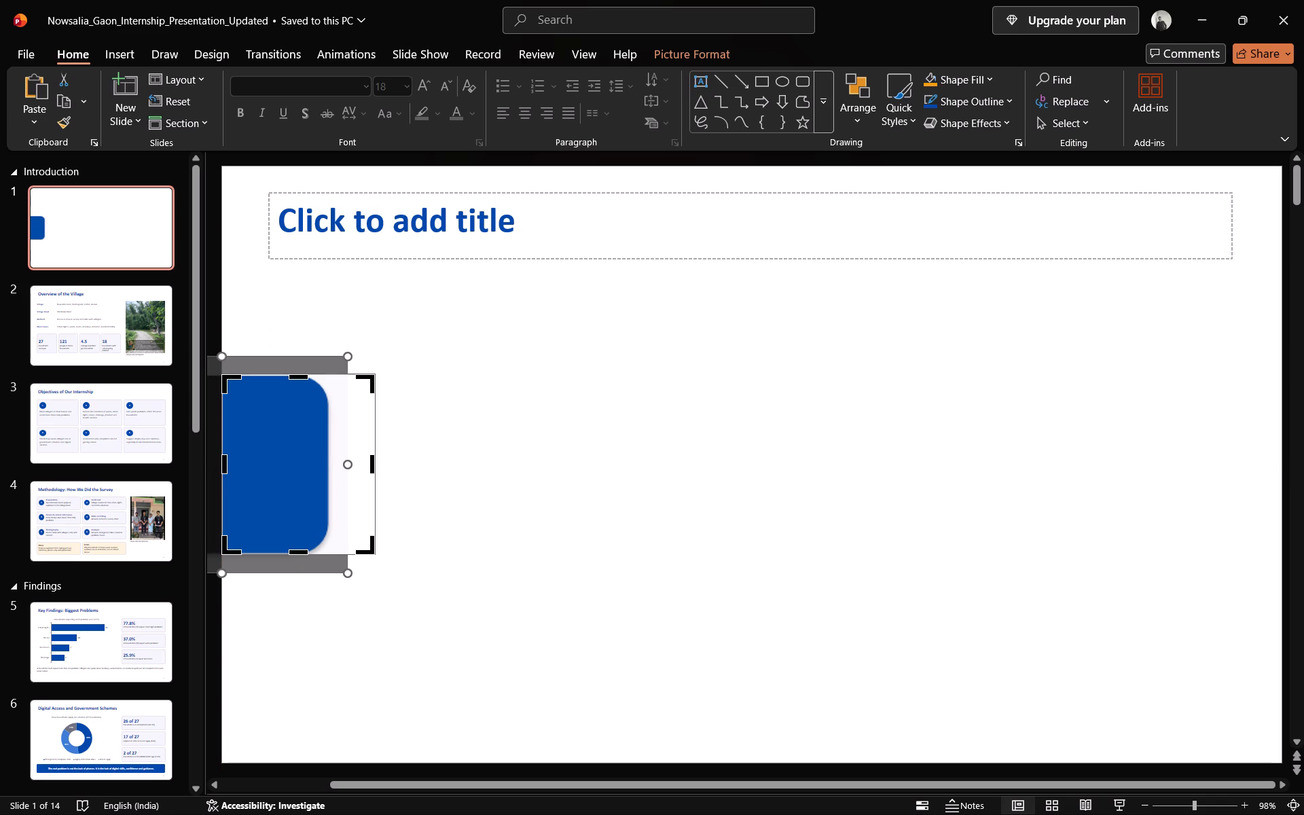
pyautogui.moveTo(370, 465); pyautogui.dragTo(357, 465)
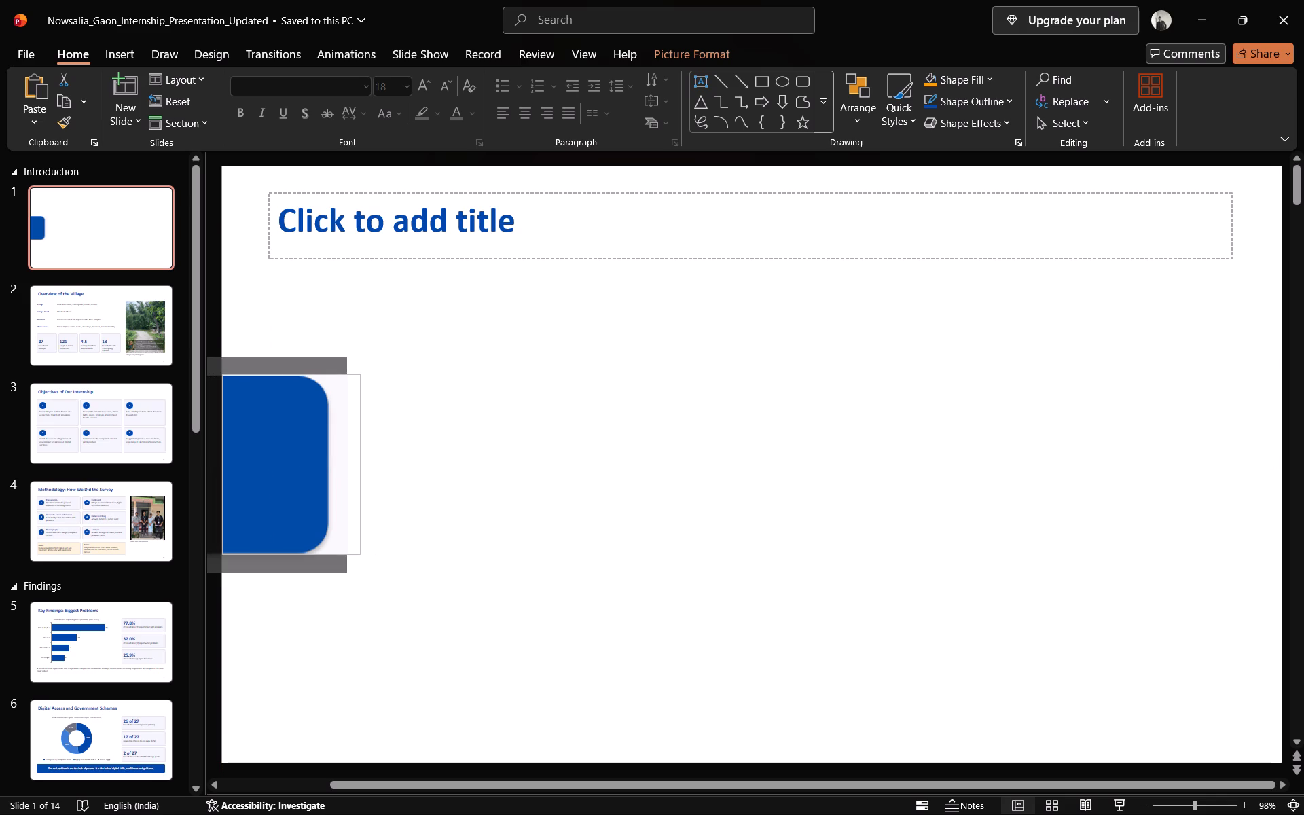
pyautogui.moveTo(357, 465); pyautogui.dragTo(329, 462)
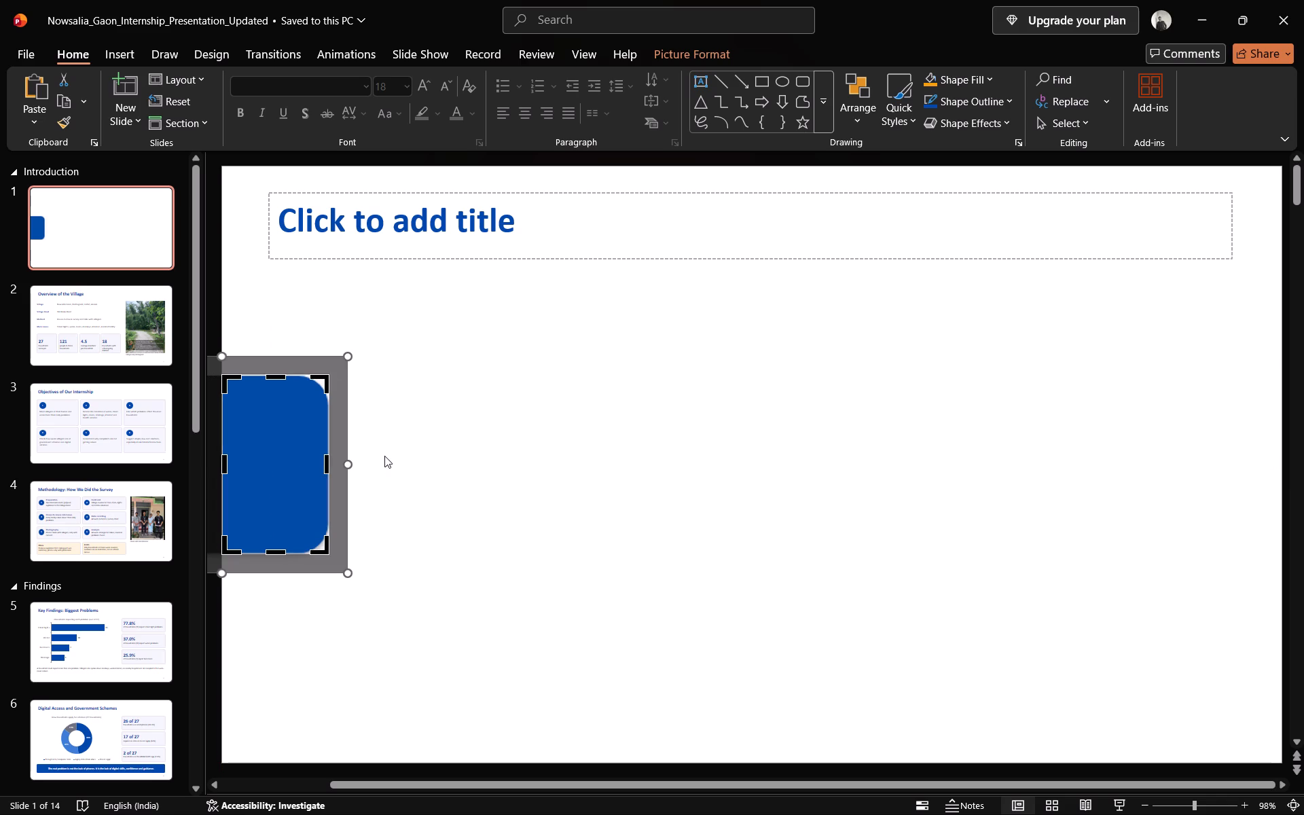
pyautogui.click(384, 454)
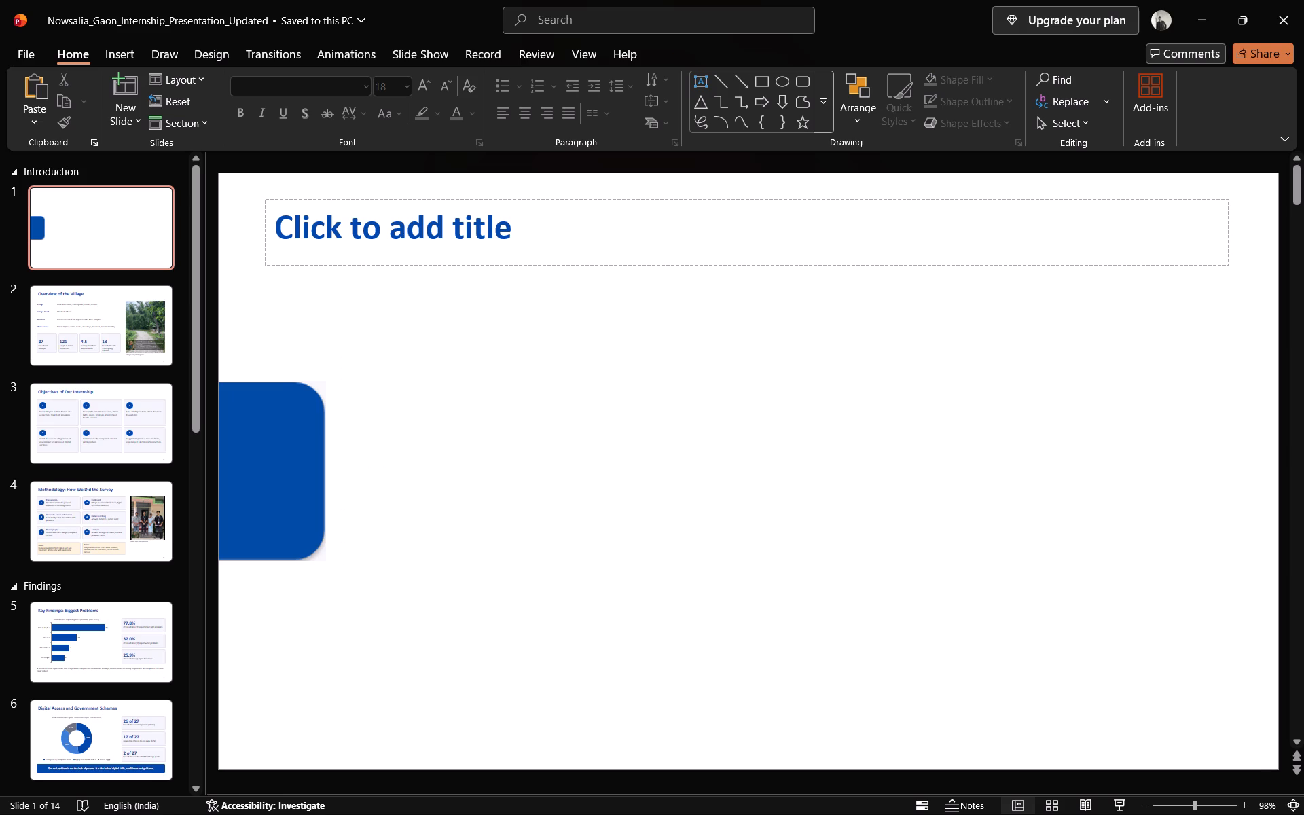
# Copy the cropped blue block and paste a duplicate of it onto slide 1.
pyautogui.click(298, 449)
pyautogui.rightClick(298, 448)
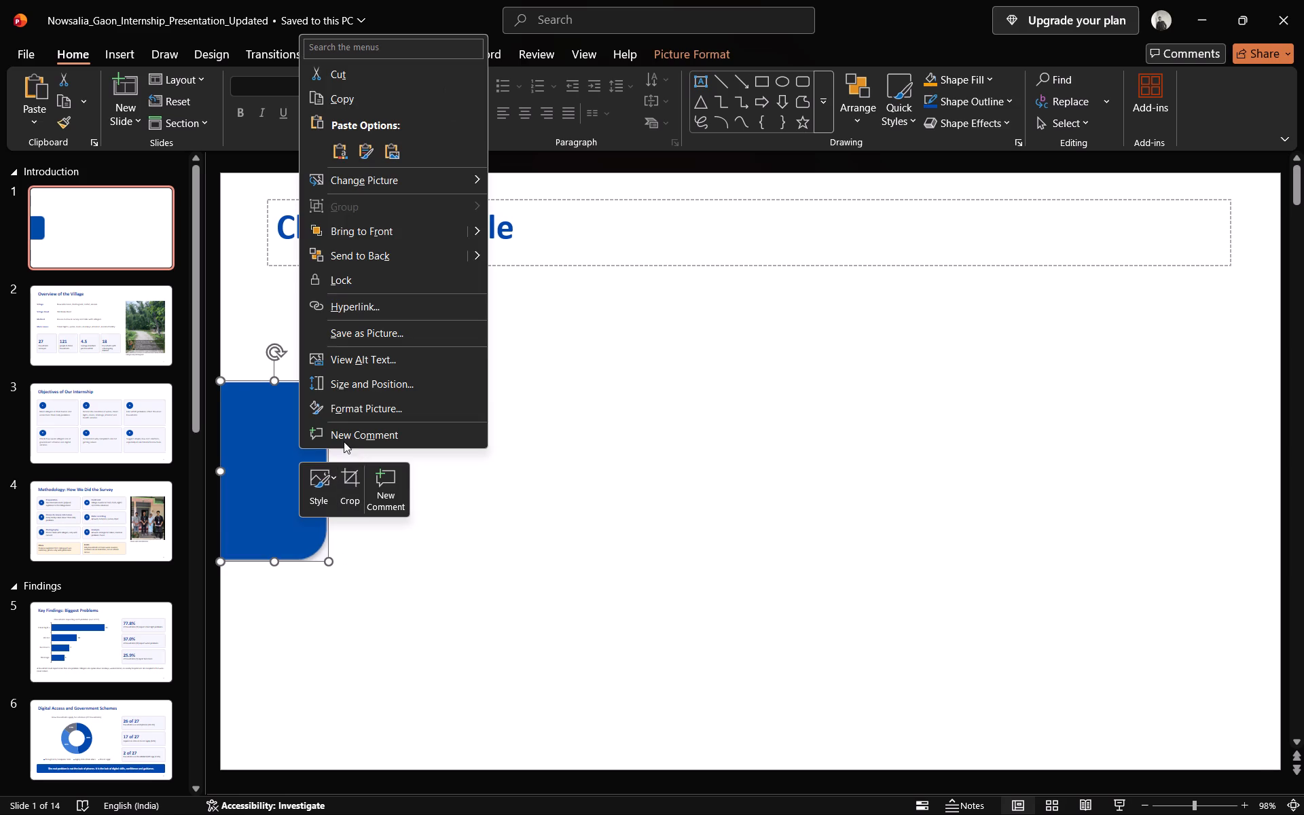
pyautogui.click(335, 108)
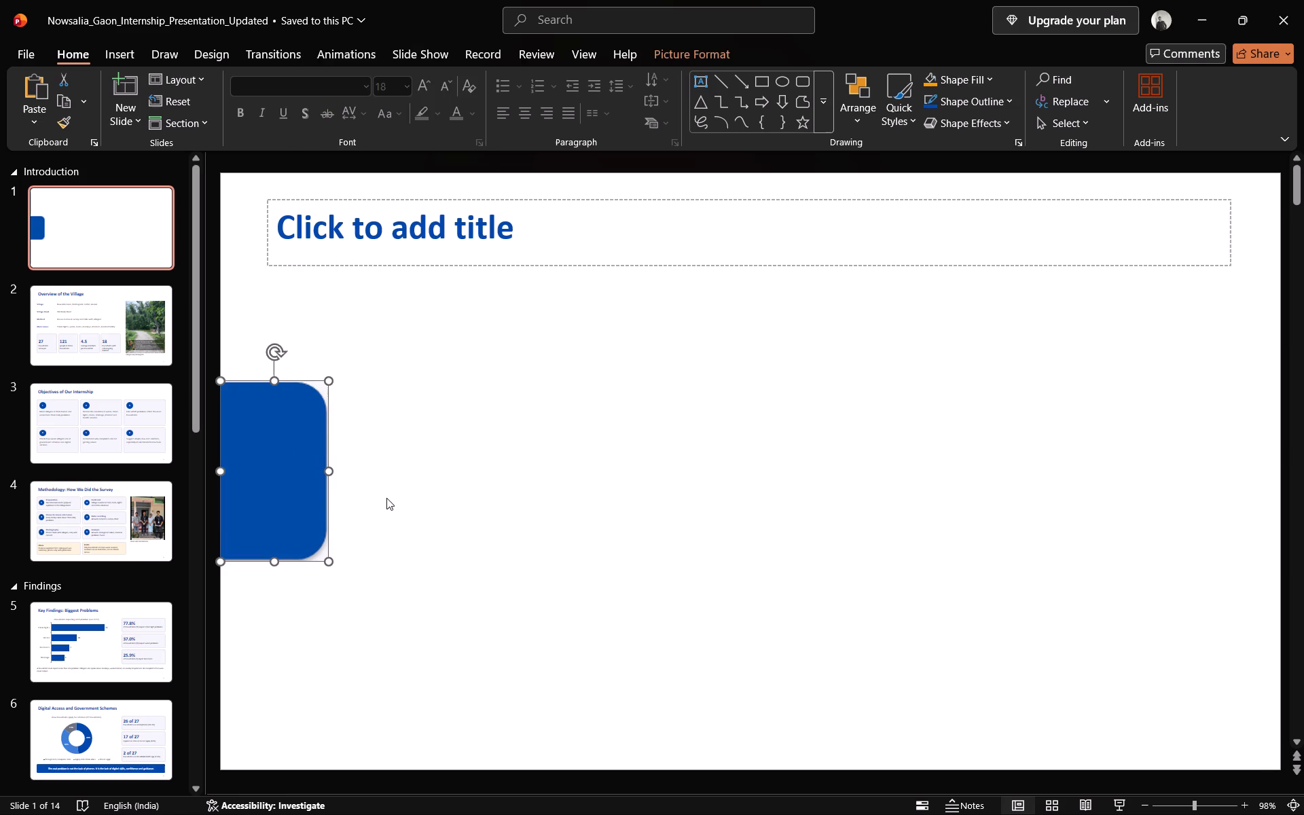
pyautogui.moveTo(301, 460); pyautogui.dragTo(435, 492)
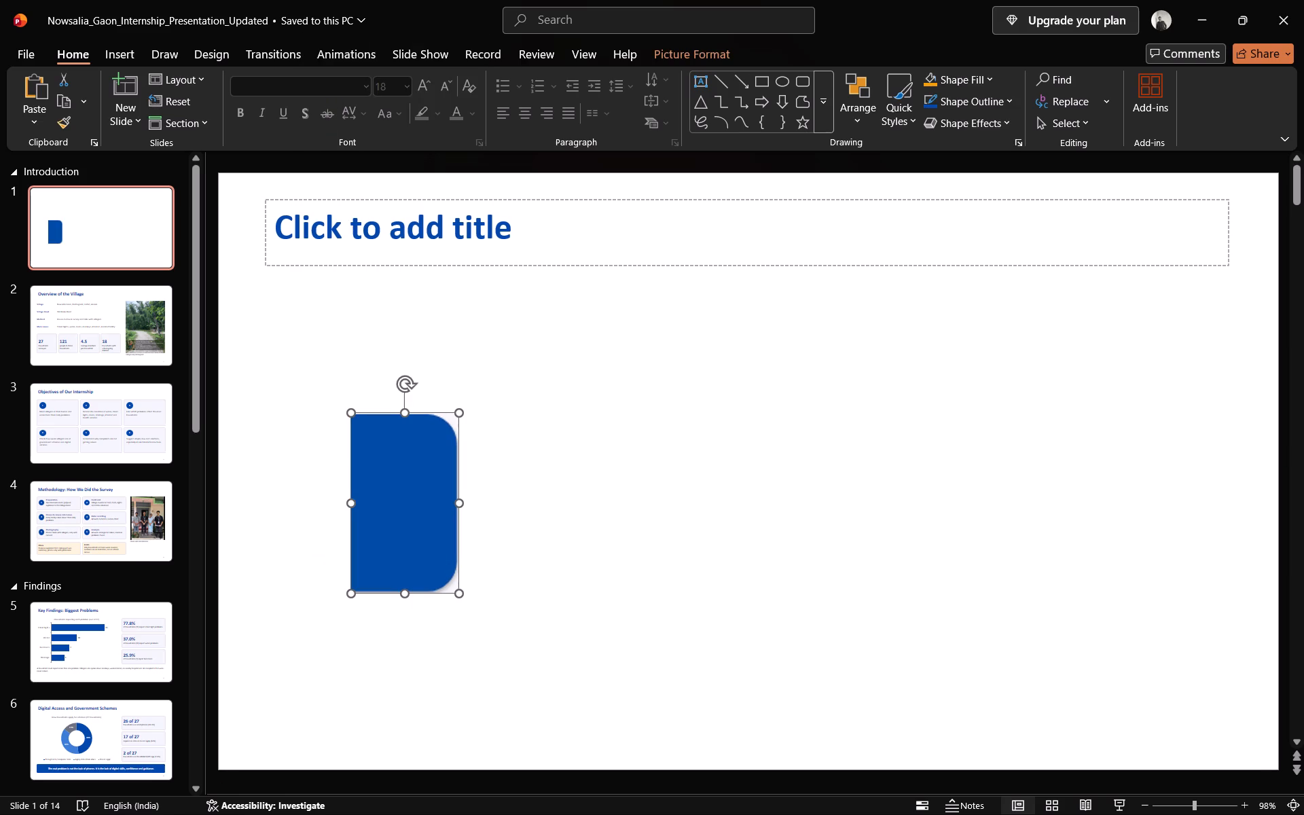
pyautogui.hotkey('ctrl', 'z')
pyautogui.click(997, 513)
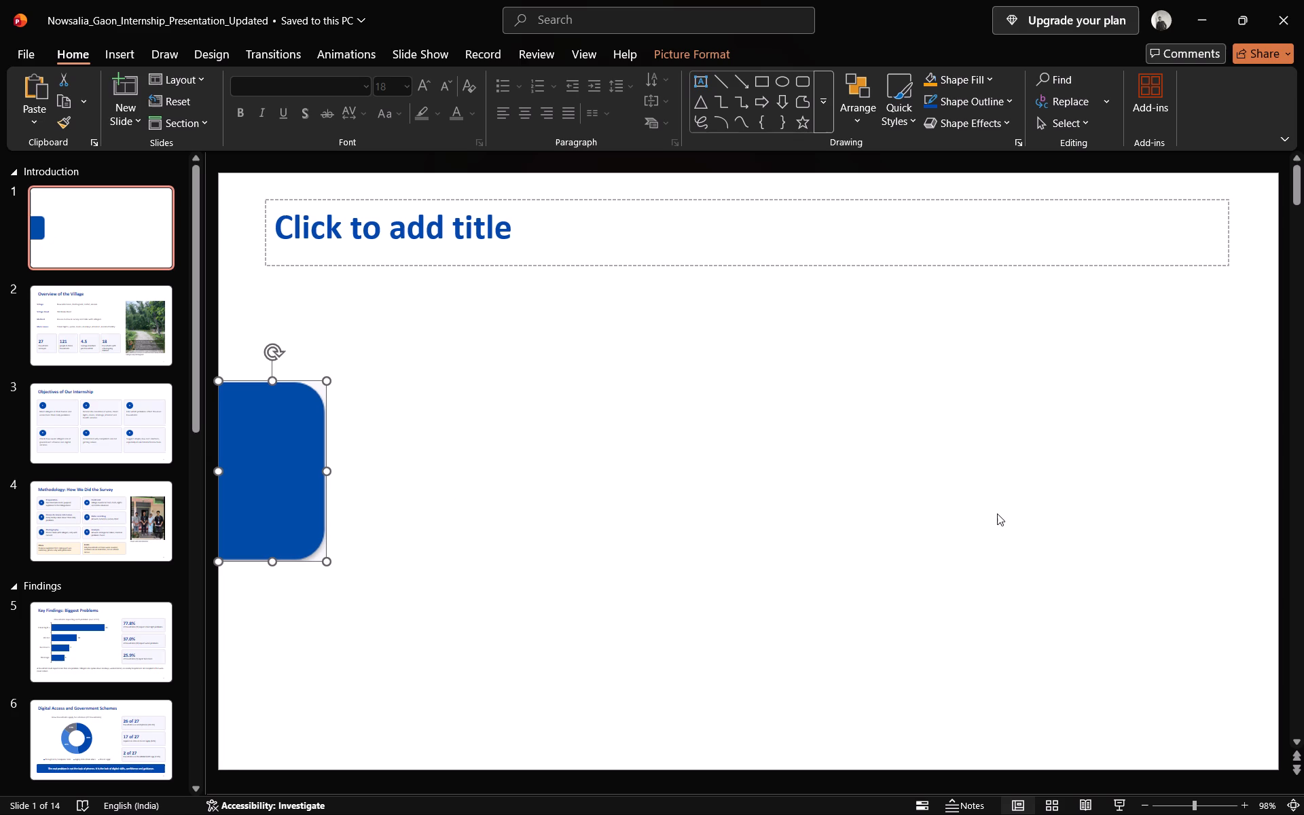
pyautogui.hotkey('ctrl', 'v')
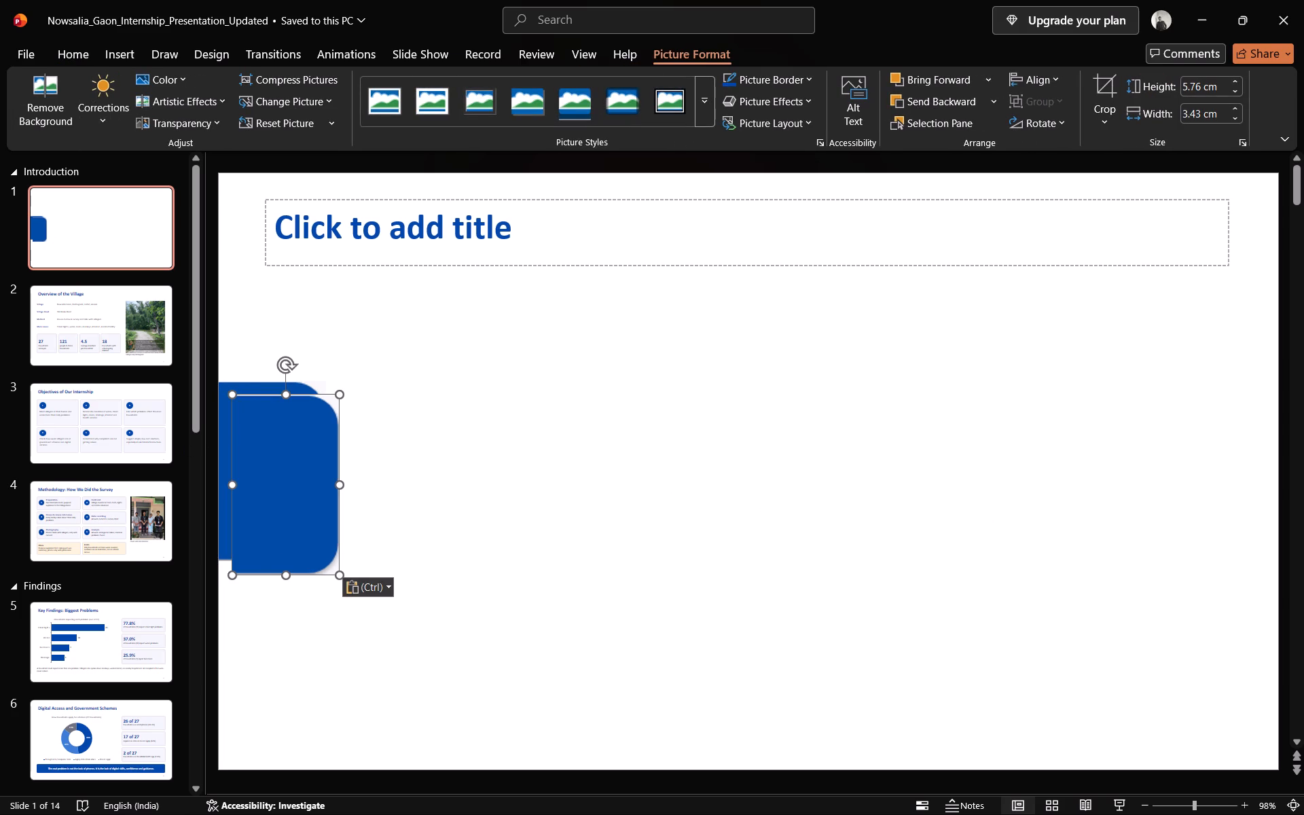
# Move the duplicate blue block clear of the original and rotate it 180° so its rounded corners face left.
pyautogui.moveTo(282, 452); pyautogui.dragTo(531, 480)
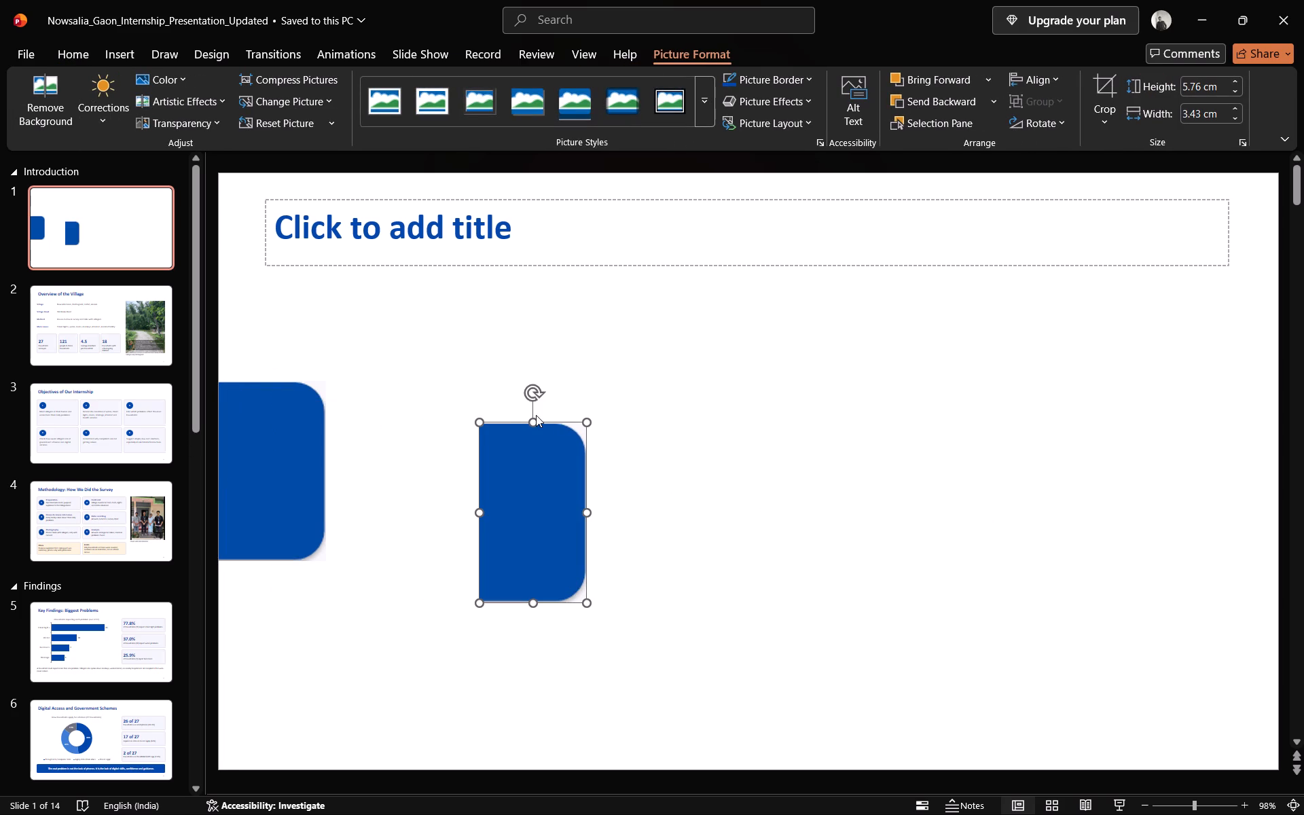
pyautogui.moveTo(532, 399); pyautogui.dragTo(544, 633)
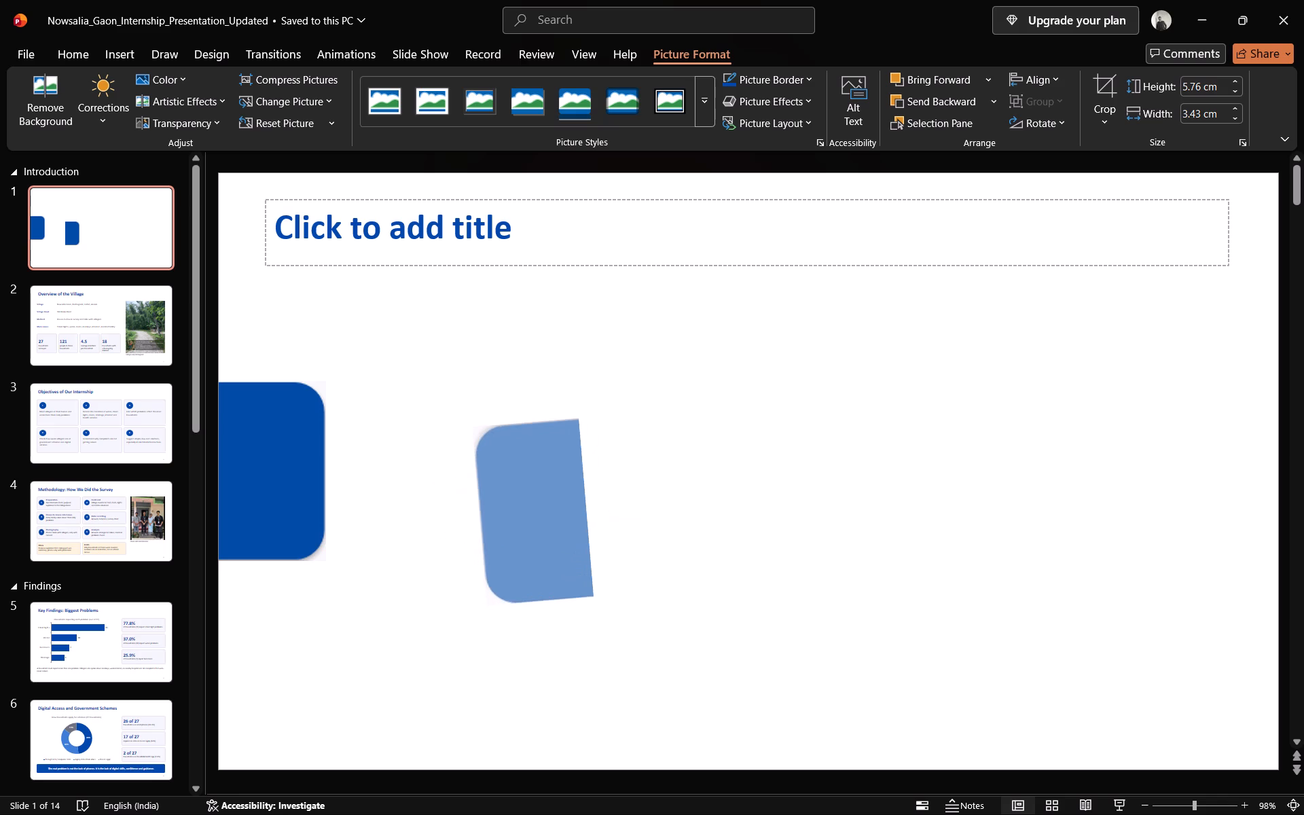
pyautogui.moveTo(544, 633); pyautogui.dragTo(528, 637)
pyautogui.moveTo(549, 560); pyautogui.dragTo(547, 558)
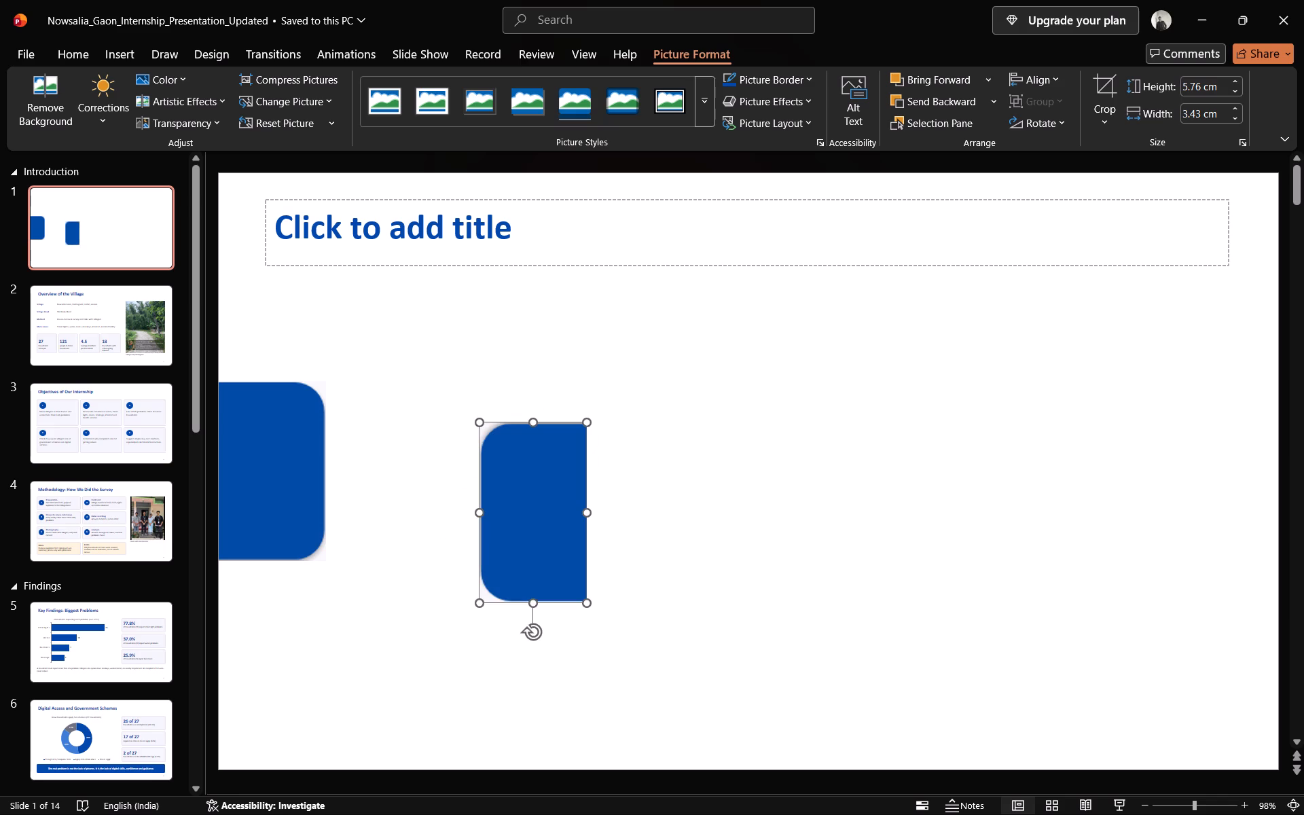
# Place the rotated blue block flush against the slide's right edge, level with the block on the left edge.
pyautogui.moveTo(547, 558); pyautogui.dragTo(708, 591)
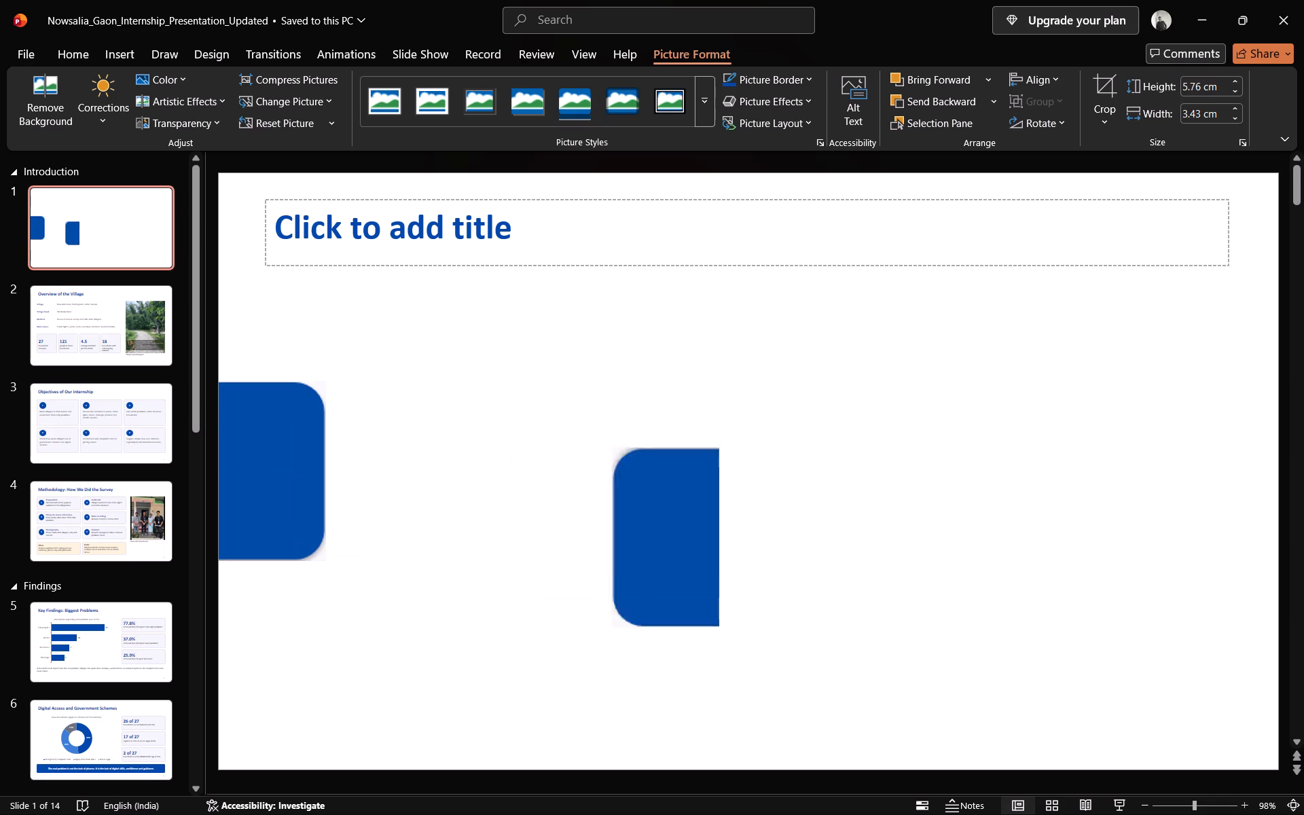
pyautogui.moveTo(708, 591); pyautogui.dragTo(1242, 513)
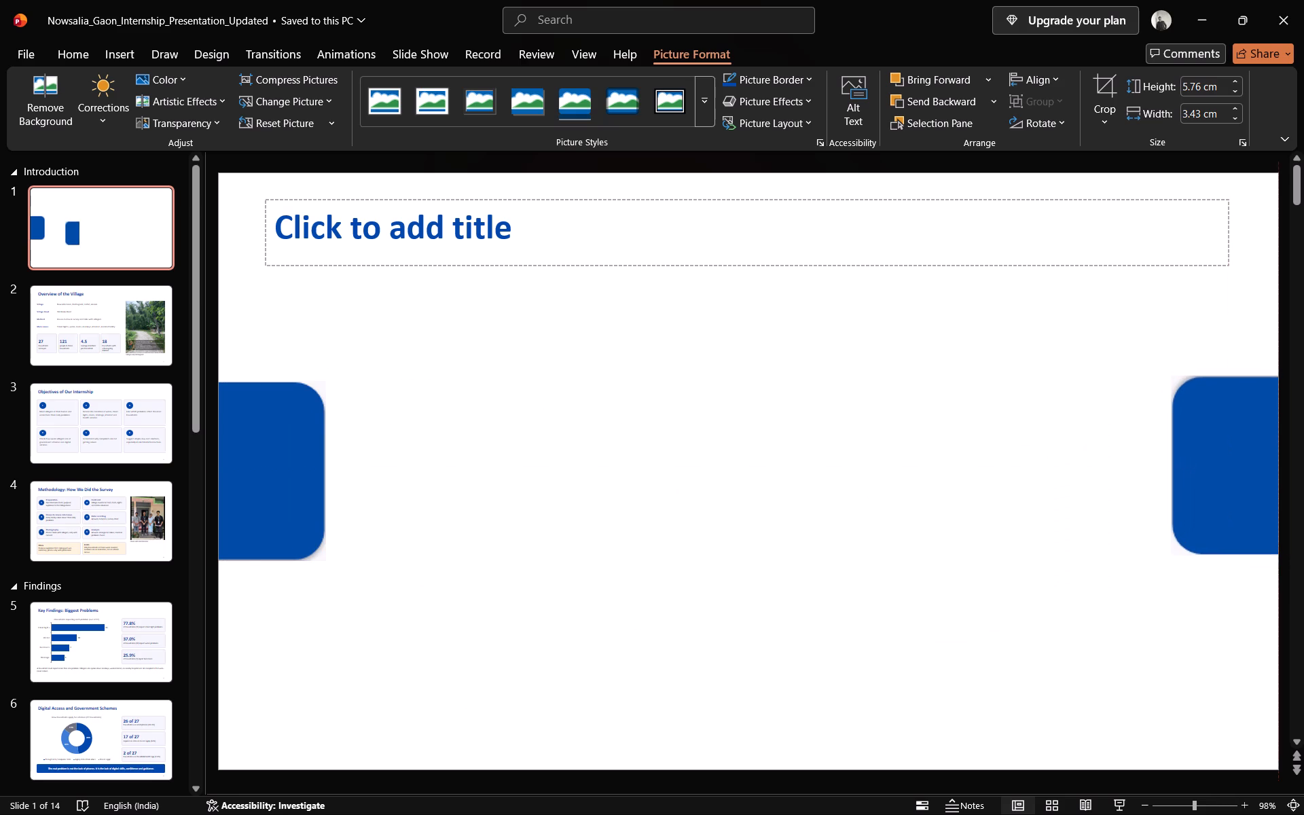
pyautogui.moveTo(1242, 513); pyautogui.dragTo(1243, 516)
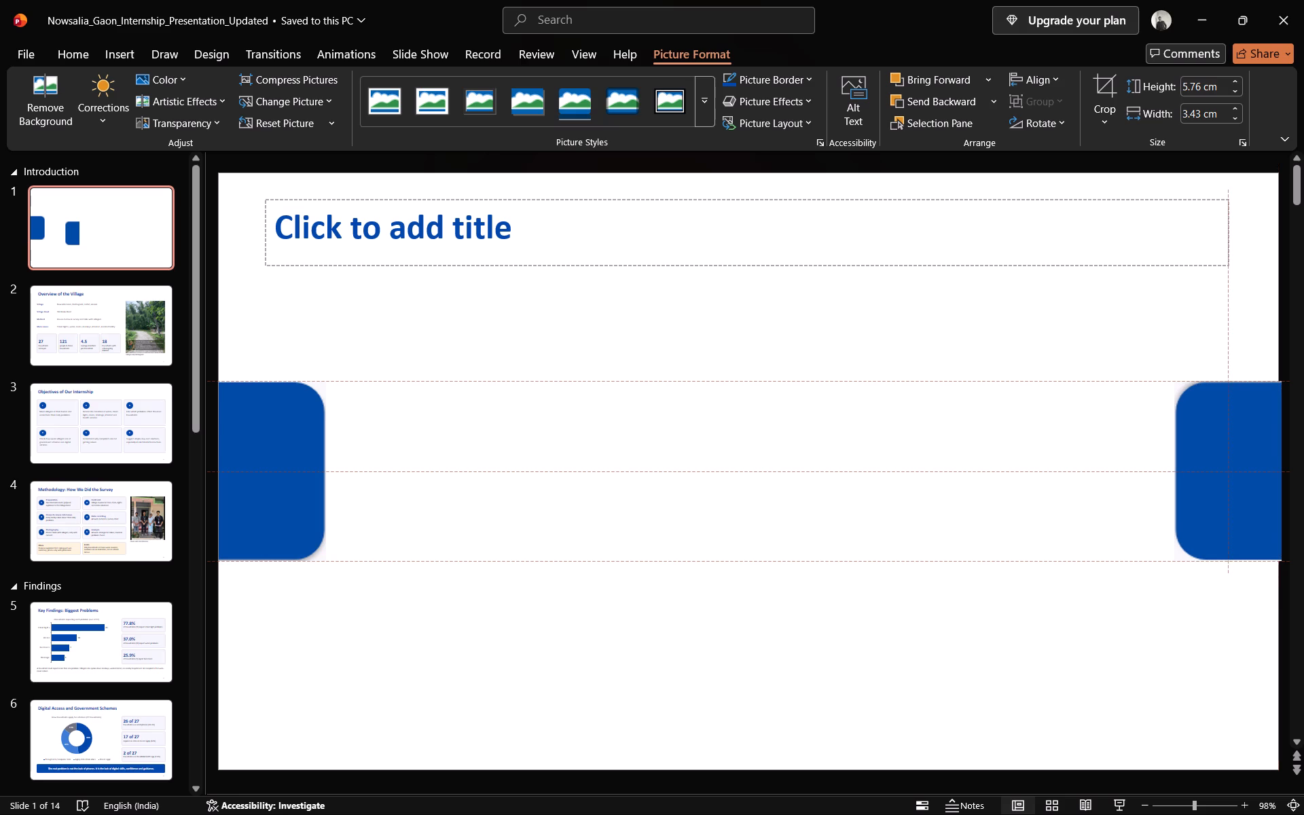
pyautogui.moveTo(1243, 516); pyautogui.dragTo(1239, 516)
pyautogui.click(1033, 355)
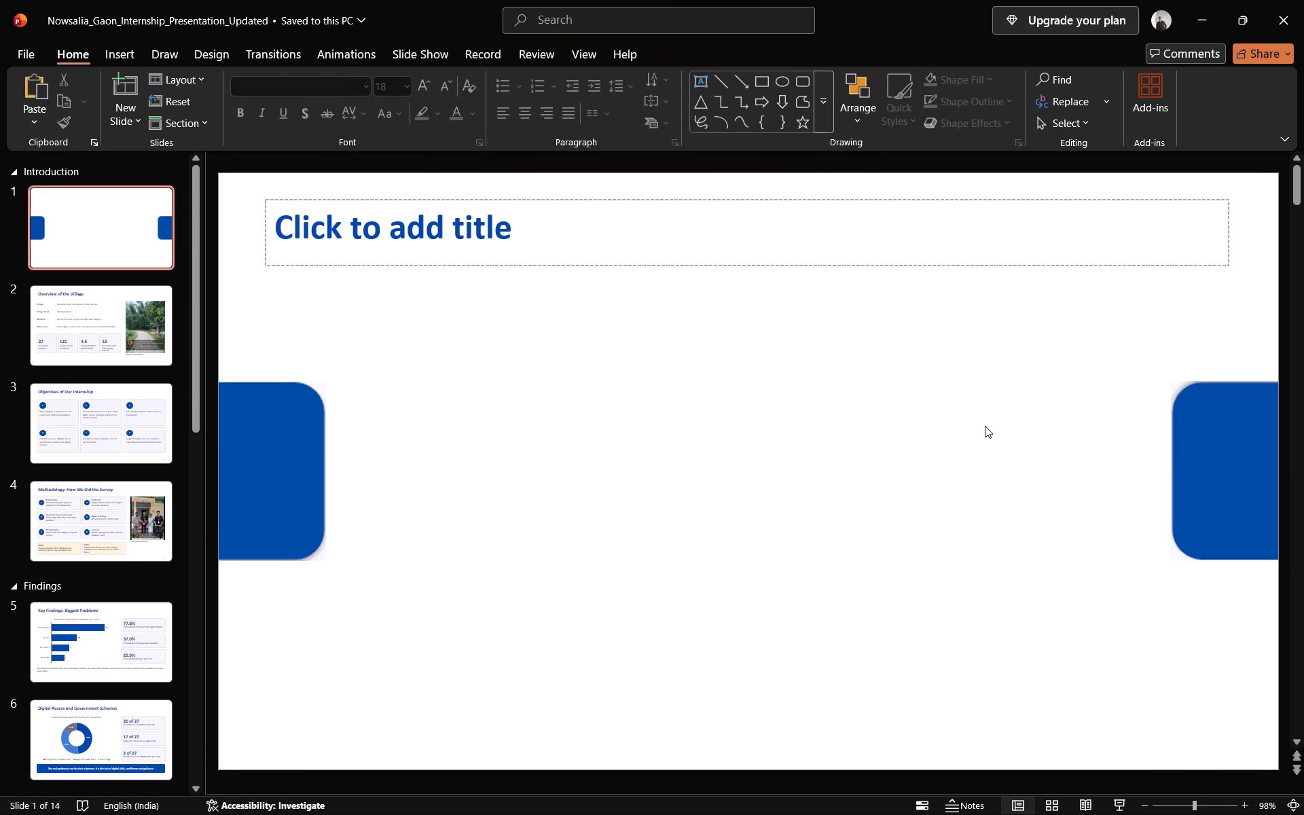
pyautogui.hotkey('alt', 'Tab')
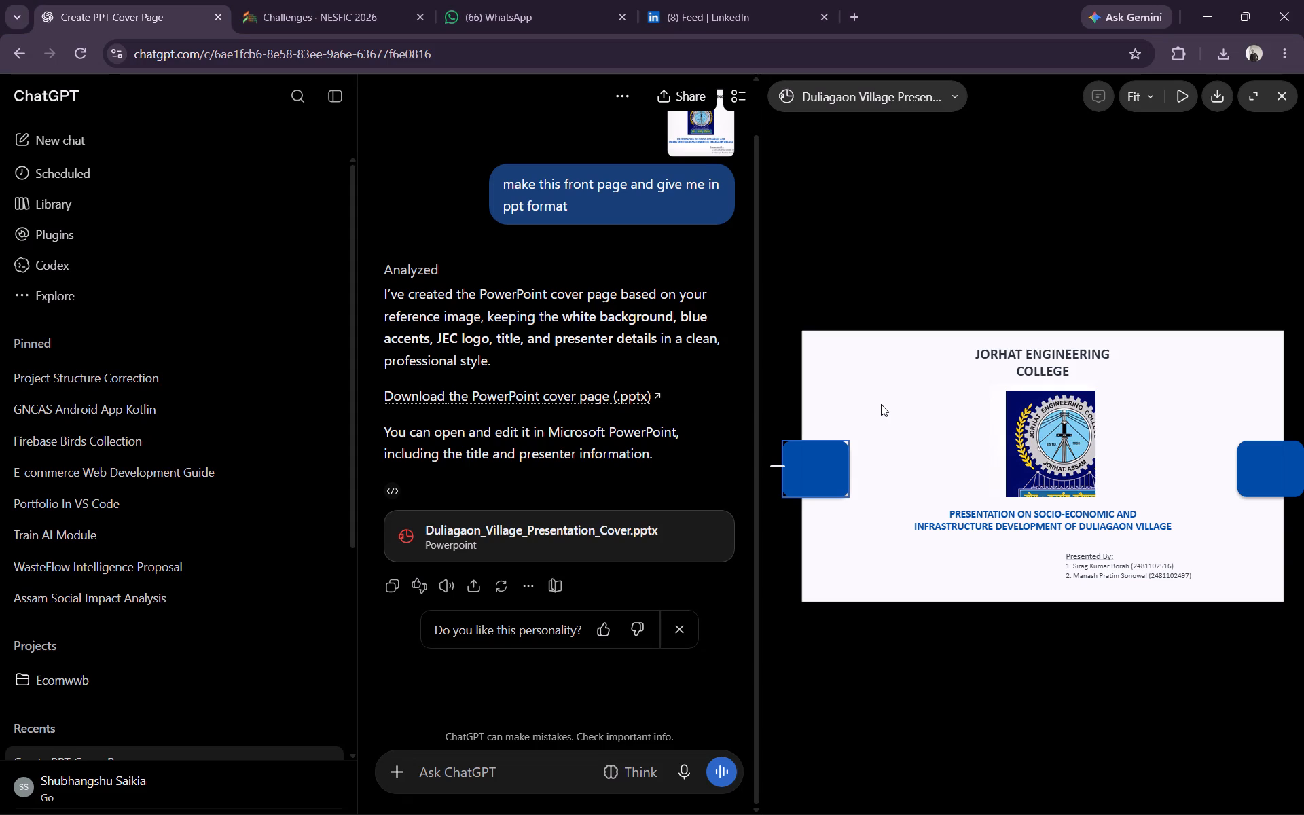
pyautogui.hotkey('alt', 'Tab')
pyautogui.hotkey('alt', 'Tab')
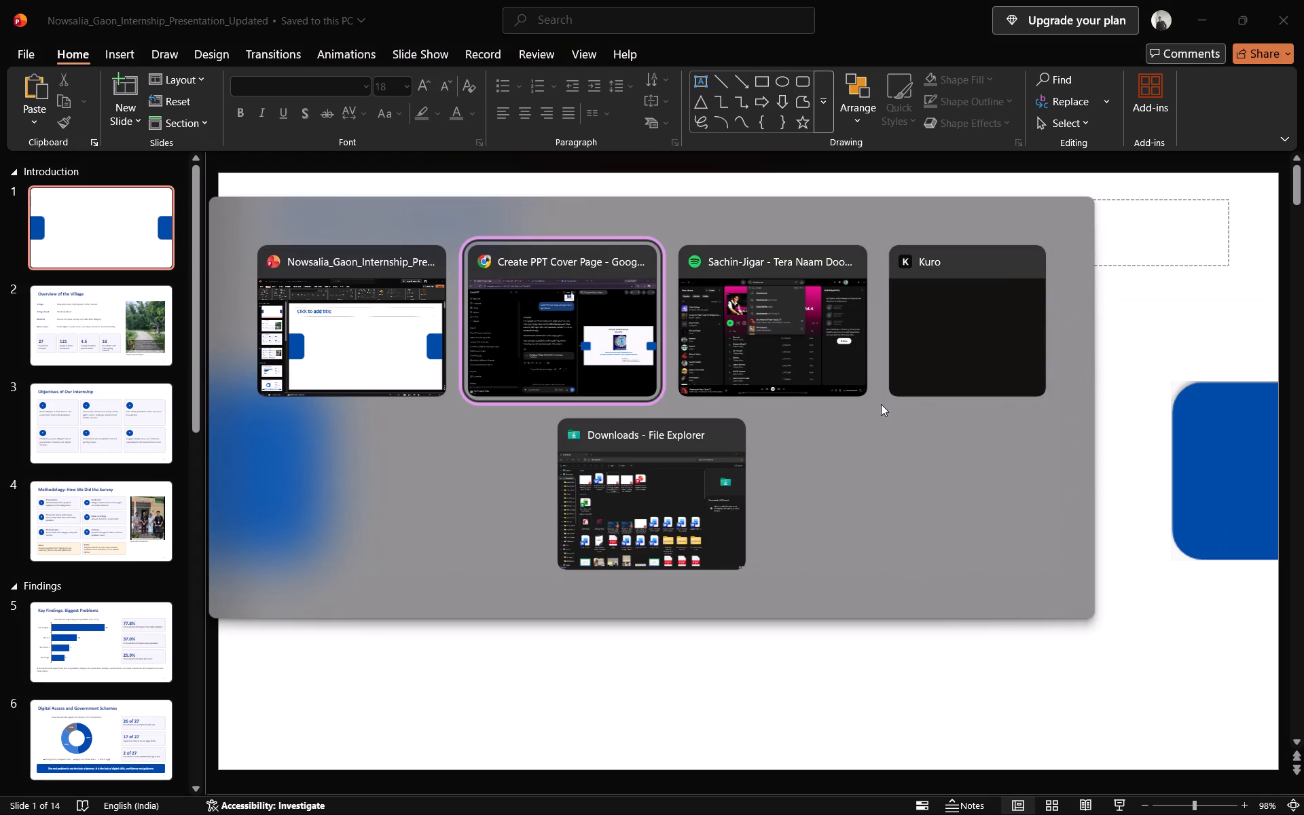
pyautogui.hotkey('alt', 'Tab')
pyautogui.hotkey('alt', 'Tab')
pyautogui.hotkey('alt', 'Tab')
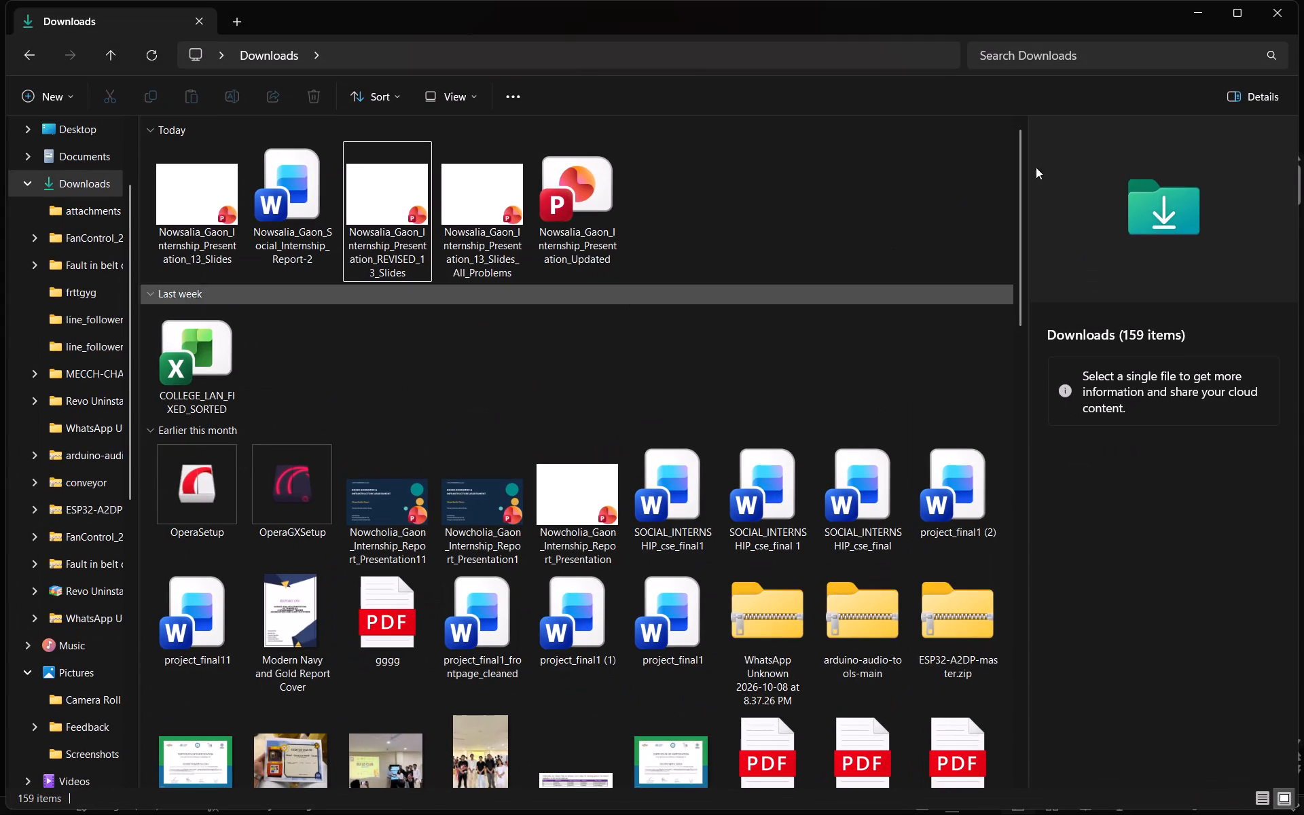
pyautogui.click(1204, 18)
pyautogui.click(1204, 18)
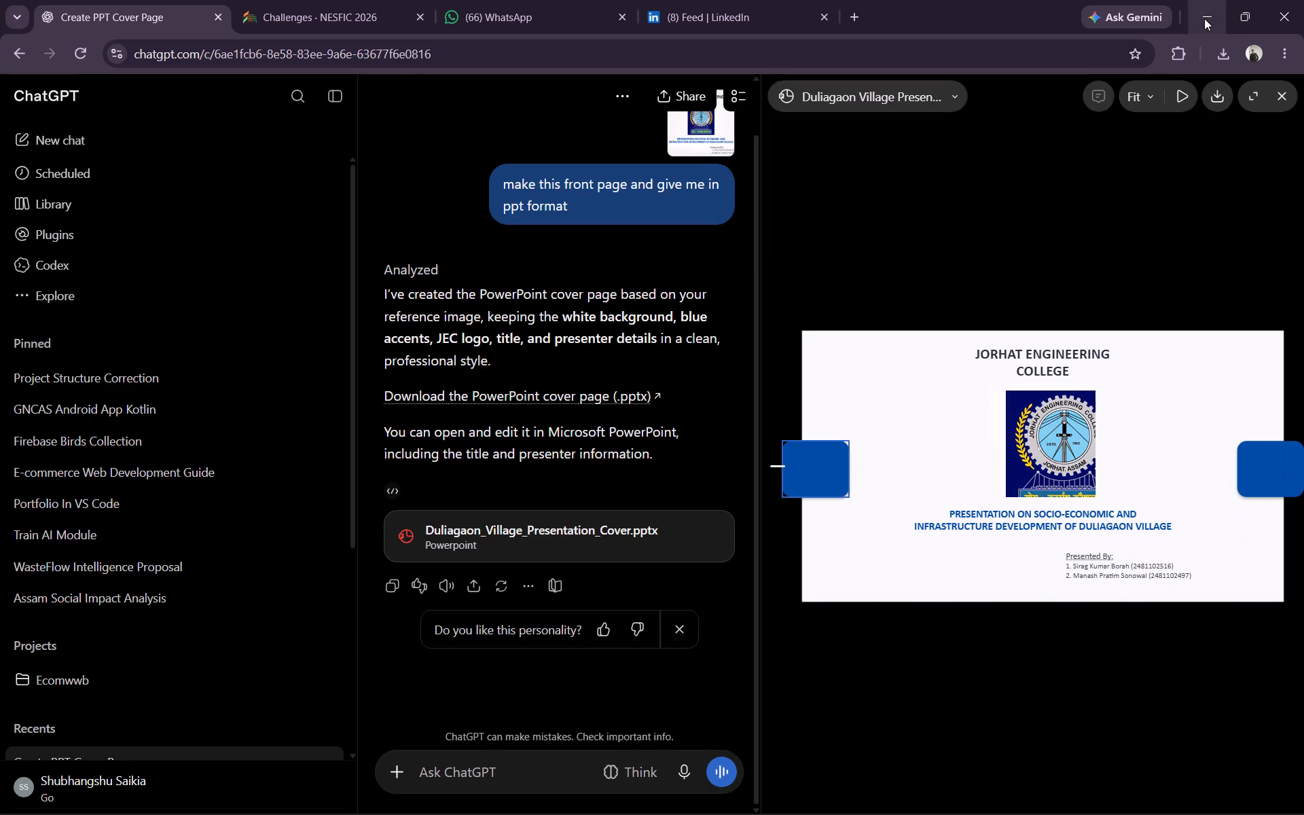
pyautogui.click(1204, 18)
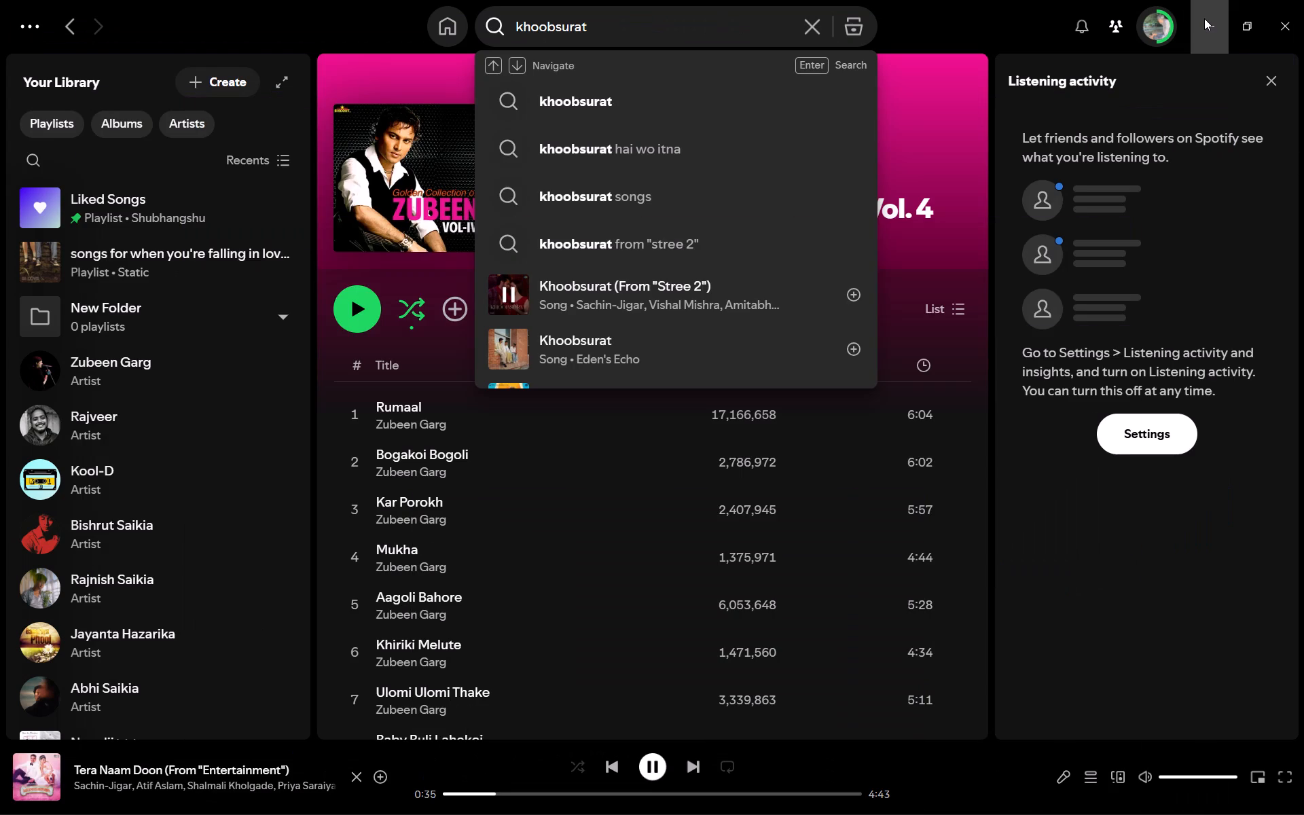
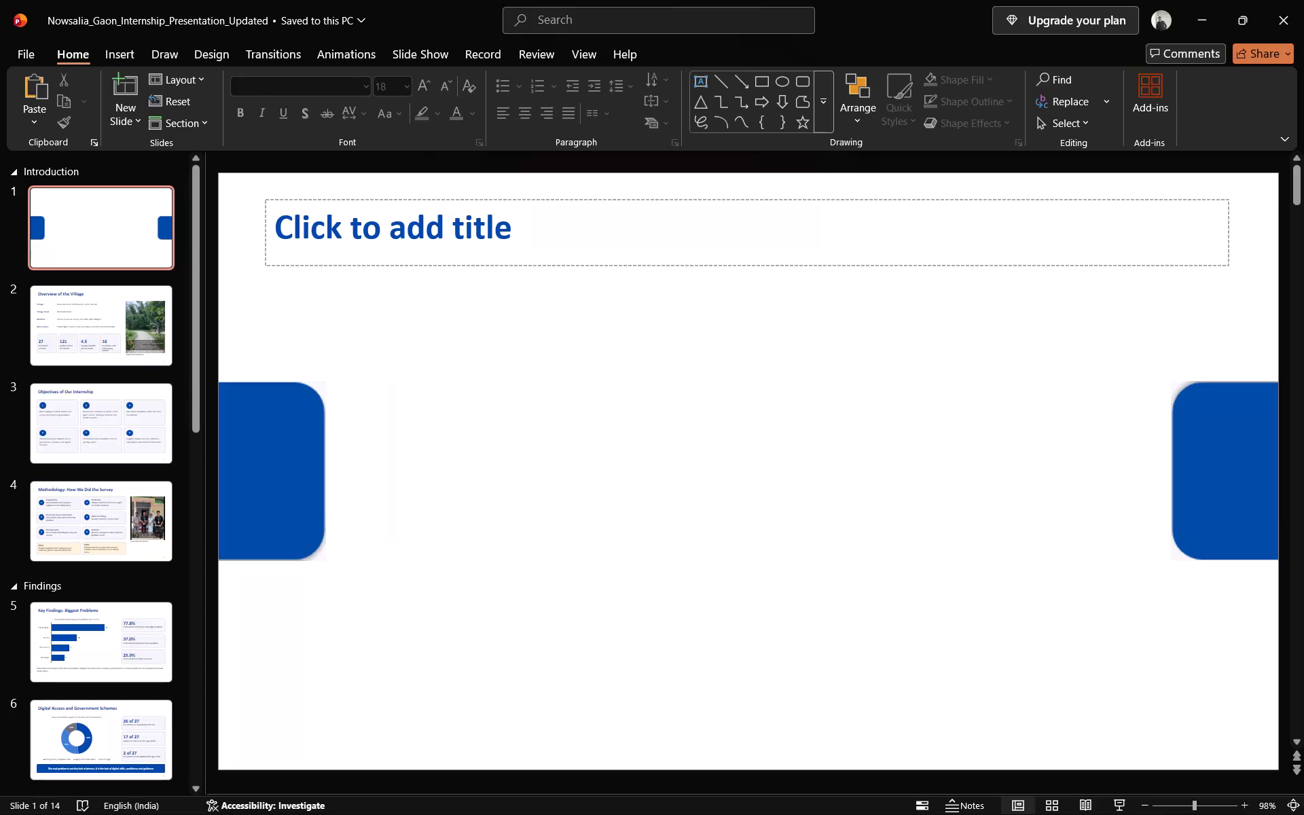
# Open the empty title placeholder on slide 1 for text entry.
pyautogui.moveTo(558, 242); pyautogui.dragTo(551, 242)
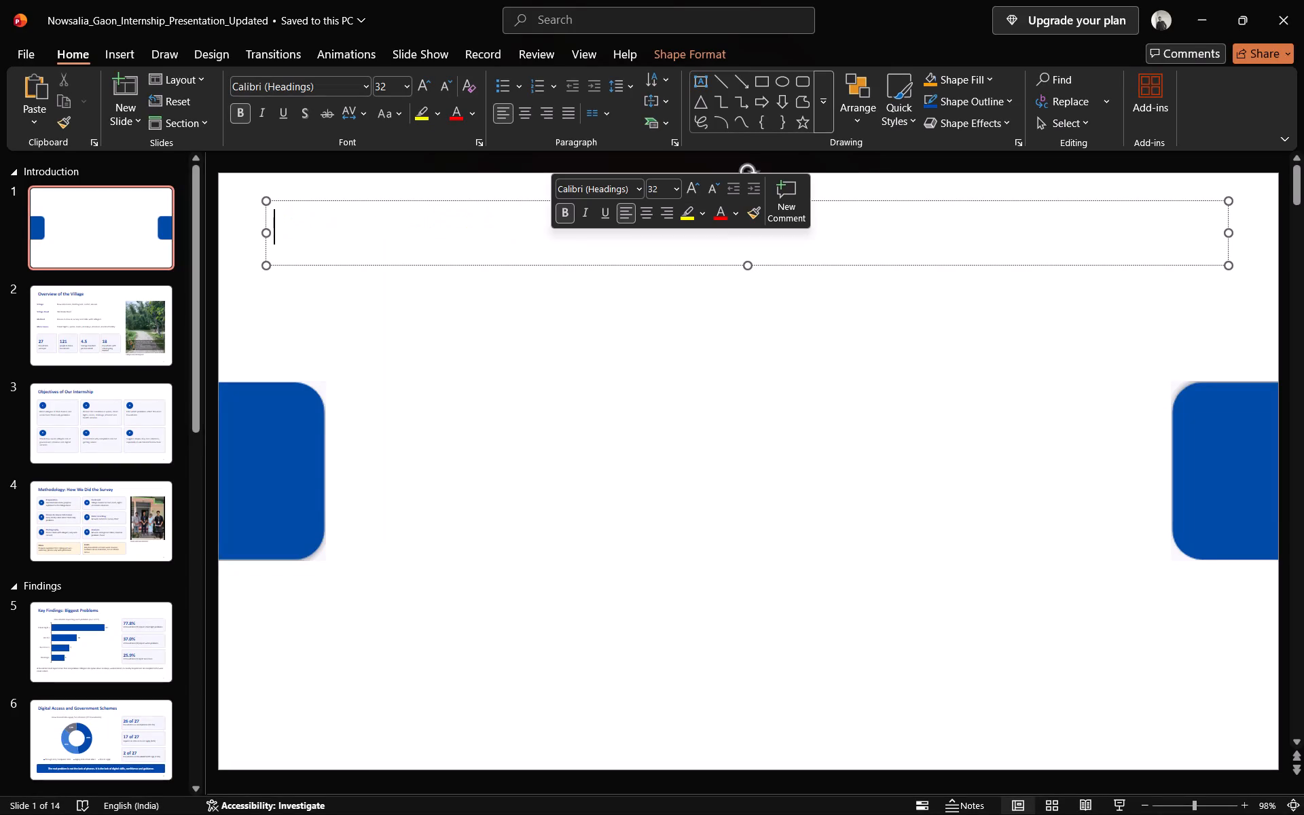
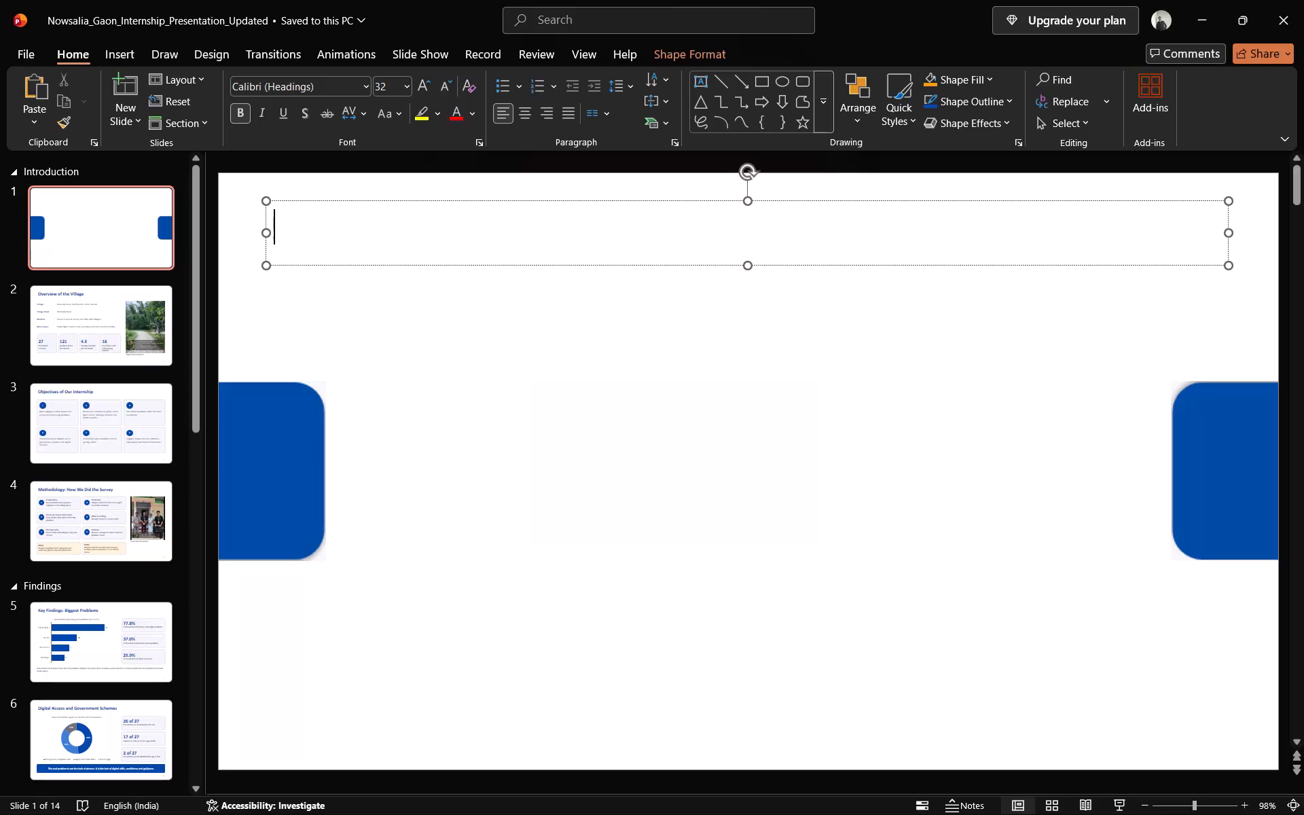
# Enter the heading text "JORHAT ENGINEEING" in the empty title placeholder on slide 1.
pyautogui.hotkey('shift', 'j')
pyautogui.write('JORHAT ENGINE')
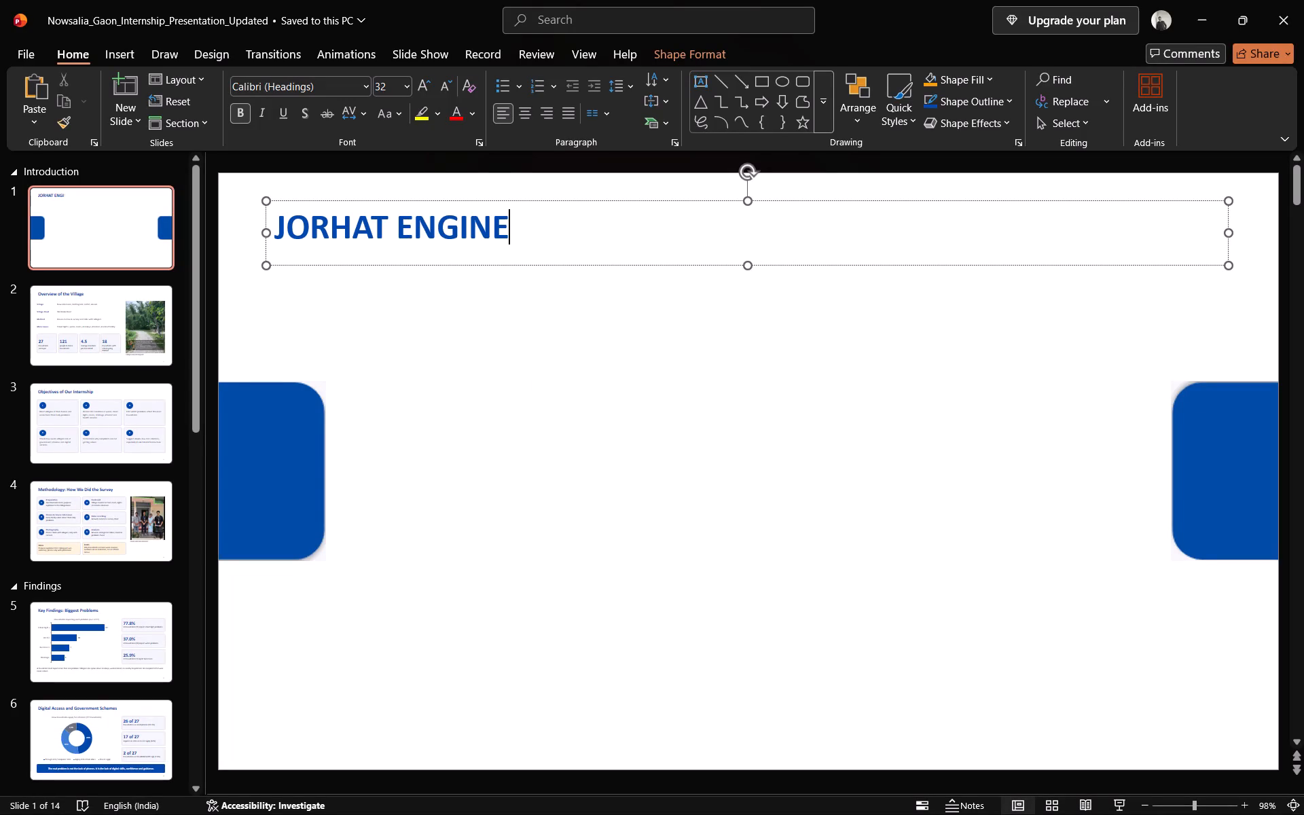
pyautogui.write('EING')
pyautogui.press('space')
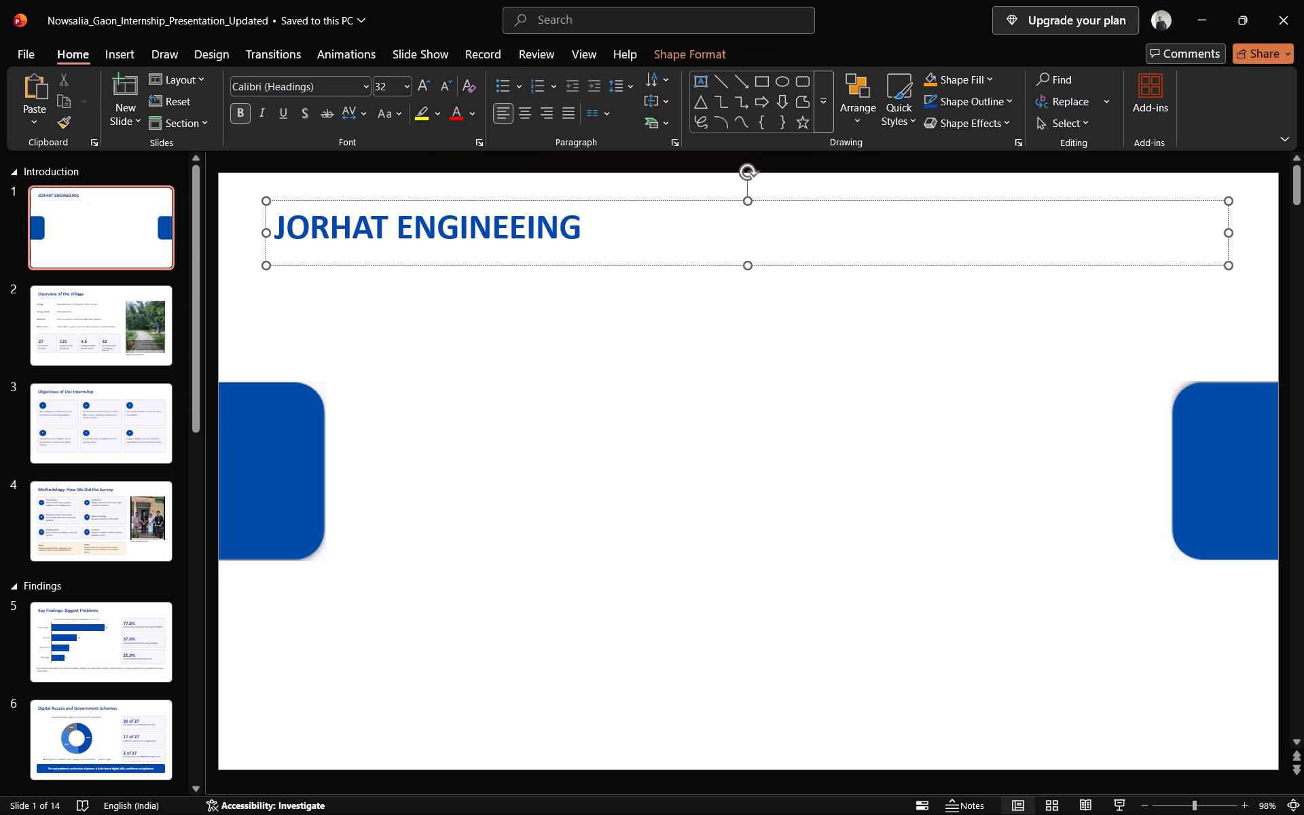
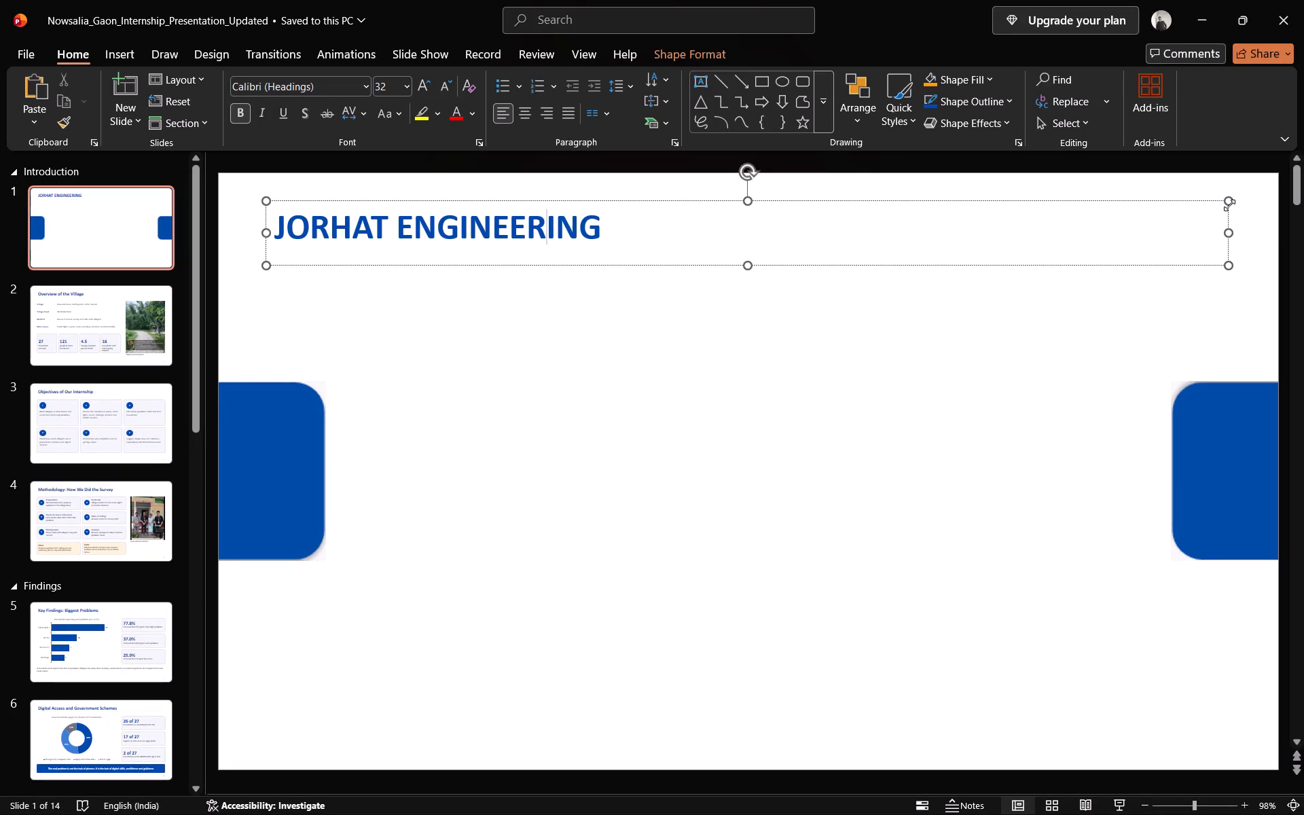
# Narrow the title box on slide 1 to just fit the one-line heading JORHAT ENGINEERING.
pyautogui.moveTo(1229, 202); pyautogui.dragTo(607, 206)
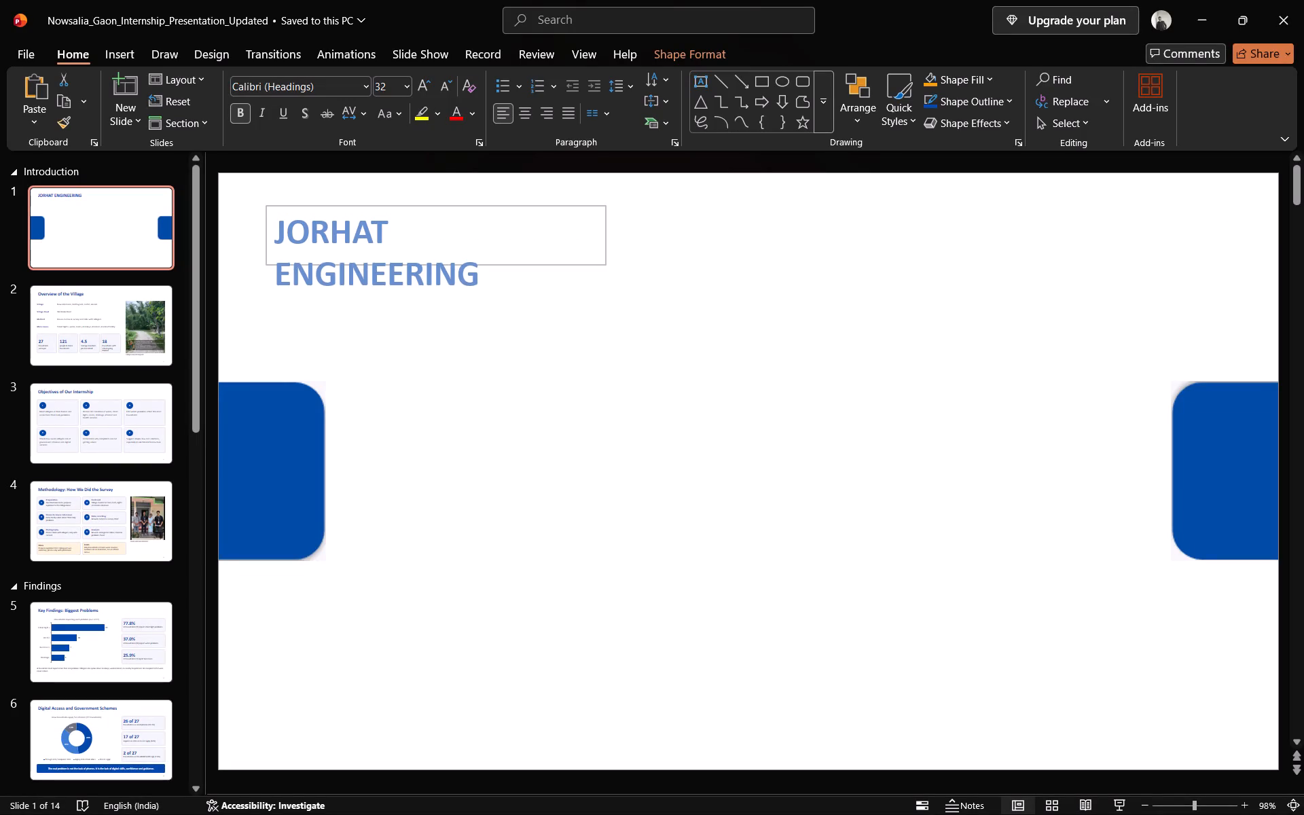
pyautogui.moveTo(607, 206); pyautogui.dragTo(614, 202)
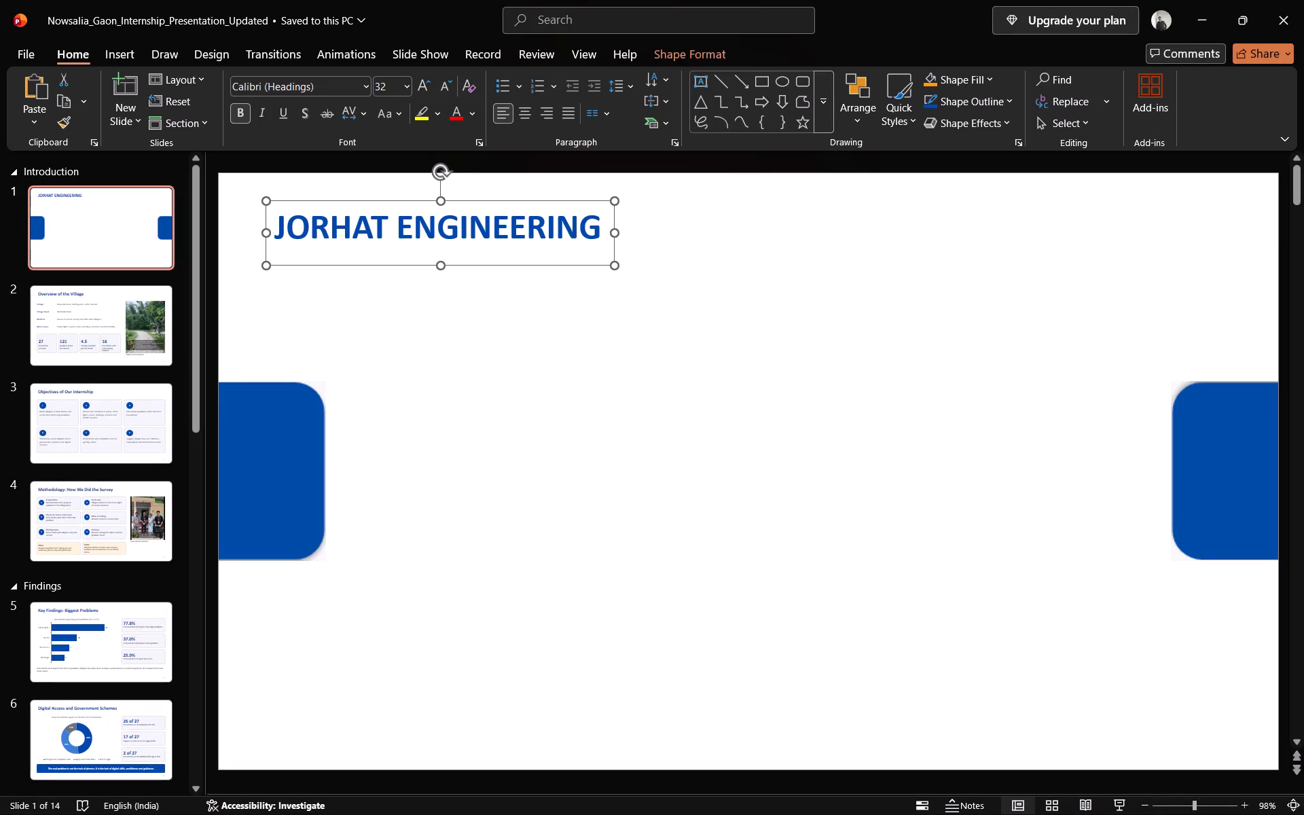
# Set the font size of the entire JORHAT ENGINEERING heading to 36.
pyautogui.click(602, 230)
pyautogui.click(602, 230)
pyautogui.moveTo(596, 230); pyautogui.dragTo(530, 230)
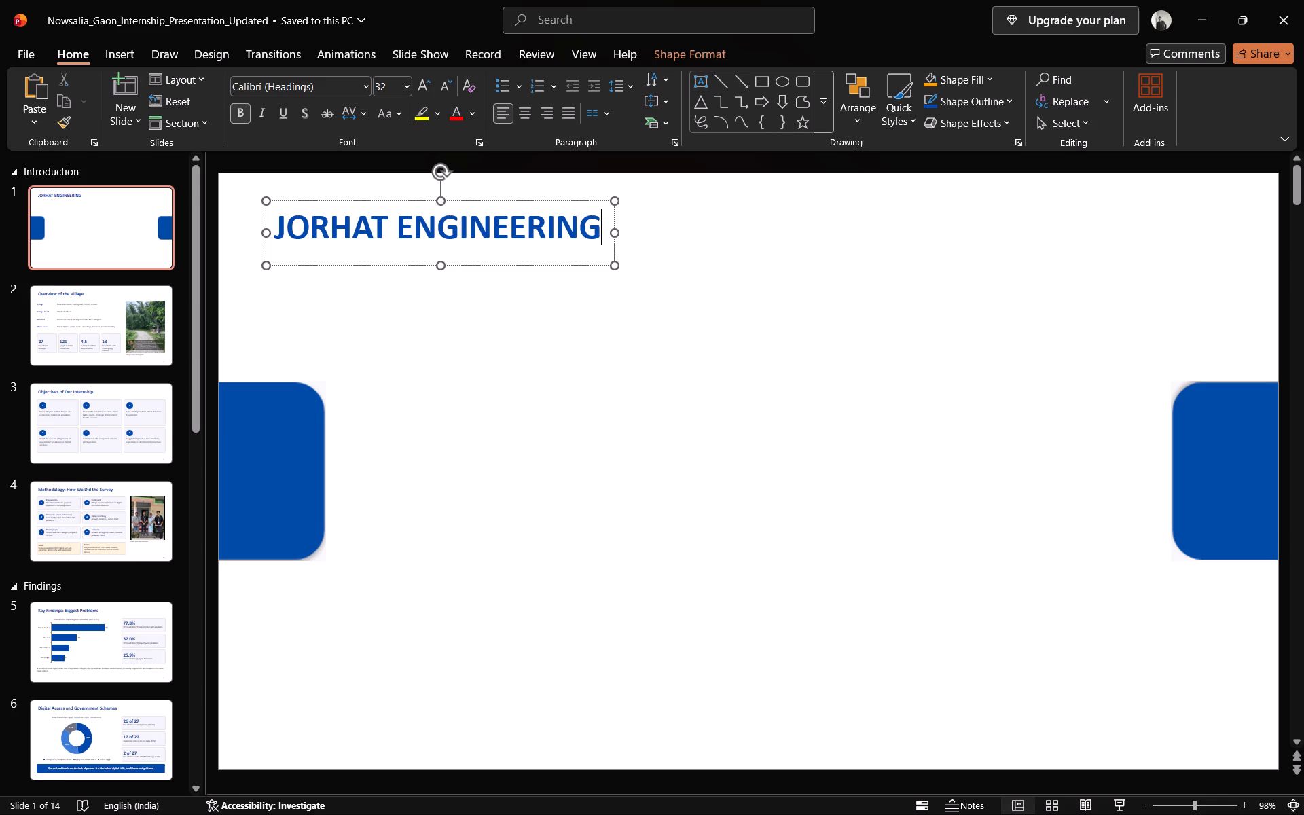
pyautogui.moveTo(530, 230); pyautogui.dragTo(250, 216)
pyautogui.click(372, 164)
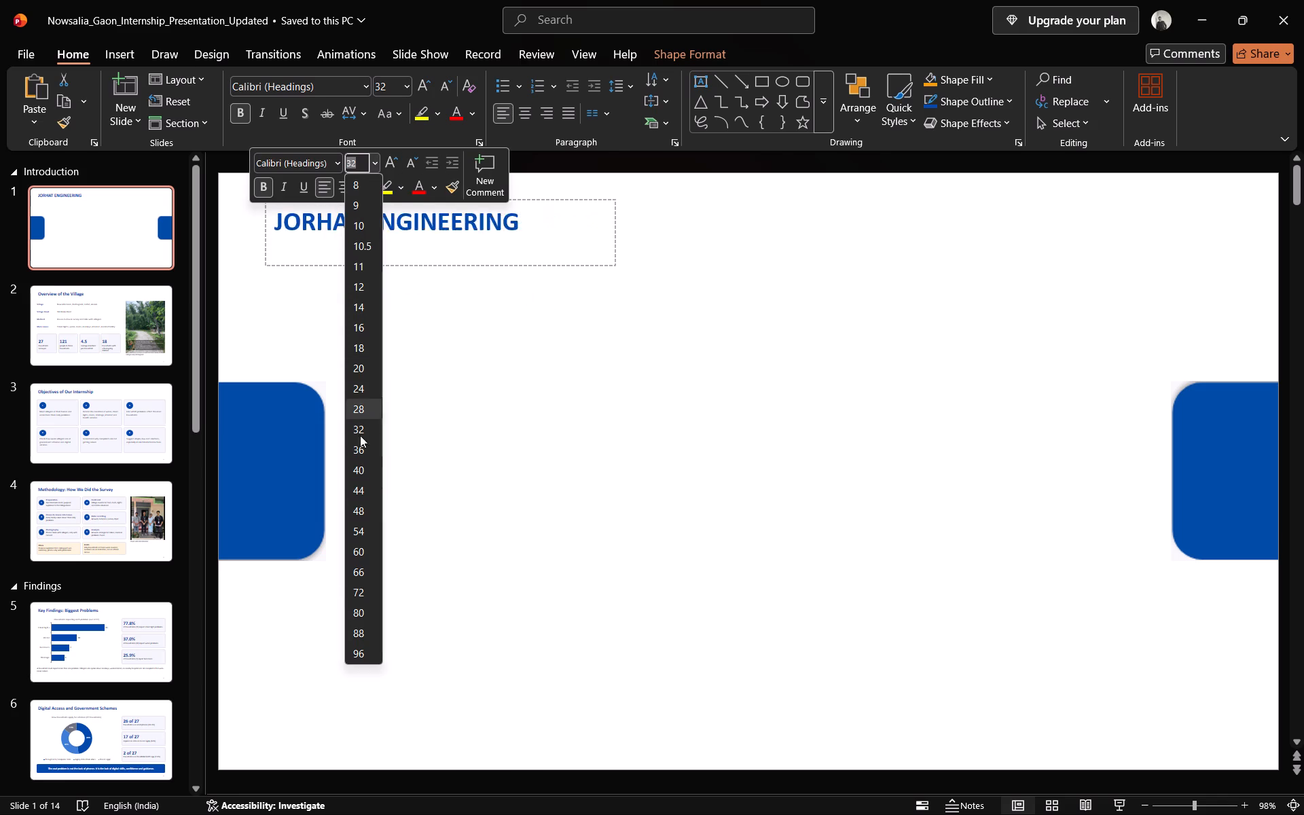
pyautogui.click(363, 455)
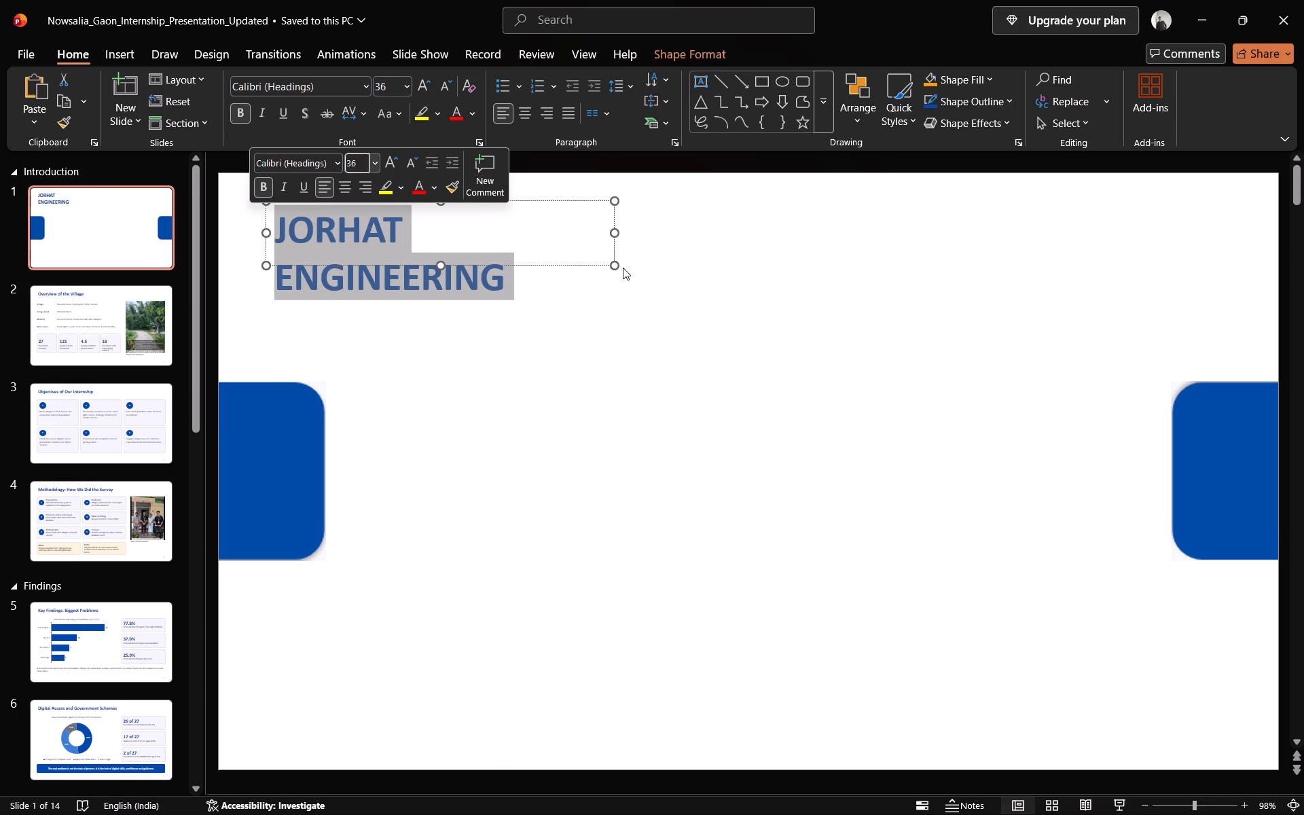
# Widen the title box so the enlarged heading fits on a single line, keeping the box one line tall.
pyautogui.moveTo(618, 266); pyautogui.dragTo(756, 306)
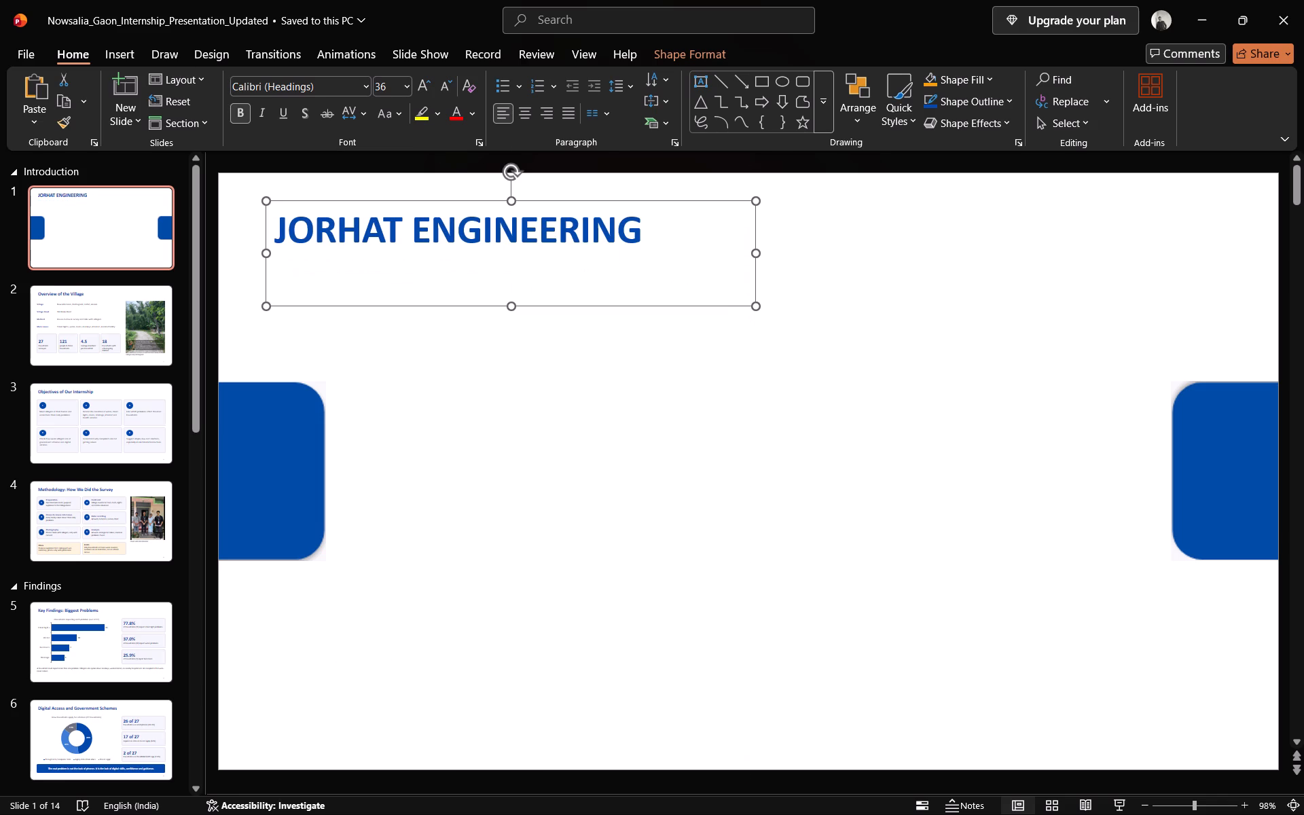
pyautogui.moveTo(756, 306); pyautogui.dragTo(710, 256)
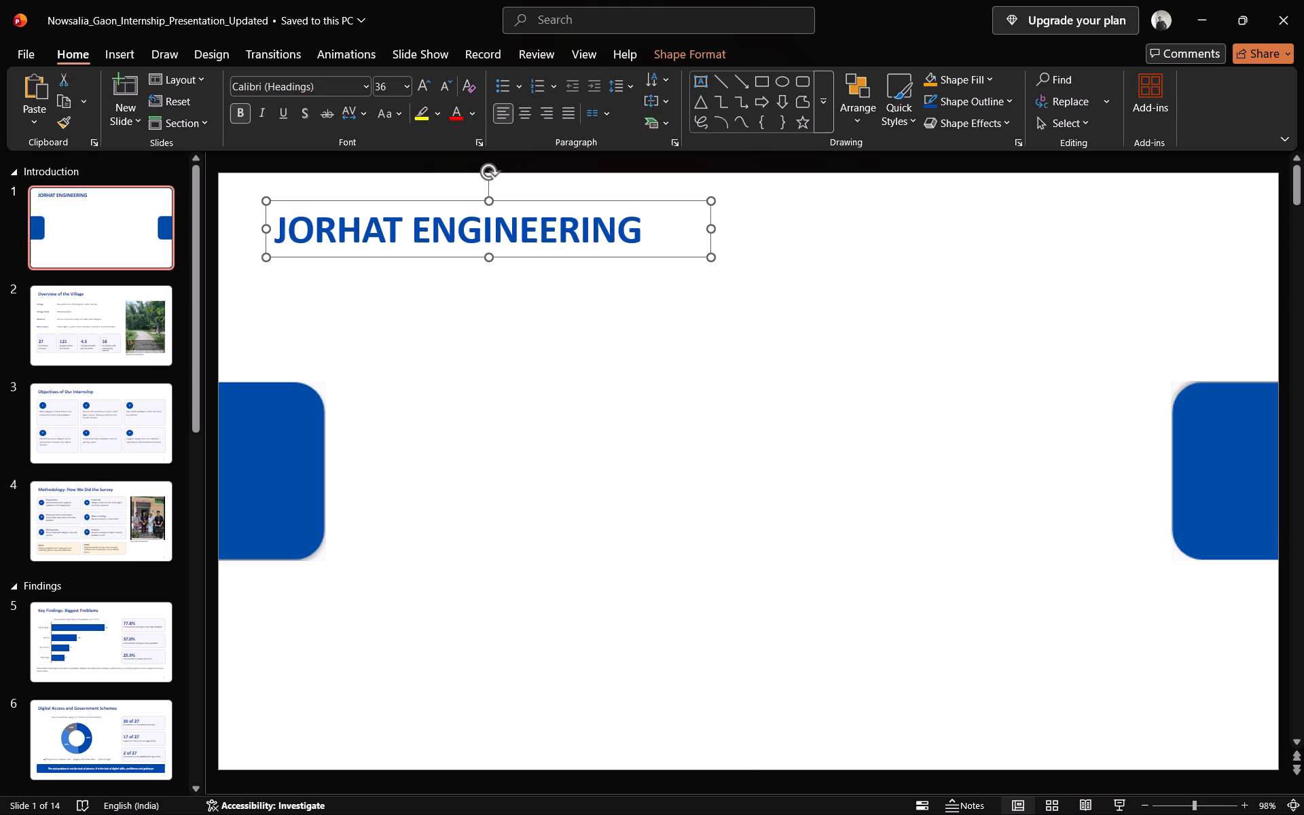
pyautogui.click(490, 190)
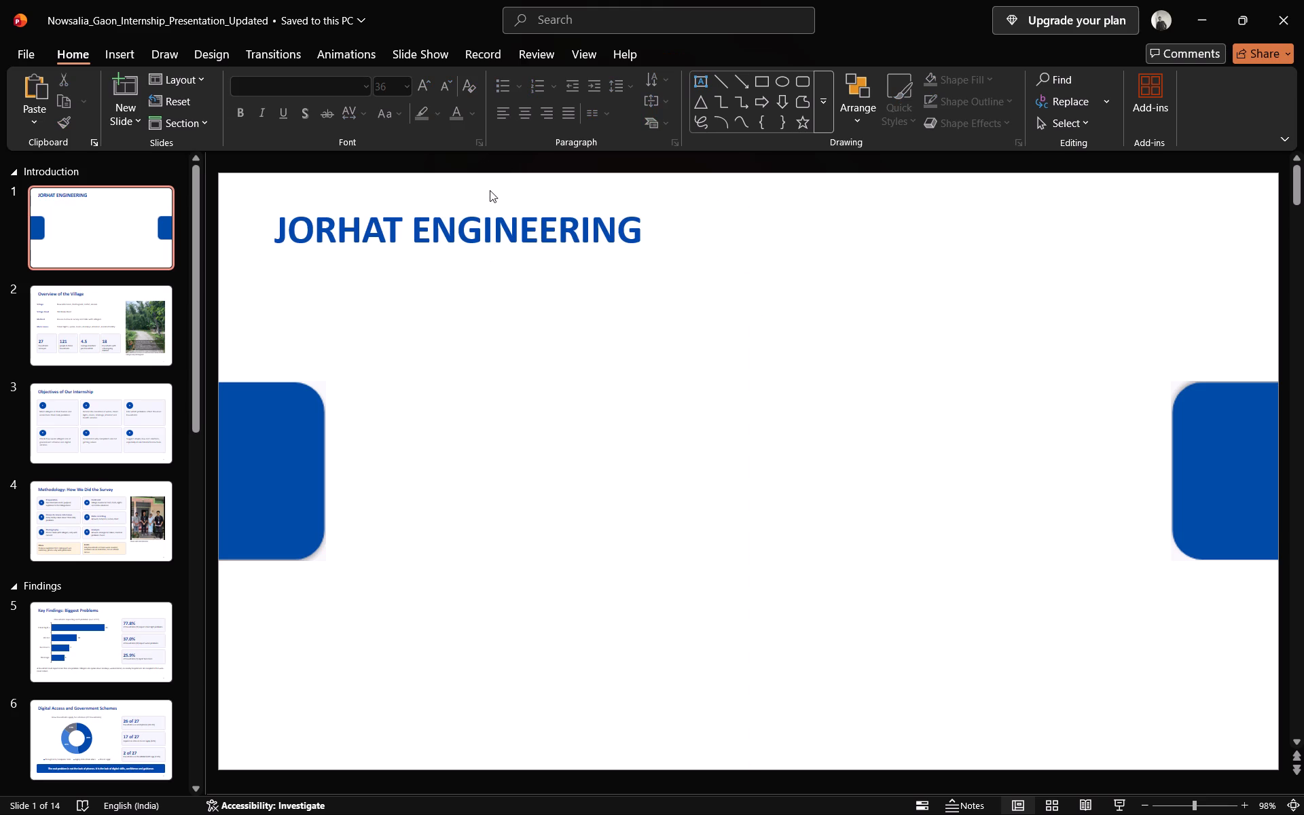
# Add a second line reading "COLLECGE" below JORHAT ENGINEERING in the title box.
pyautogui.click(649, 224)
pyautogui.click(643, 235)
pyautogui.click(624, 234)
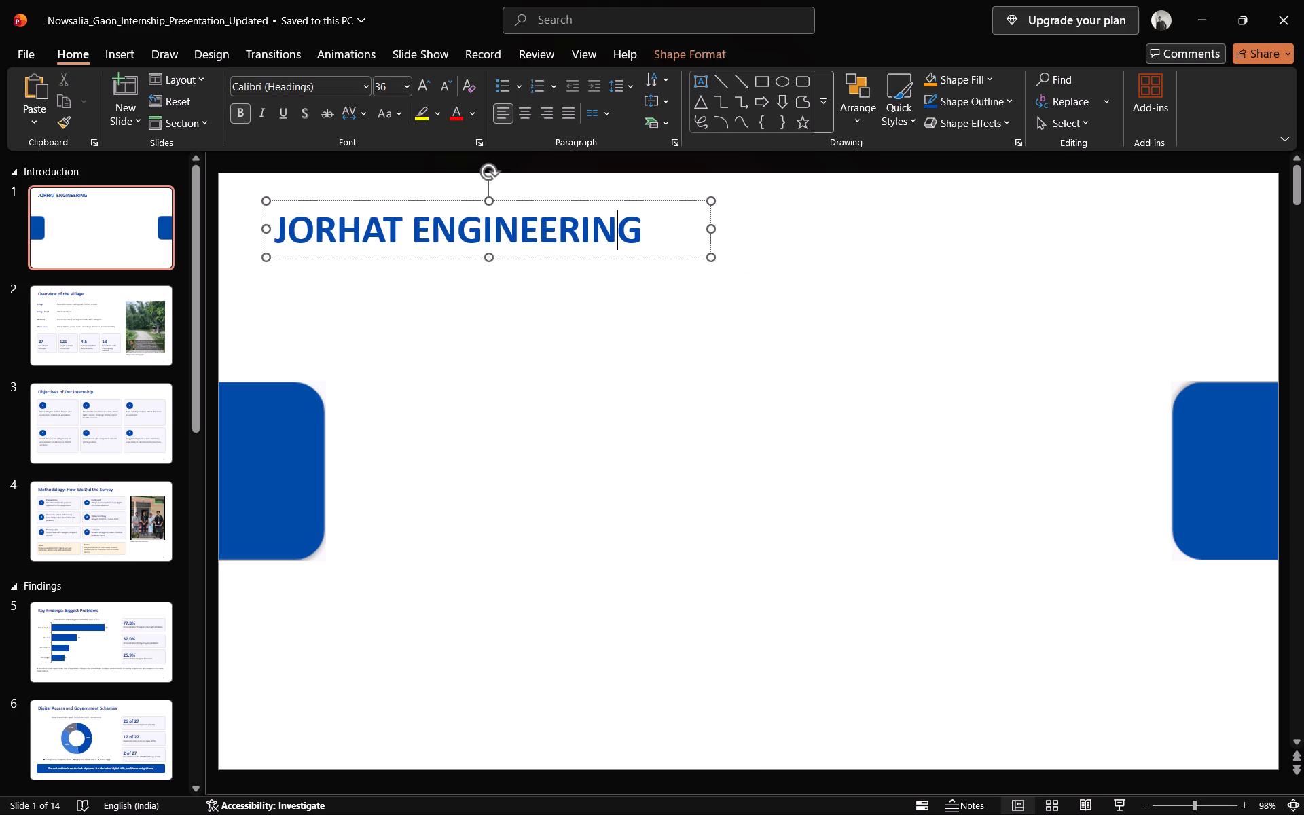
pyautogui.click(640, 234)
pyautogui.press('Return')
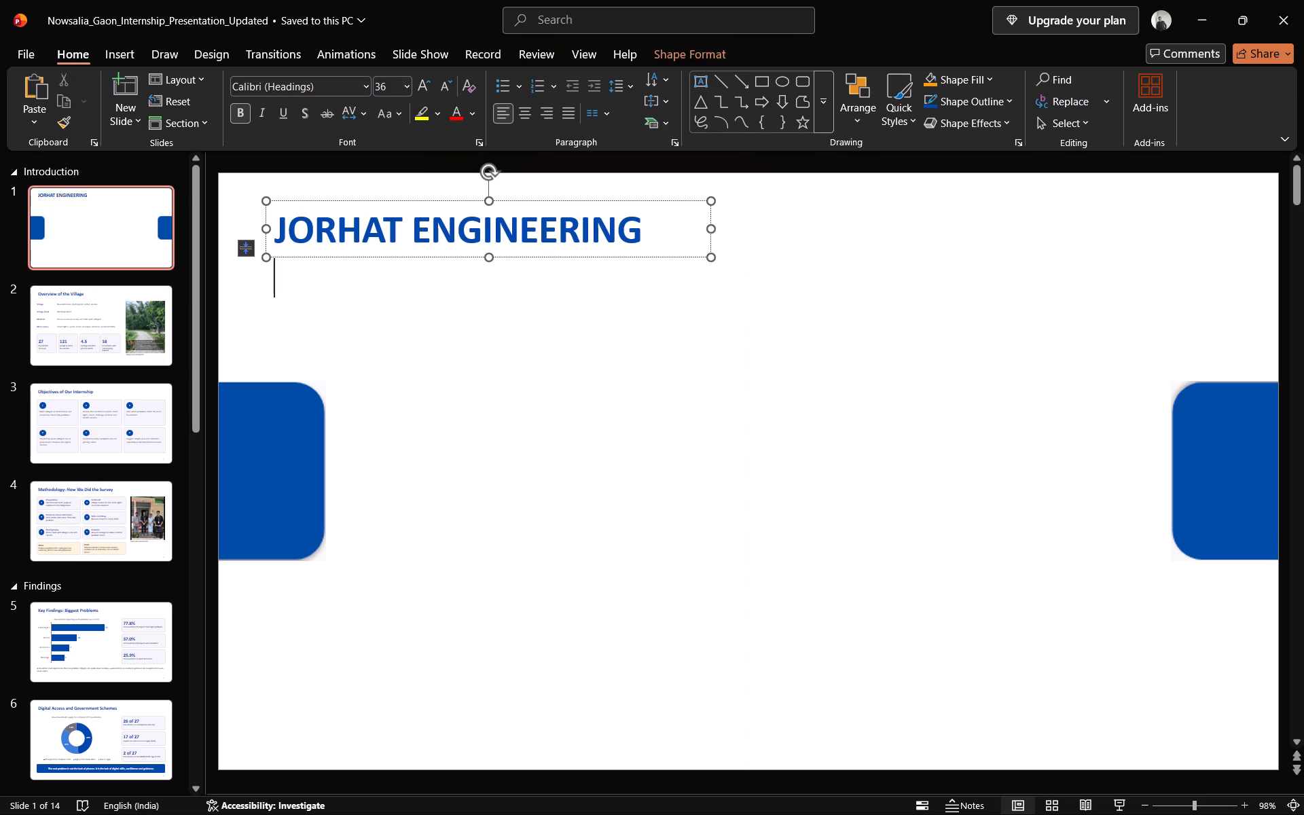
pyautogui.write('CO')
pyautogui.write('LLECGE')
# Extend the title box downward and slightly wider so it encloses both heading lines.
pyautogui.click(625, 229)
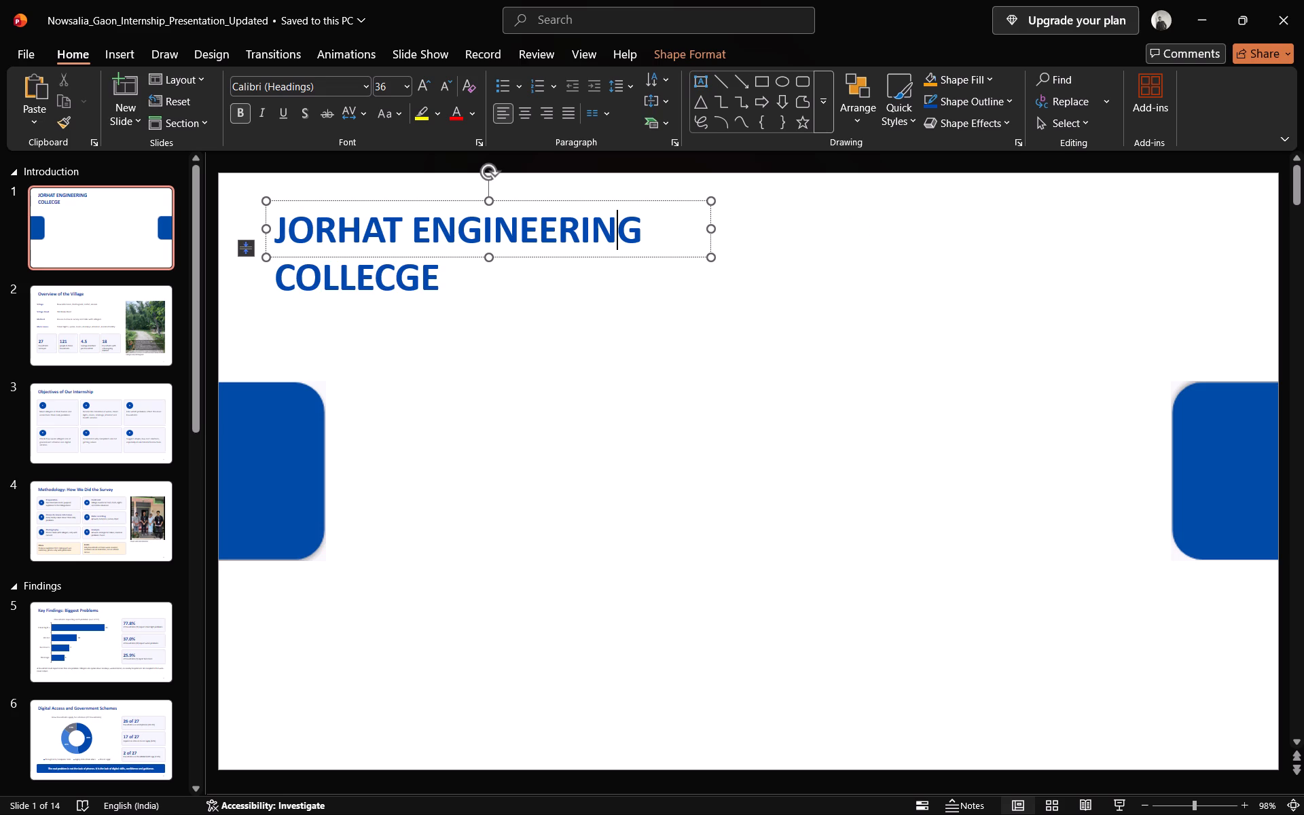
pyautogui.moveTo(712, 257); pyautogui.dragTo(723, 309)
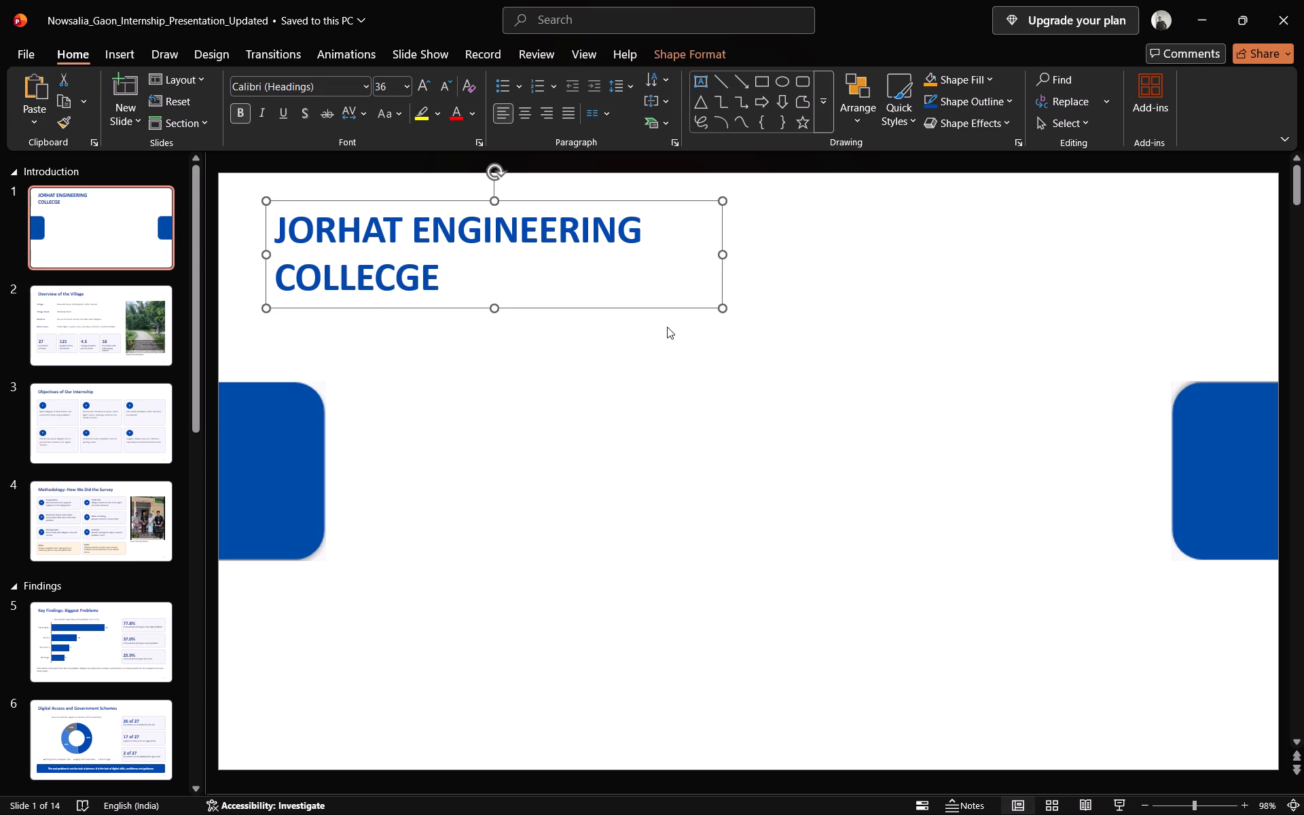
pyautogui.click(666, 327)
# Center-align both lines of the heading within the title box.
pyautogui.click(538, 245)
pyautogui.click(277, 279)
pyautogui.moveTo(441, 283); pyautogui.dragTo(380, 261)
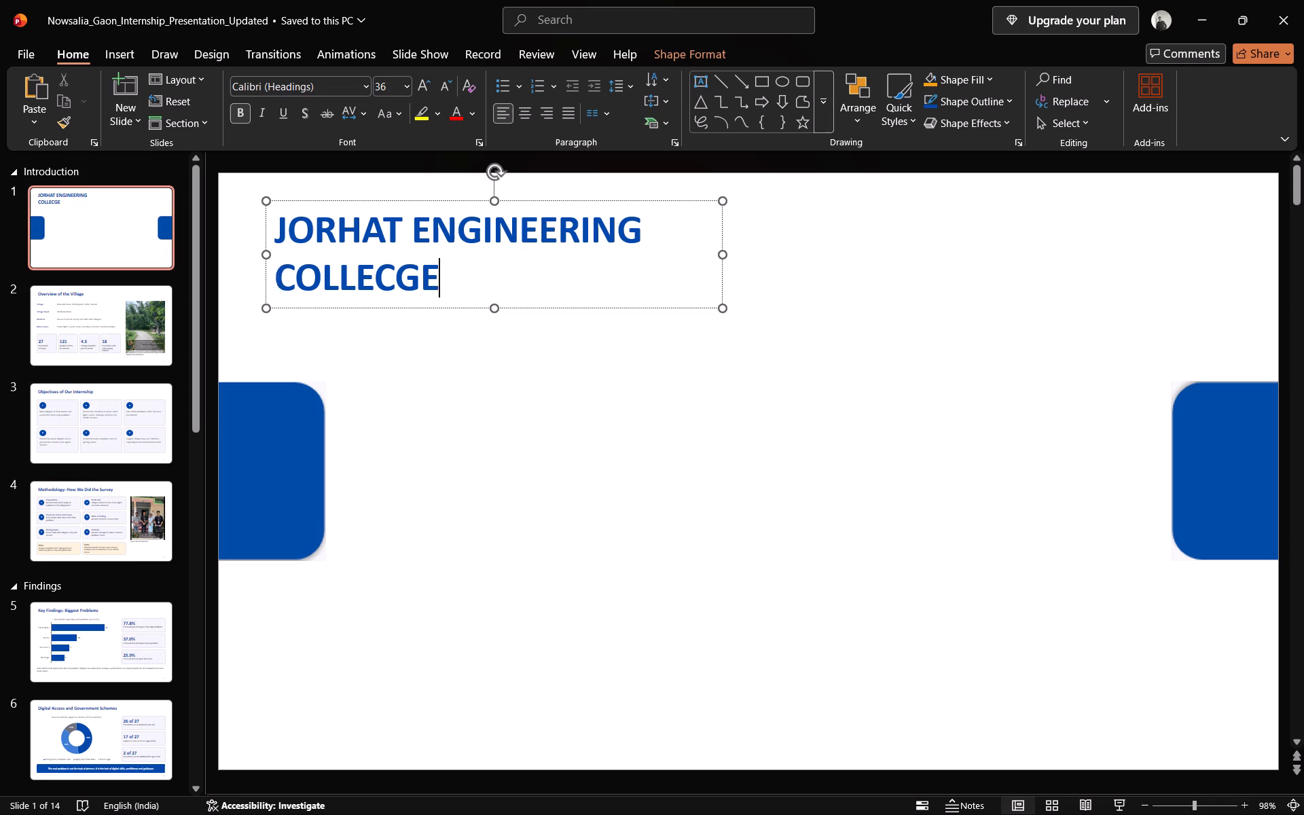
pyautogui.moveTo(380, 261); pyautogui.dragTo(323, 241)
pyautogui.click(520, 117)
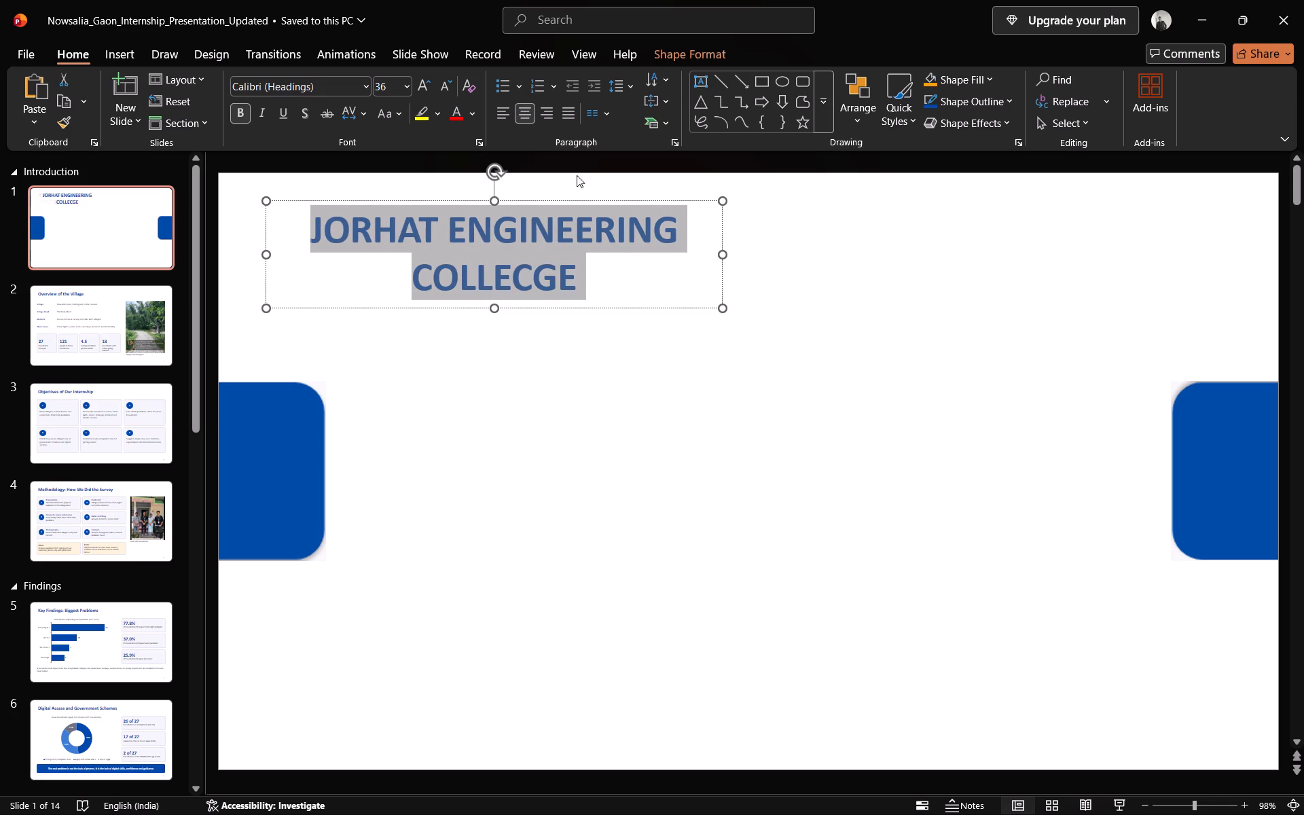
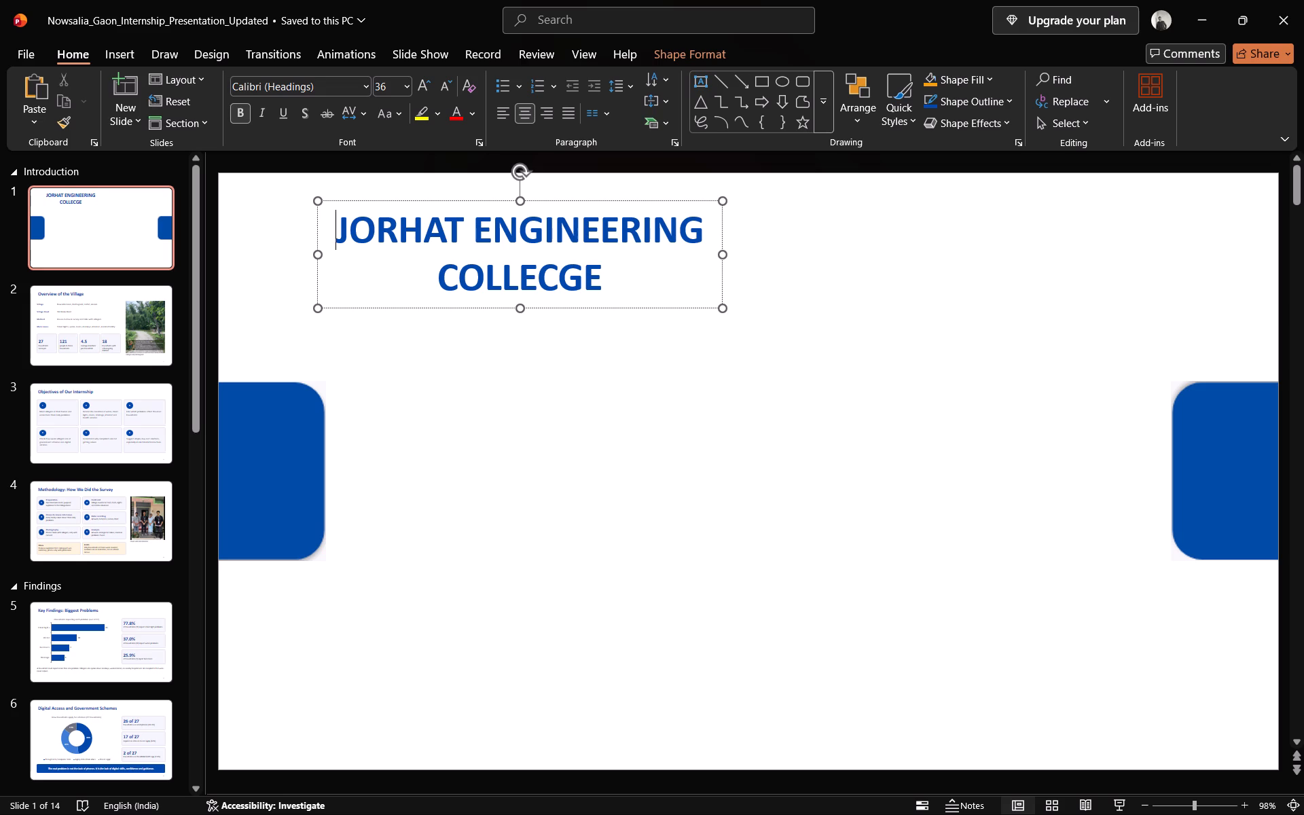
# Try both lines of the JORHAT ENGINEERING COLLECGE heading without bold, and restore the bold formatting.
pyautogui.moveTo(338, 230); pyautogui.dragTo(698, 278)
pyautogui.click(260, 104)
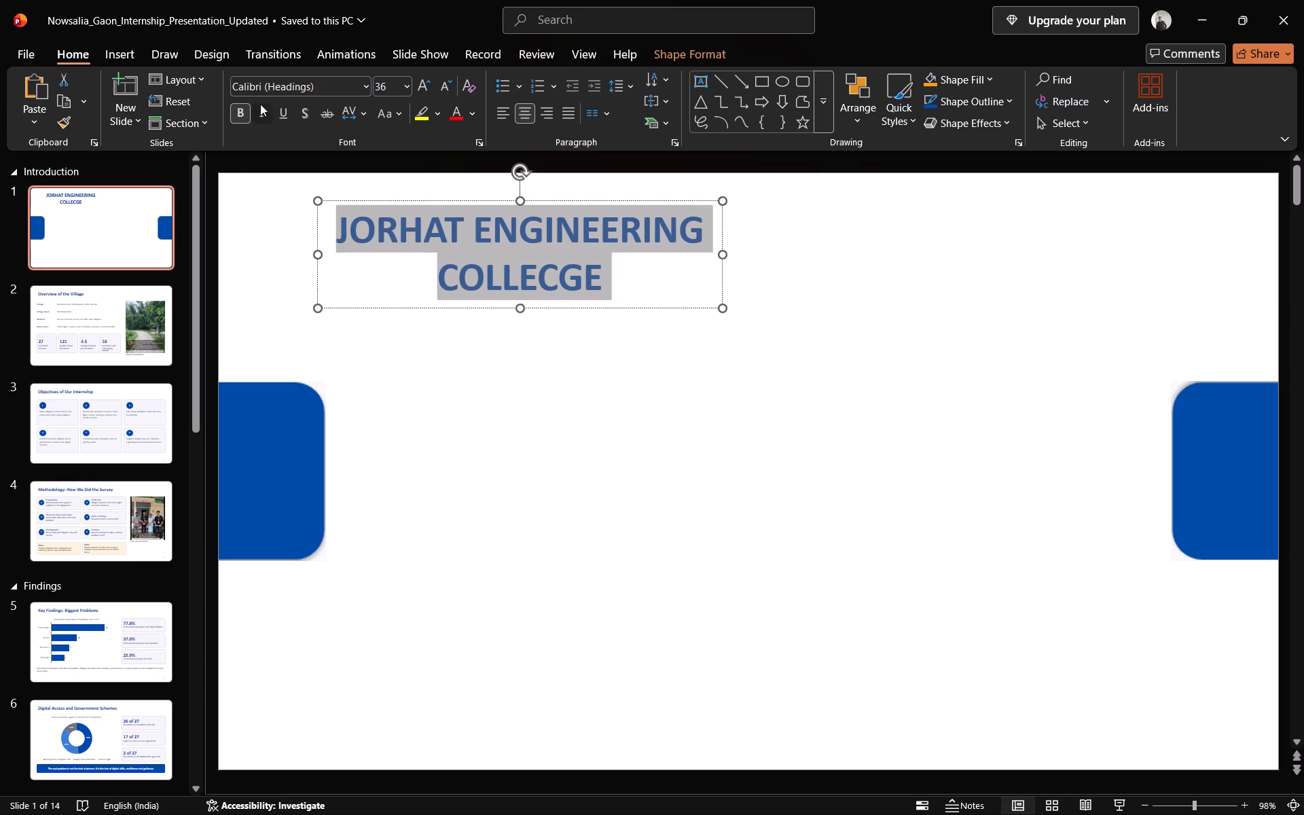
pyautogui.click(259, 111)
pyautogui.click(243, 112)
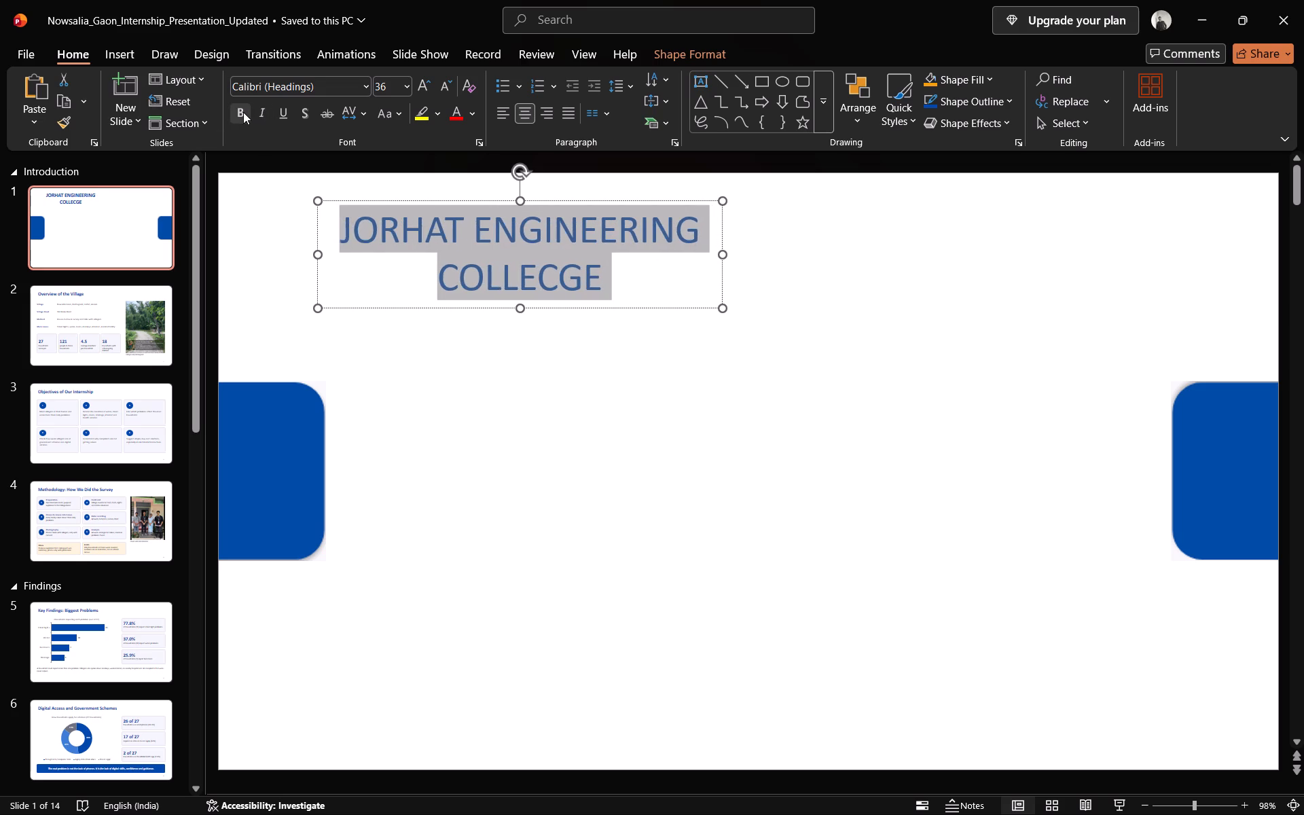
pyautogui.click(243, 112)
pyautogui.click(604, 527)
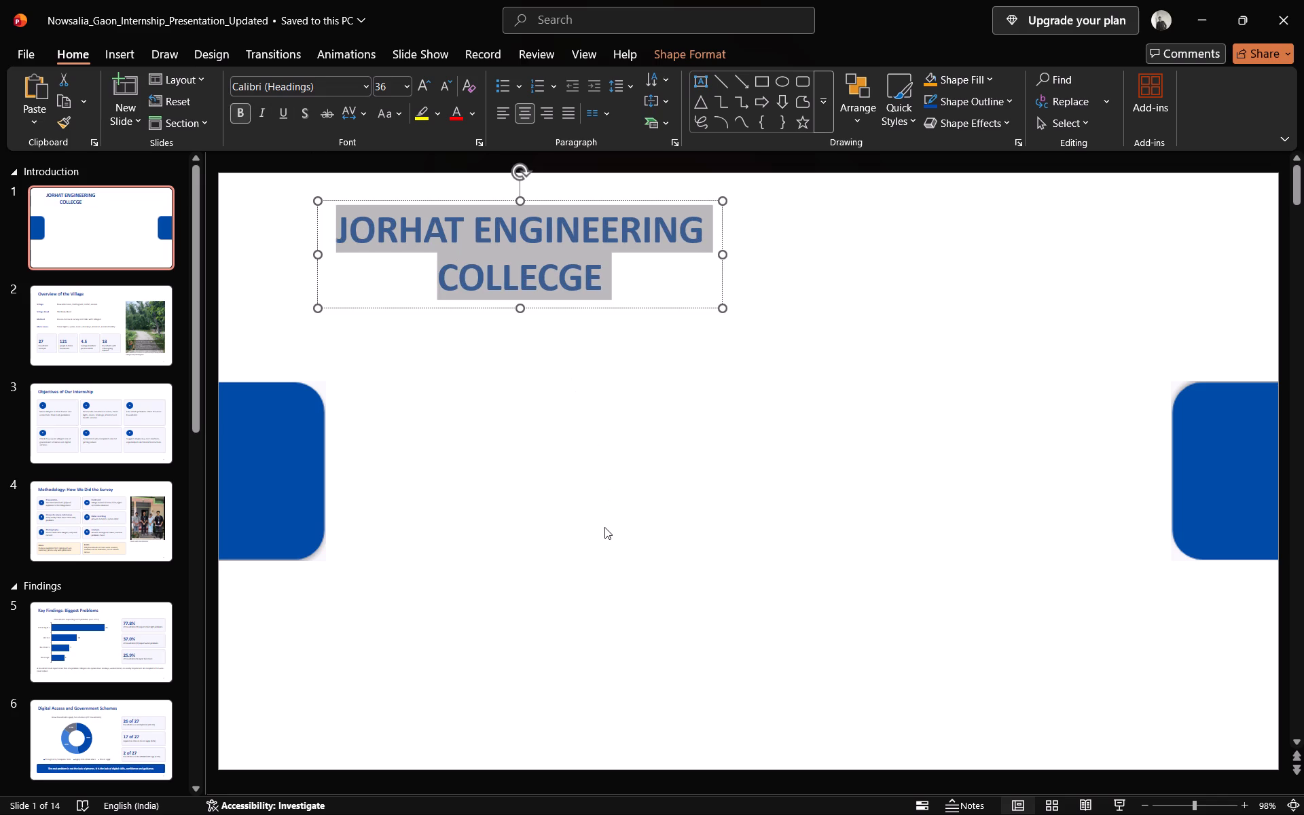
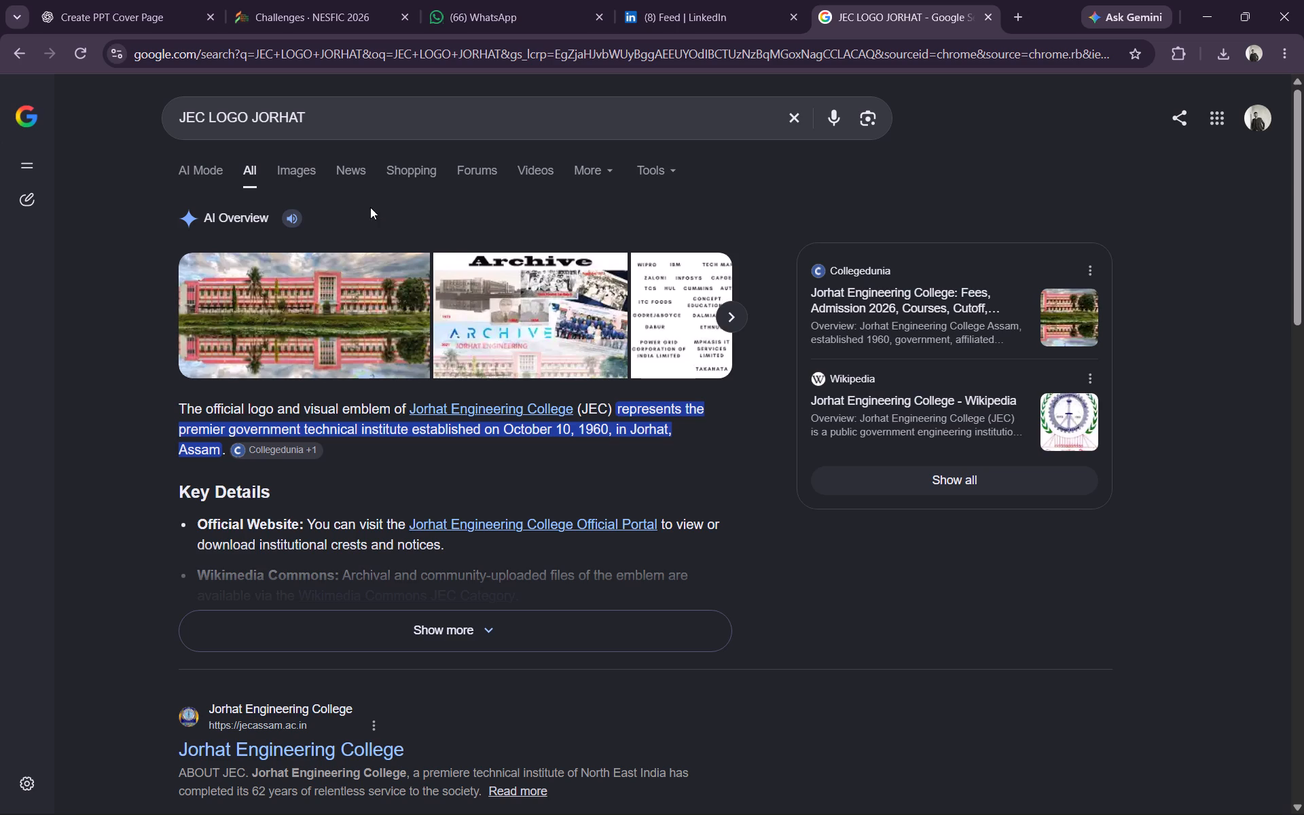
# Copy the Jorhat Engineering College logo with the dark blue background from the image results for JEC LOGO JORHAT.
pyautogui.click(306, 173)
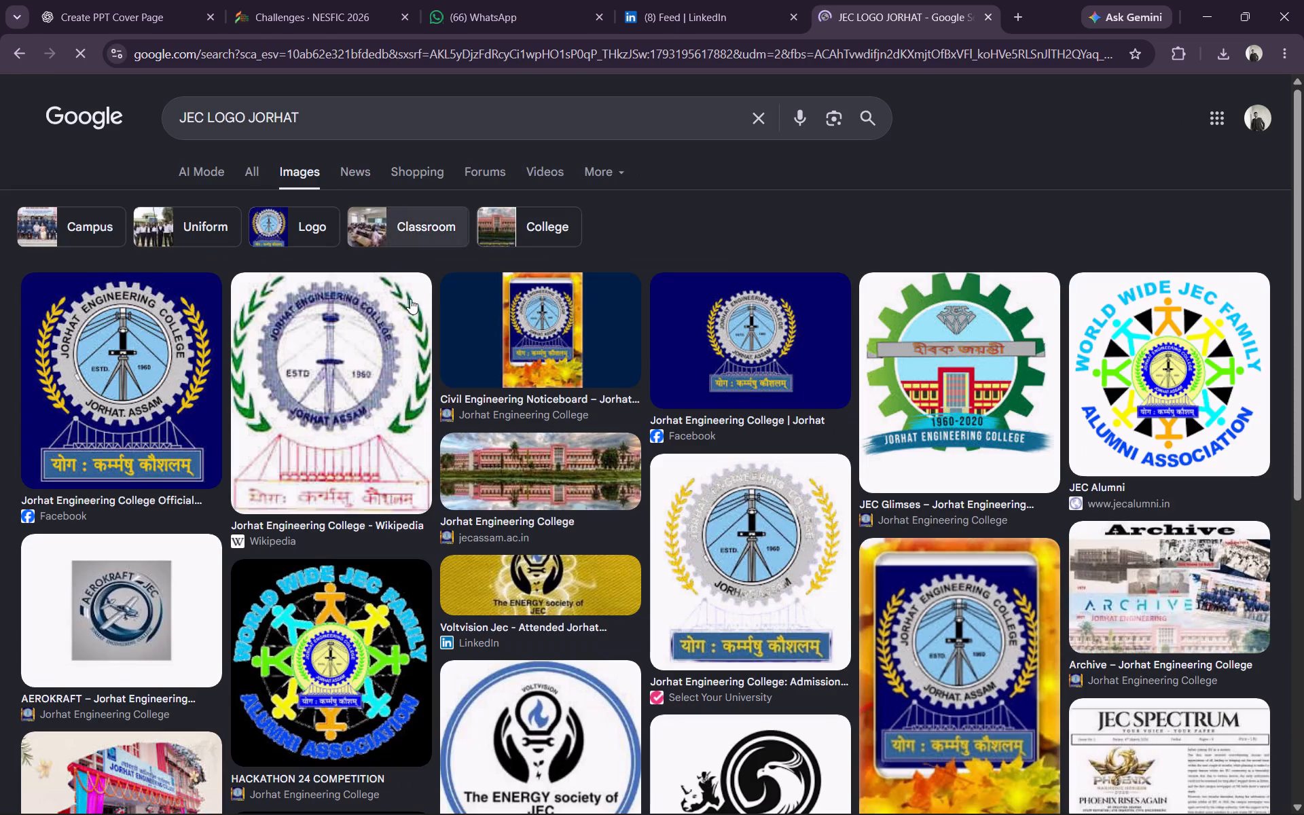
pyautogui.click(115, 372)
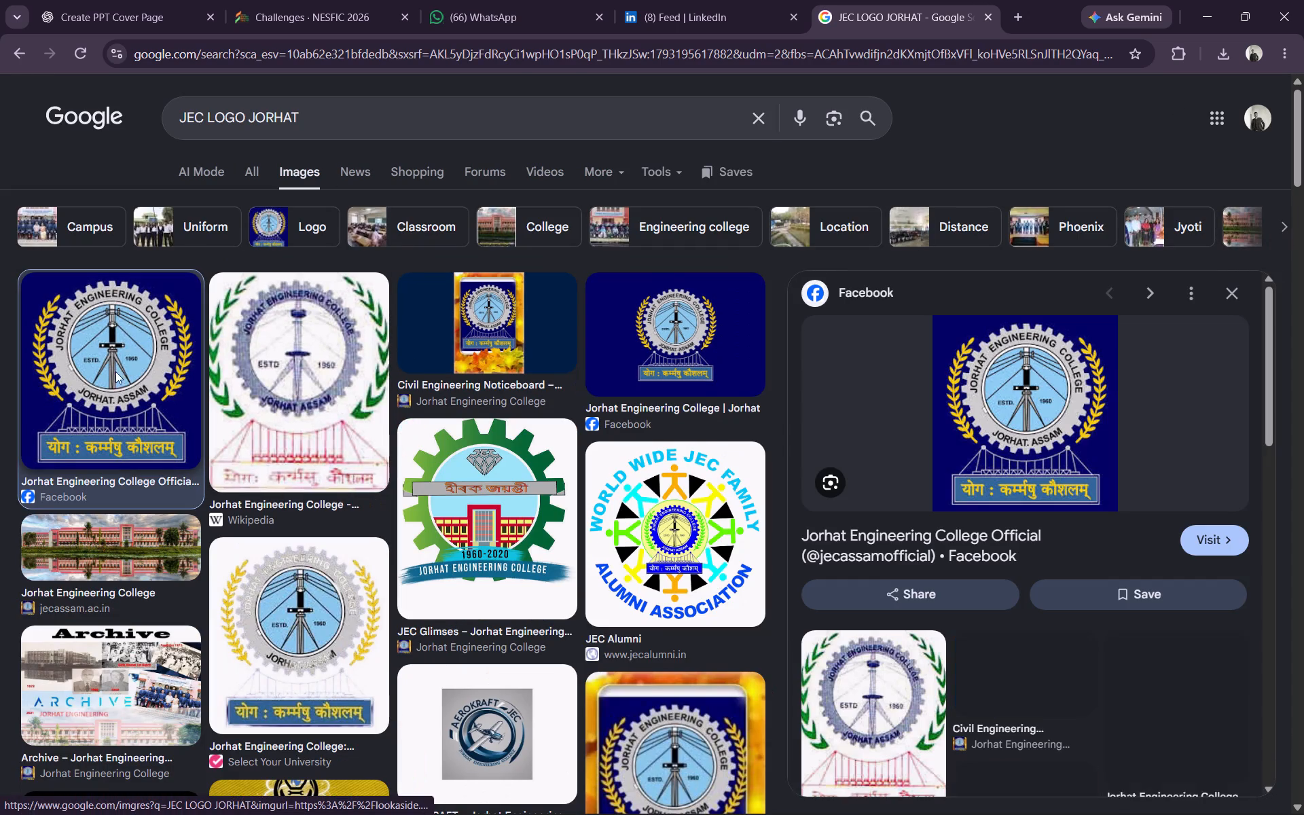
pyautogui.rightClick(1049, 372)
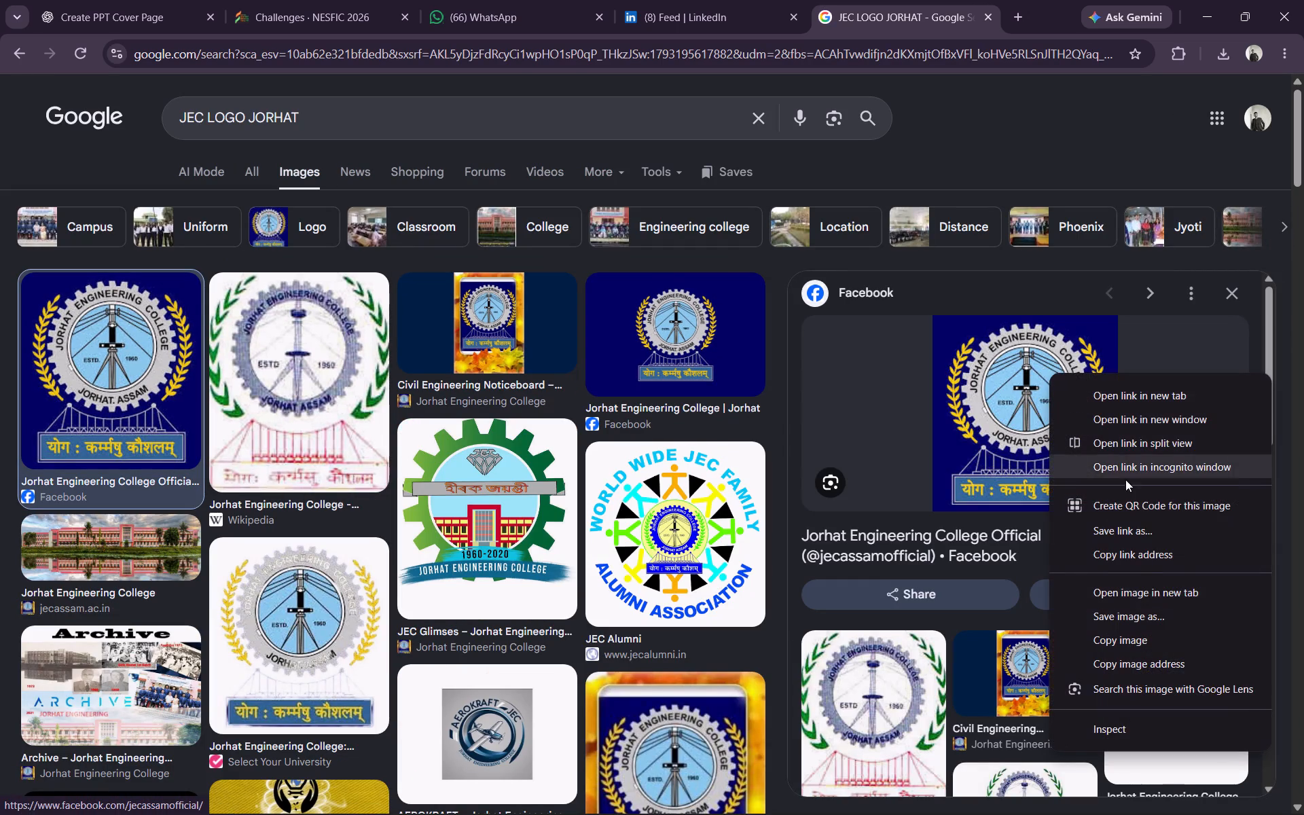
pyautogui.click(1159, 631)
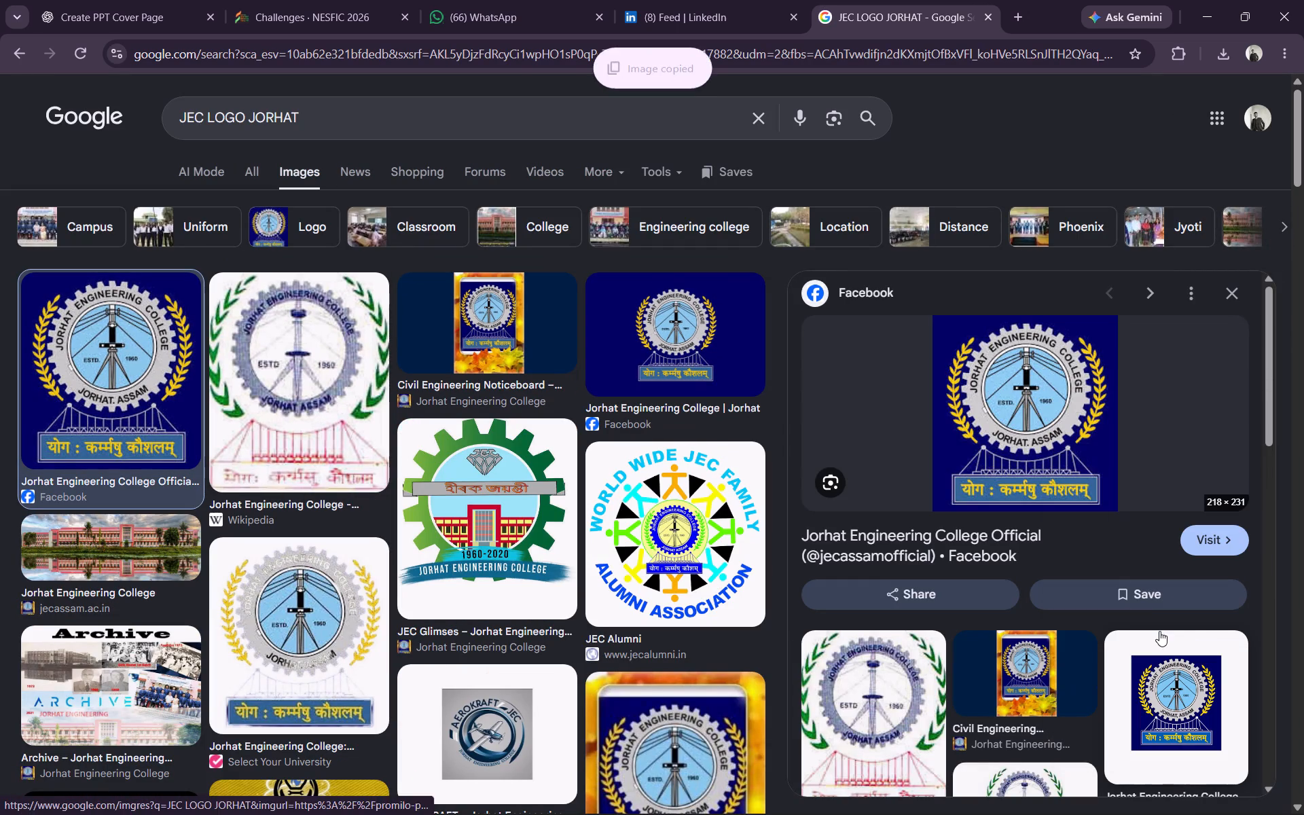
pyautogui.click(340, 12)
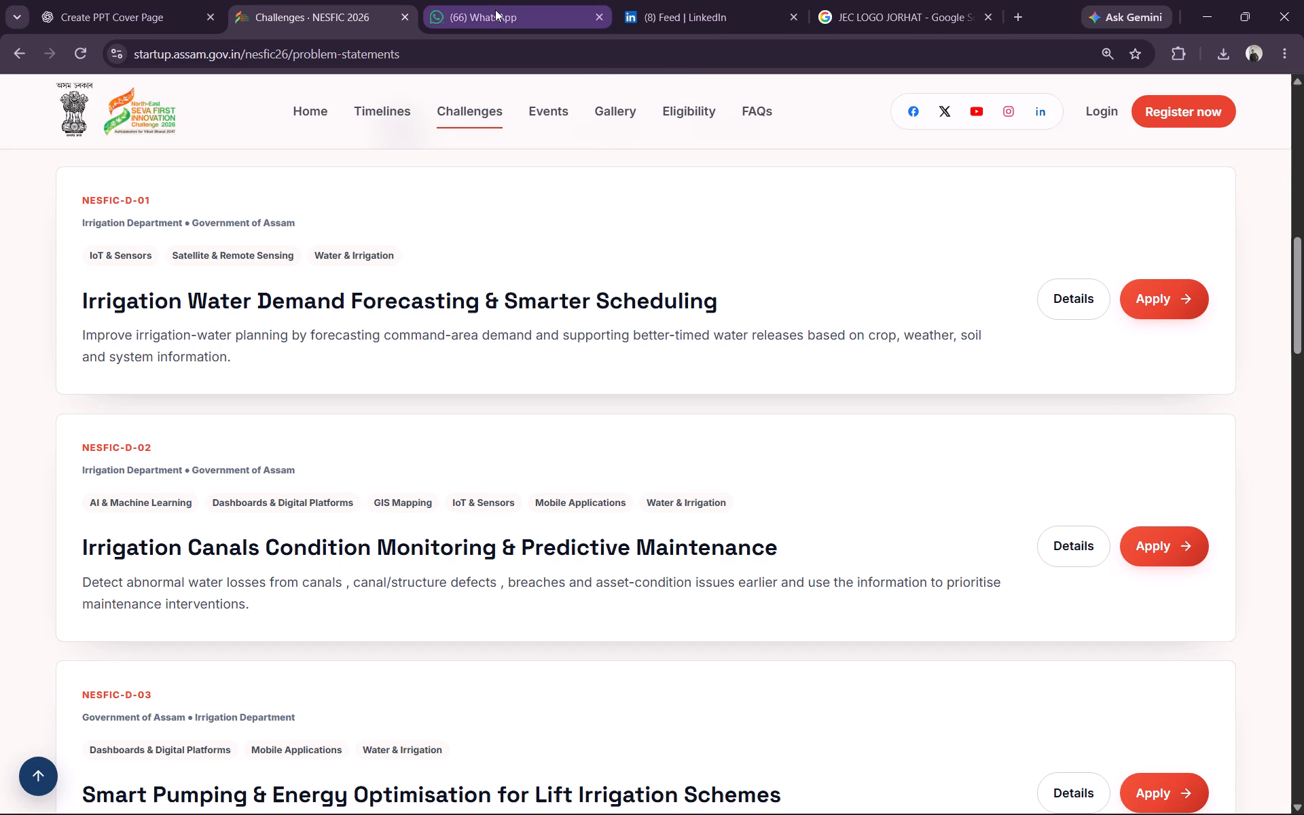
# Switch to PowerPoint, paste the copied college logo onto the title slide, and position it centred just below the JORHAT ENGINEERING COLLEGE heading.
pyautogui.hotkey('alt', 'Tab')
pyautogui.click(725, 545)
pyautogui.hotkey('ctrl', 'v')
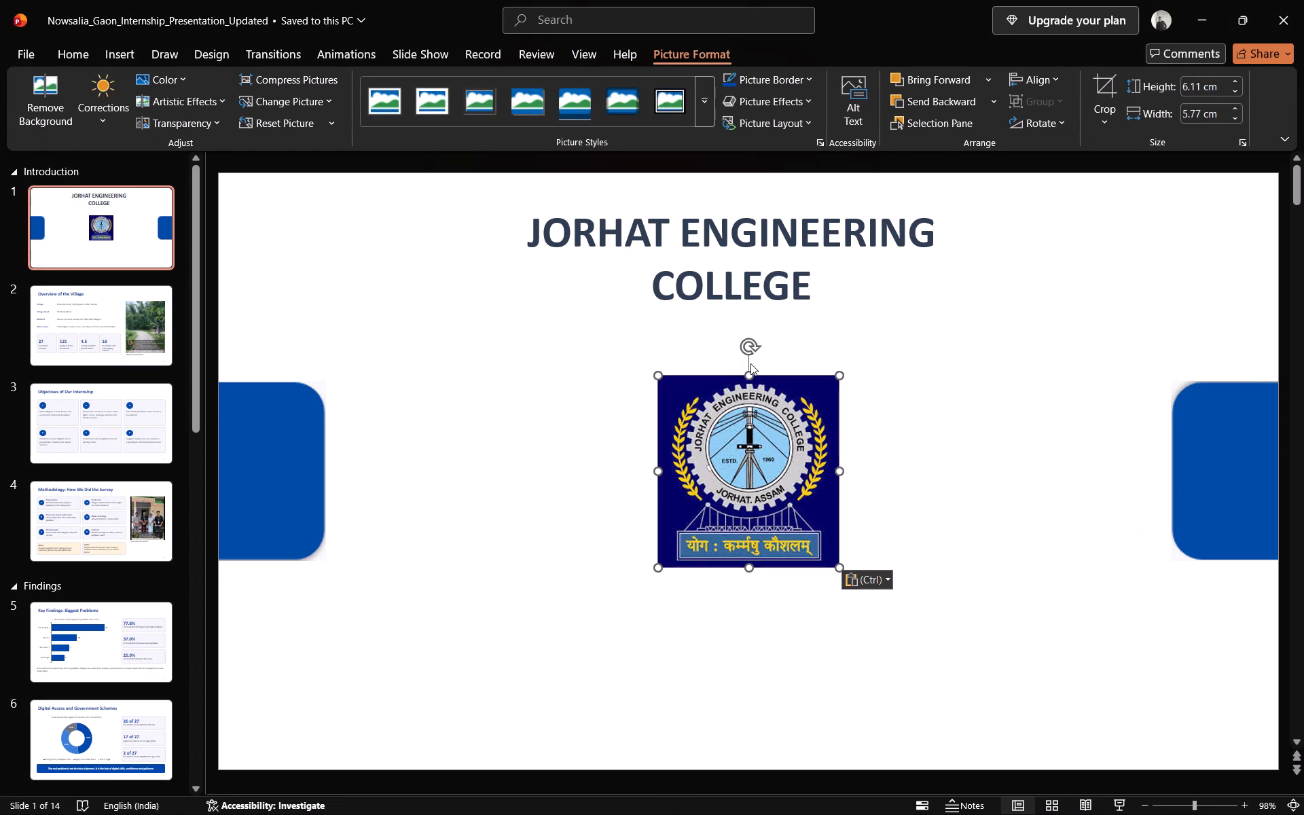
pyautogui.moveTo(759, 377); pyautogui.dragTo(739, 329)
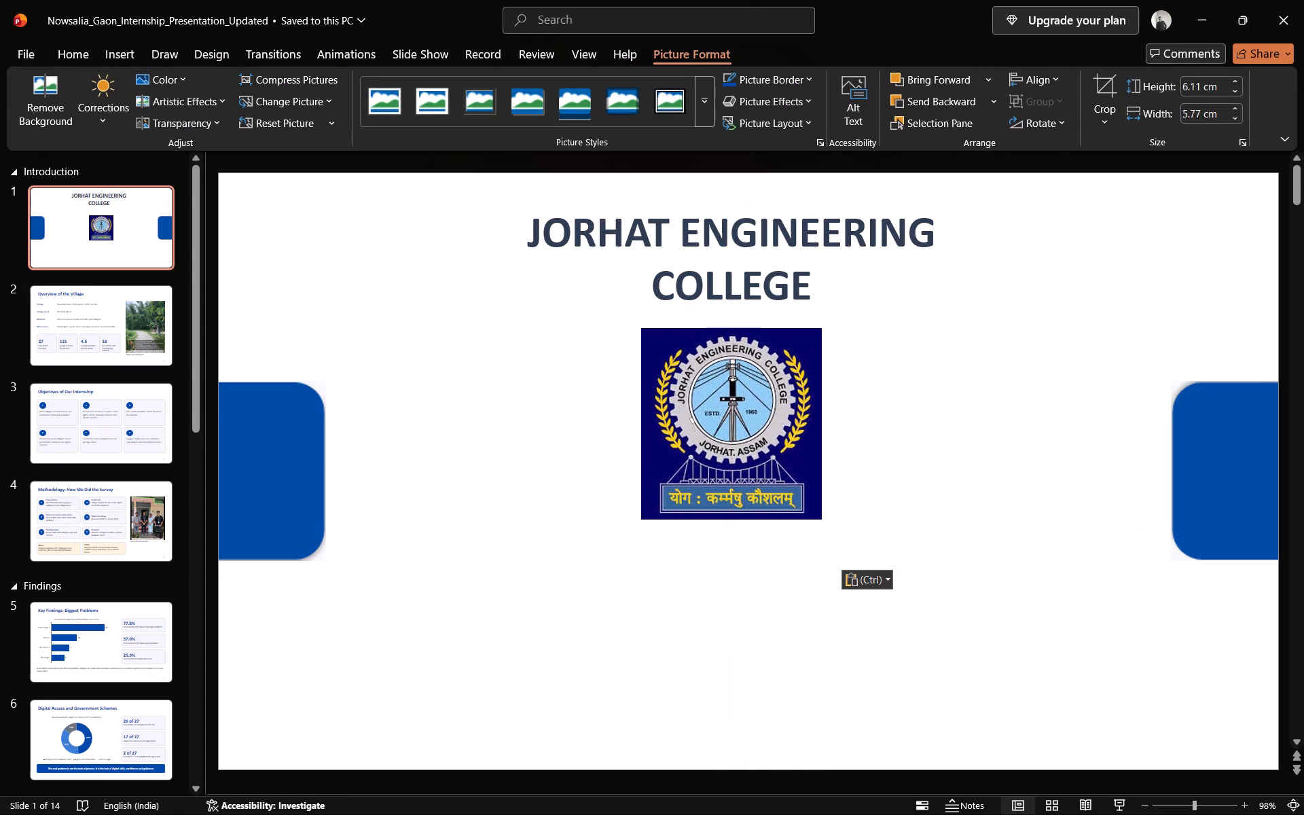
# Enlarge the college logo to about 8.41 cm high by 7.94 cm wide and centre it horizontally on the slide below the heading.
pyautogui.moveTo(739, 329); pyautogui.dragTo(741, 325)
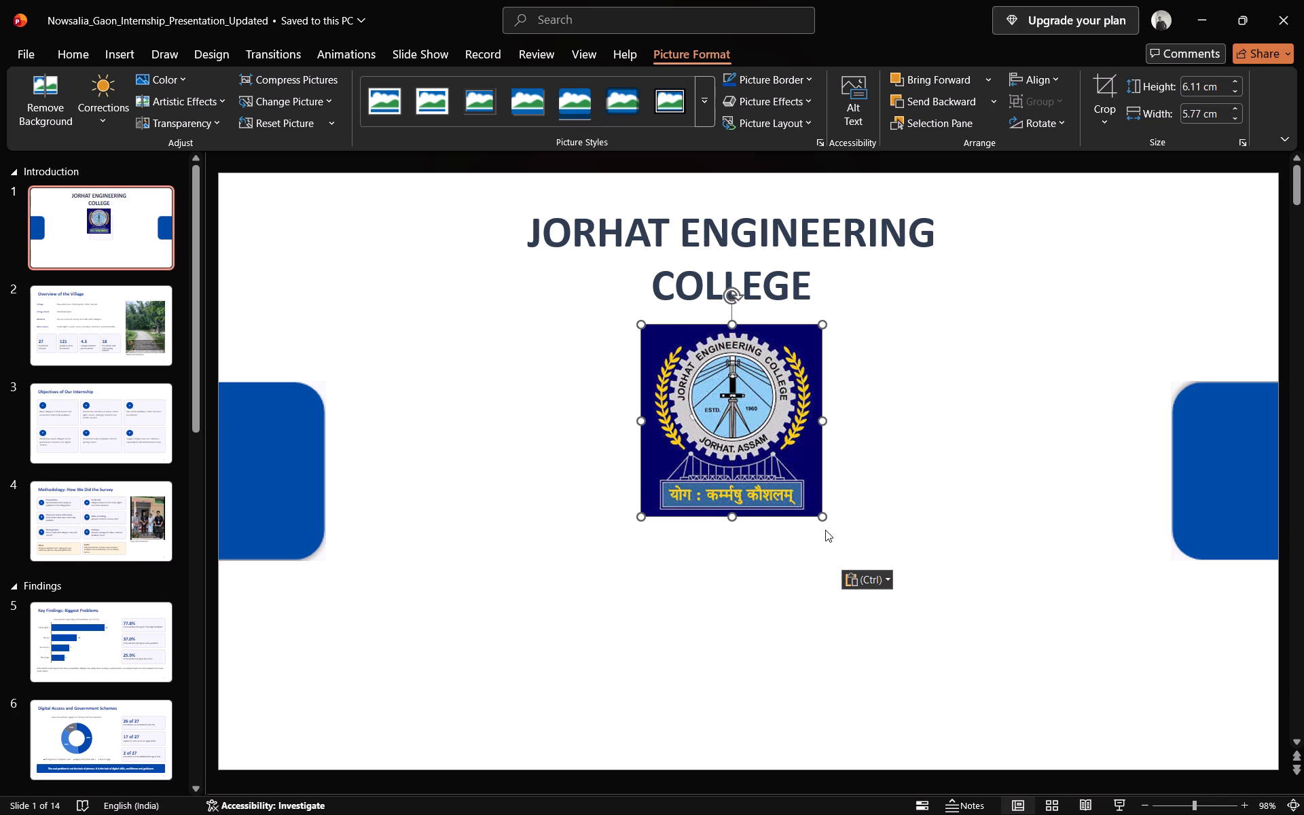
pyautogui.moveTo(825, 518); pyautogui.dragTo(890, 568)
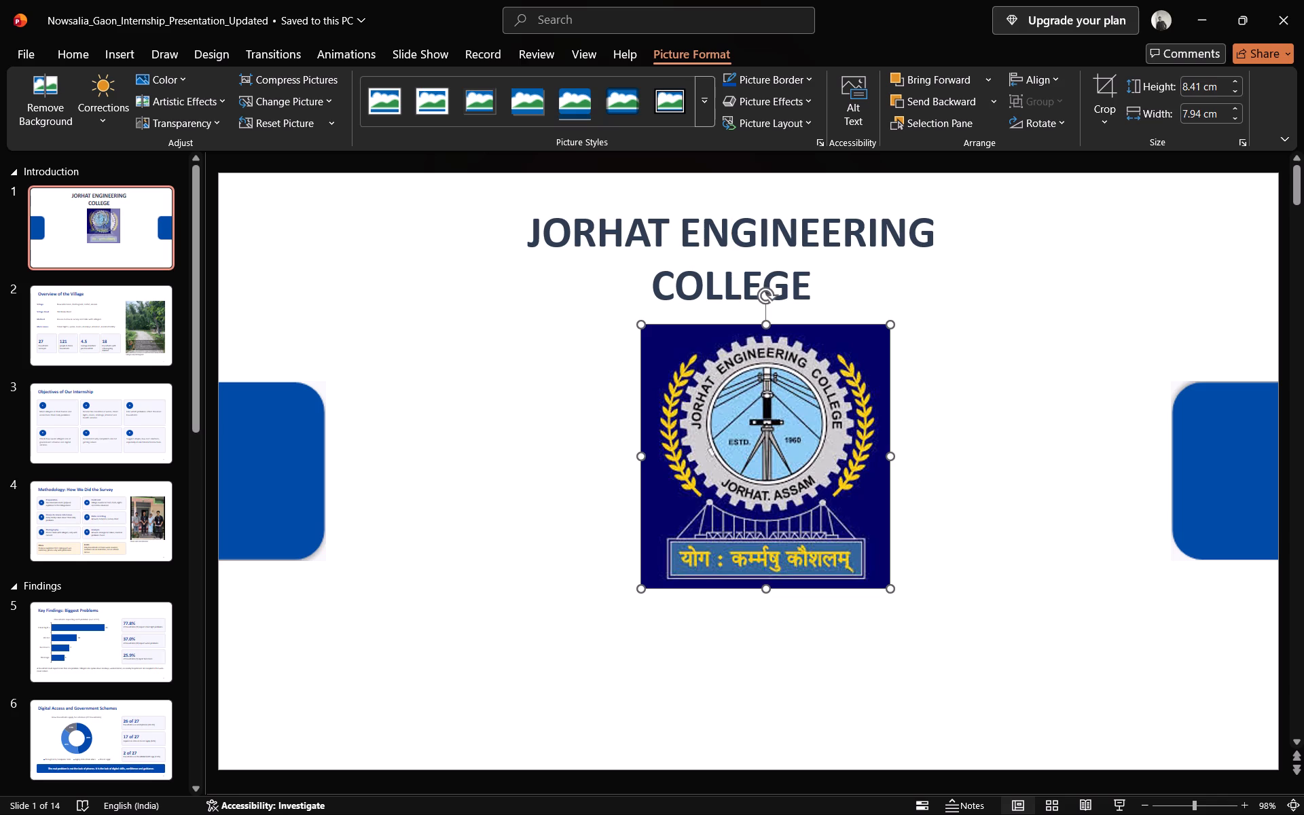
pyautogui.moveTo(782, 325); pyautogui.dragTo(760, 325)
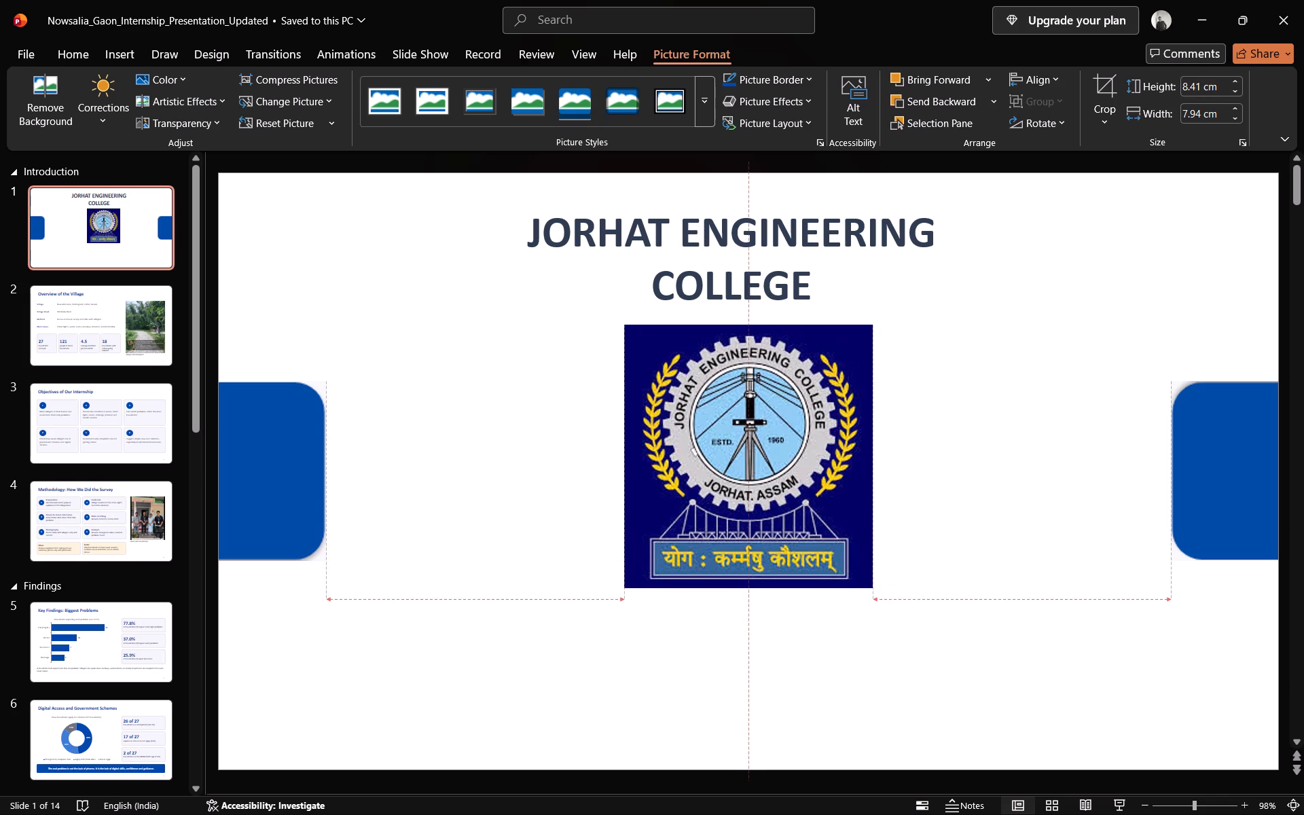
pyautogui.moveTo(760, 325); pyautogui.dragTo(755, 325)
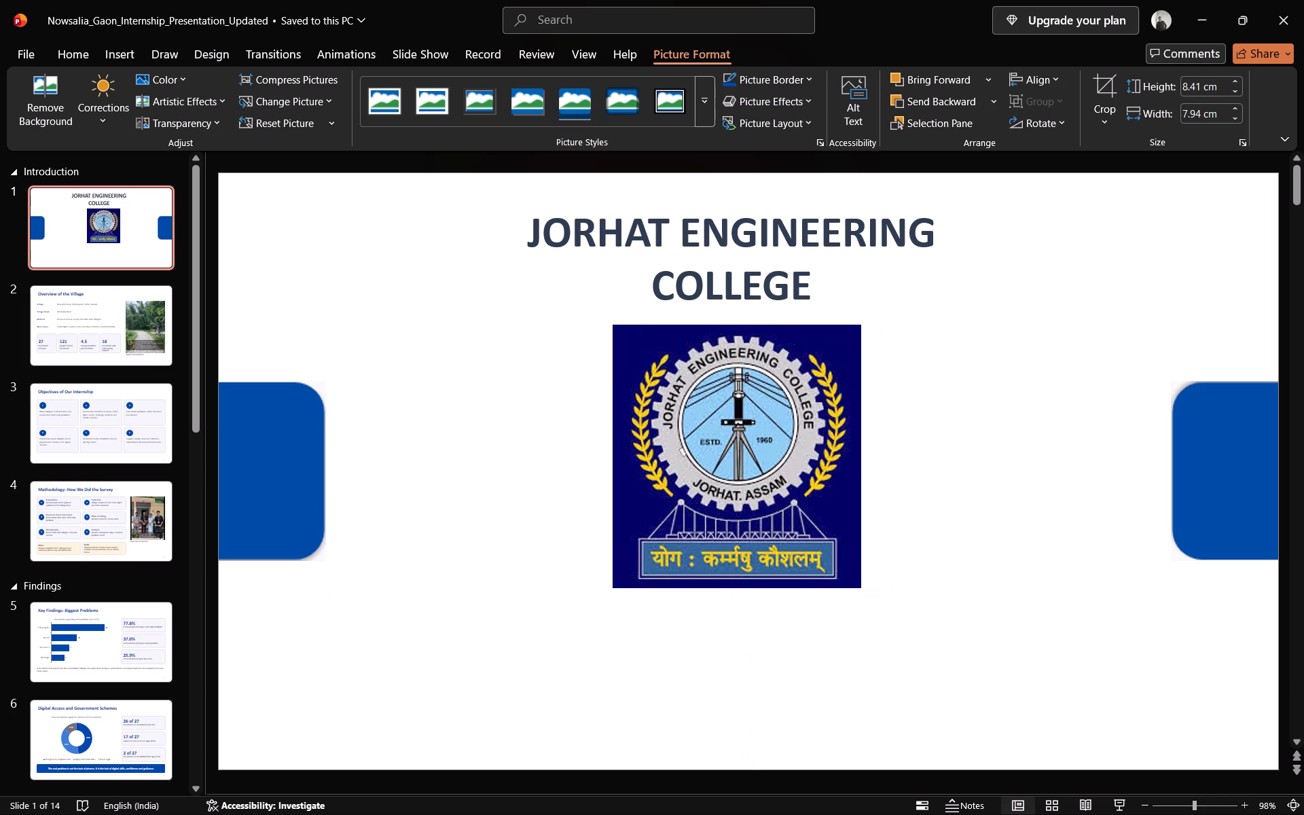
pyautogui.moveTo(755, 325); pyautogui.dragTo(761, 324)
# Move the JORHAT ENGINEERING COLLEGE heading horizontally so that it is centred directly above the college logo.
pyautogui.click(776, 274)
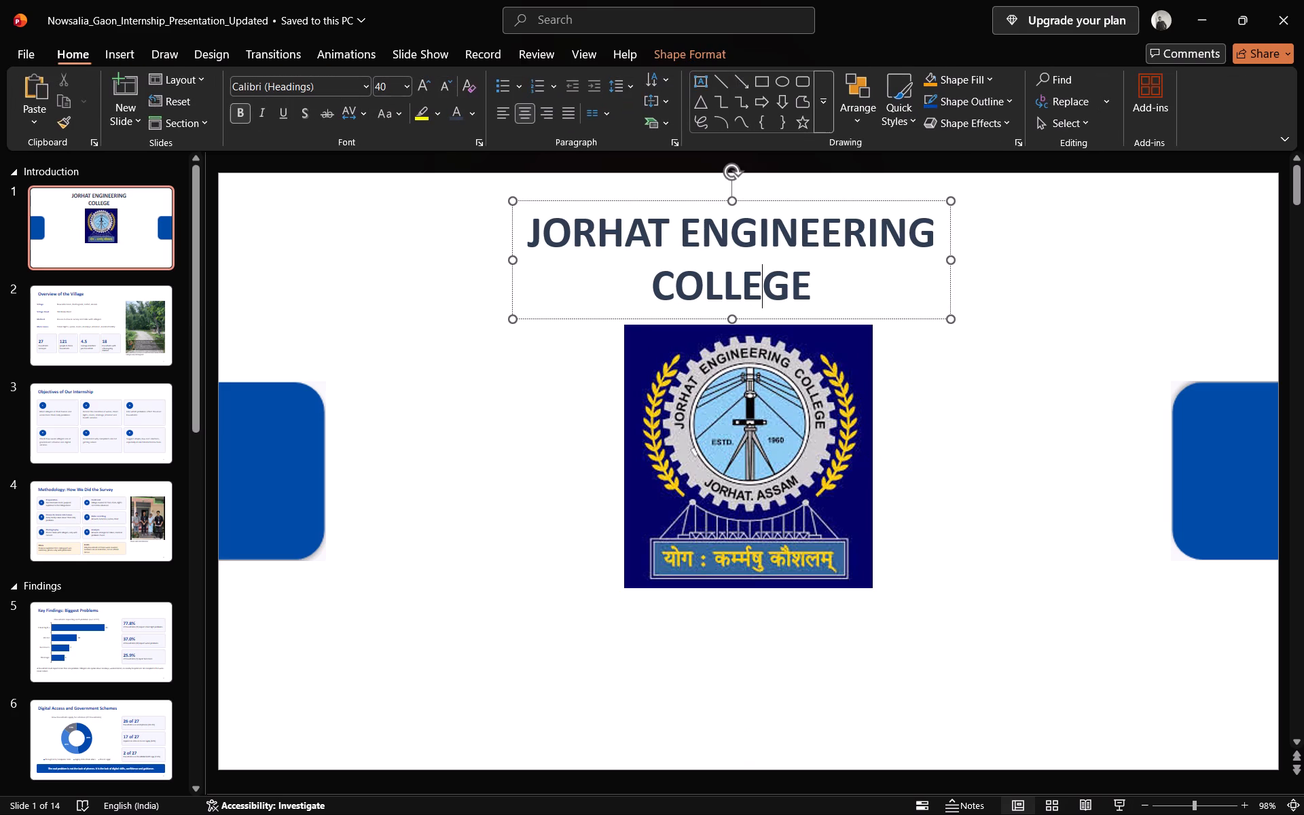
pyautogui.click(731, 190)
pyautogui.click(753, 226)
pyautogui.moveTo(750, 202); pyautogui.dragTo(768, 202)
pyautogui.click(1007, 457)
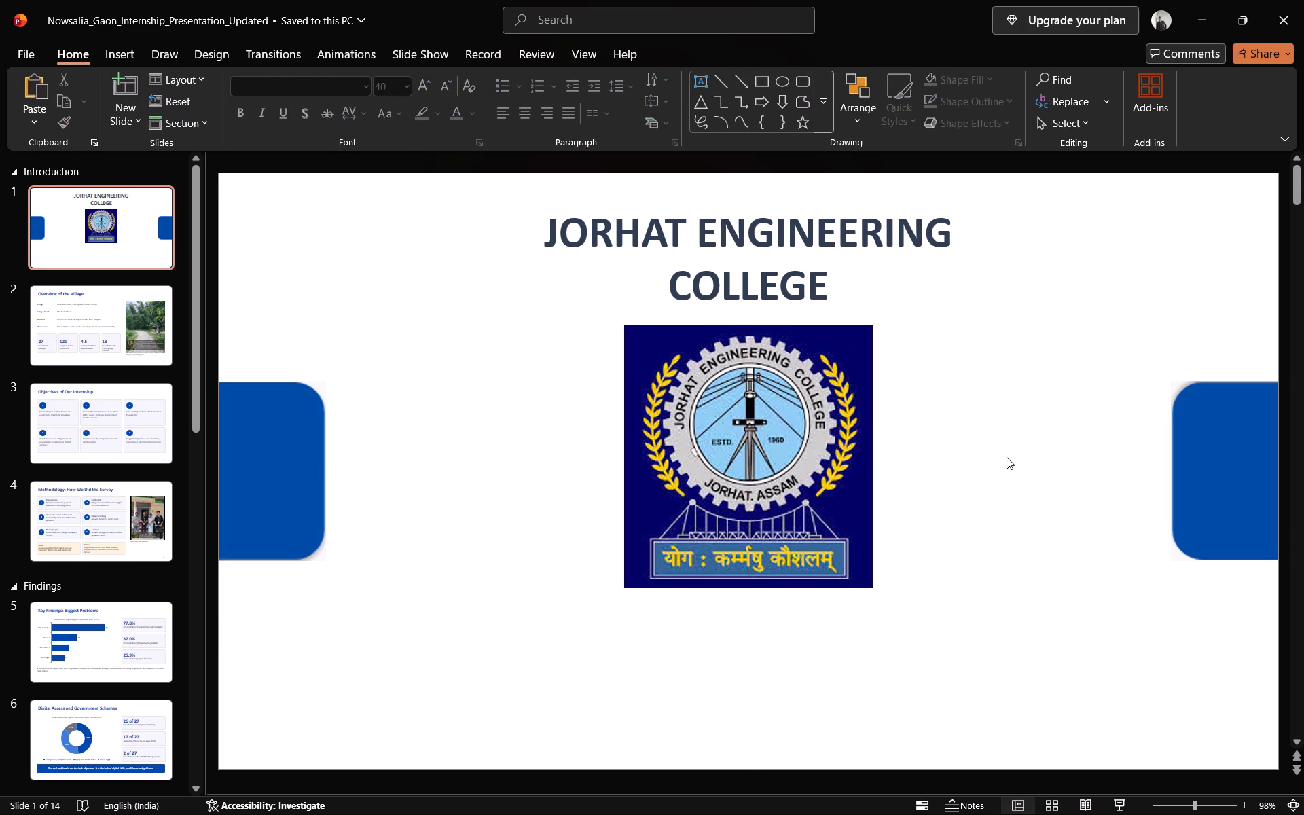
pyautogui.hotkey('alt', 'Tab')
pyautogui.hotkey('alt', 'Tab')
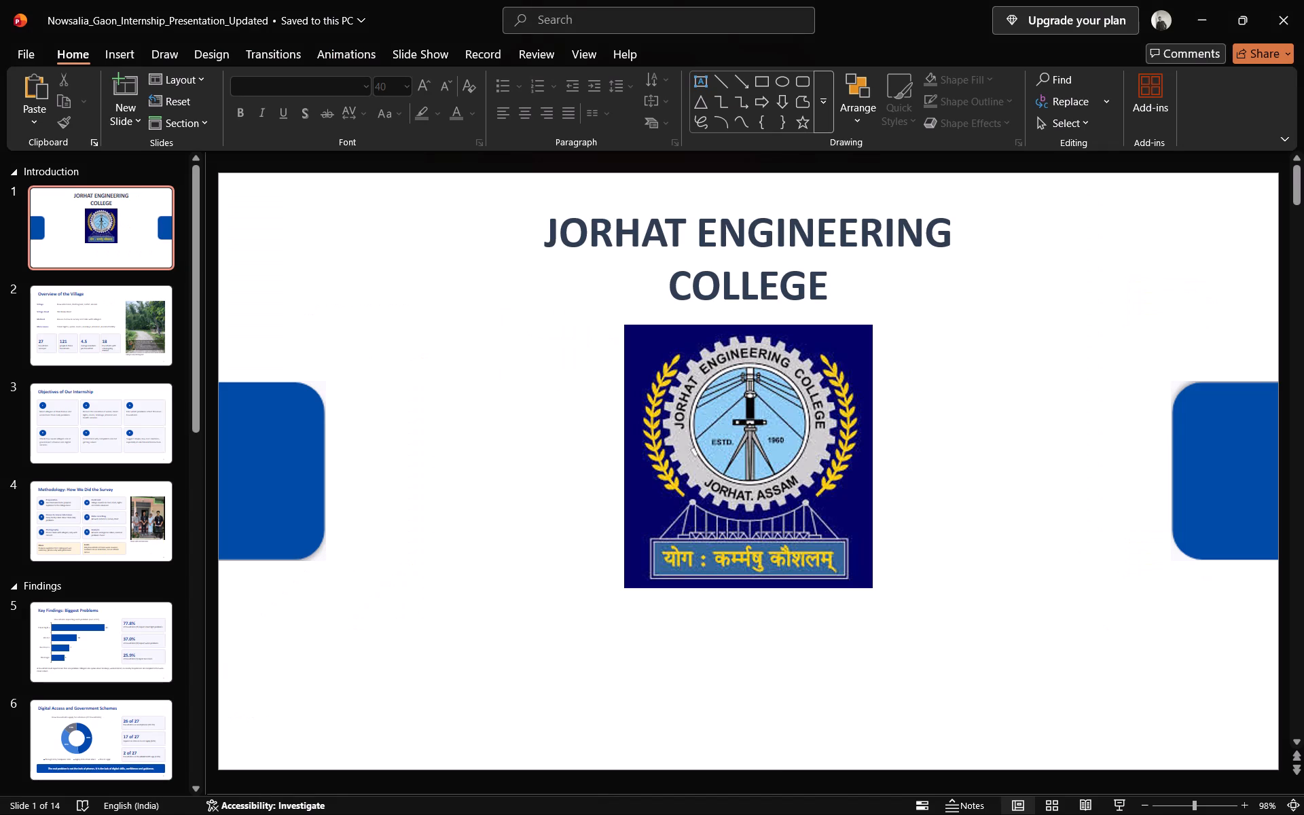
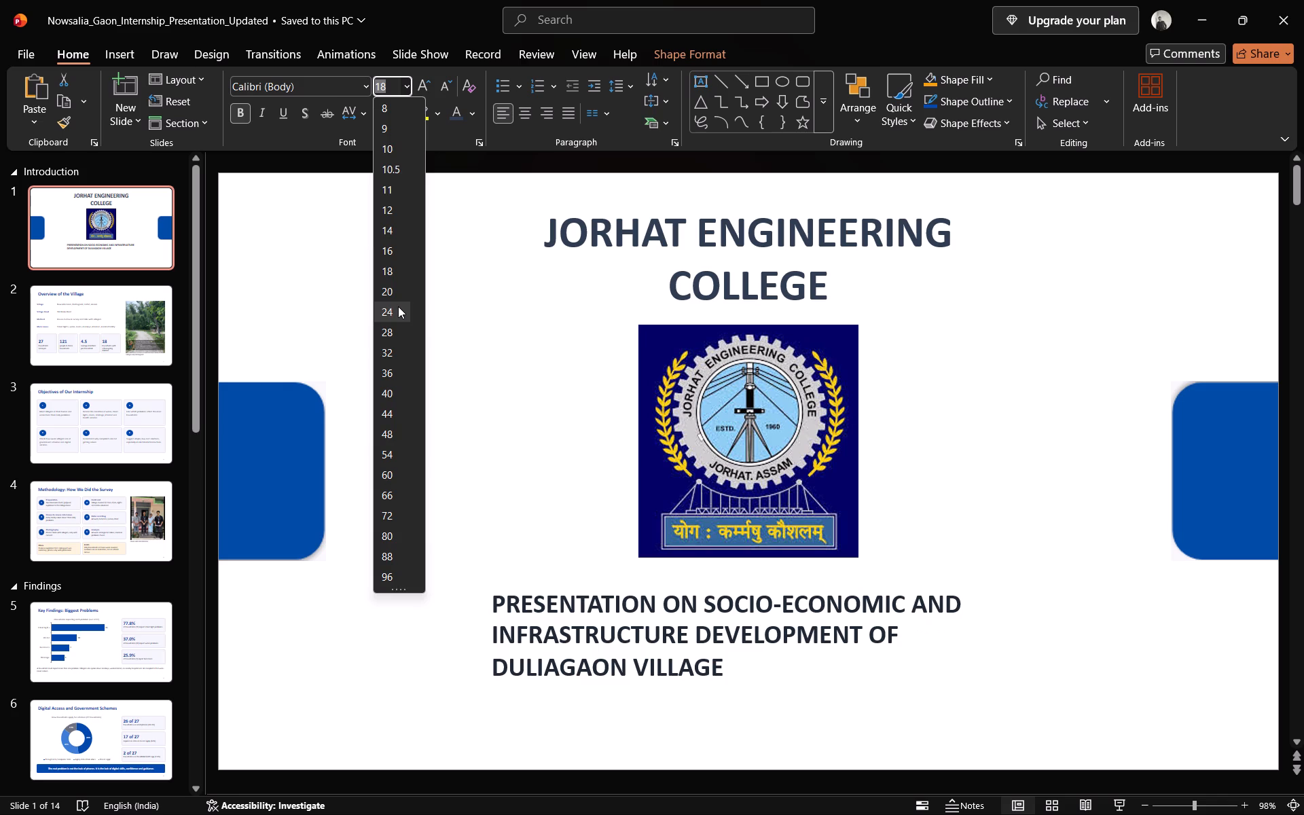
# Set the presentation title text below the college logo to font size 24.
pyautogui.click(398, 306)
pyautogui.click(367, 90)
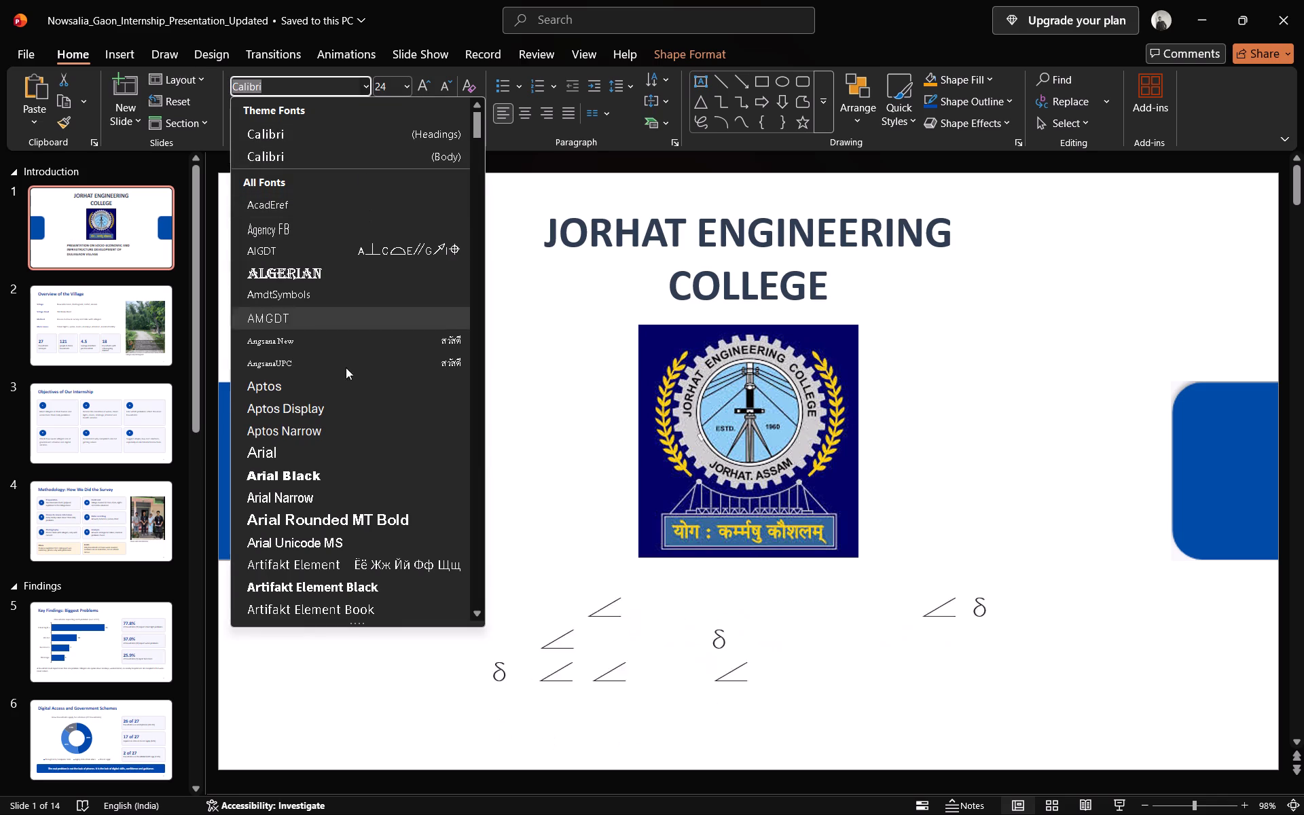
pyautogui.click(813, 252)
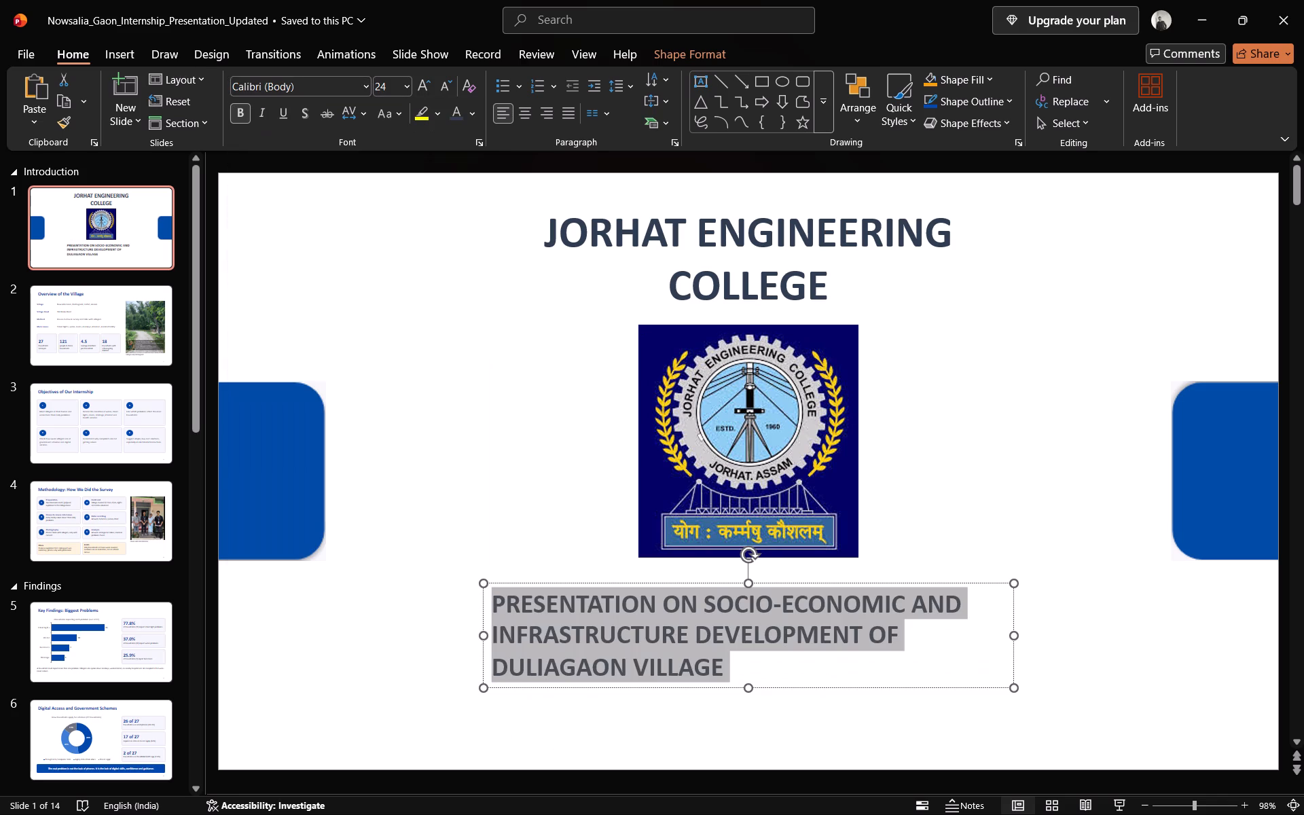
# Change the font of the JORHAT ENGINEERING COLLEGE heading to Arial Black.
pyautogui.click(825, 276)
pyautogui.moveTo(825, 276); pyautogui.dragTo(604, 228)
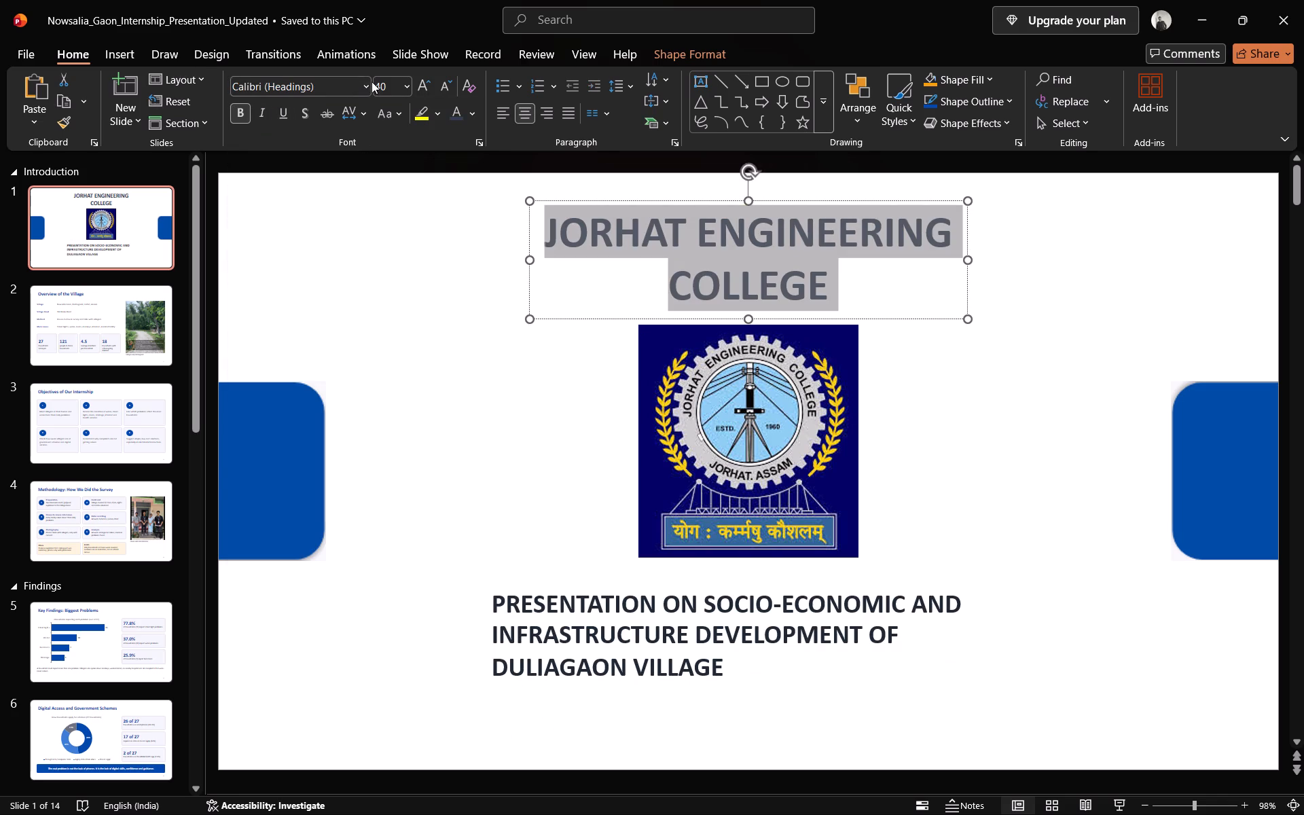
pyautogui.click(371, 83)
pyautogui.click(361, 92)
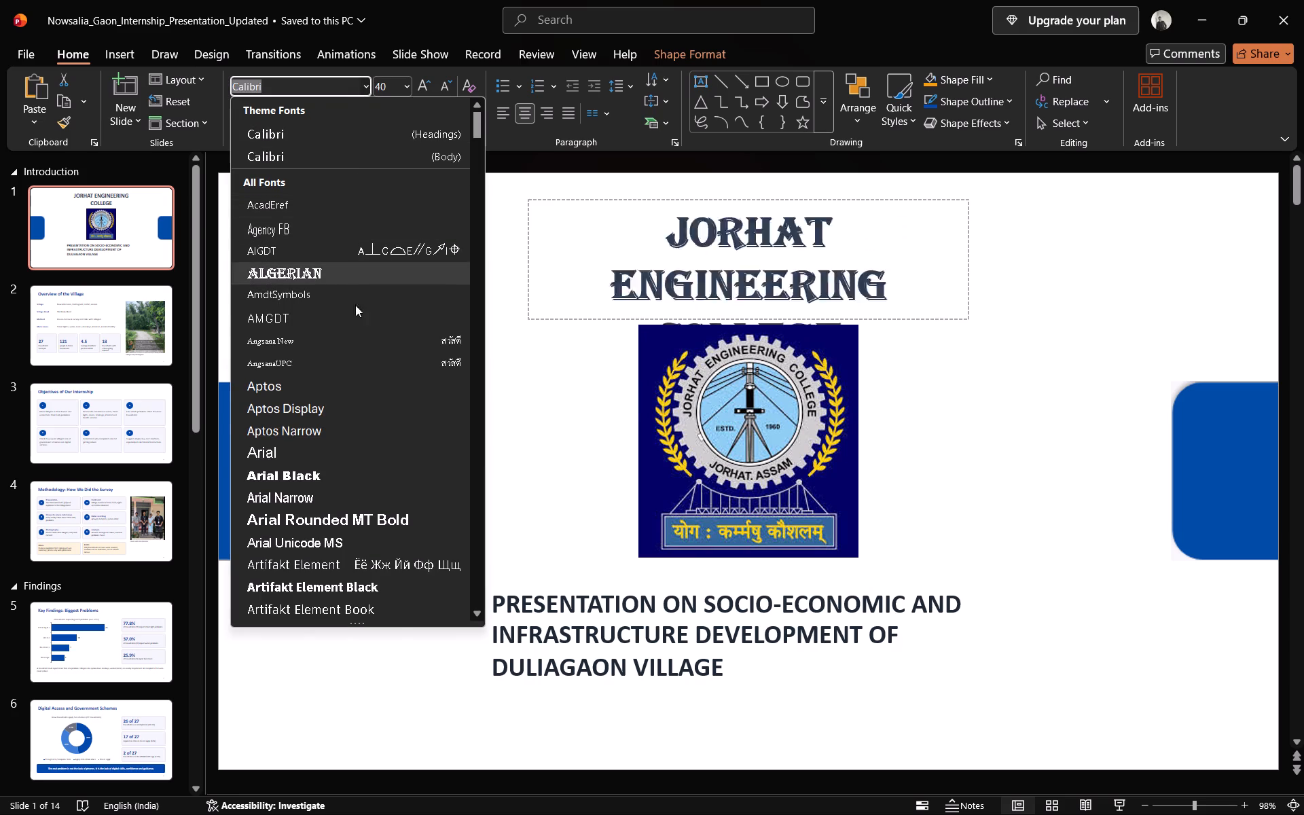
pyautogui.click(363, 469)
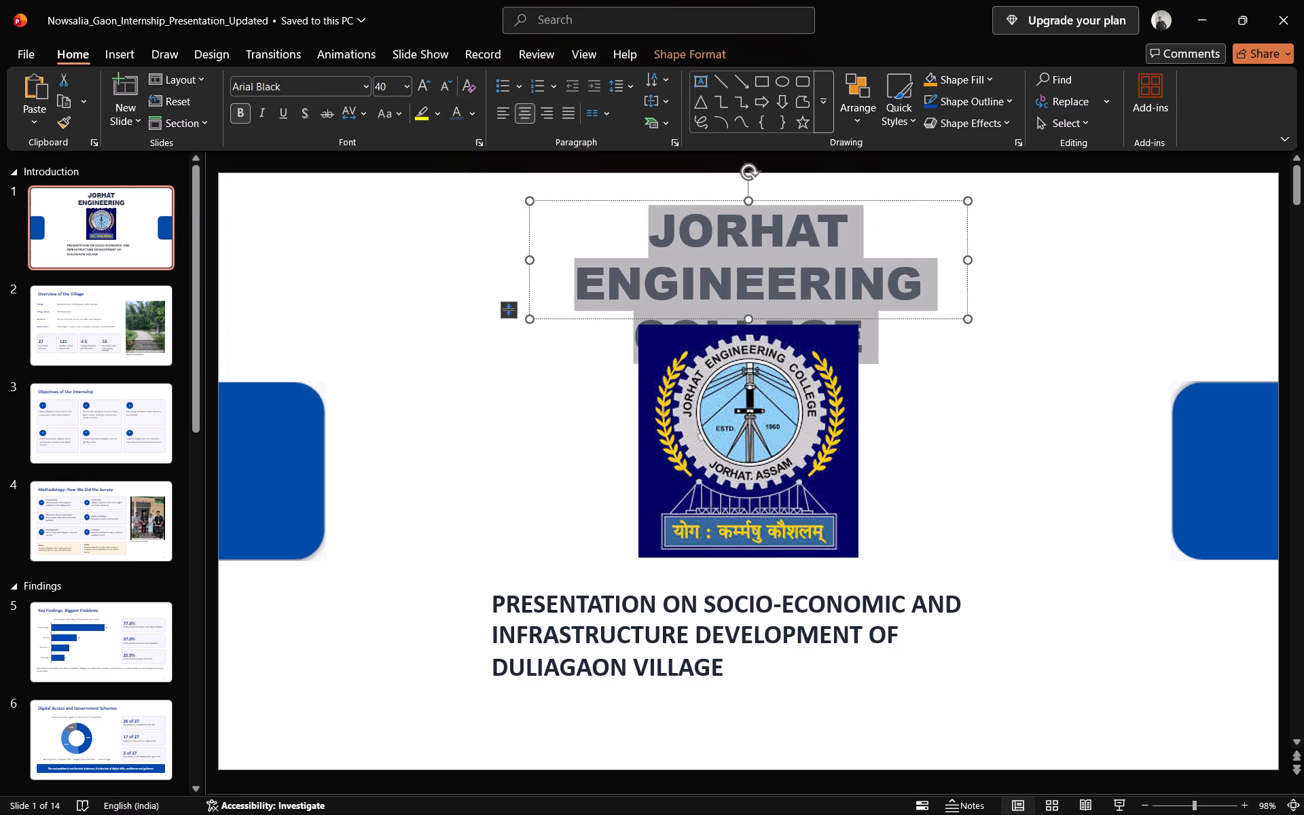
# Enlarge the college heading's text box, mainly in width, so JORHAT ENGINEERING fits on one line with COLLEGE below.
pyautogui.moveTo(971, 319); pyautogui.dragTo(983, 323)
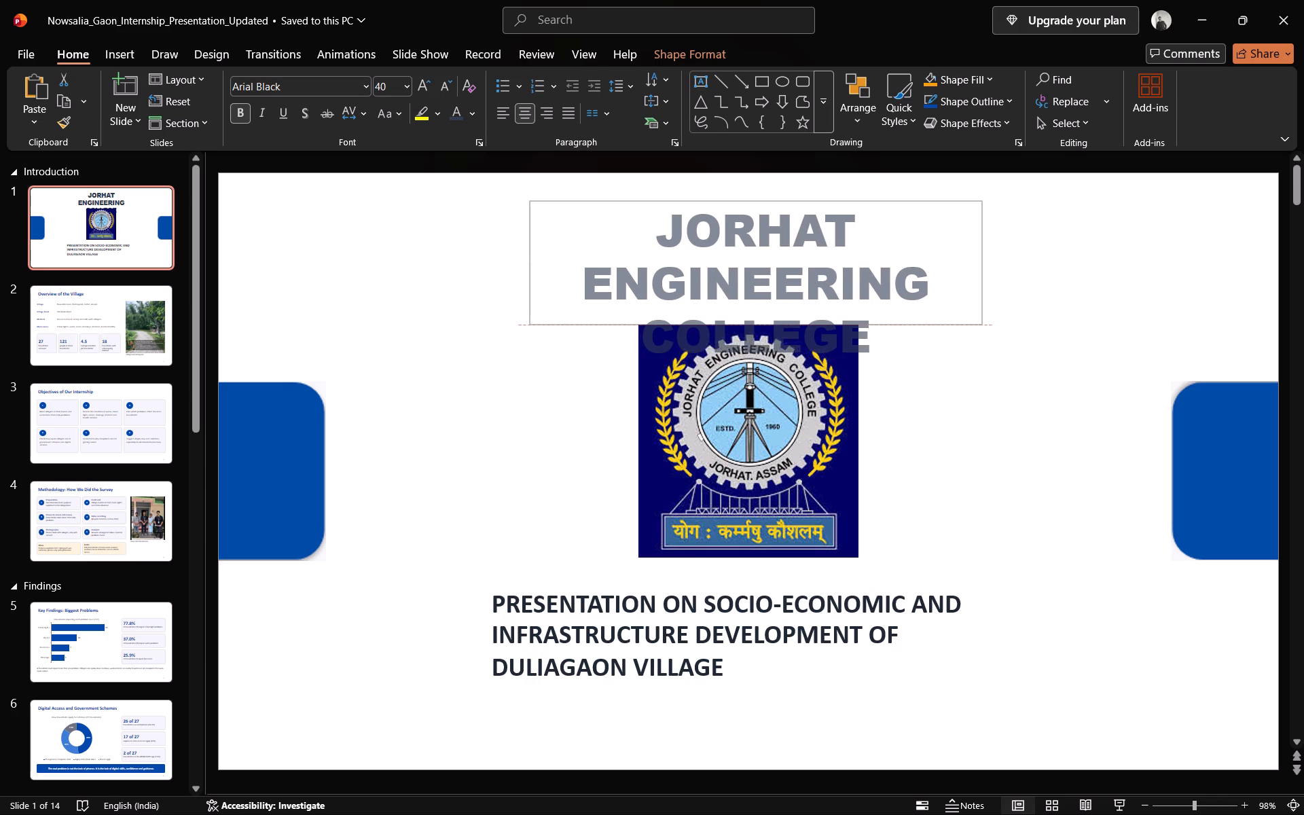
pyautogui.moveTo(983, 323); pyautogui.dragTo(1125, 345)
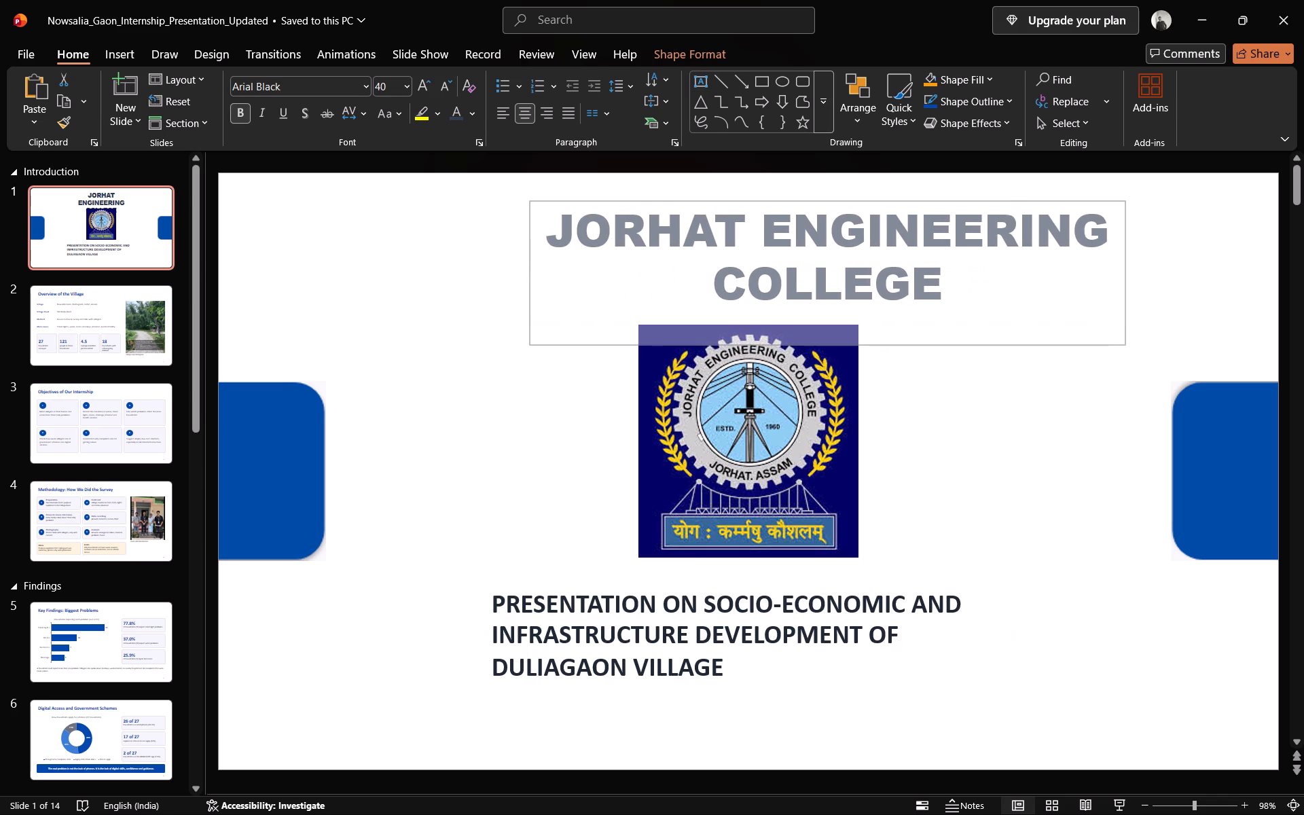
pyautogui.moveTo(1125, 345); pyautogui.dragTo(1125, 344)
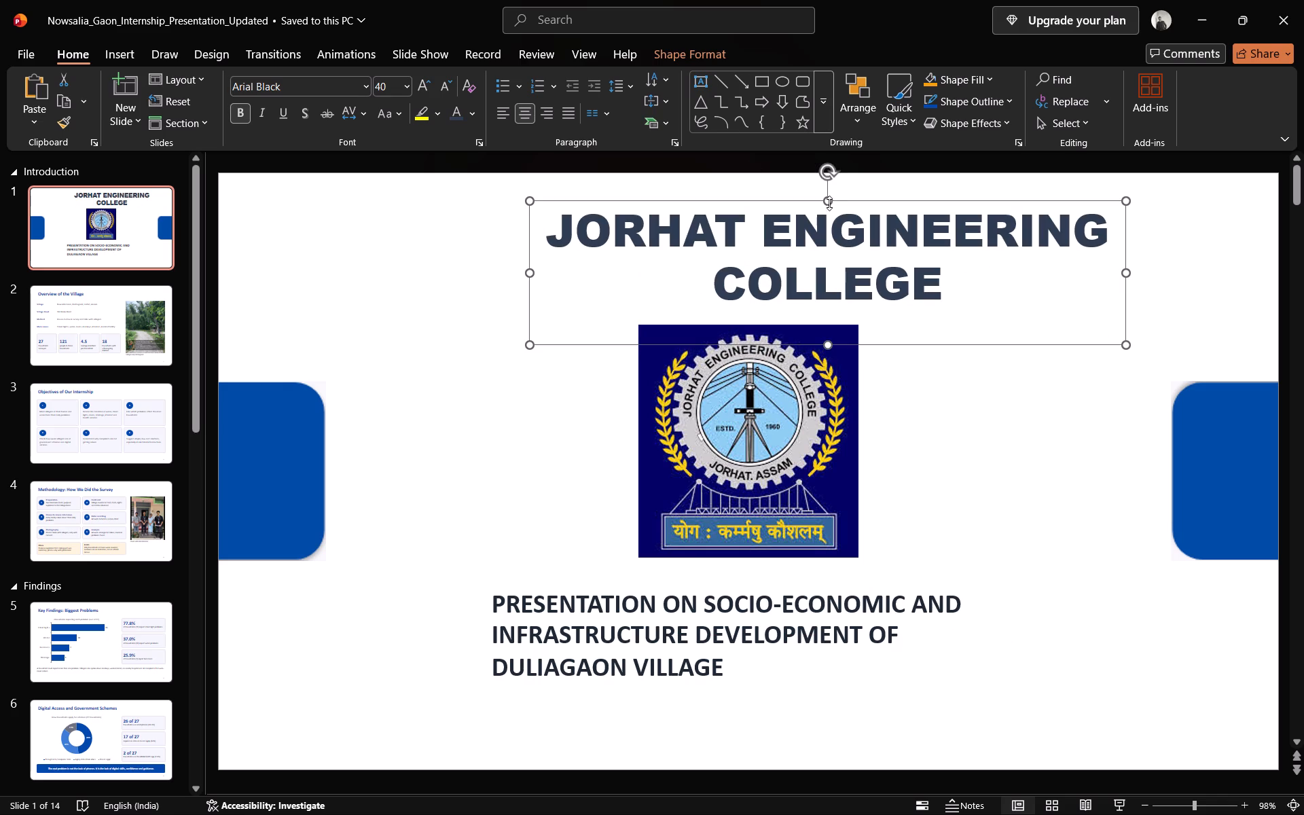
# Set the JORHAT ENGINEERING COLLEGE heading on the title slide to font size 36.
pyautogui.click(412, 87)
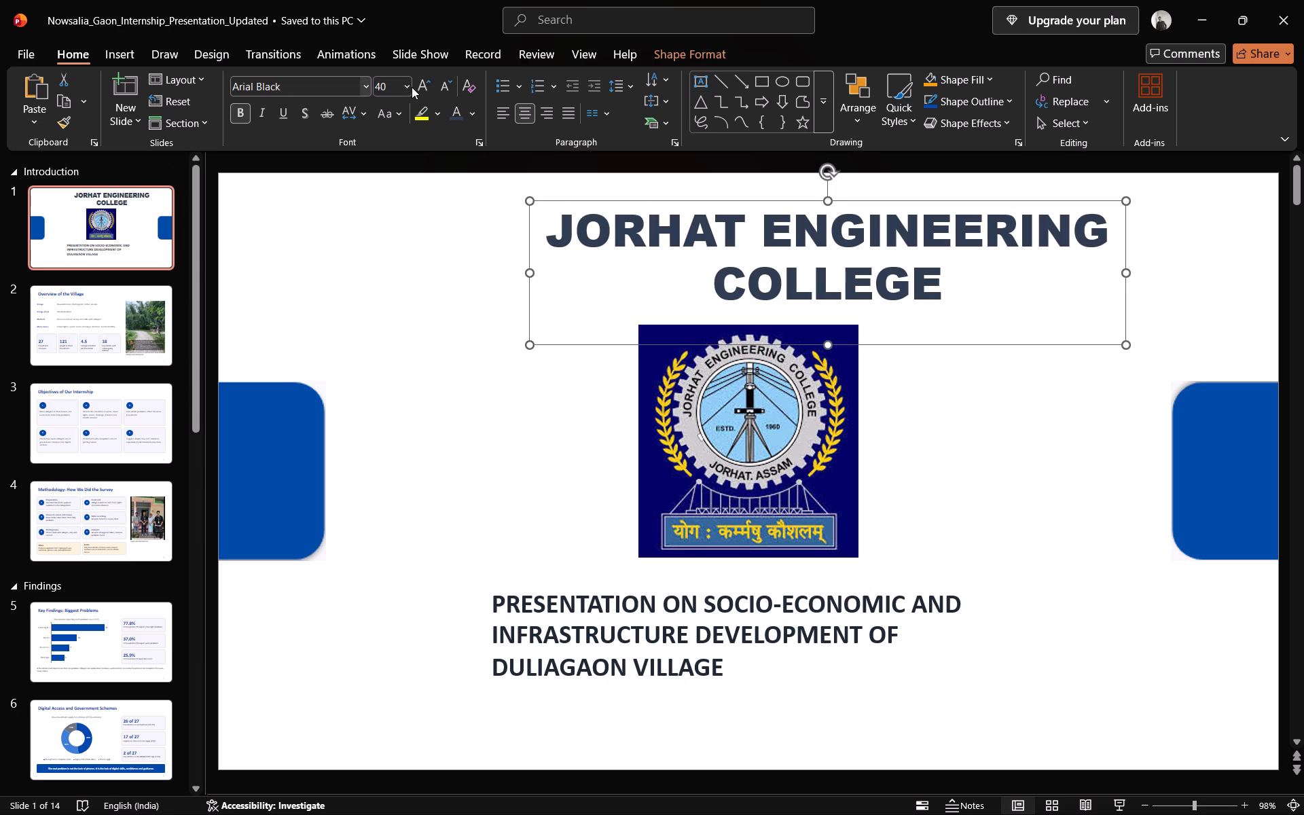
pyautogui.click(406, 89)
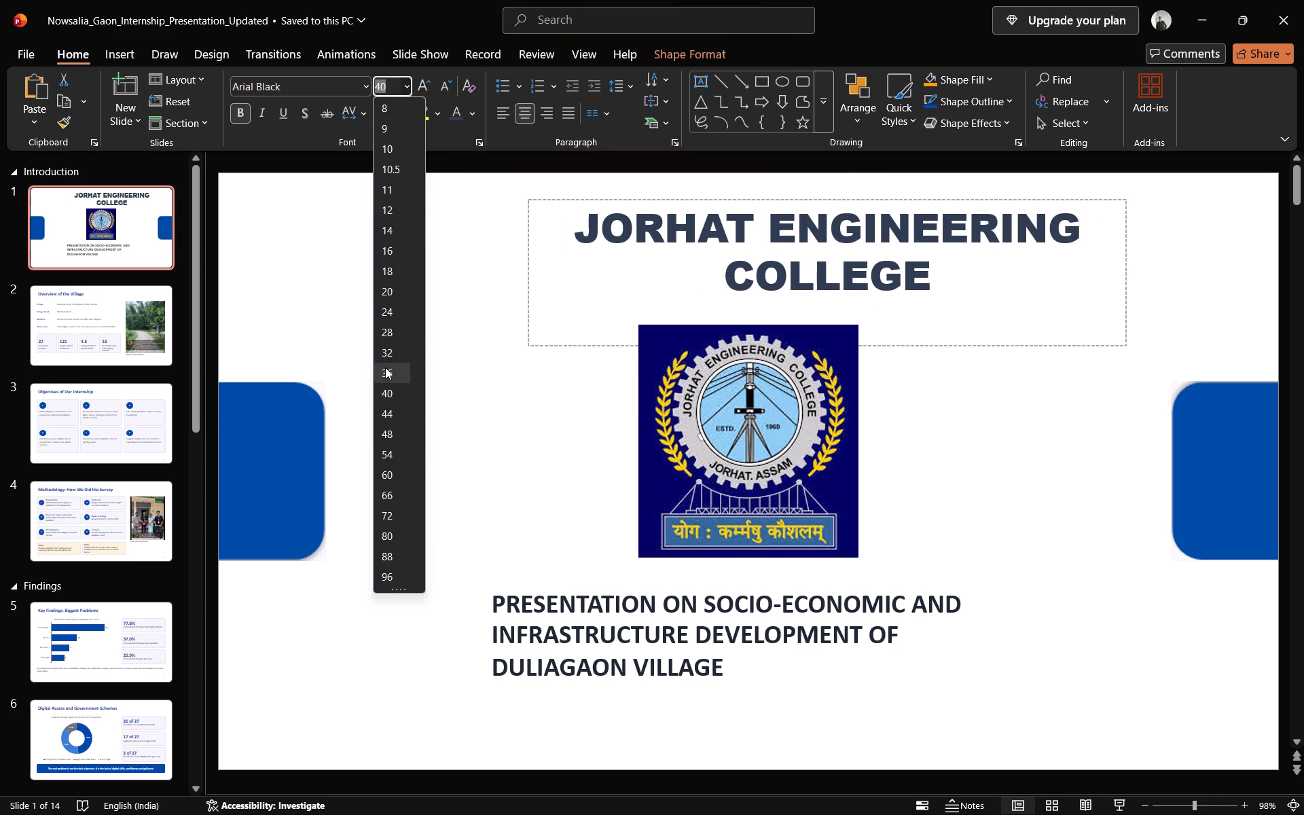
pyautogui.click(386, 368)
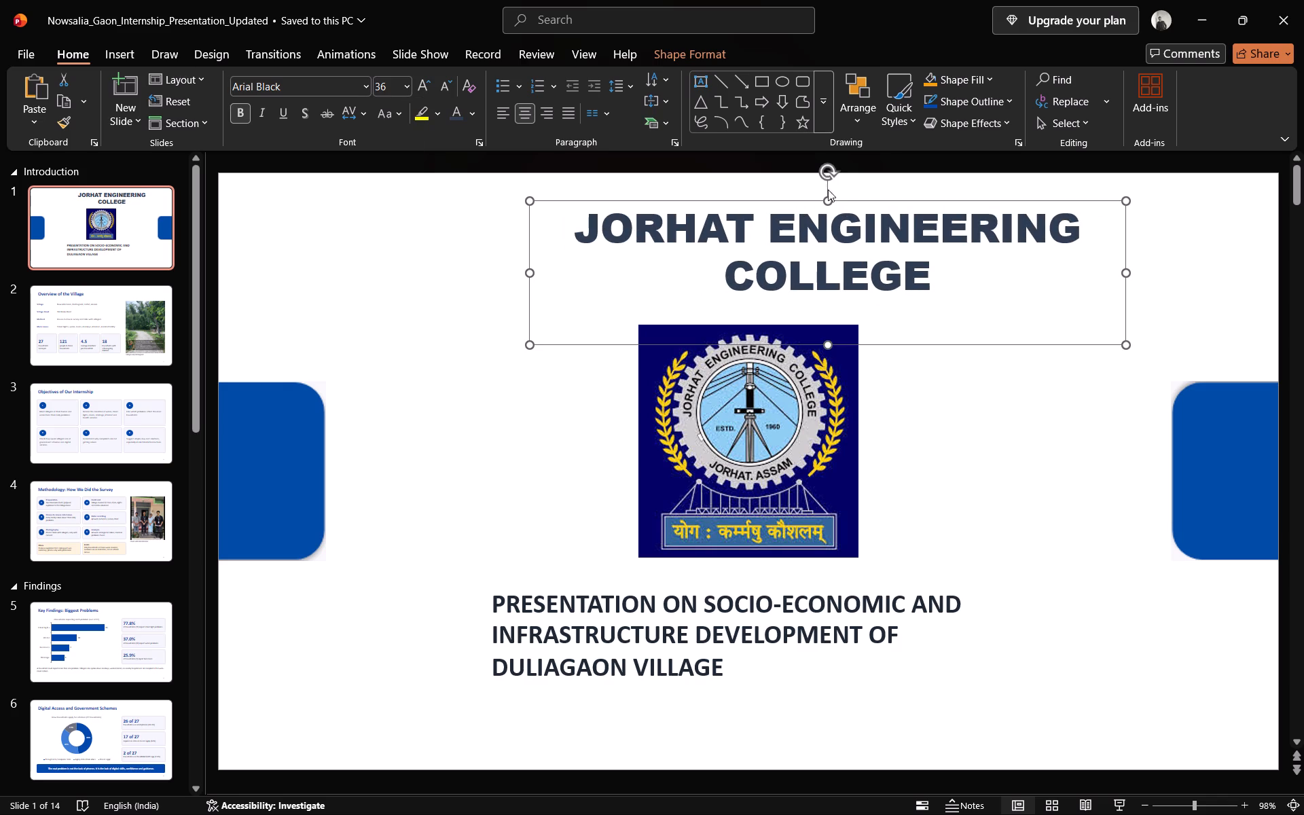
# Move the college heading's text box horizontally so the heading is centred above the college logo.
pyautogui.moveTo(850, 202); pyautogui.dragTo(793, 204)
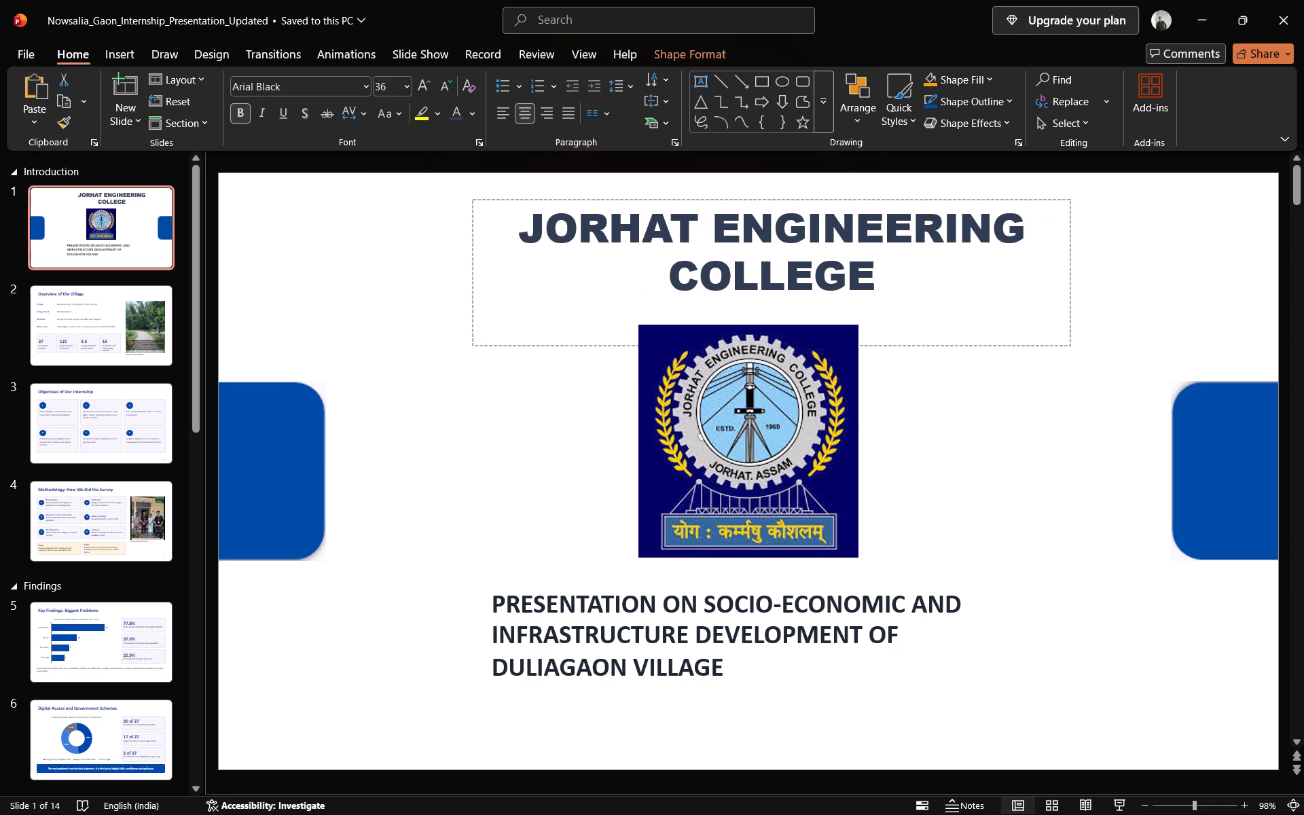
pyautogui.moveTo(793, 204); pyautogui.dragTo(768, 205)
pyautogui.click(910, 399)
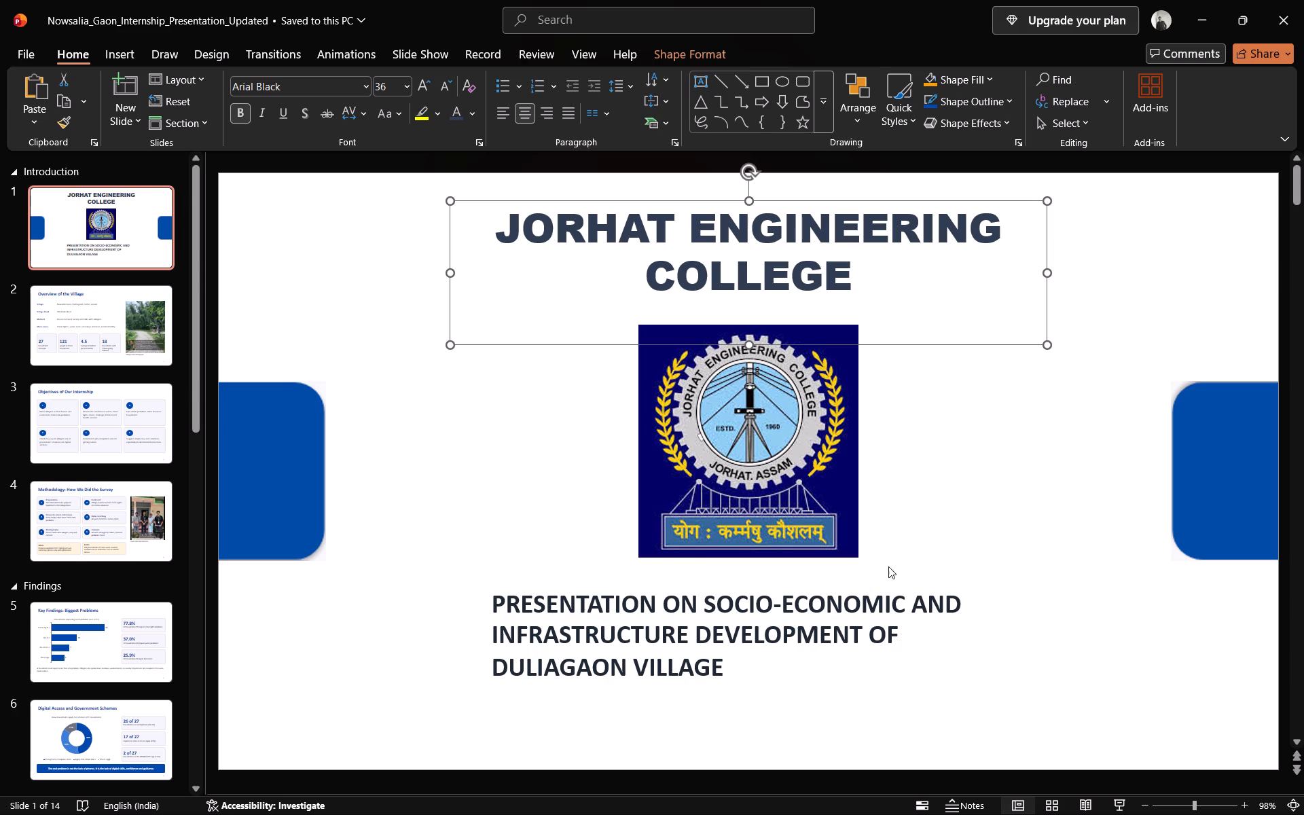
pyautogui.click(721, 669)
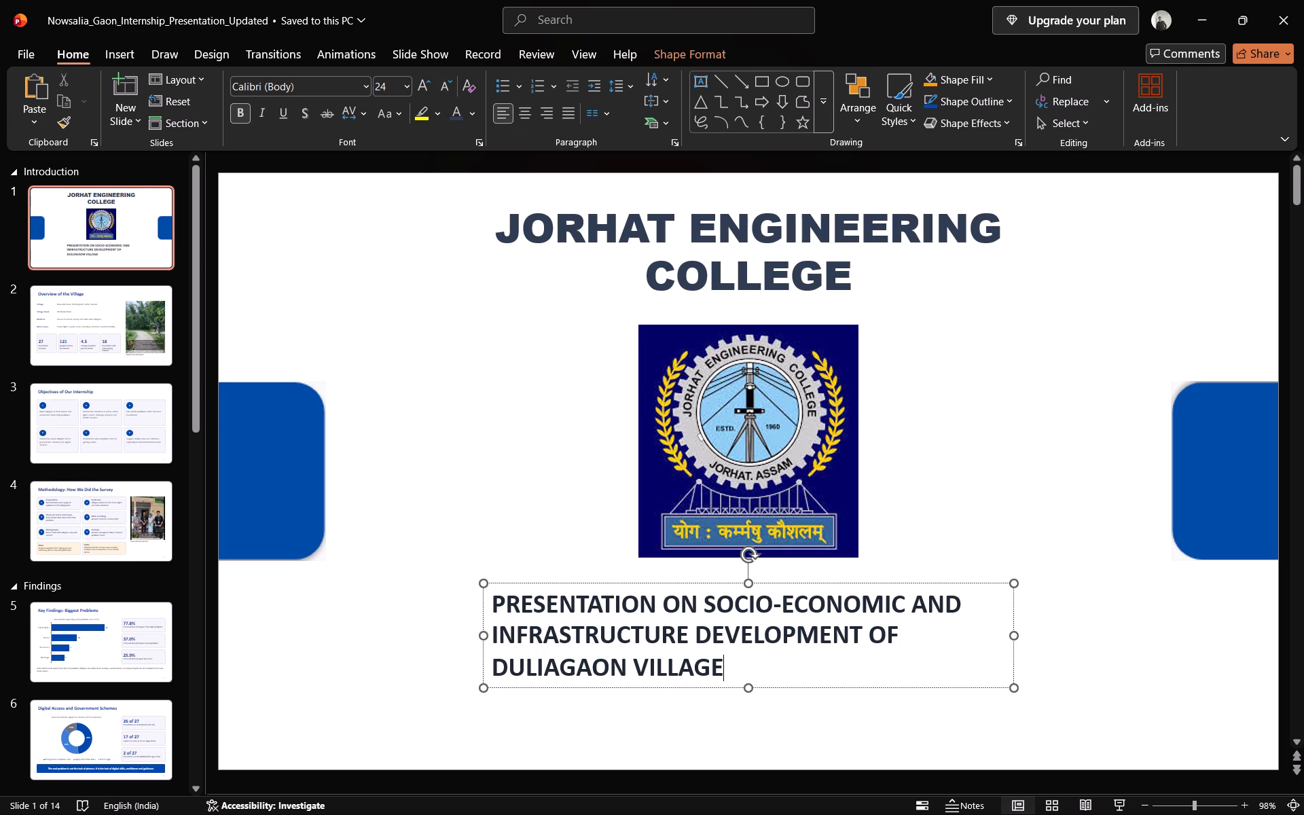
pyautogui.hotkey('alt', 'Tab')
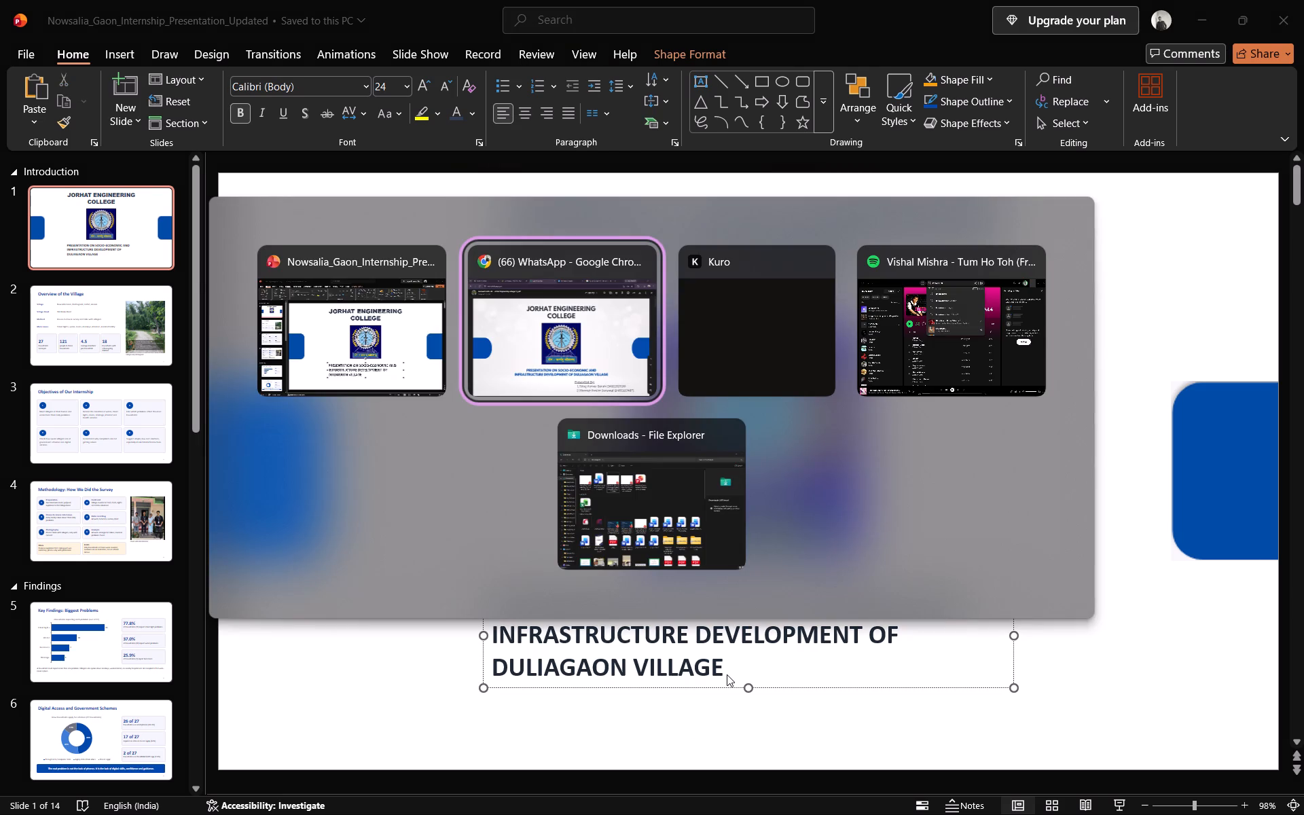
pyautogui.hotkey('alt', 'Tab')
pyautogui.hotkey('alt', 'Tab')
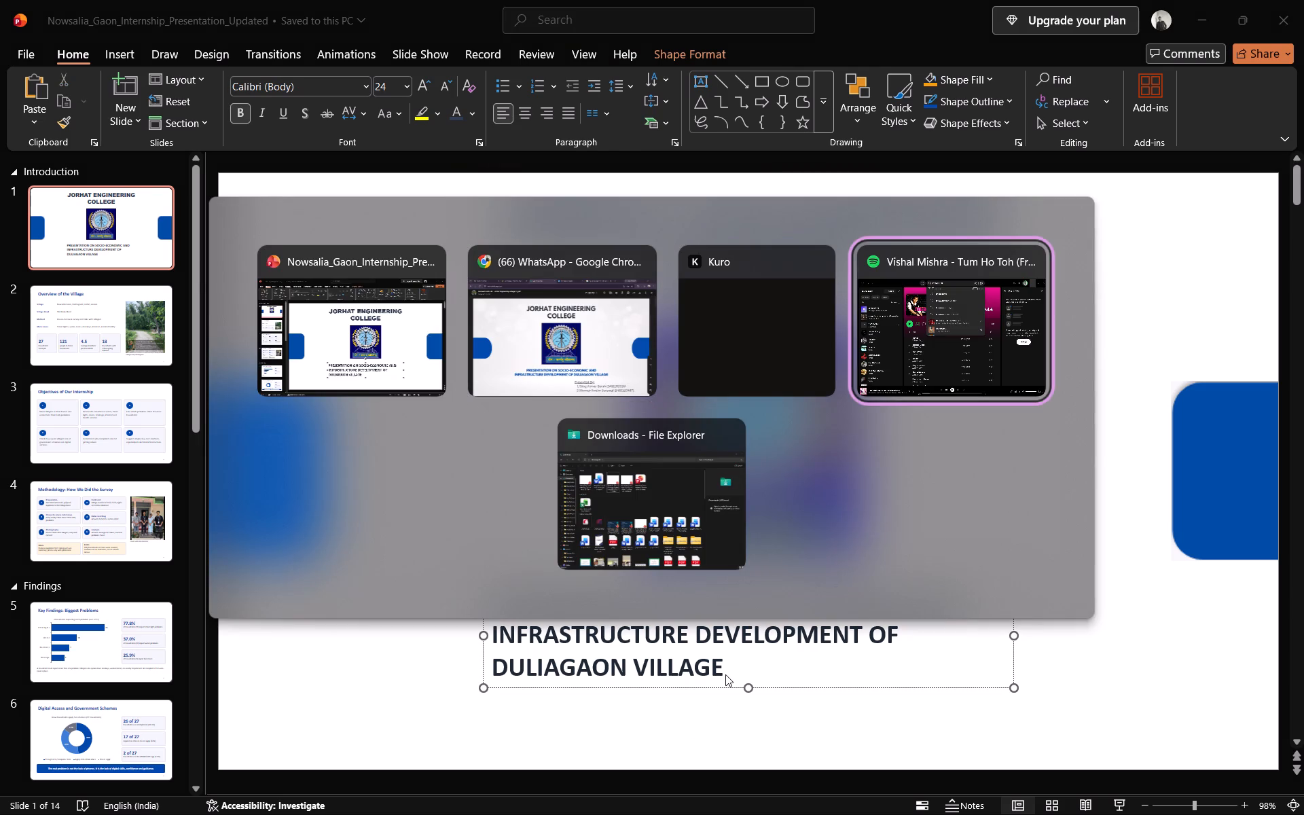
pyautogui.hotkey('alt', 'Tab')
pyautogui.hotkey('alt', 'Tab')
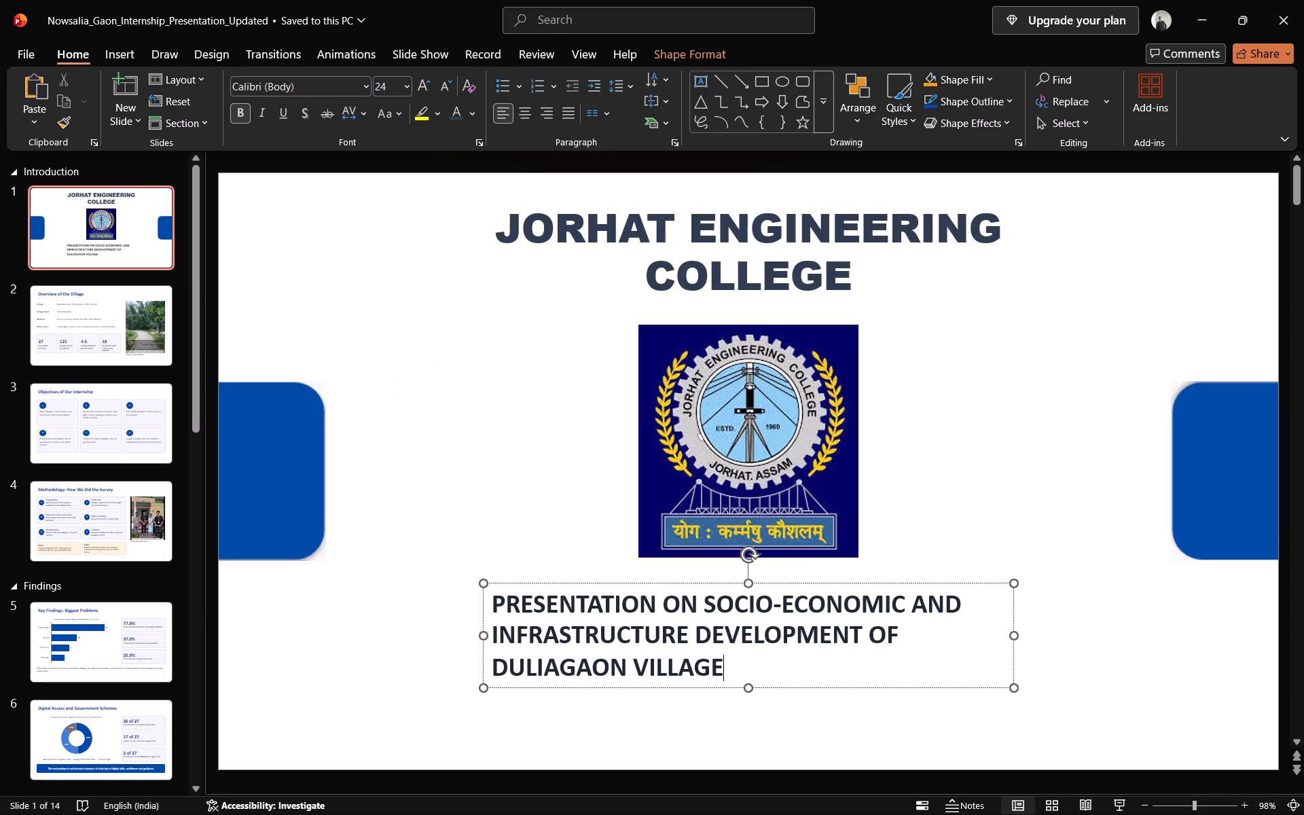
# Look through the whole deck, from Overview of the Village to the THANK YOU slide, and return to the title slide.
pyautogui.scroll(-3, 835, 621)
pyautogui.scroll(2, 835, 621)
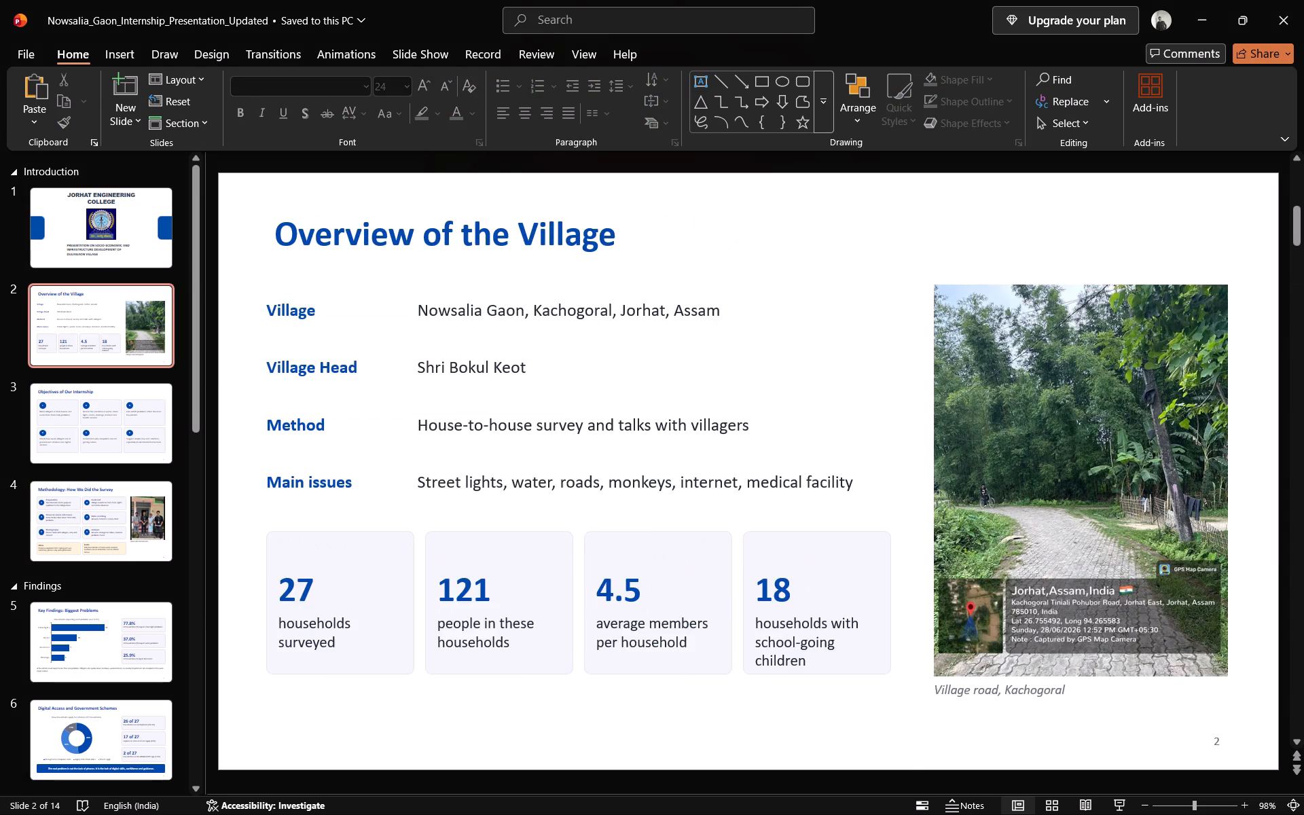
pyautogui.scroll(1, 835, 621)
pyautogui.scroll(-2, 835, 621)
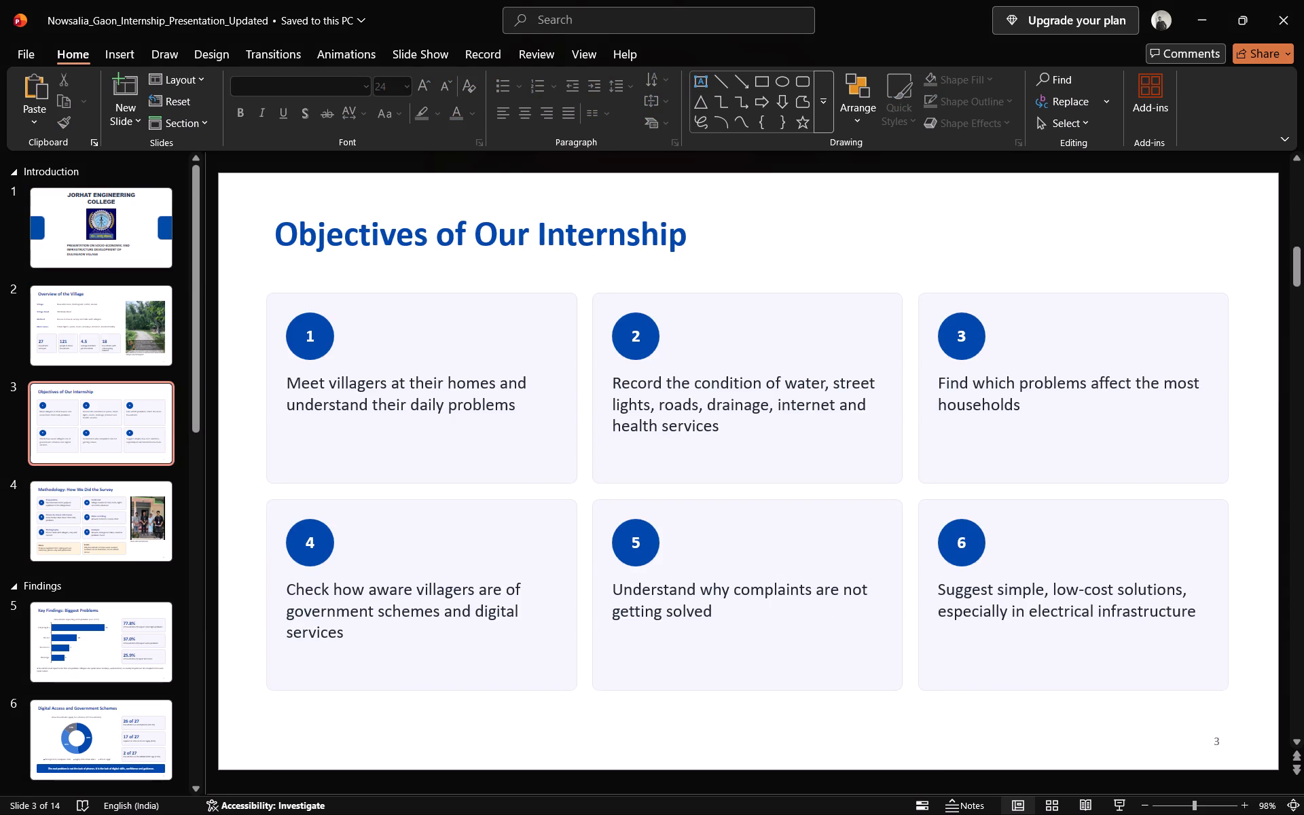
pyautogui.scroll(-4, 835, 621)
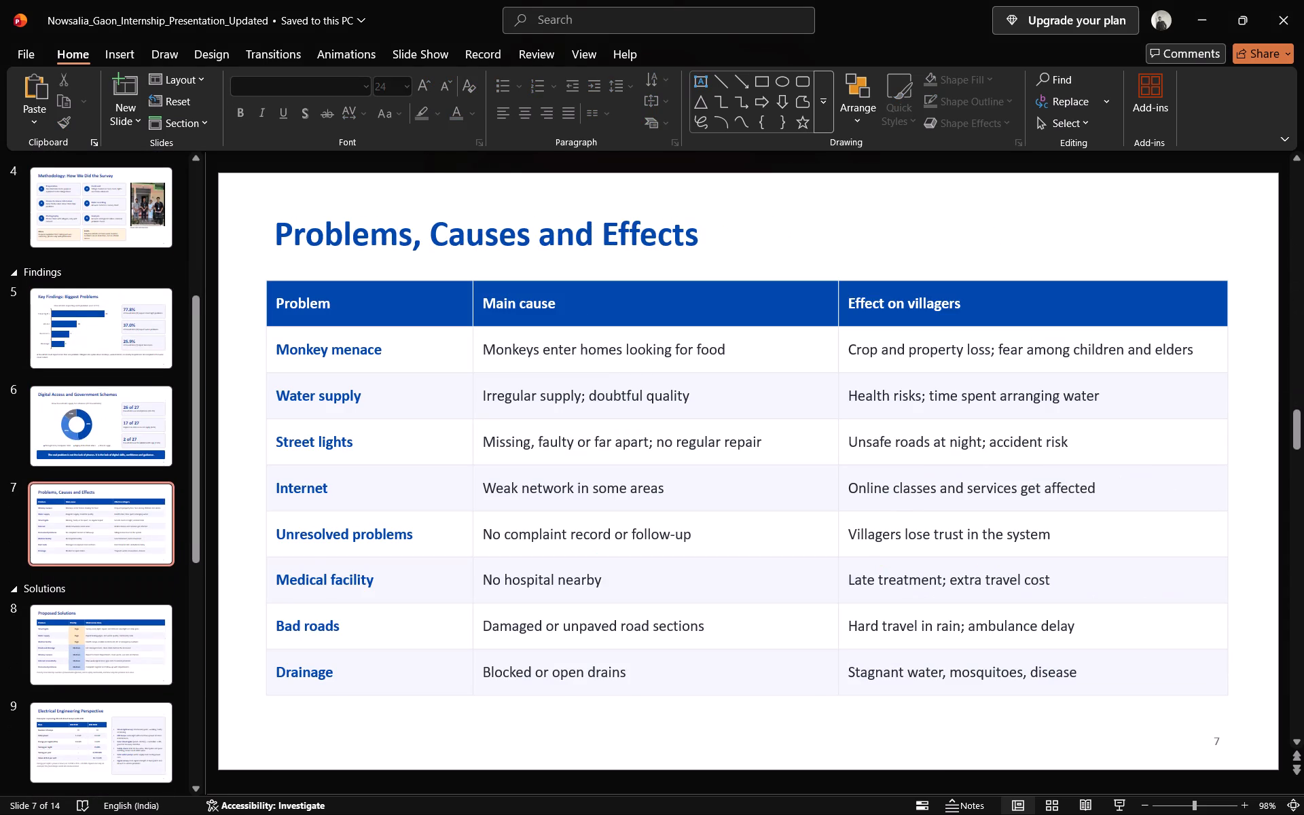
pyautogui.scroll(-3, 835, 621)
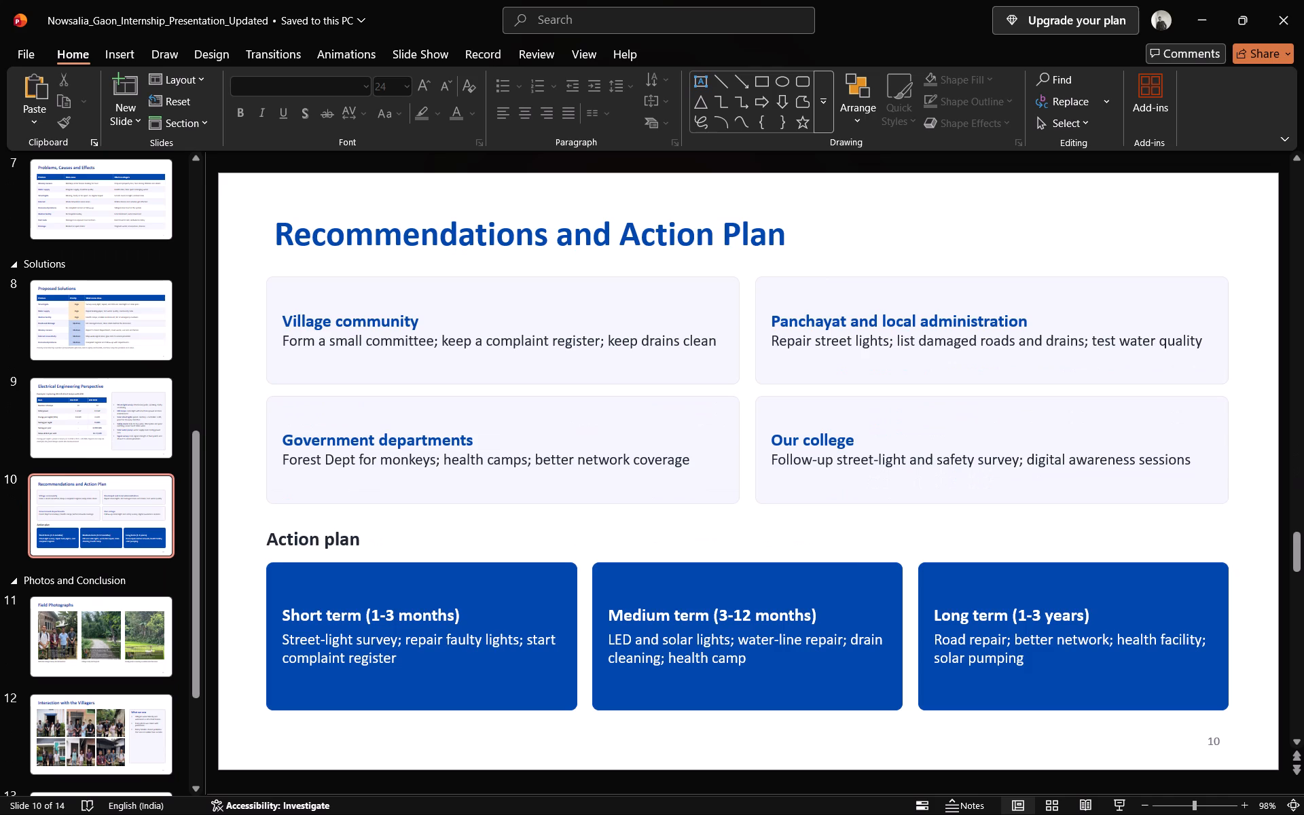
pyautogui.scroll(-3, 625, 410)
pyautogui.scroll(-3, 598, 488)
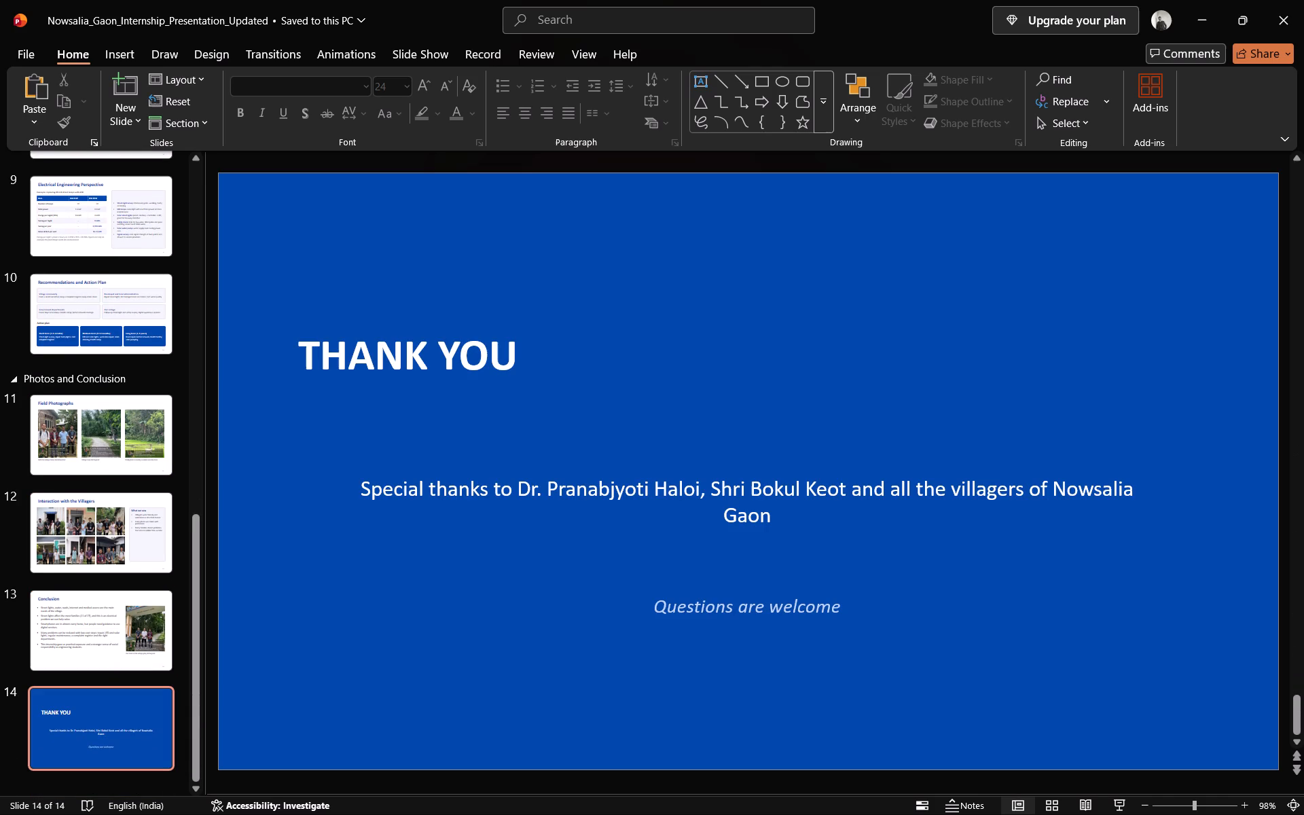
pyautogui.scroll(18, 598, 489)
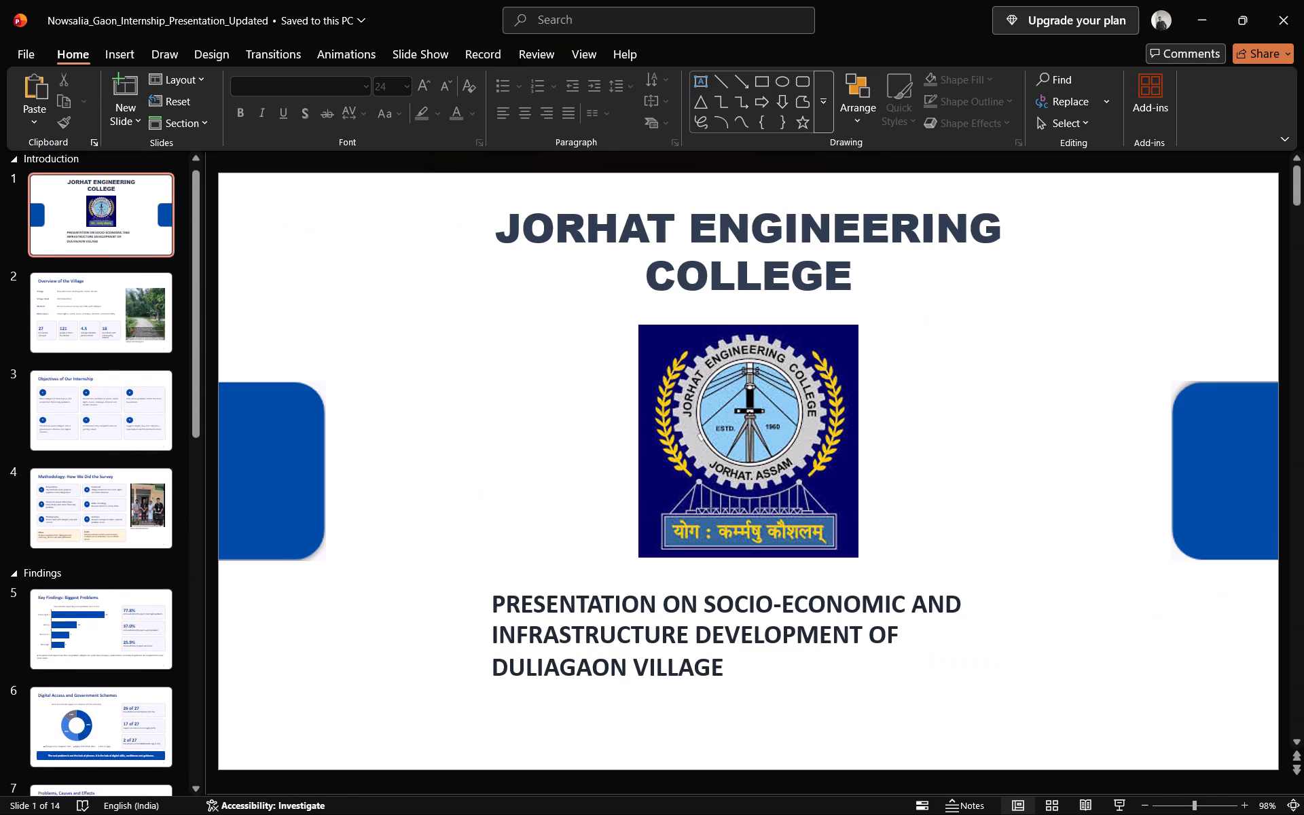
pyautogui.scroll(6, 598, 489)
# Switch from the presentation to another open window.
pyautogui.hotkey('alt', 'Tab')
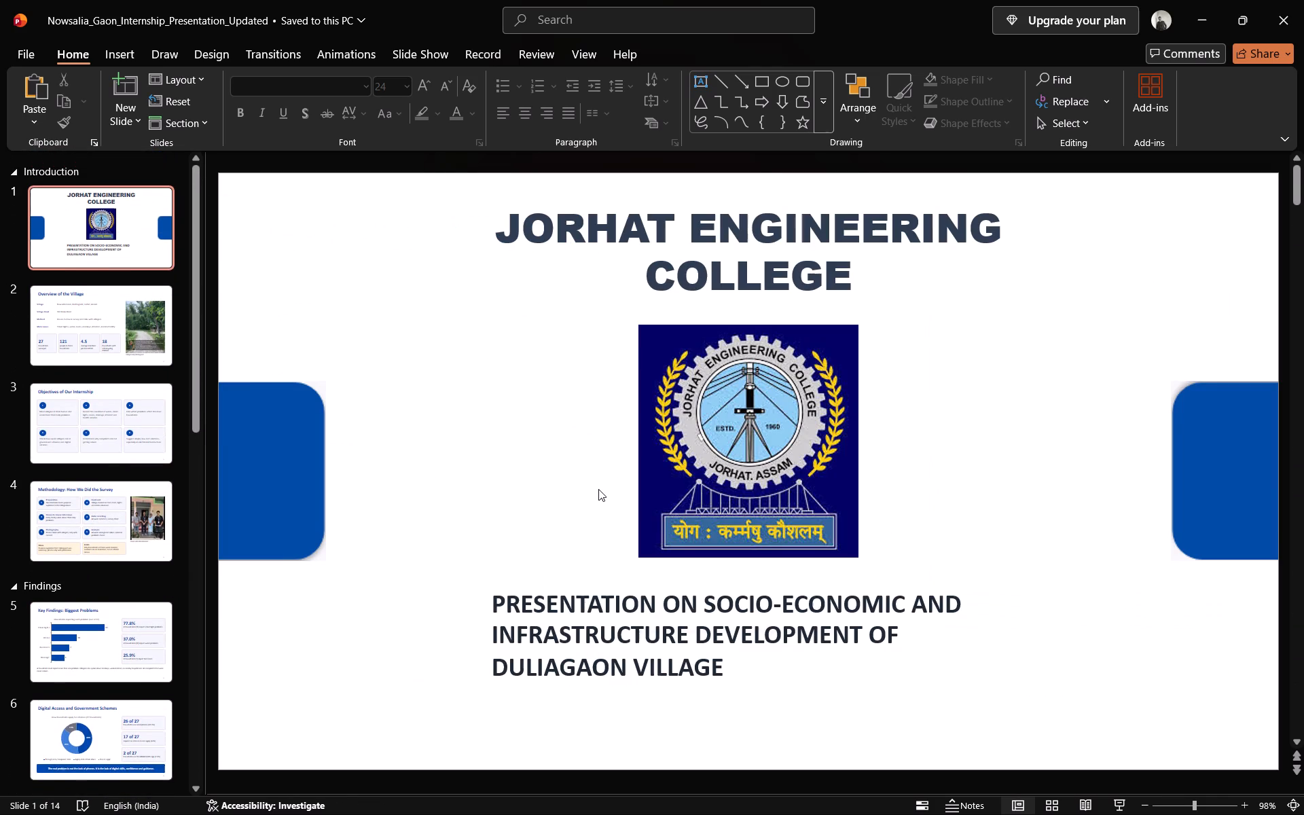
pyautogui.hotkey('alt', 'Tab')
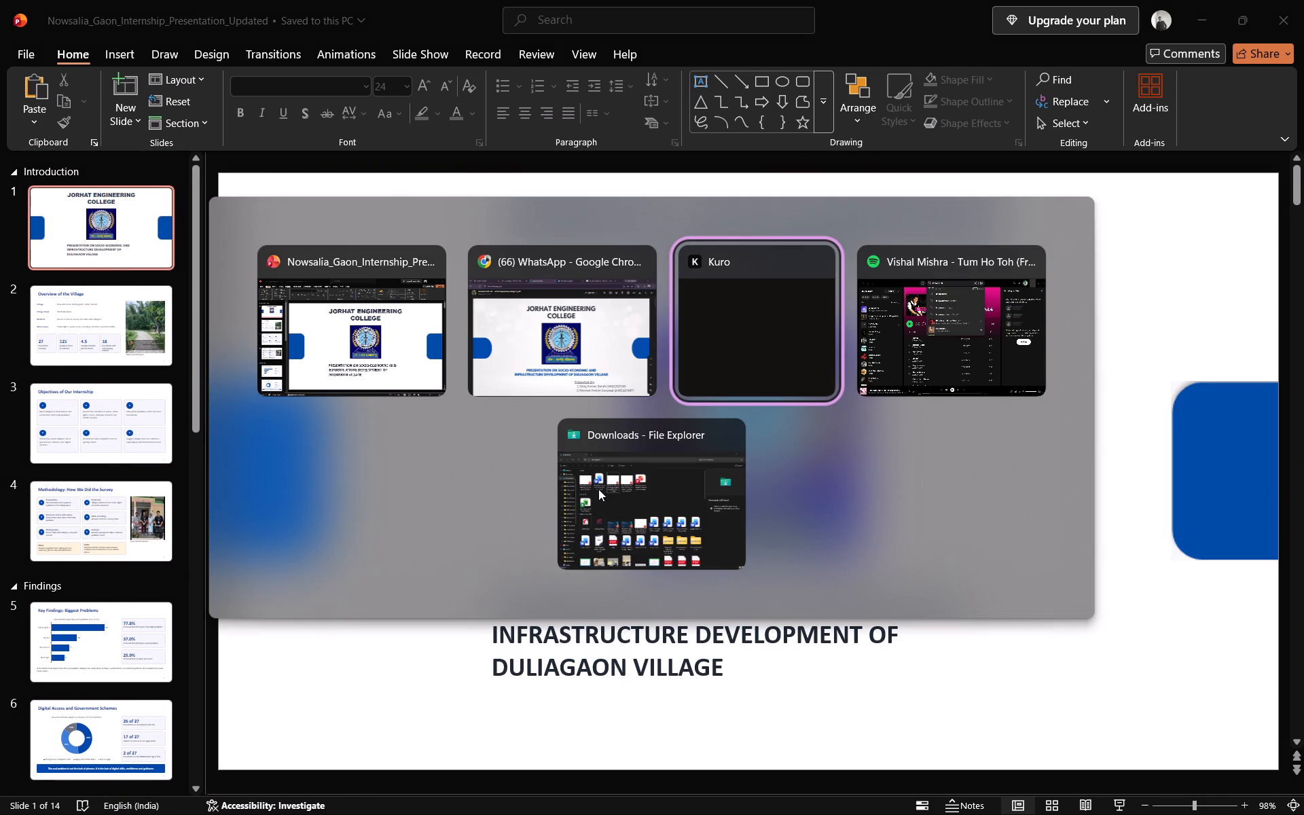
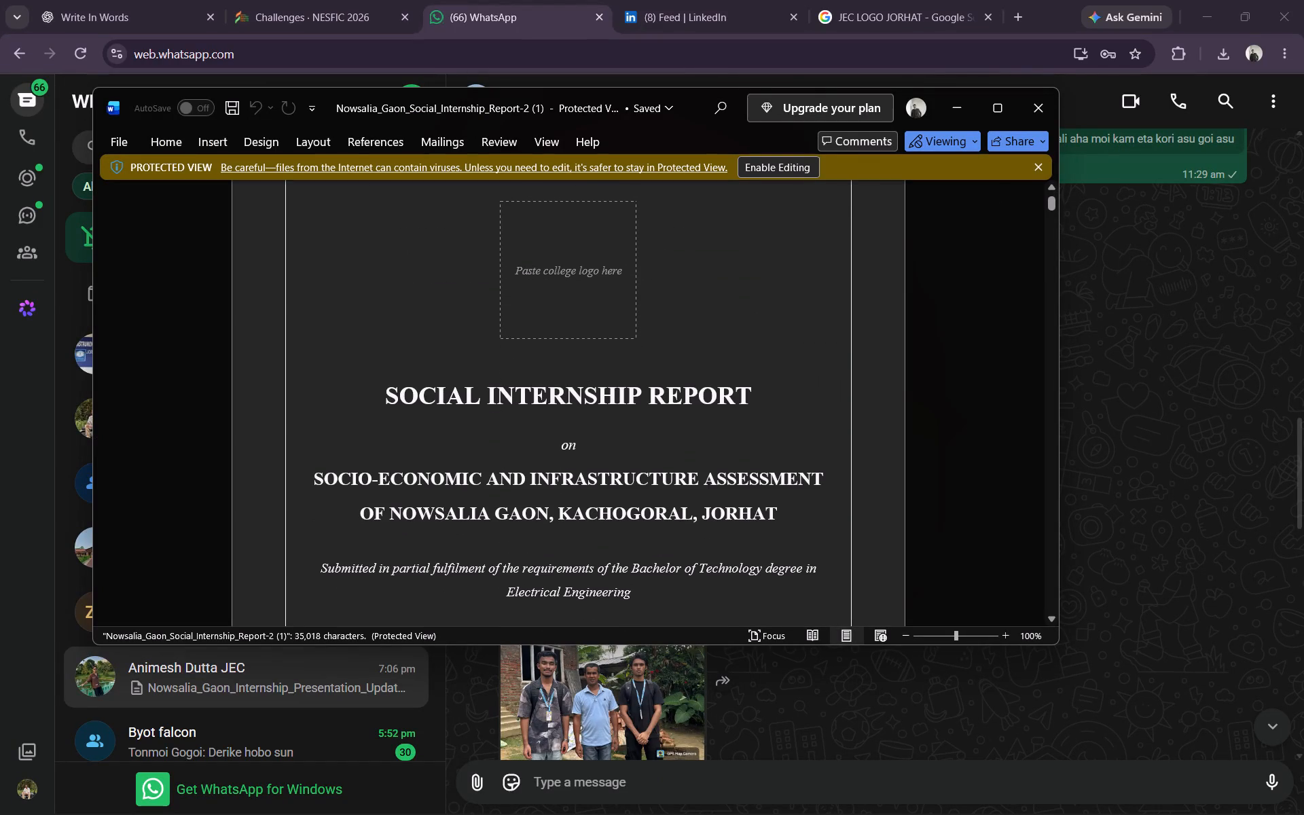
# Copy the title SOCIO-ECONOMIC AND INFRASTRUCTURE ASSESSMENT OF NOWSALIA GAON, KACHOGORAL, JORHAT from the Word report's cover page.
pyautogui.moveTo(783, 515); pyautogui.dragTo(734, 515)
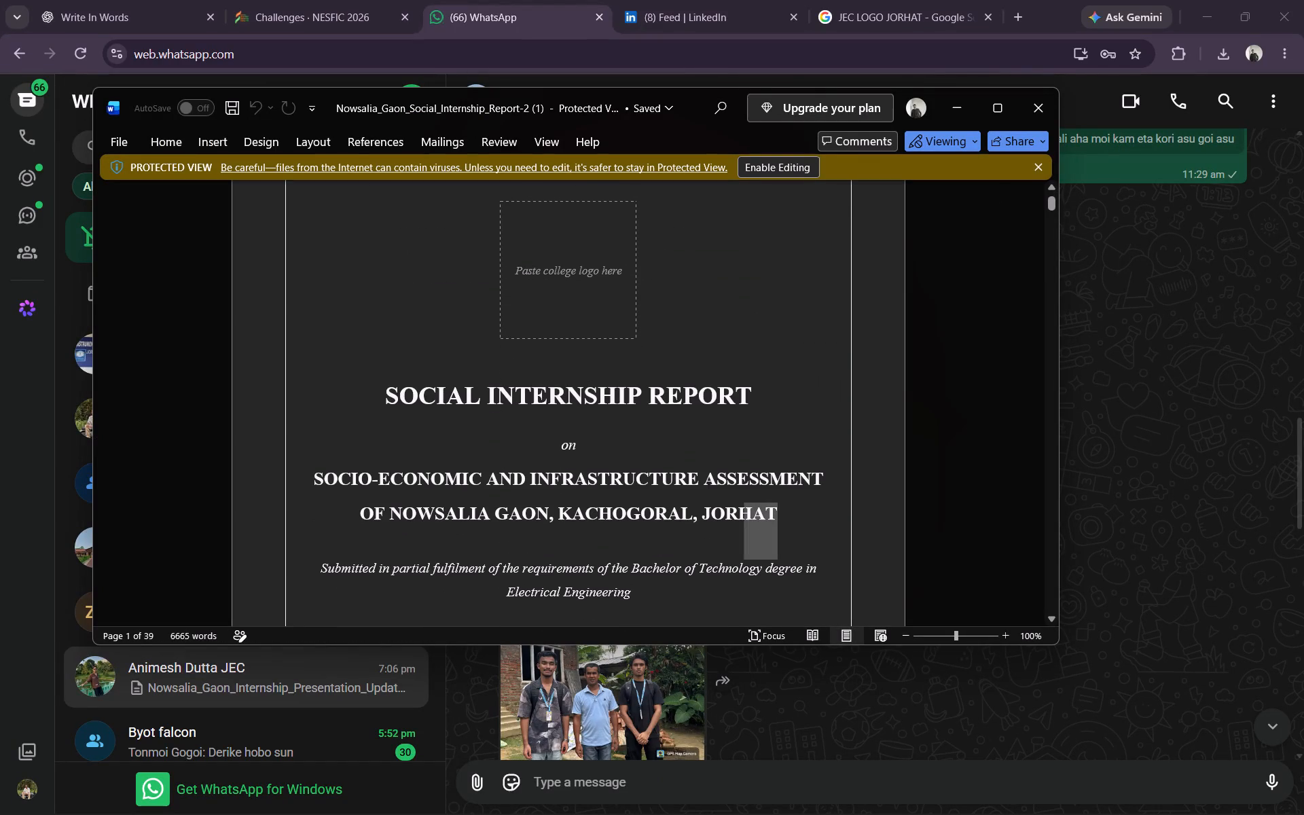
pyautogui.moveTo(734, 515); pyautogui.dragTo(355, 461)
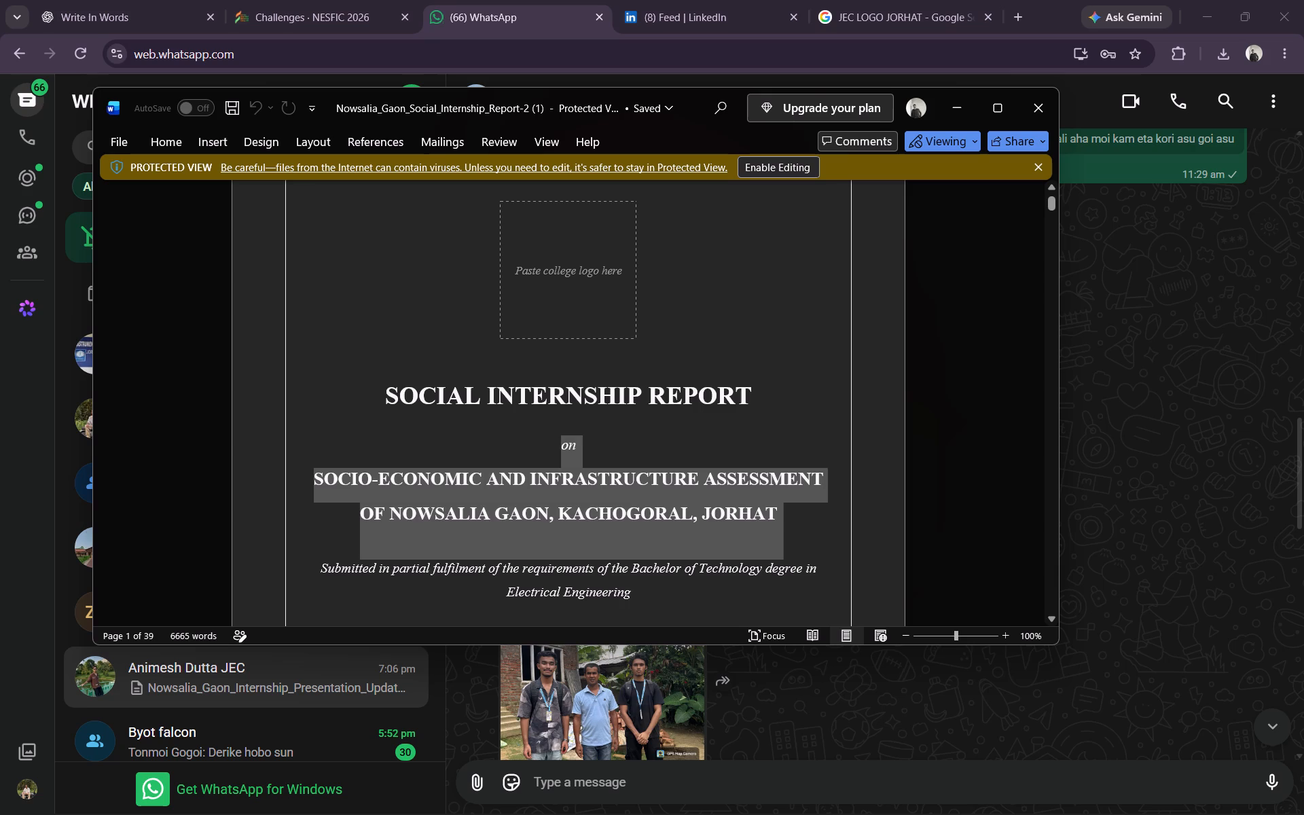
pyautogui.moveTo(355, 461); pyautogui.dragTo(331, 480)
pyautogui.hotkey('ctrl', 'c')
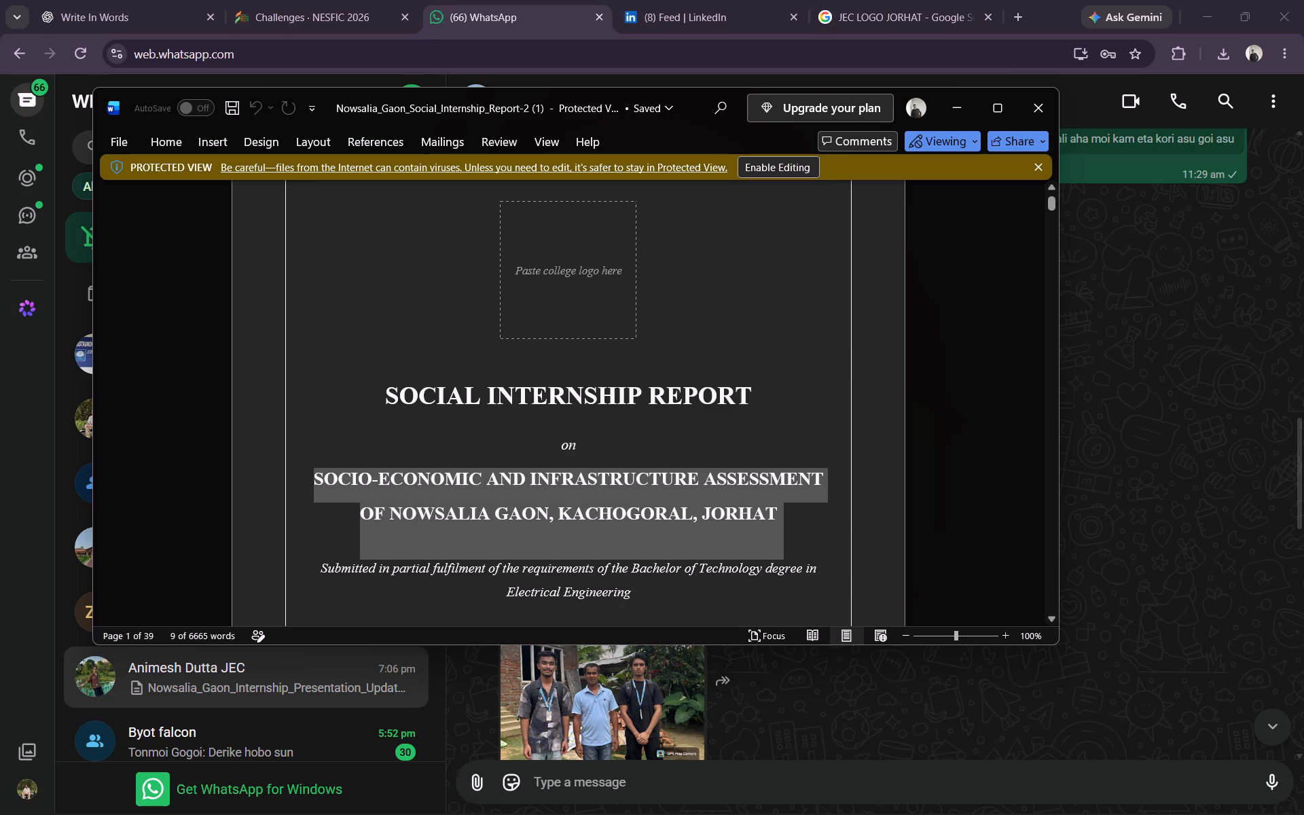
# Switch to PowerPoint and replace the wording after PRESENTATION ON in the presentation title with the copied report title.
pyautogui.hotkey('alt', 'Tab')
pyautogui.hotkey('alt', 'Tab')
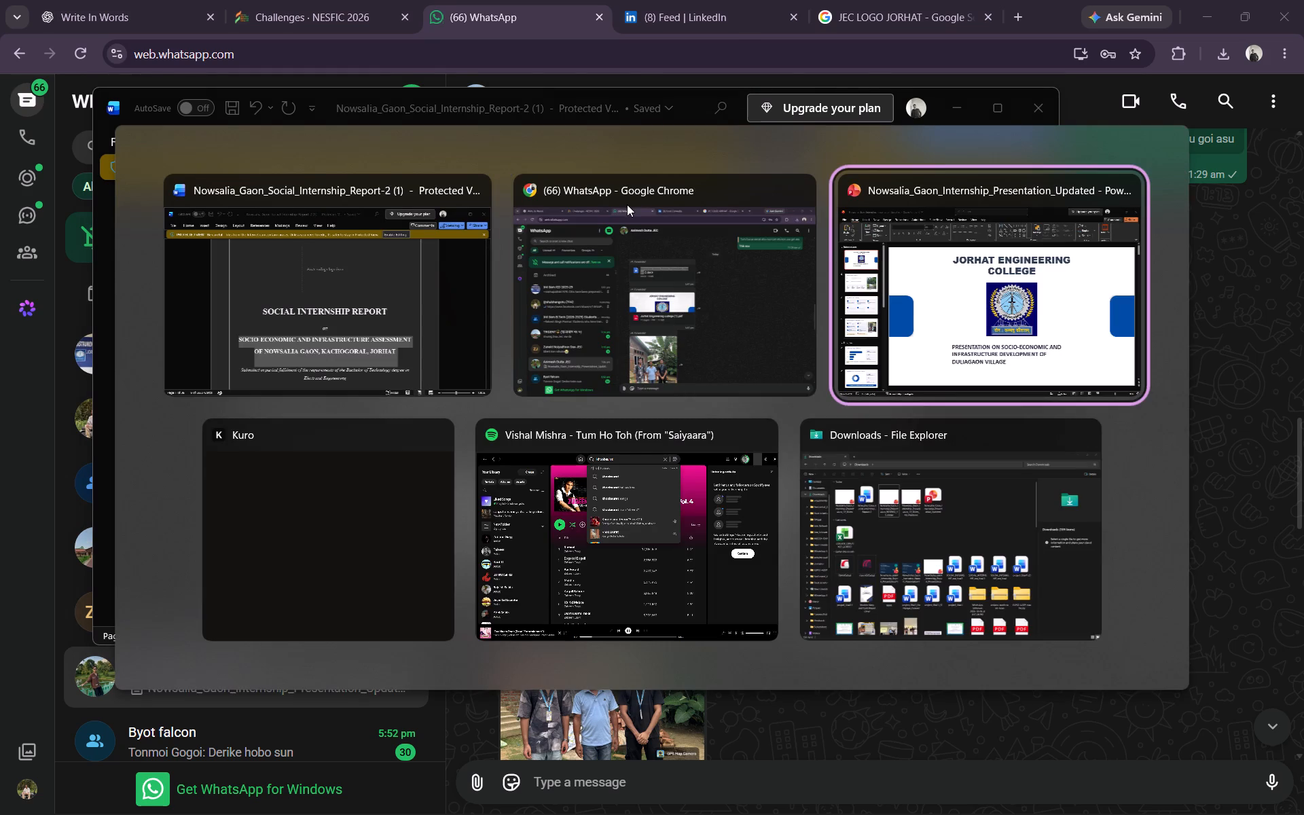
pyautogui.click(720, 674)
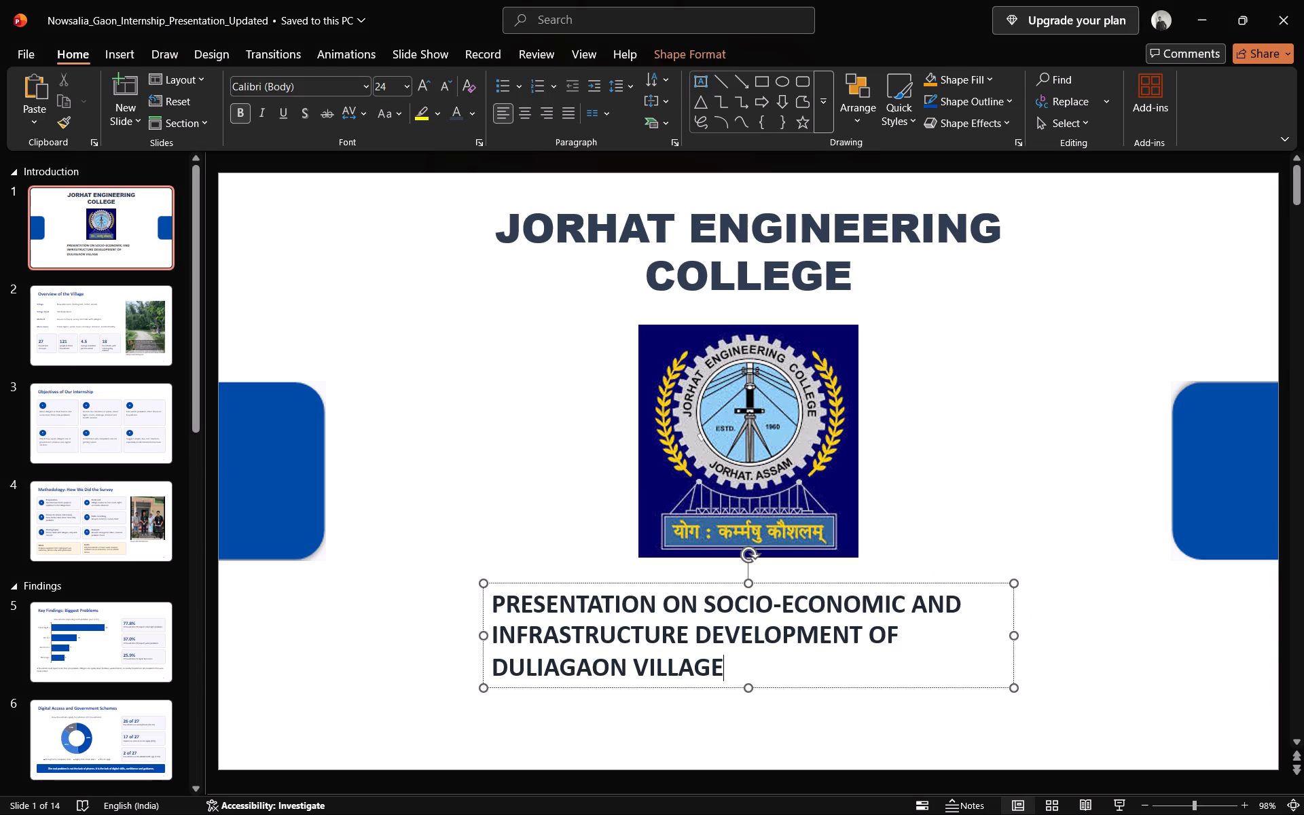
pyautogui.moveTo(718, 669); pyautogui.dragTo(685, 607)
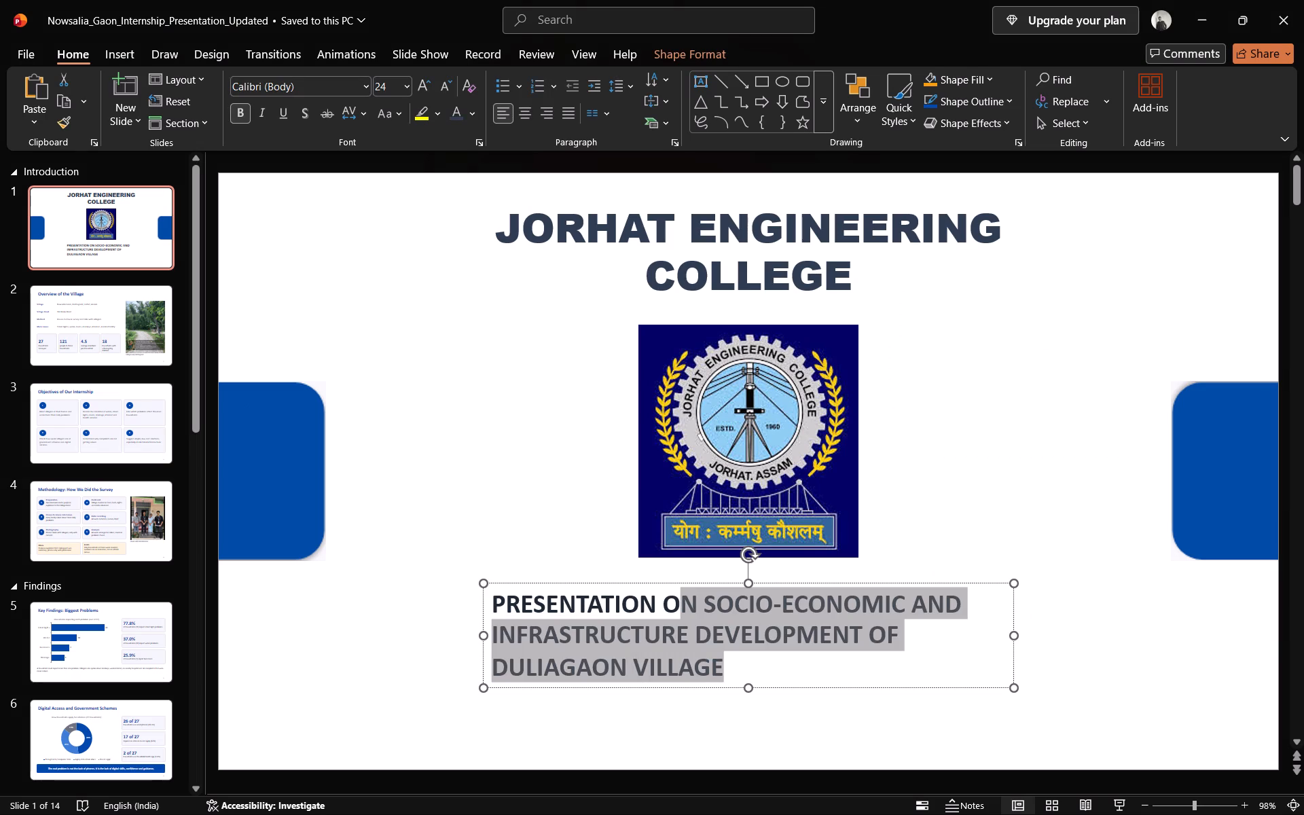
pyautogui.moveTo(685, 607); pyautogui.dragTo(706, 601)
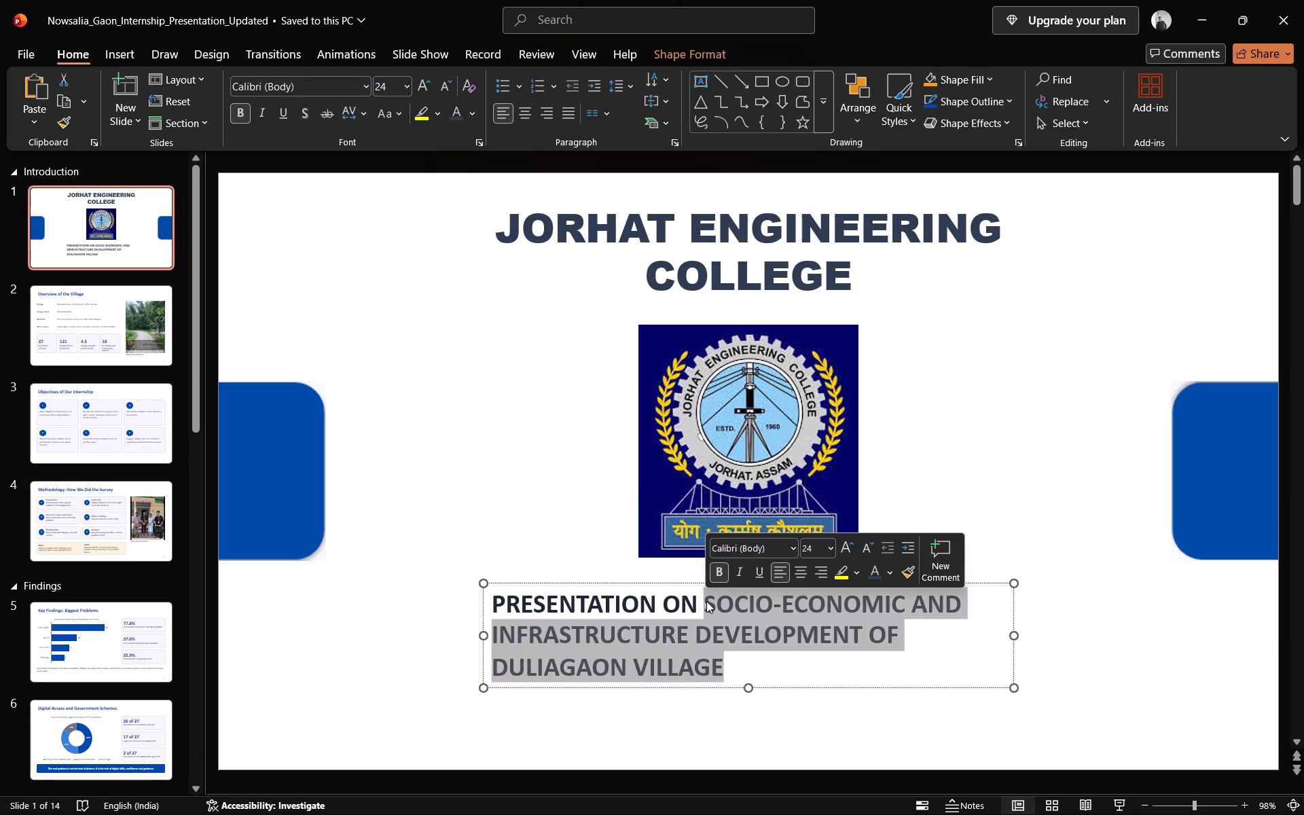
pyautogui.hotkey('ctrl', 'v')
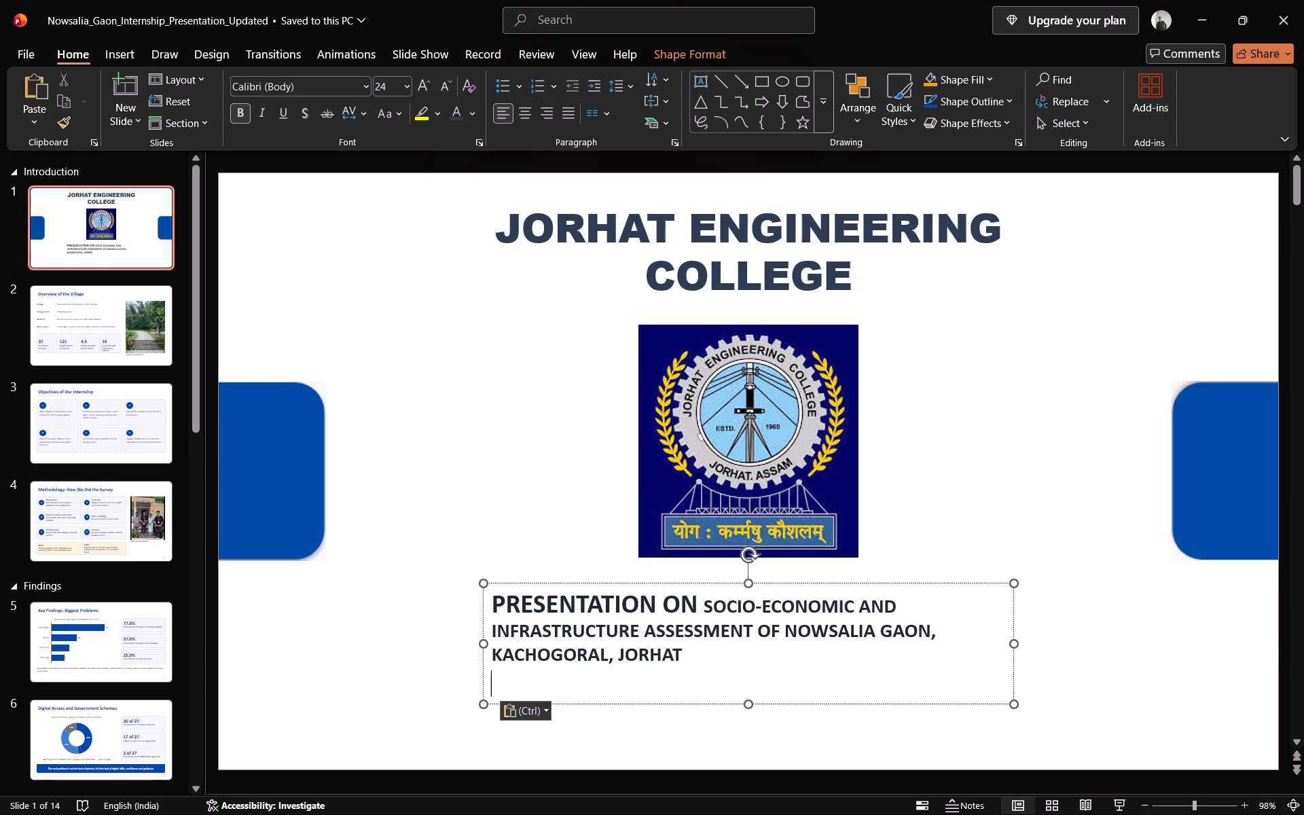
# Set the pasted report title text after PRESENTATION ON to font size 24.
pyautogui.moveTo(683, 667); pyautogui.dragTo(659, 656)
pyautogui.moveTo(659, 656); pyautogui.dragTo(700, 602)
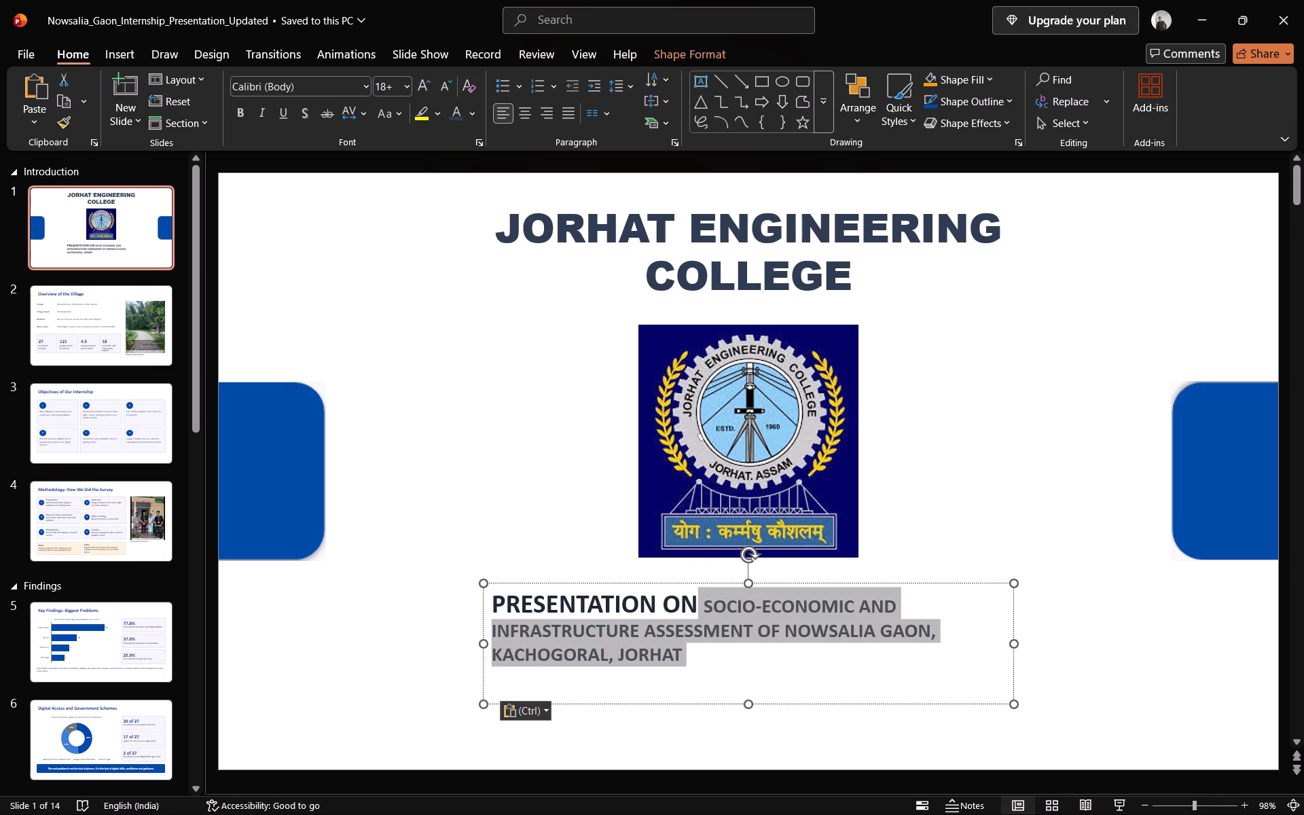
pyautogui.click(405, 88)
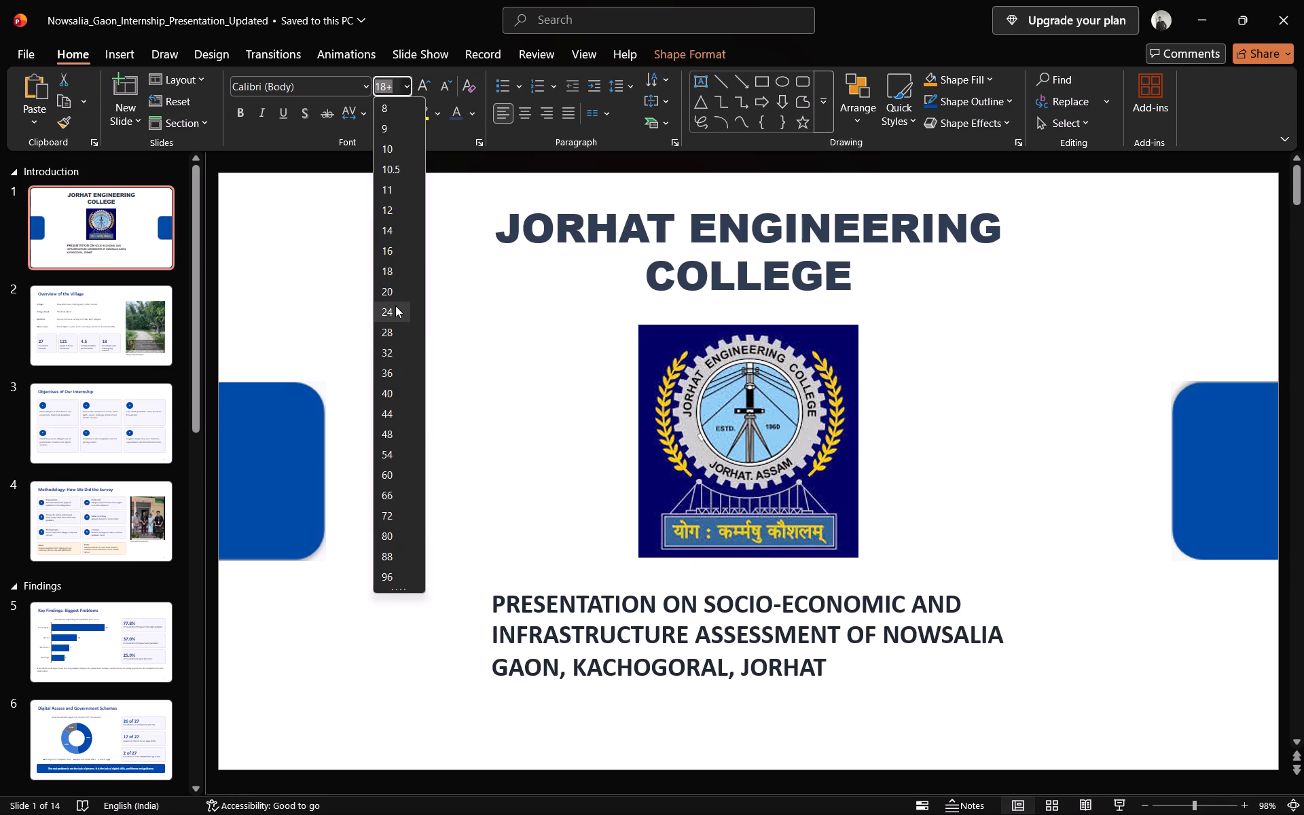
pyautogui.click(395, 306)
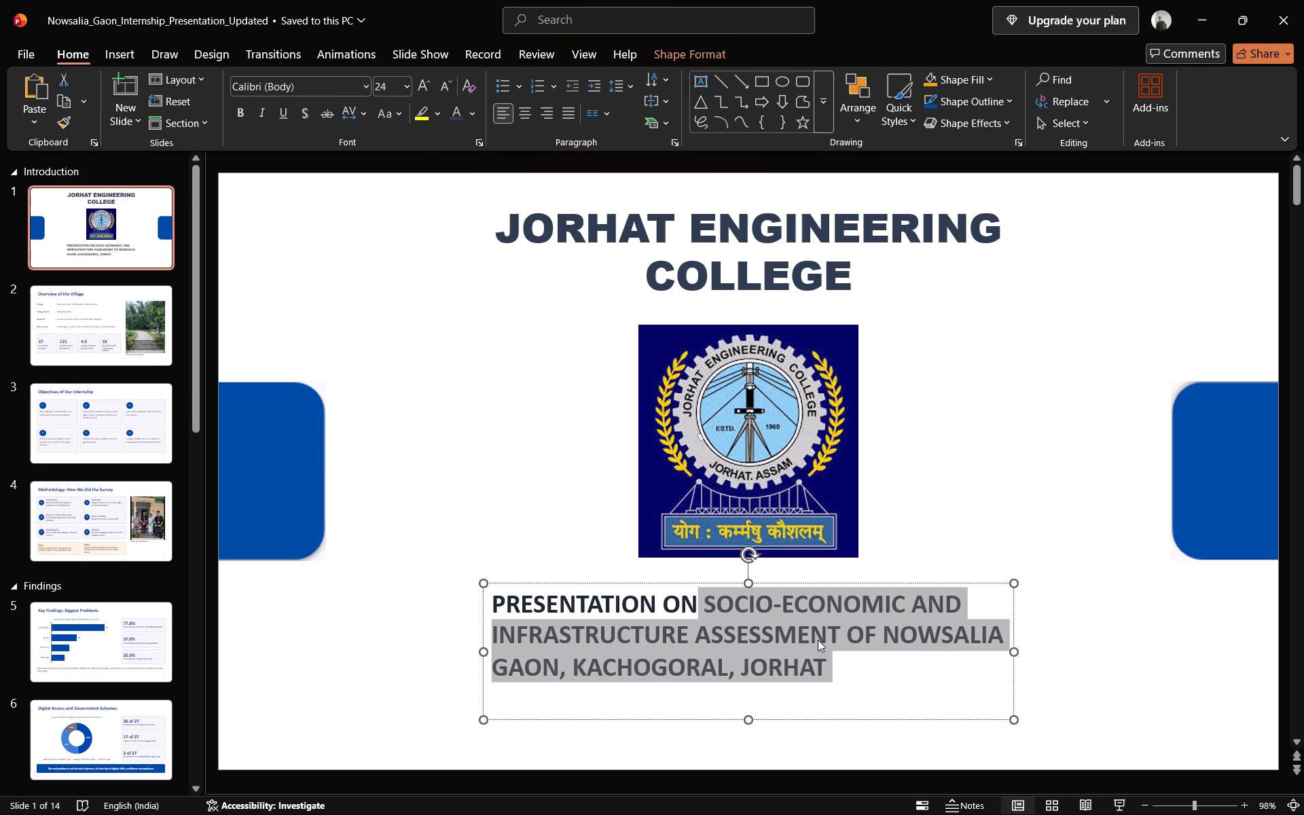
# Change the font of the whole presentation title below the logo to bold Arial Black.
pyautogui.click(841, 691)
pyautogui.moveTo(833, 672); pyautogui.dragTo(821, 666)
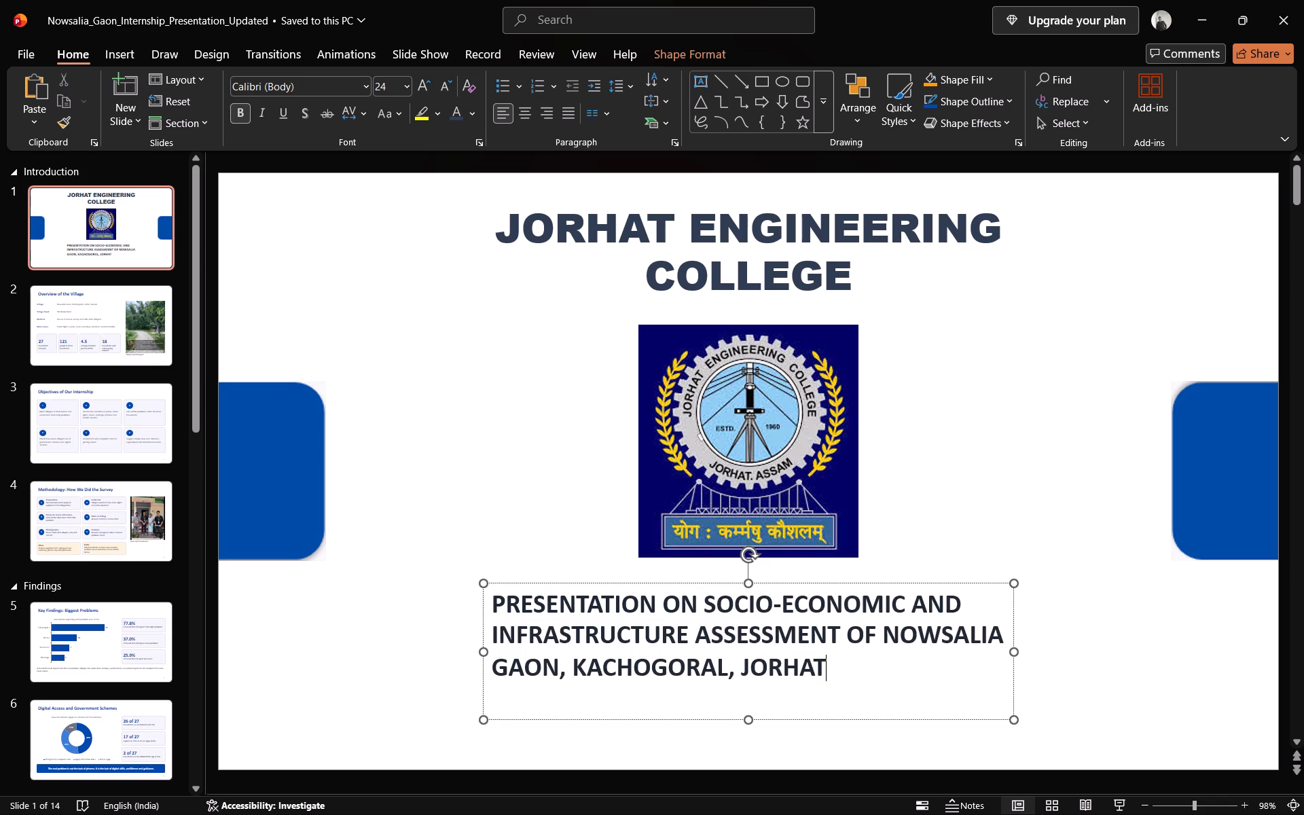
pyautogui.moveTo(821, 666); pyautogui.dragTo(545, 569)
pyautogui.click(361, 88)
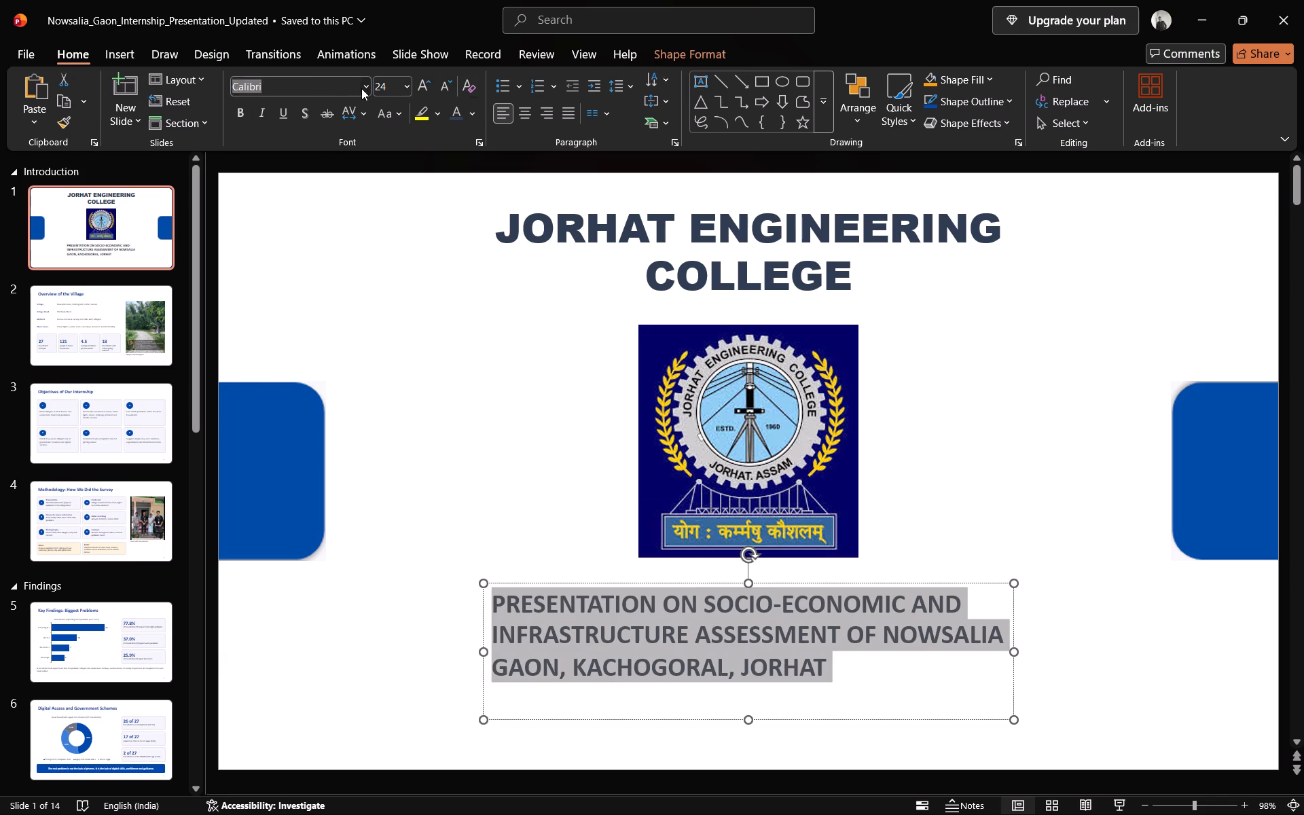
pyautogui.click(329, 209)
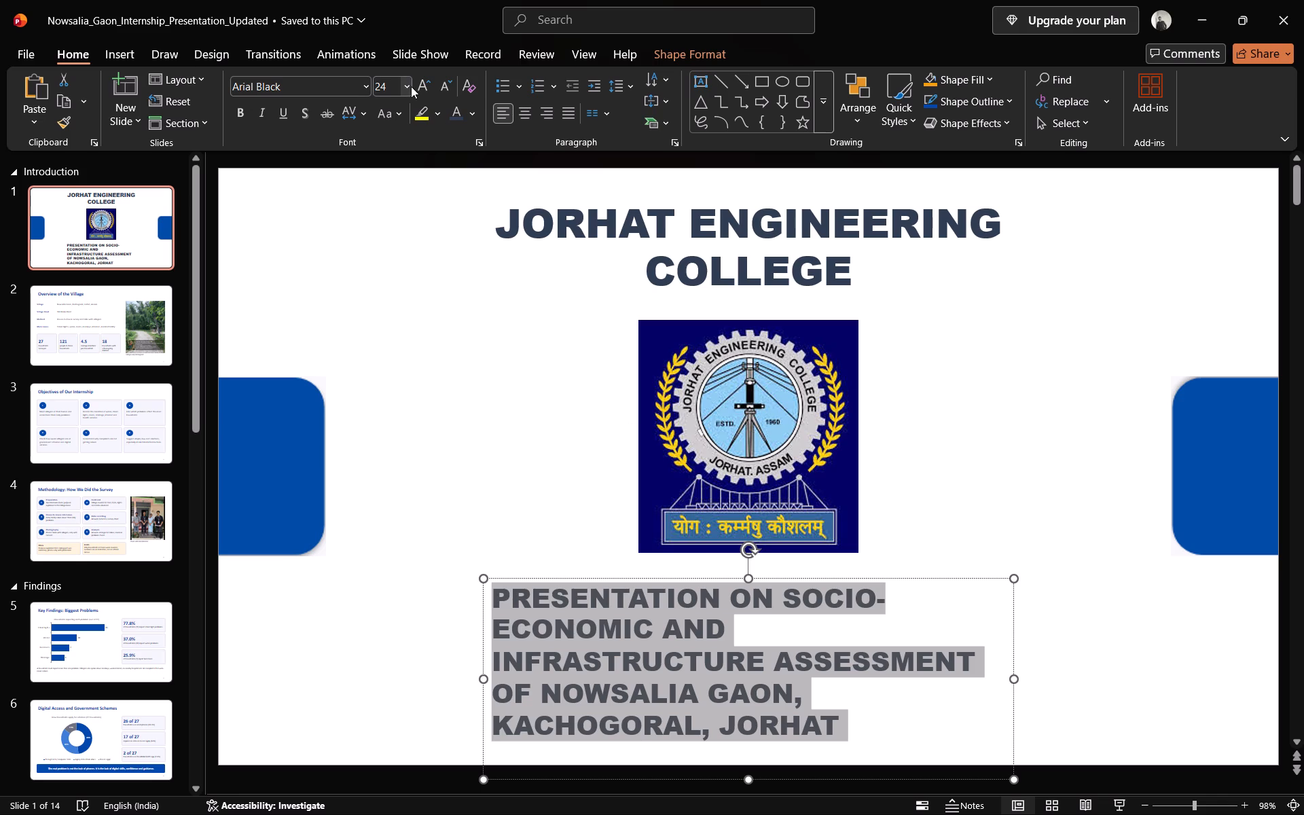
pyautogui.click(366, 86)
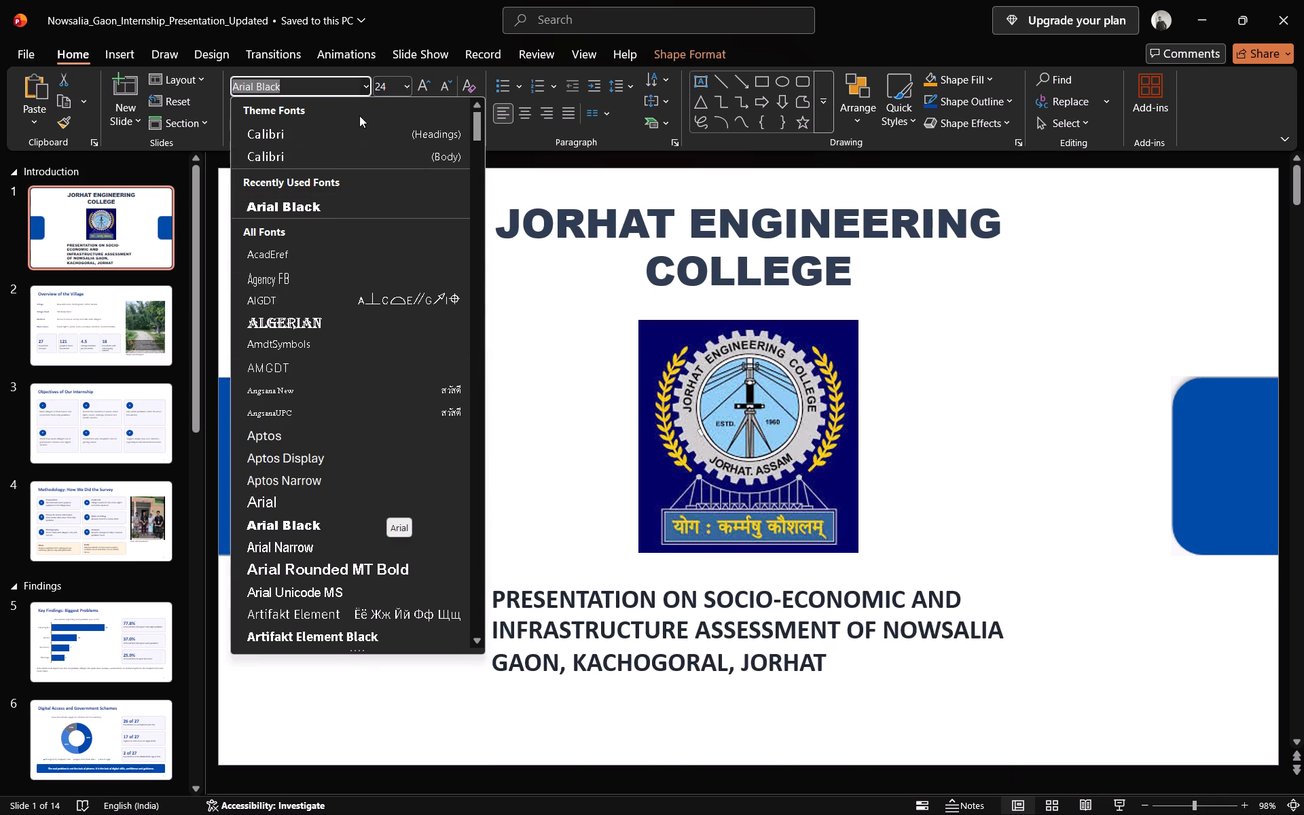
pyautogui.click(365, 209)
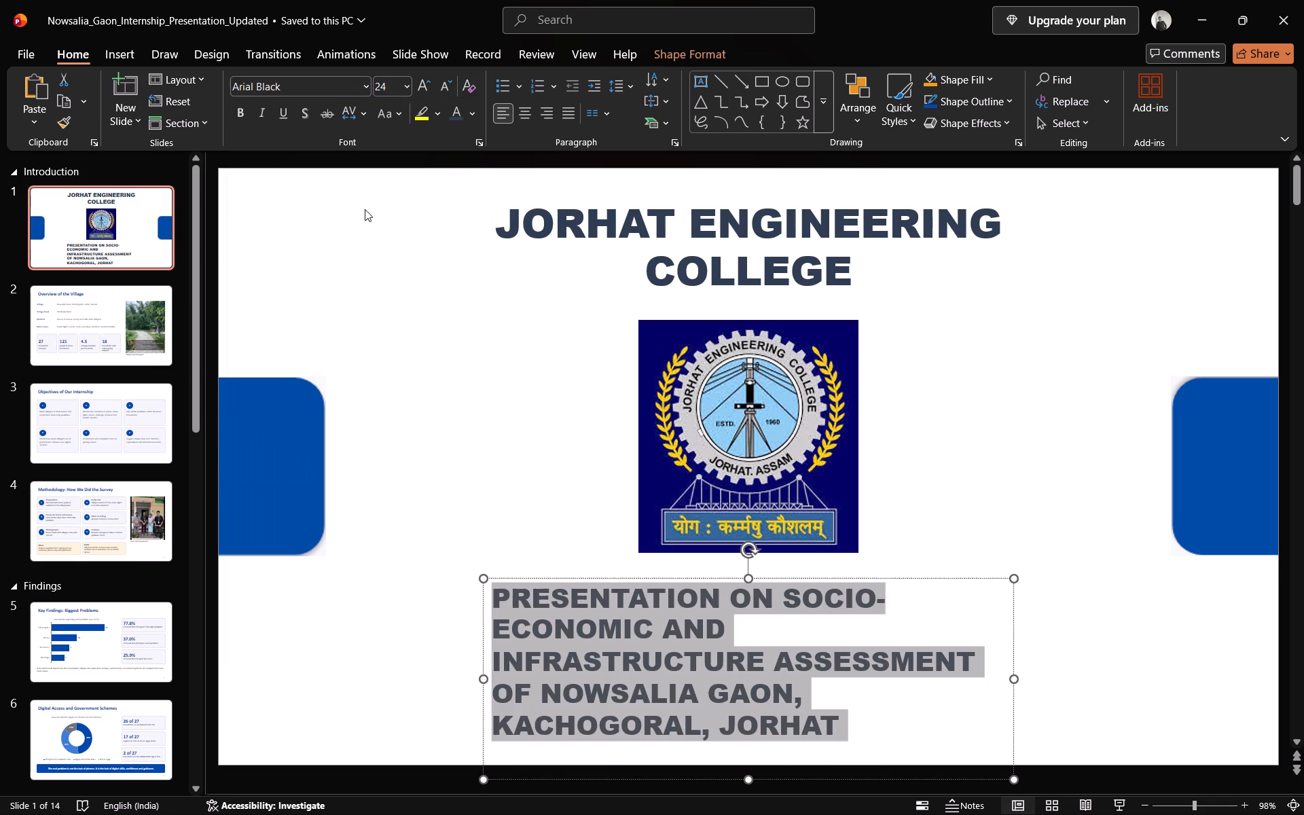
pyautogui.click(239, 113)
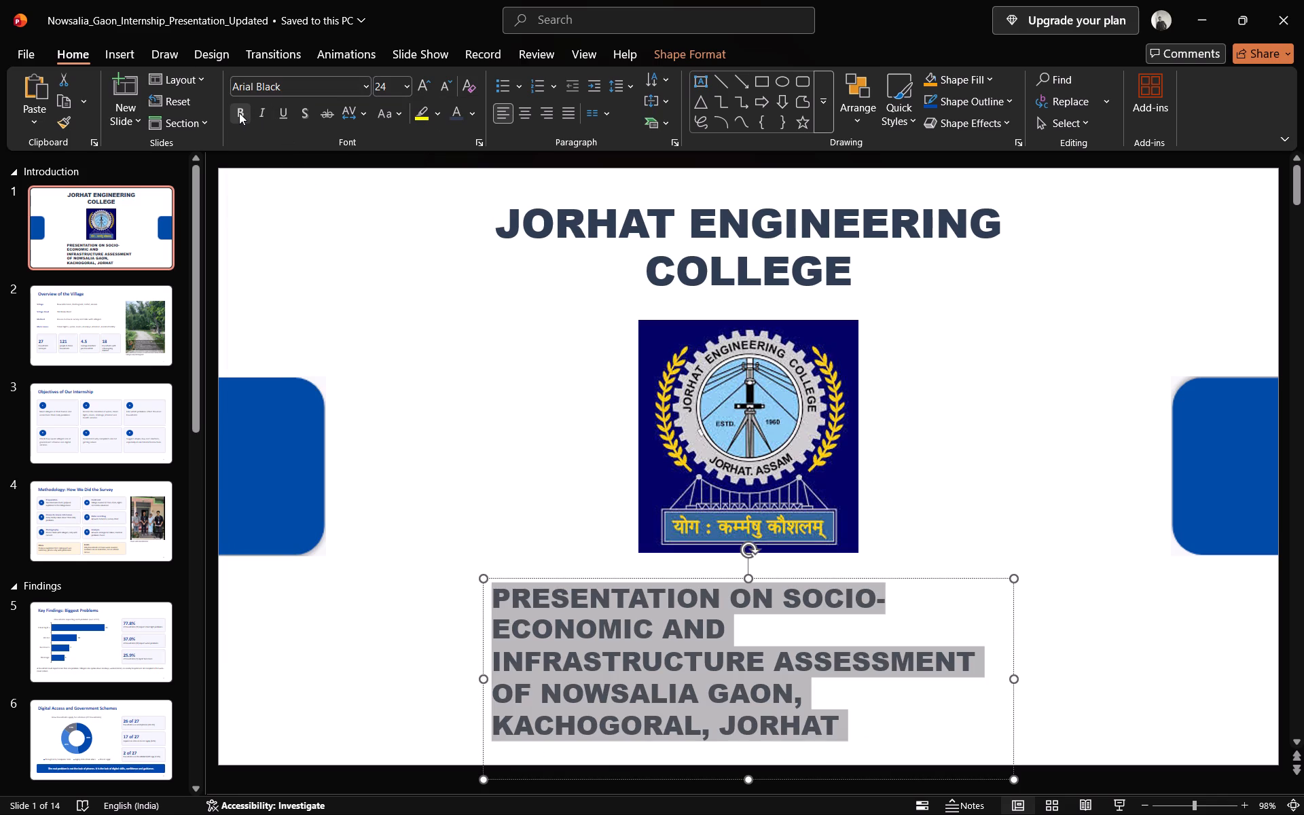
pyautogui.click(239, 113)
pyautogui.click(308, 205)
pyautogui.click(634, 680)
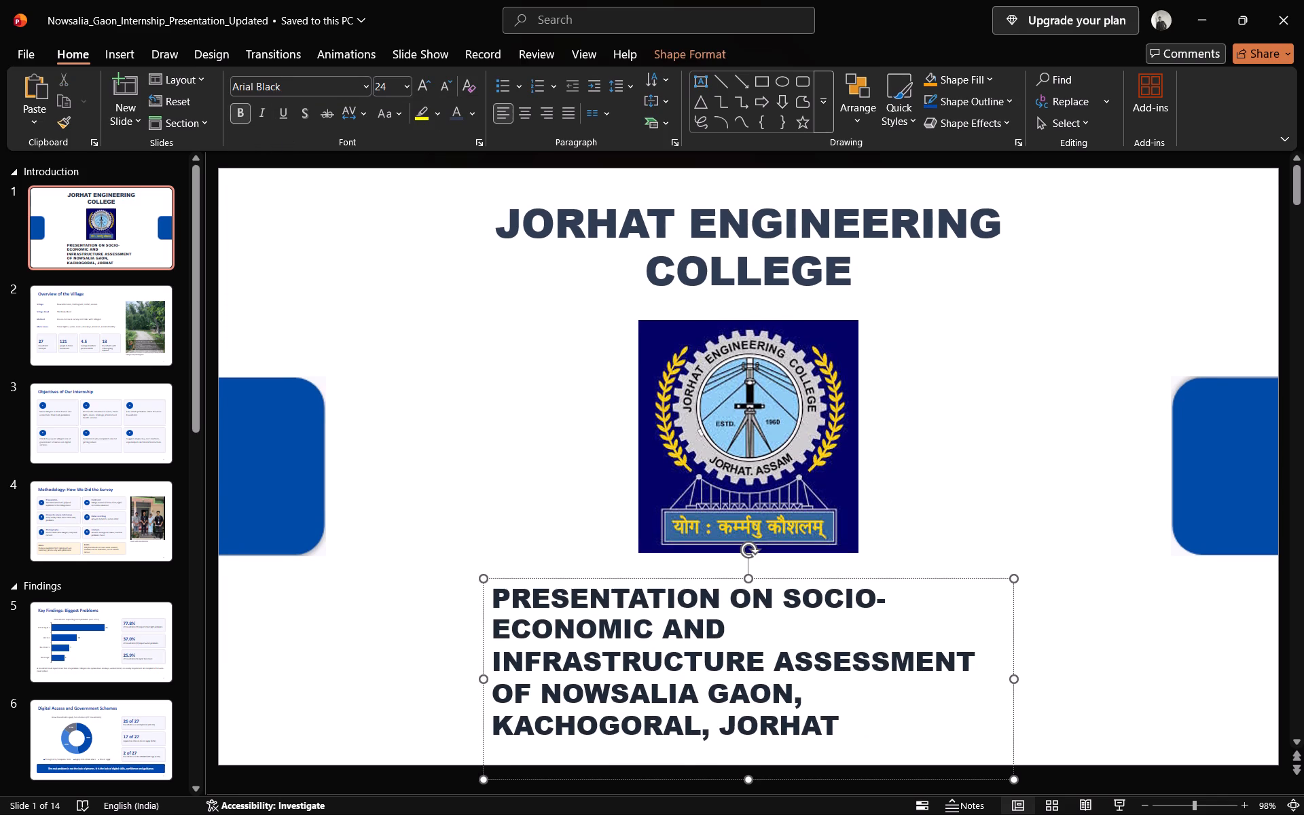
# Set the whole presentation title below the logo to font size 18.
pyautogui.click(400, 88)
pyautogui.click(399, 88)
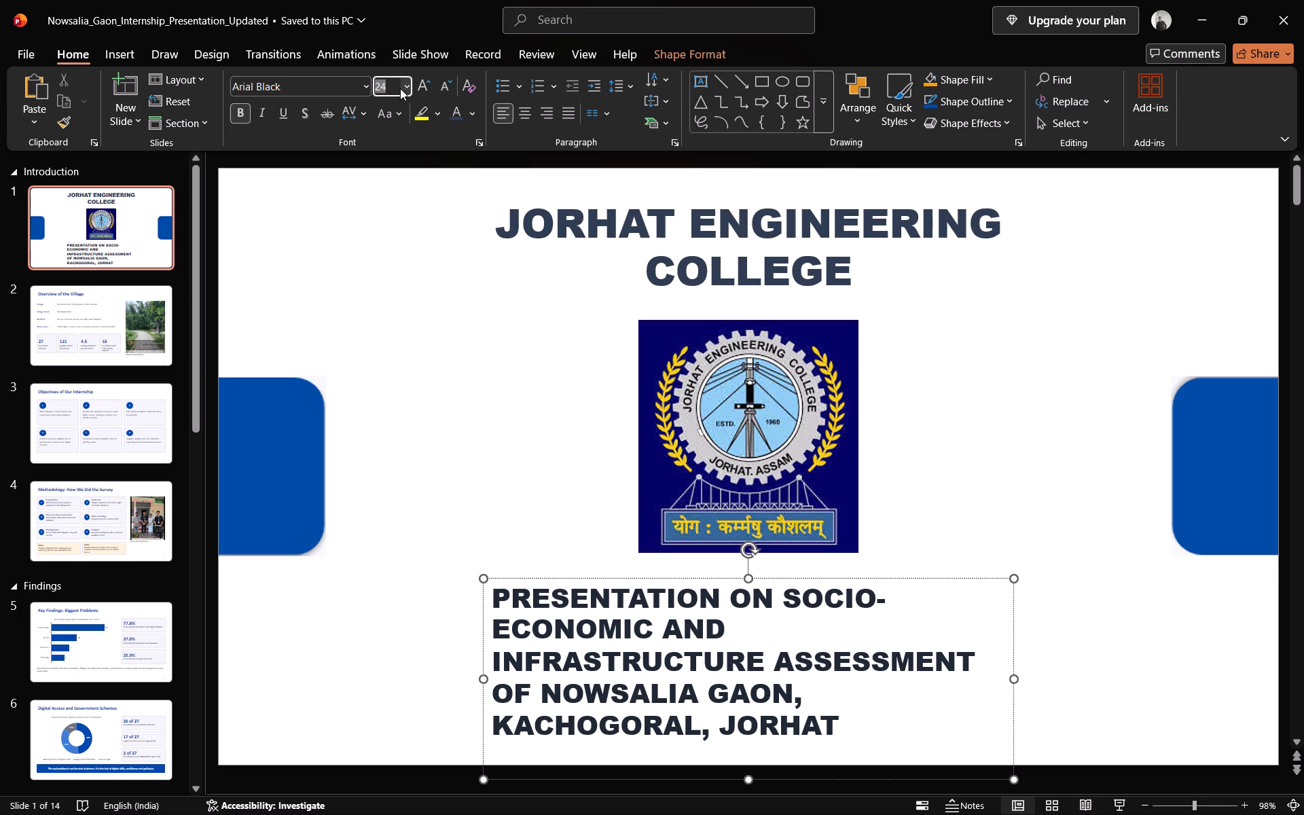
pyautogui.click(403, 88)
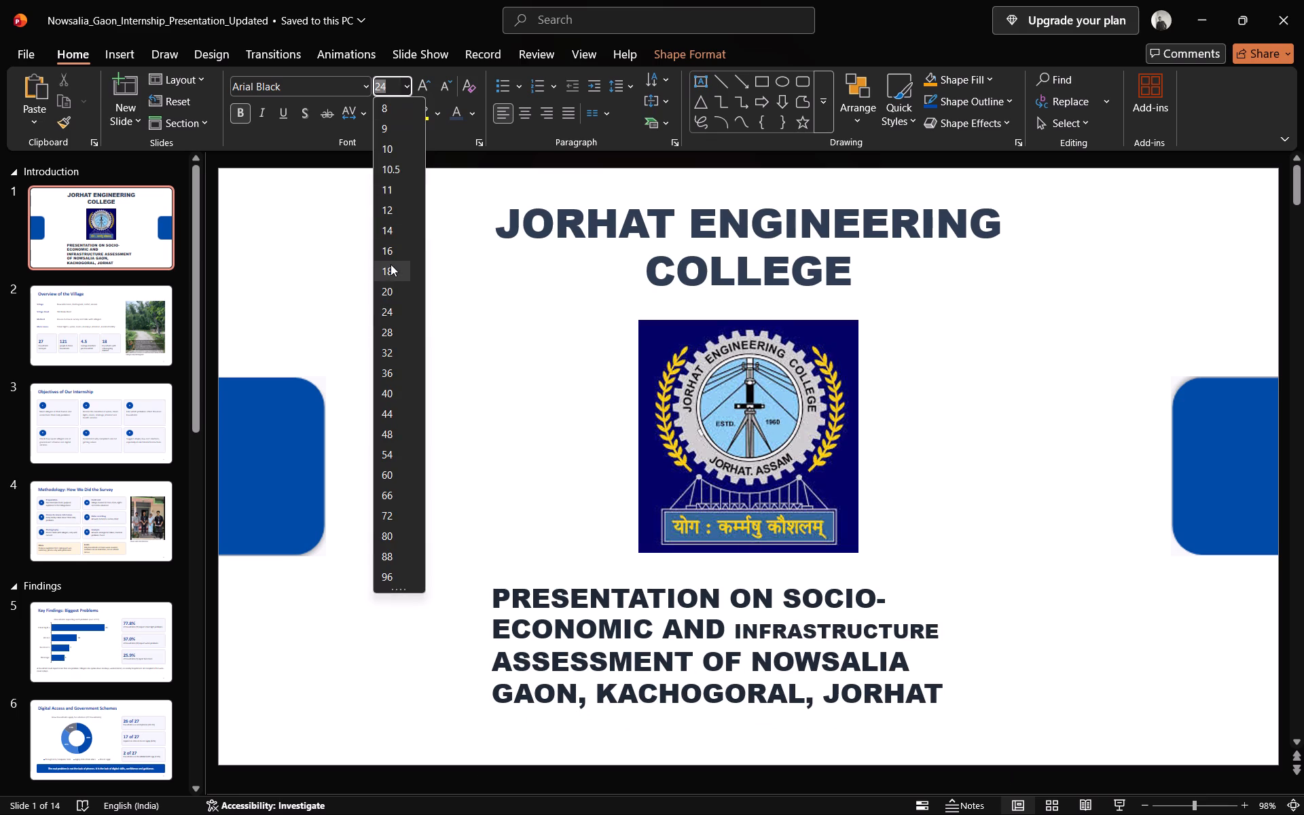
pyautogui.click(391, 264)
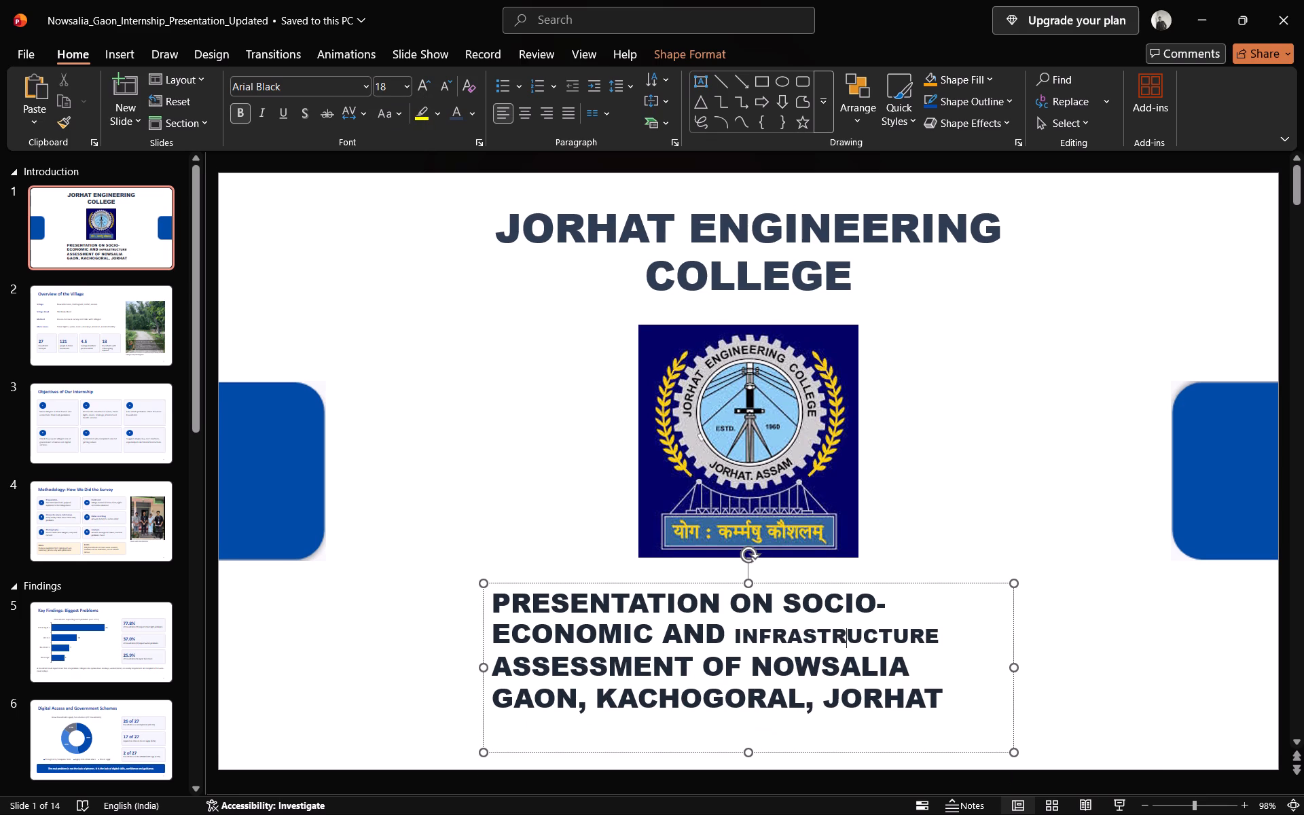
pyautogui.click(947, 694)
pyautogui.moveTo(943, 697); pyautogui.dragTo(579, 594)
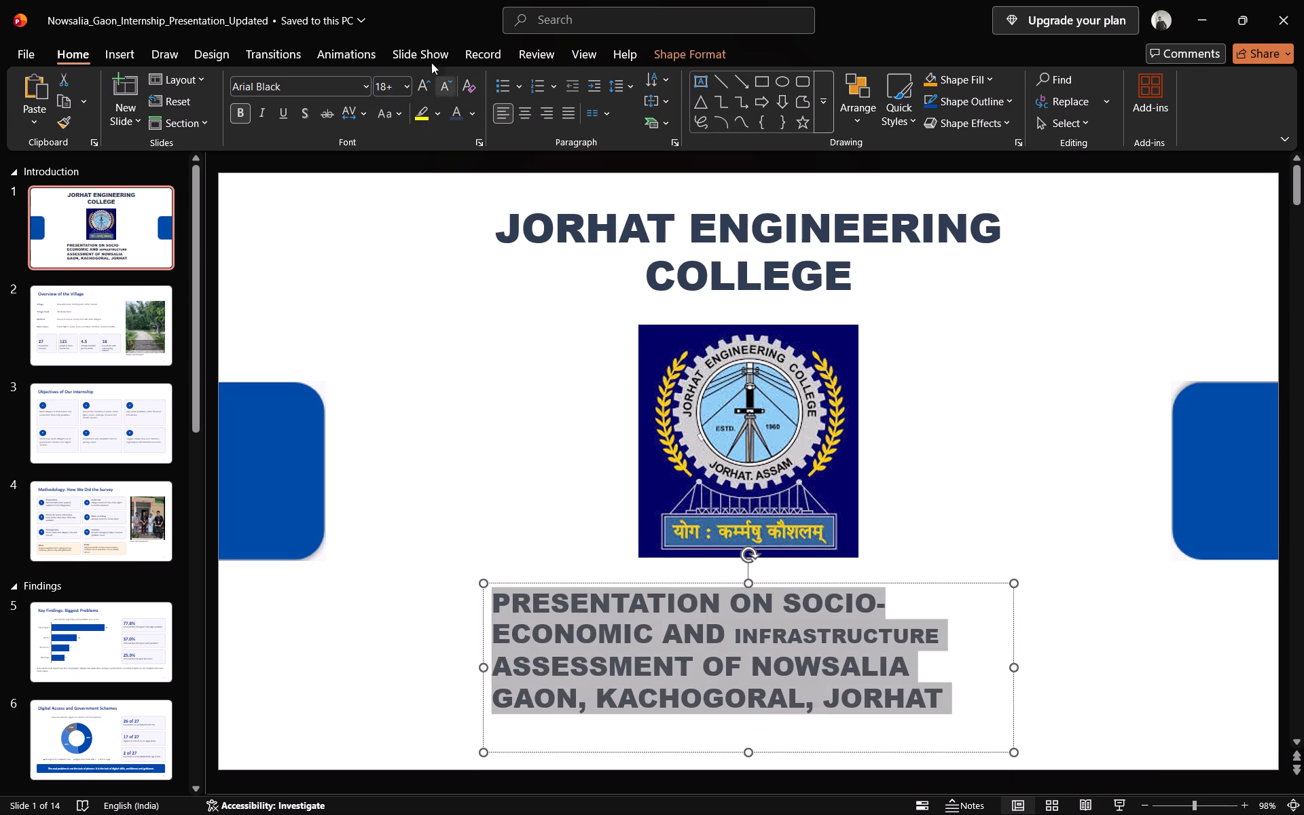
pyautogui.click(406, 81)
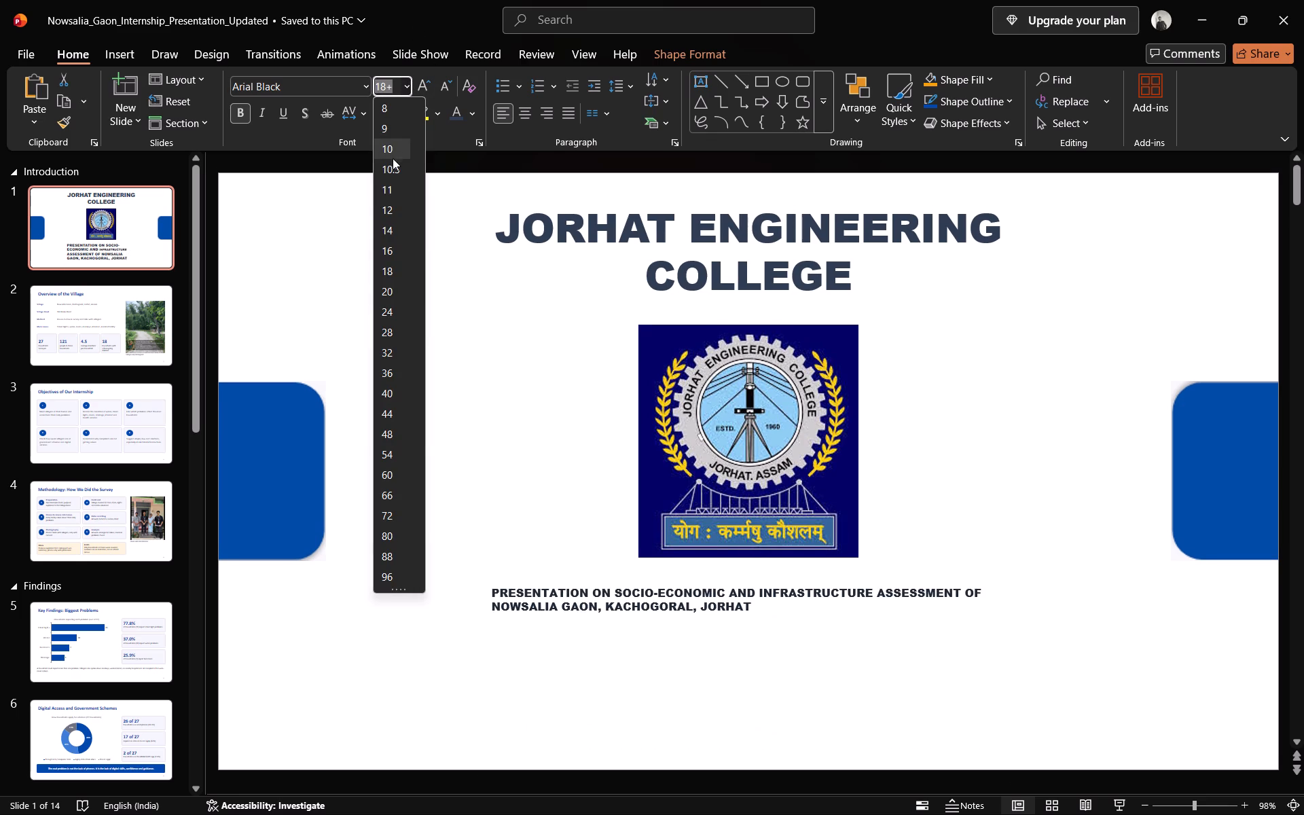
pyautogui.click(397, 261)
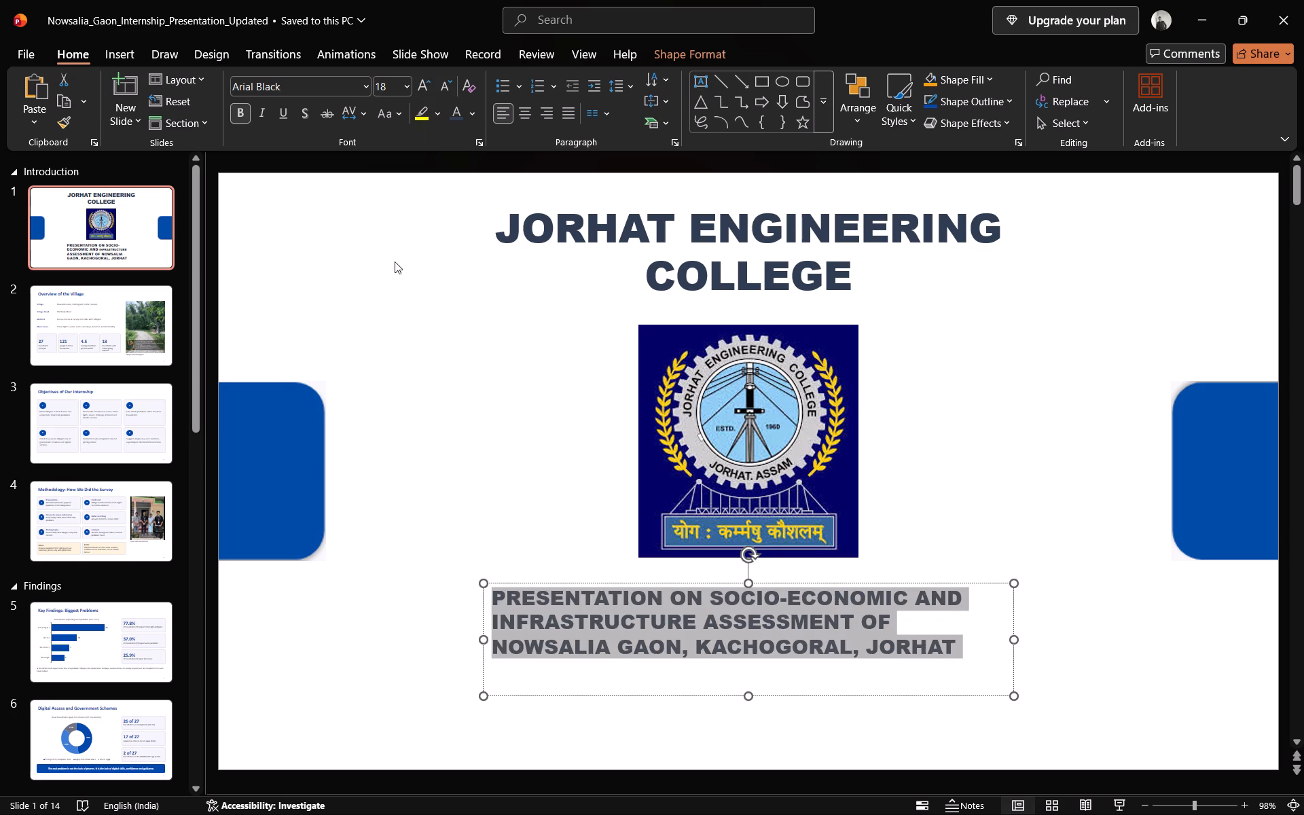
# Change the font colour of the presentation title to a dark blue theme colour.
pyautogui.click(456, 113)
pyautogui.click(475, 114)
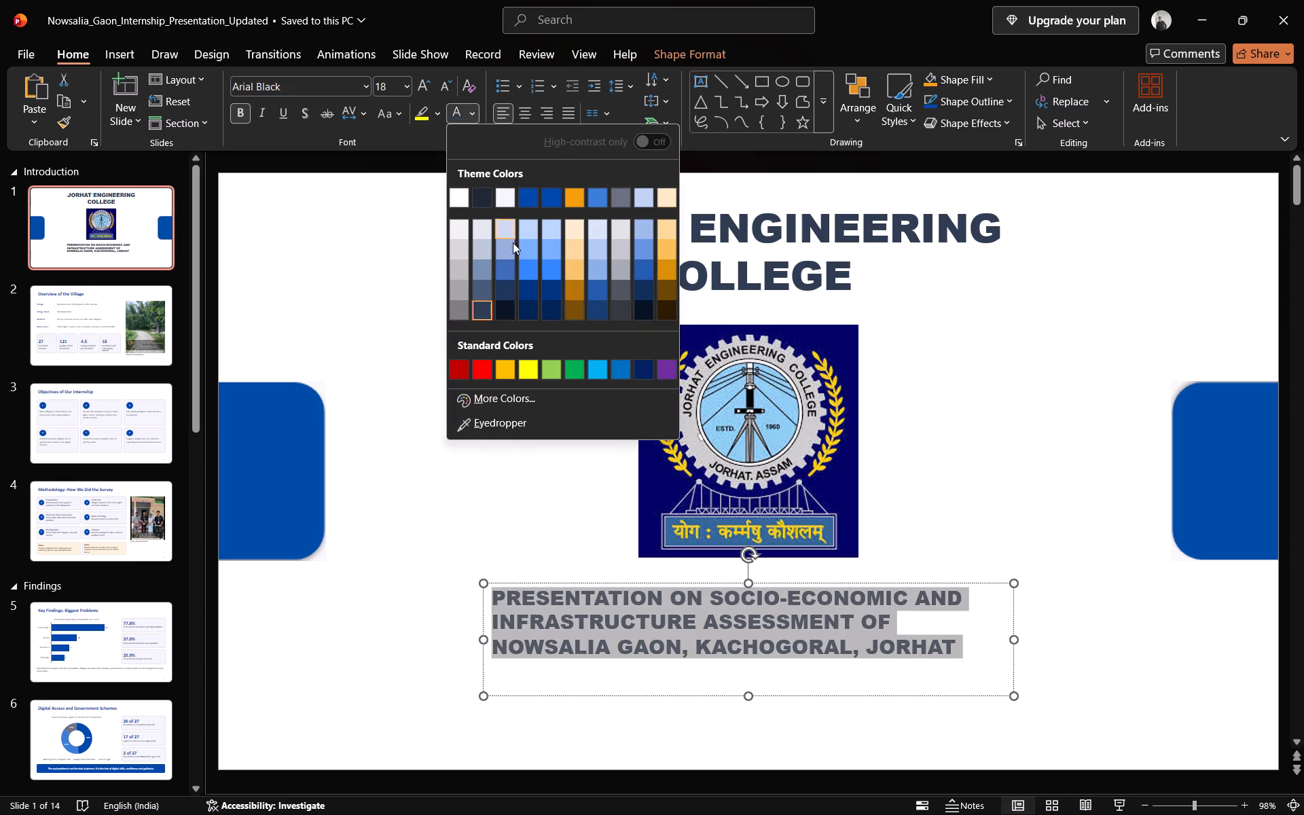
pyautogui.click(524, 289)
pyautogui.click(931, 560)
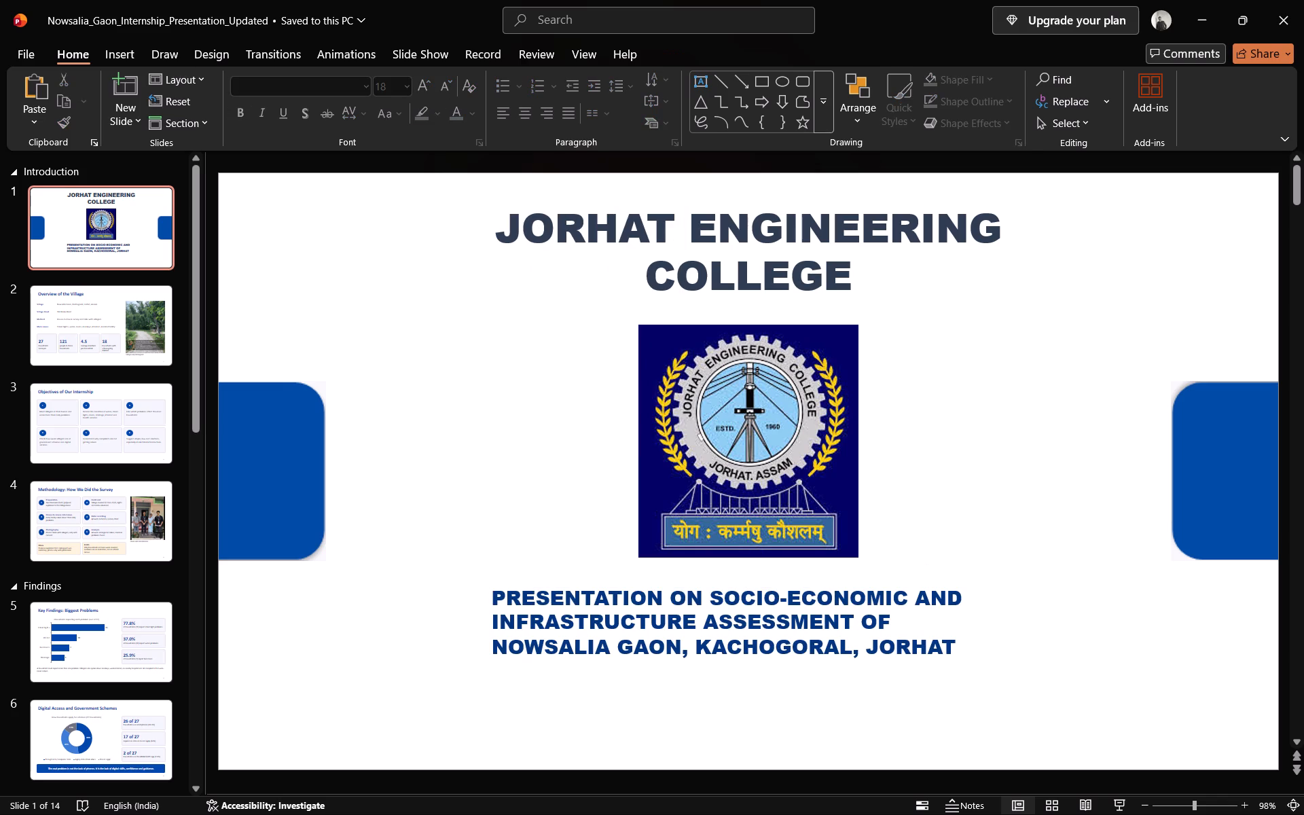
# Widen the presentation title's text box so NOWSALIA GAON fits on the second line with KACHOGORAL, JORHAT below.
pyautogui.click(905, 630)
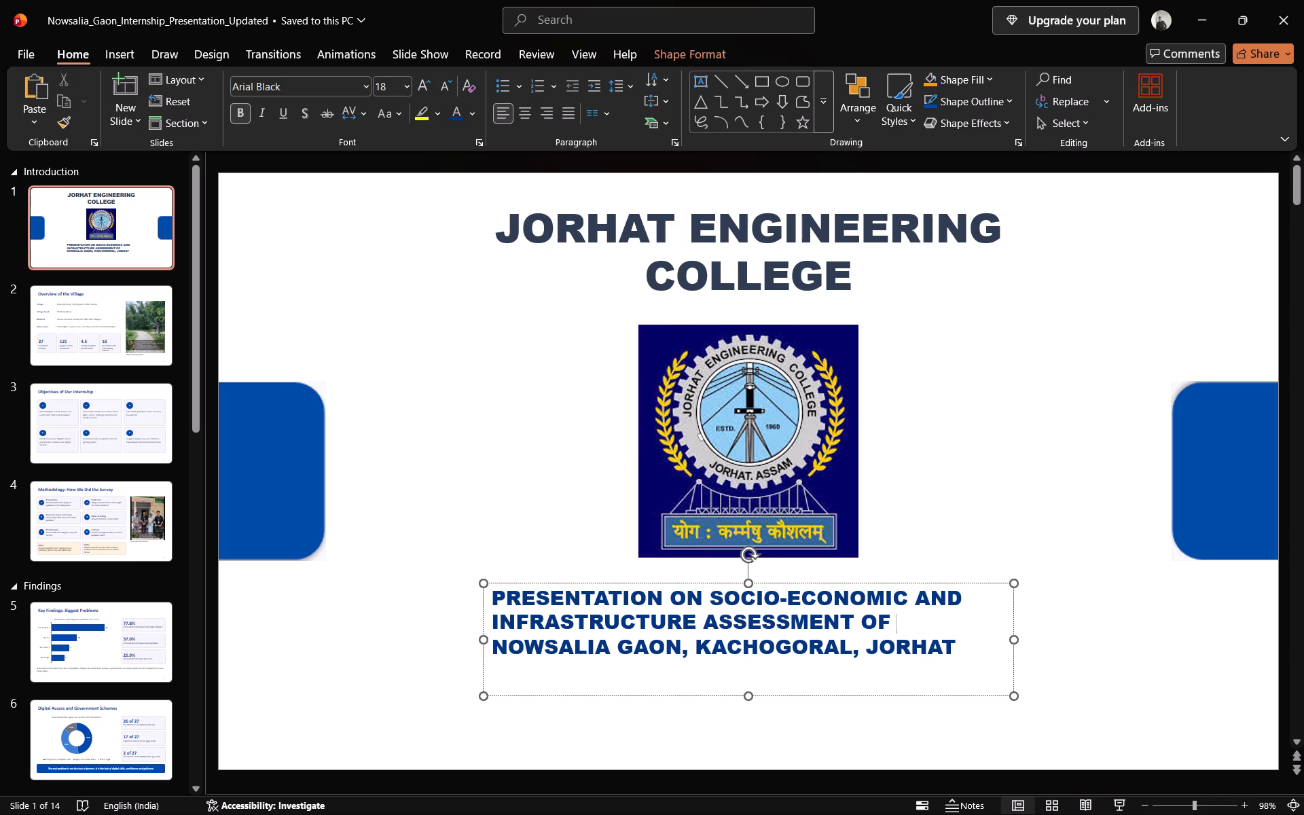
pyautogui.moveTo(1011, 699); pyautogui.dragTo(998, 659)
pyautogui.moveTo(998, 640); pyautogui.dragTo(1083, 634)
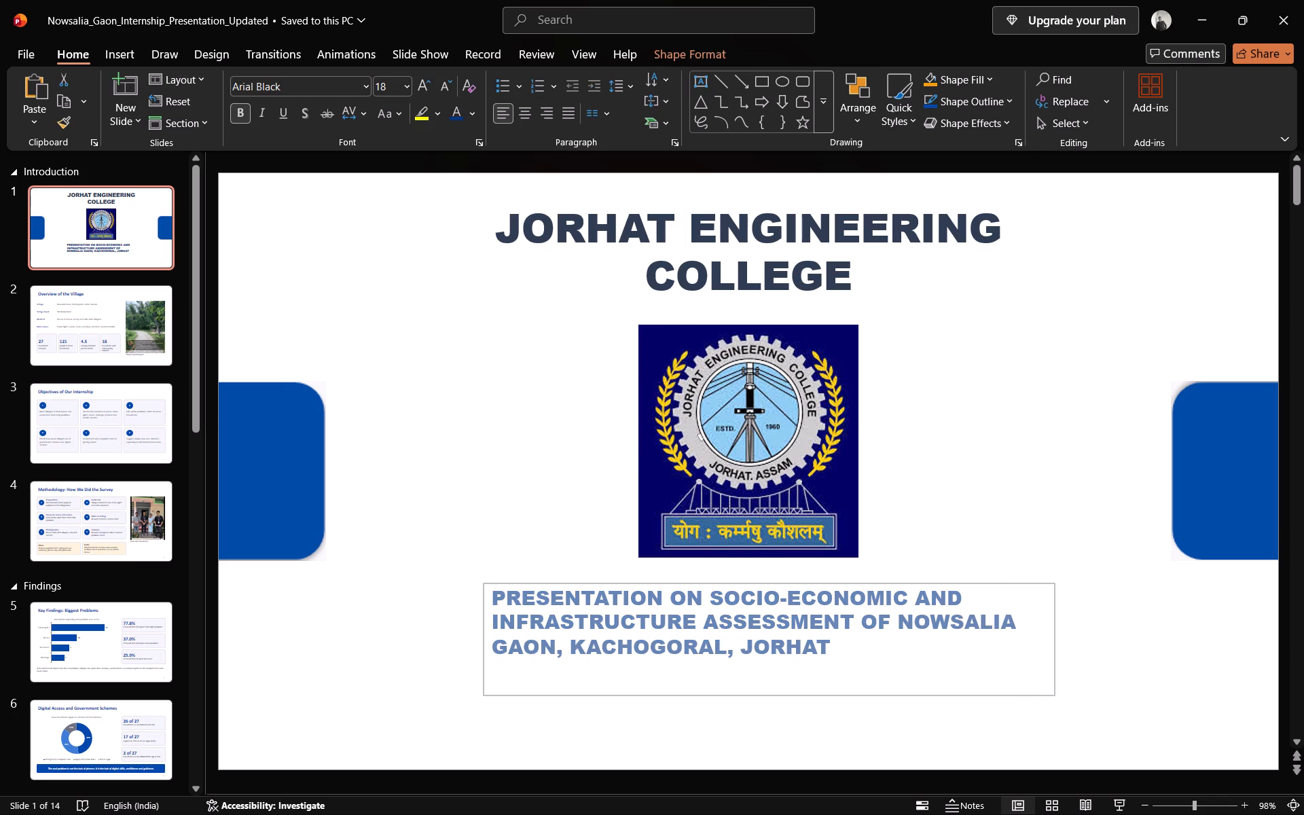
pyautogui.moveTo(1083, 634); pyautogui.dragTo(1103, 616)
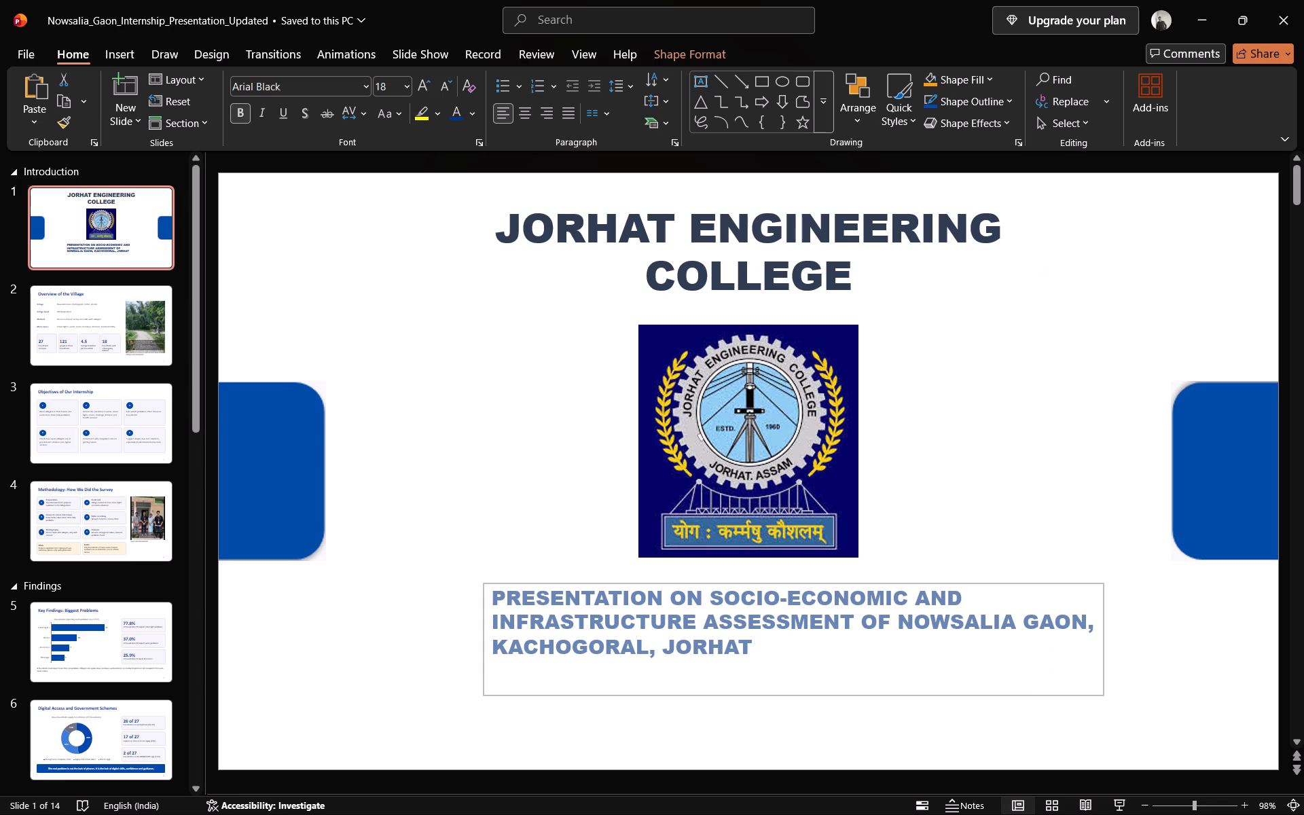
pyautogui.moveTo(1103, 616); pyautogui.dragTo(1103, 615)
# Switch back to the Word internship report's cover page.
pyautogui.hotkey('alt', 'Tab')
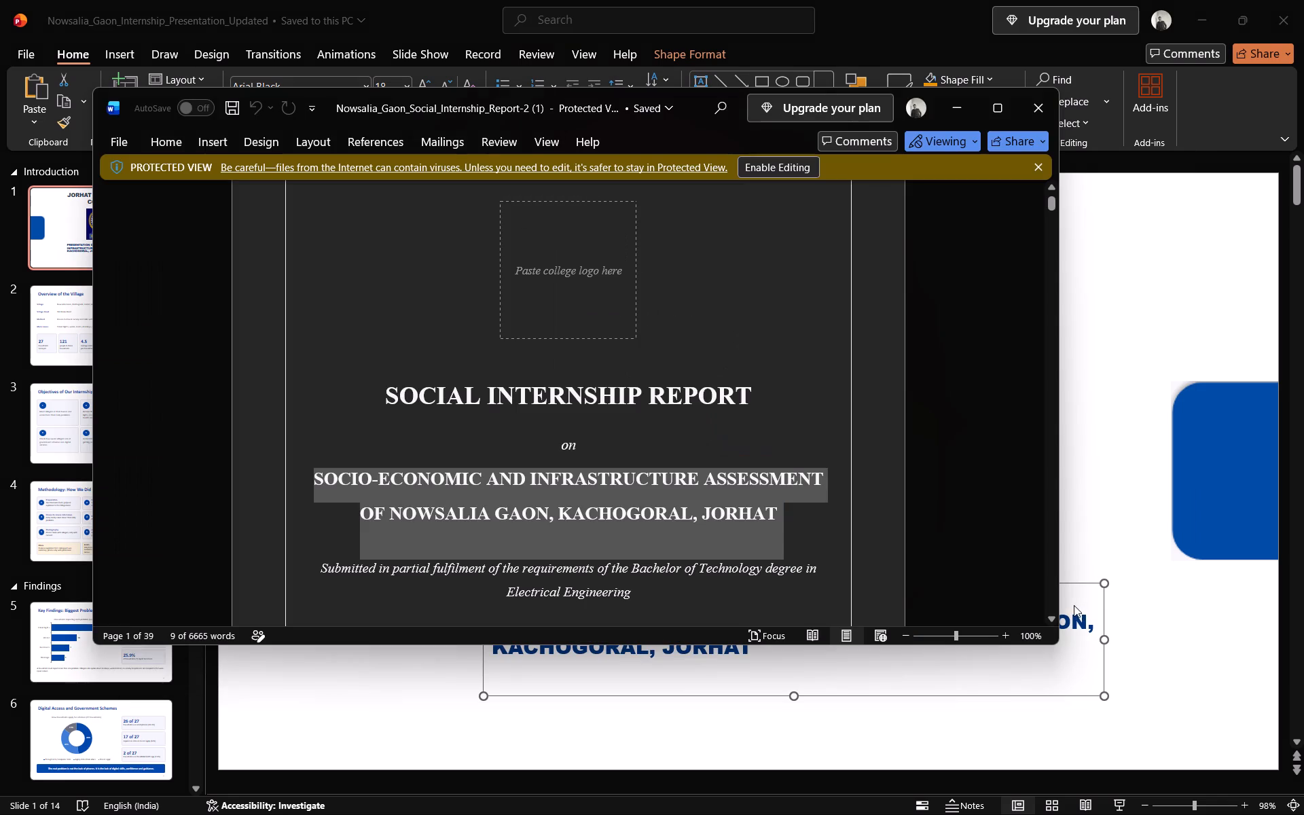
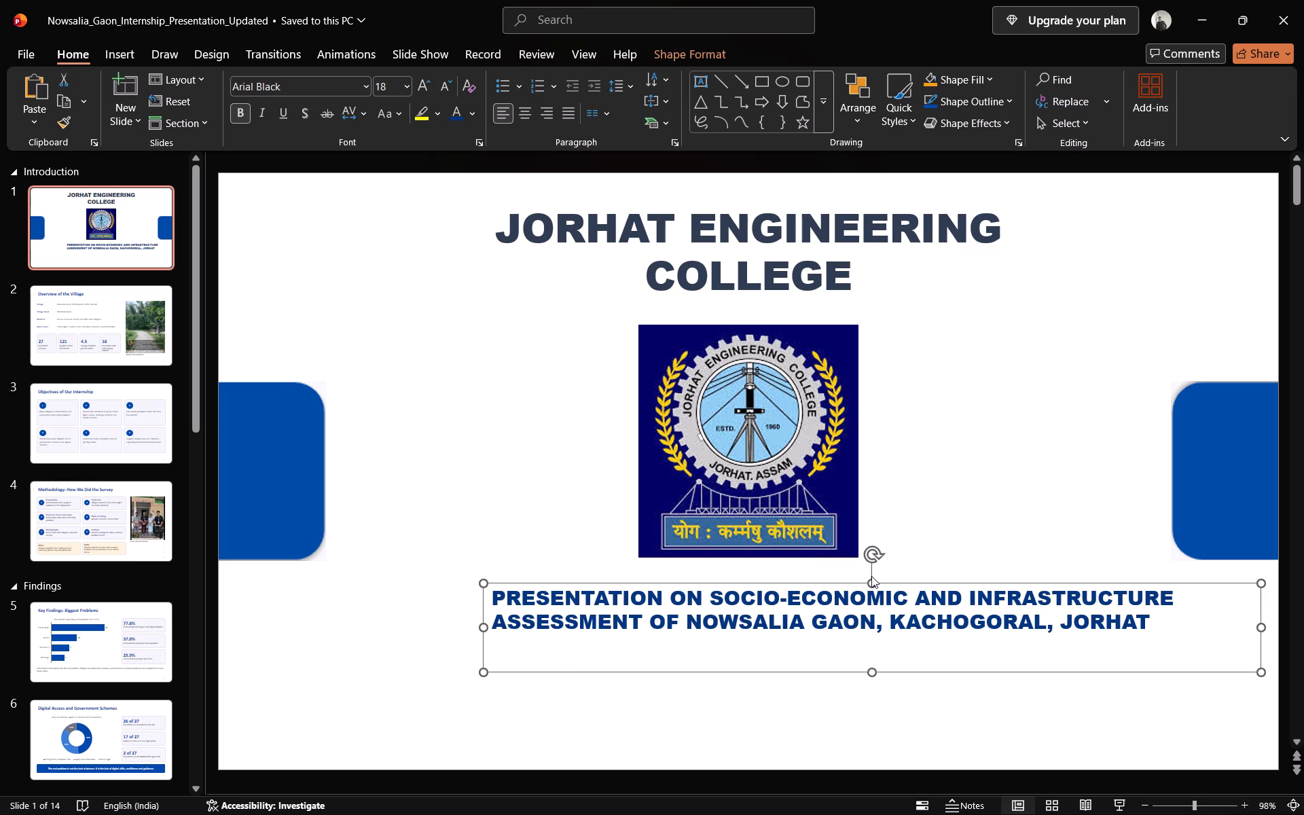
# Move the presentation title's text box left and slightly down, leaving a wider gap below the college logo.
pyautogui.moveTo(876, 577); pyautogui.dragTo(851, 583)
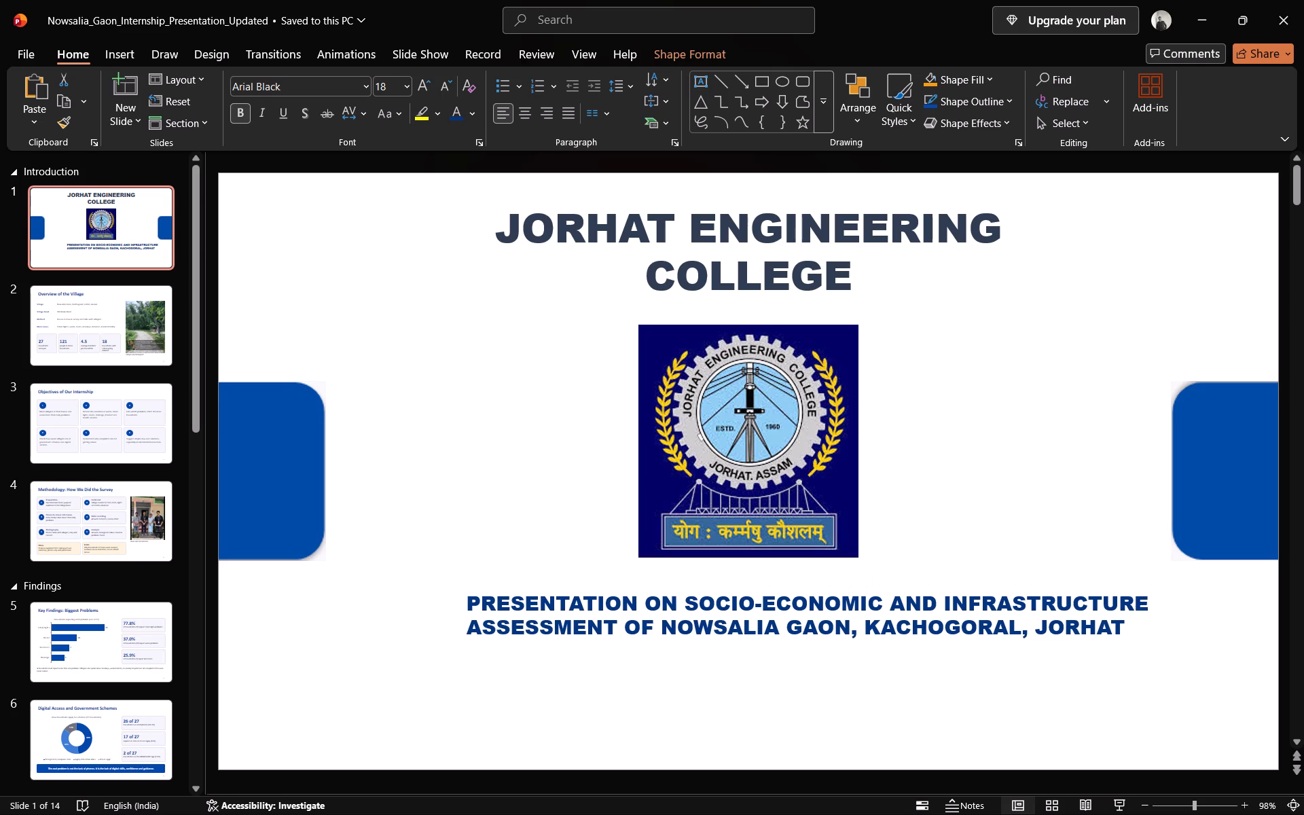
pyautogui.moveTo(851, 583); pyautogui.dragTo(803, 600)
# Centre-align both lines of the presentation title within its text box.
pyautogui.click(833, 646)
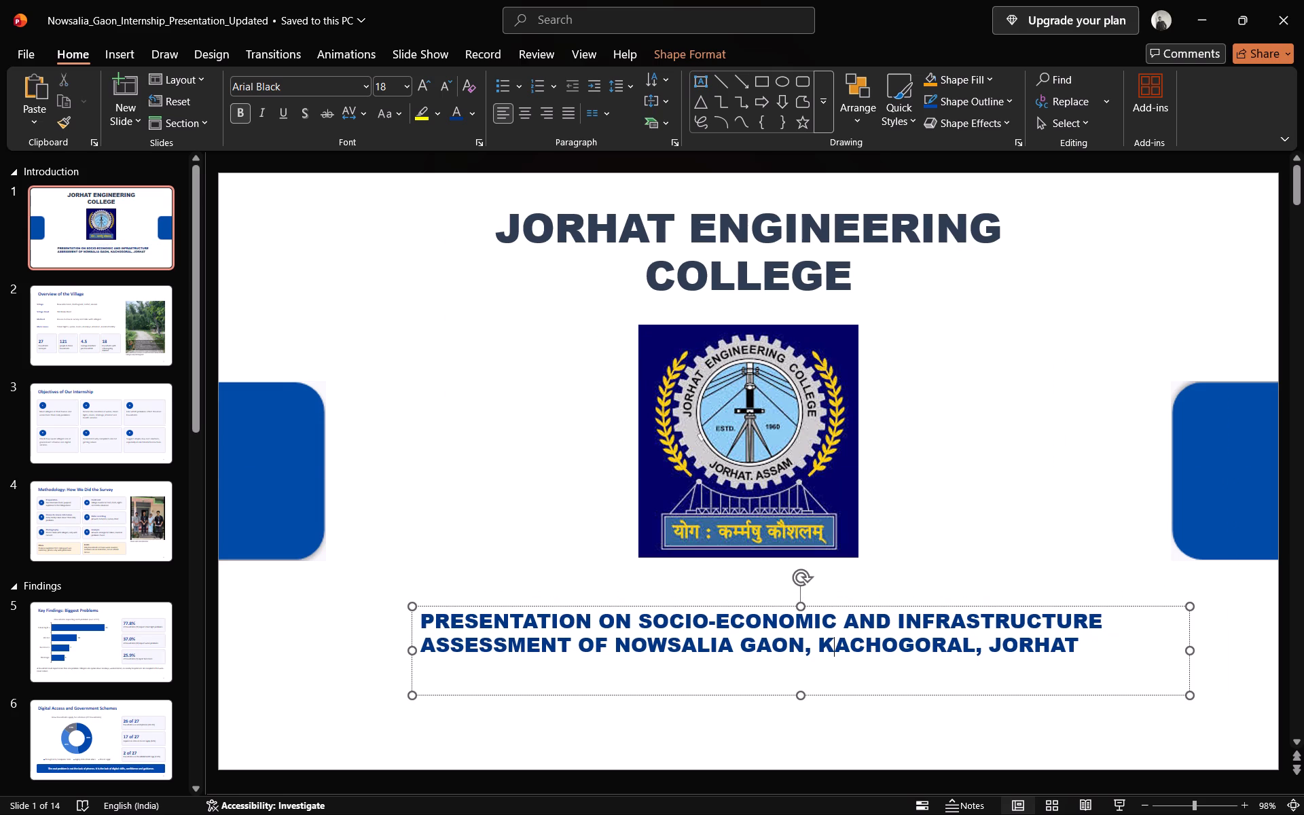
pyautogui.moveTo(1102, 644); pyautogui.dragTo(501, 603)
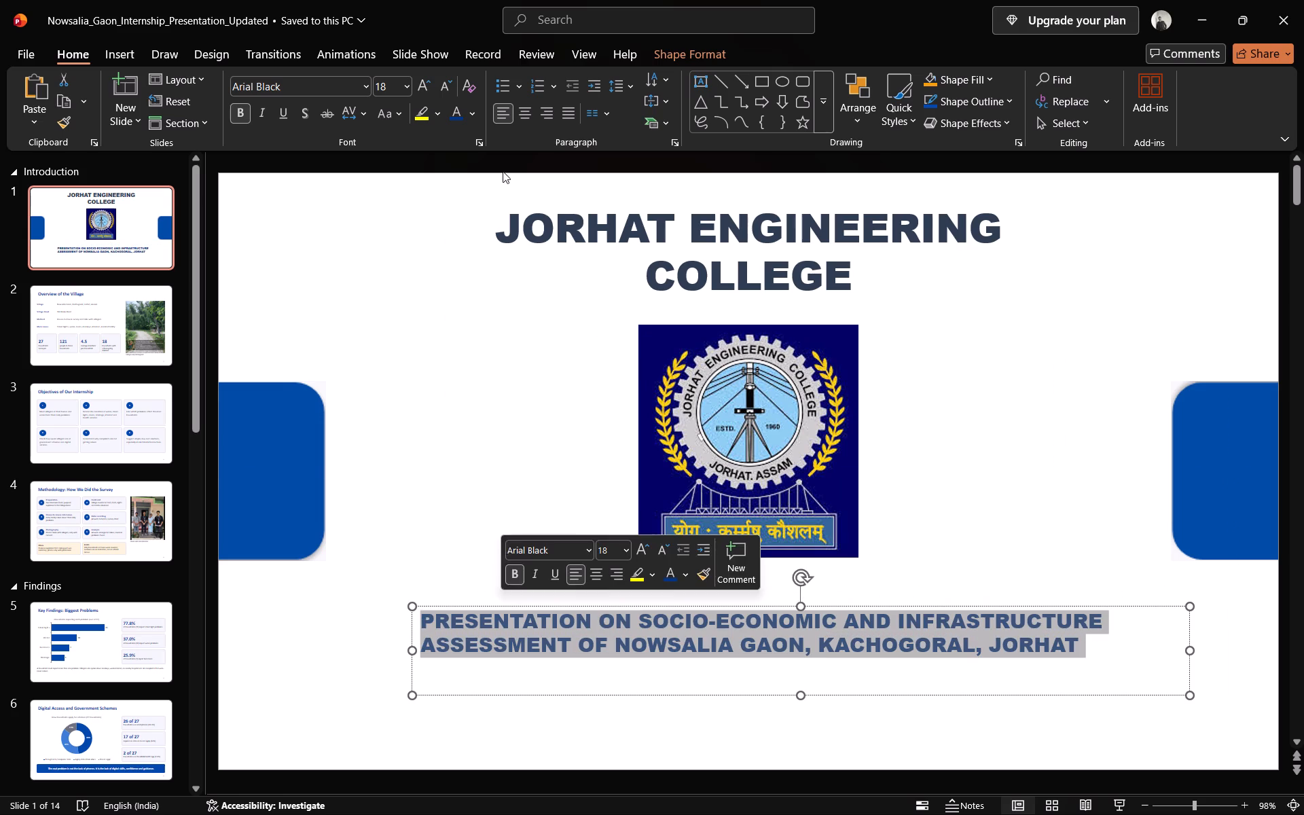
pyautogui.click(522, 120)
pyautogui.click(511, 509)
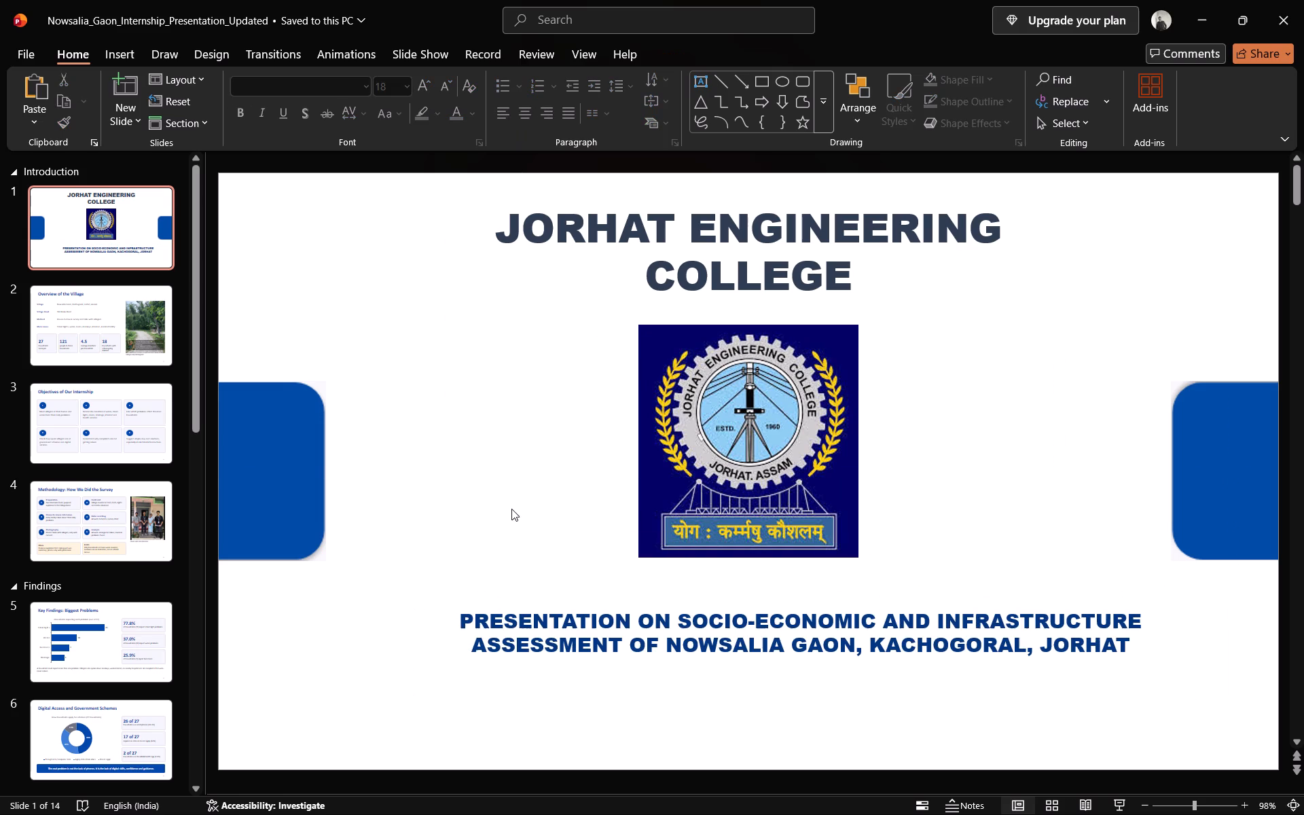
# Shift the presentation title's text box further left to line it up beneath the college logo.
pyautogui.click(852, 639)
pyautogui.moveTo(835, 606); pyautogui.dragTo(823, 602)
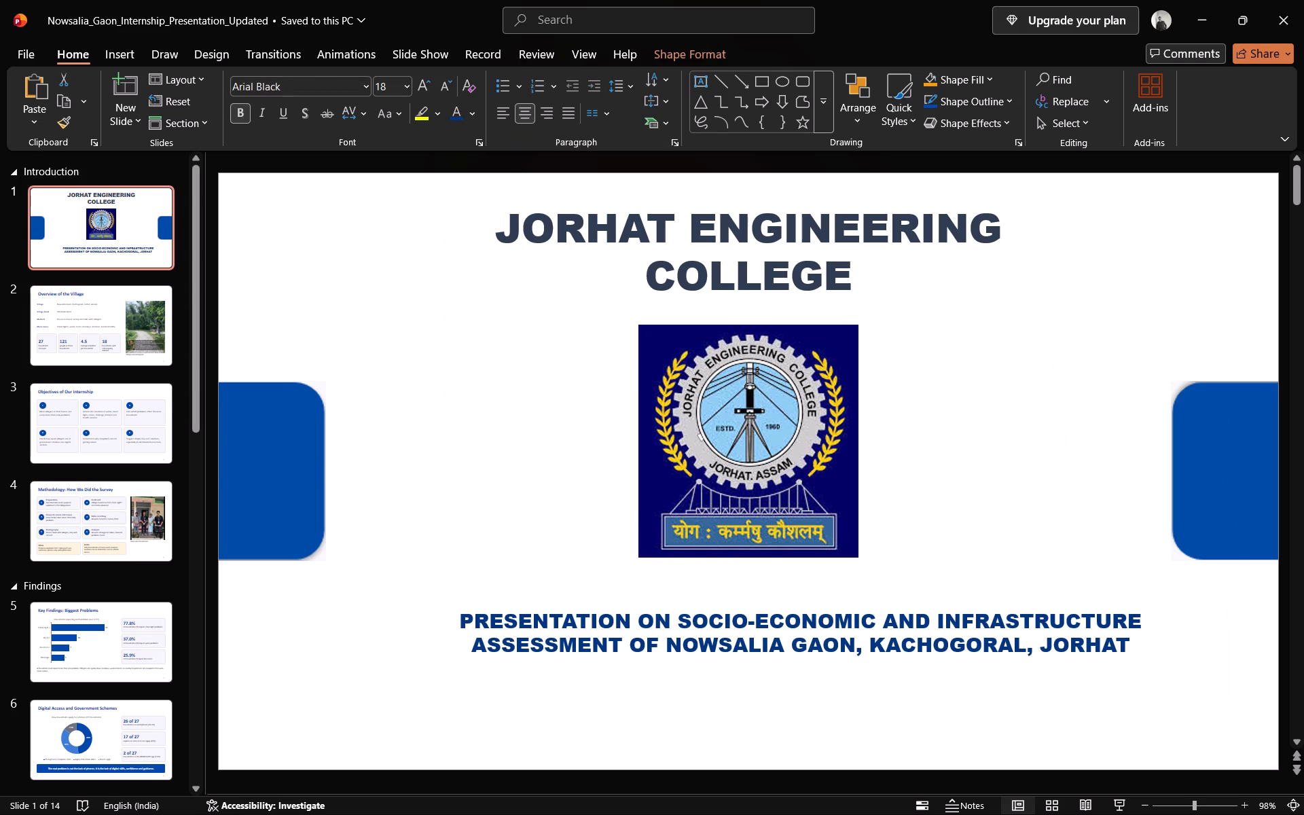
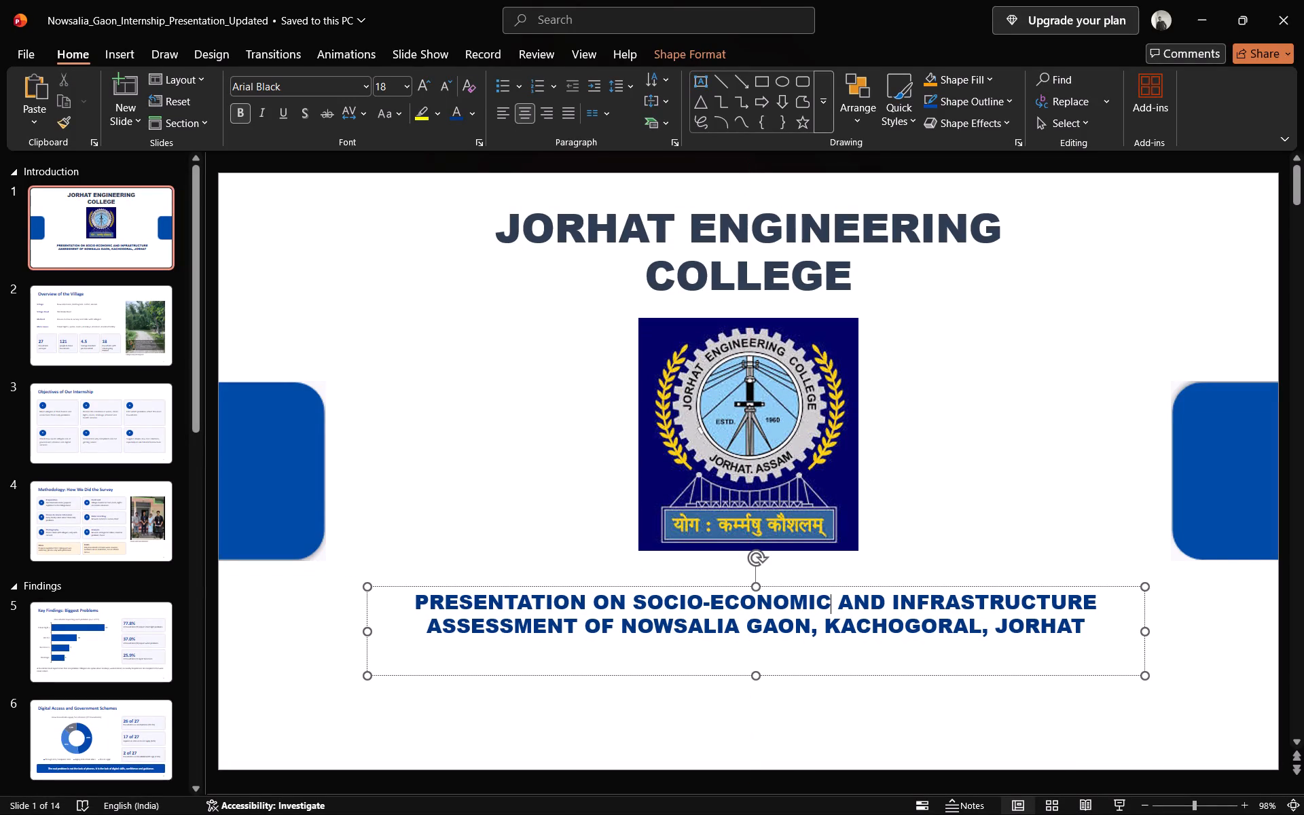
# Move the presentation title's text box slightly up to narrow the gap below the college logo.
pyautogui.moveTo(783, 586); pyautogui.dragTo(783, 579)
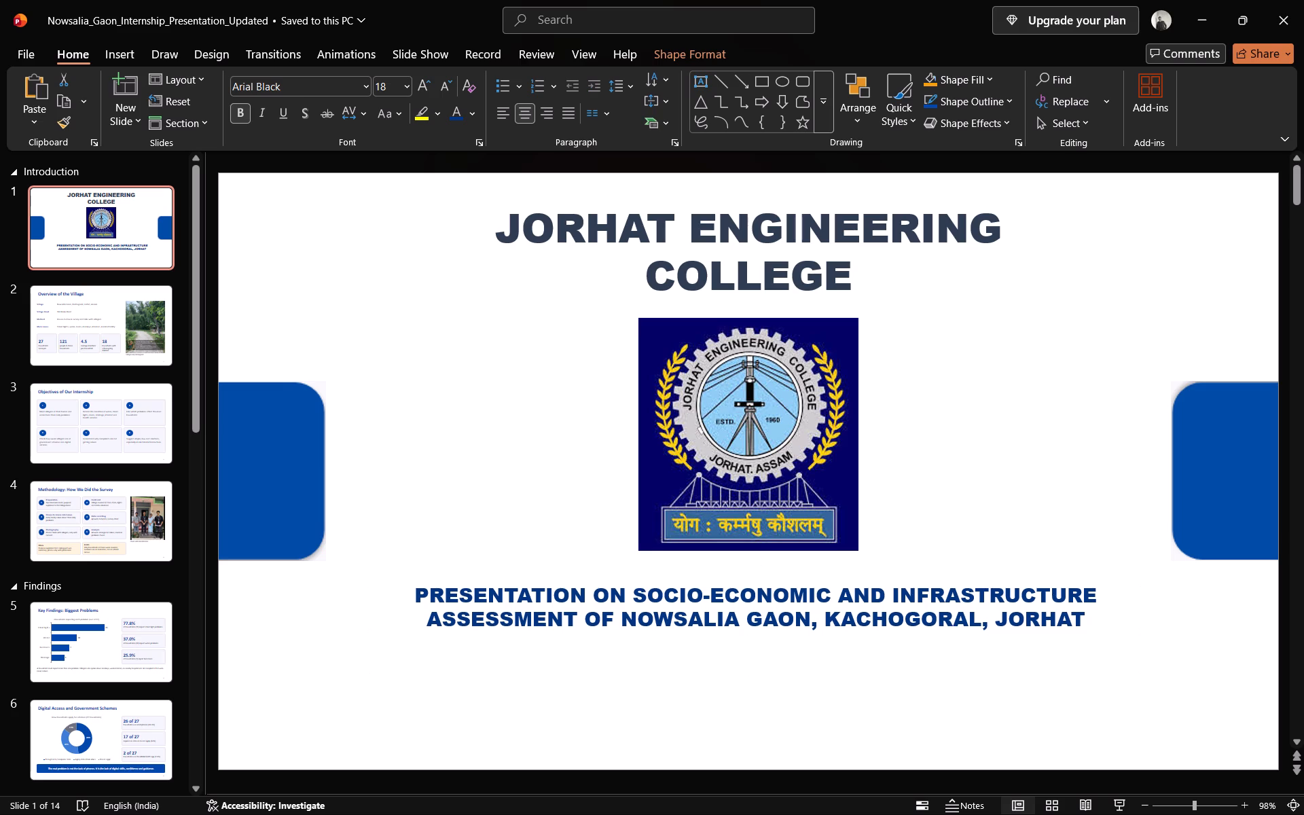
pyautogui.moveTo(783, 579); pyautogui.dragTo(781, 573)
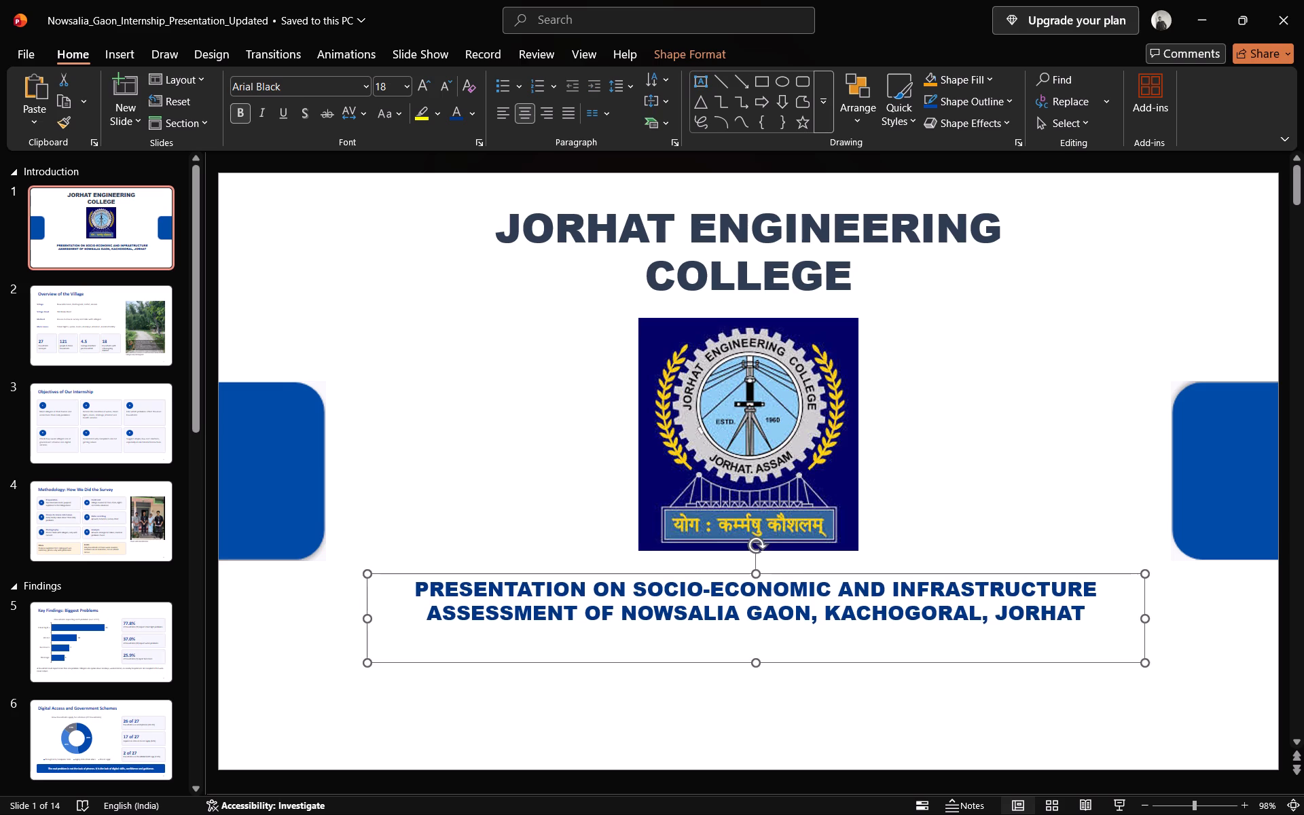
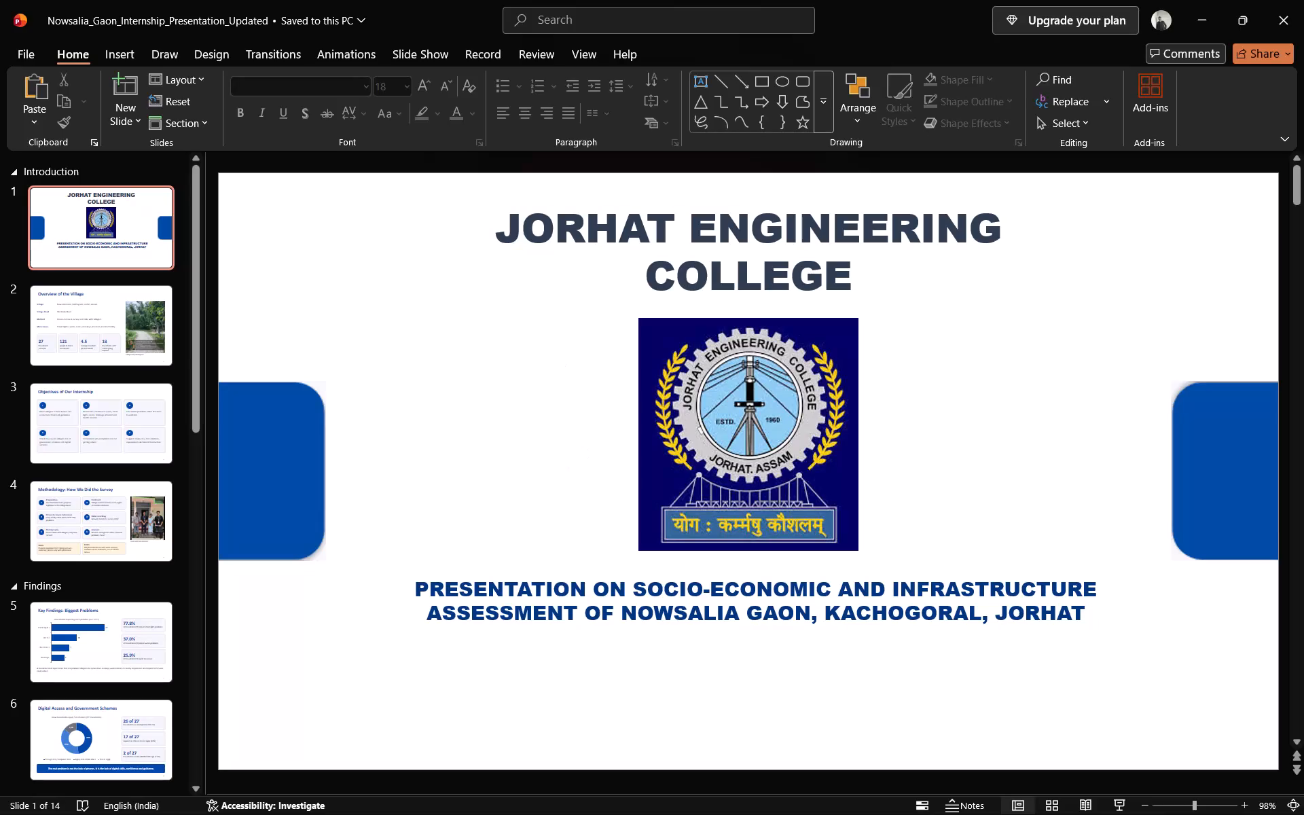
# Paste the previously copied report title onto the title slide as a new text box and delete all its text.
pyautogui.click(591, 584)
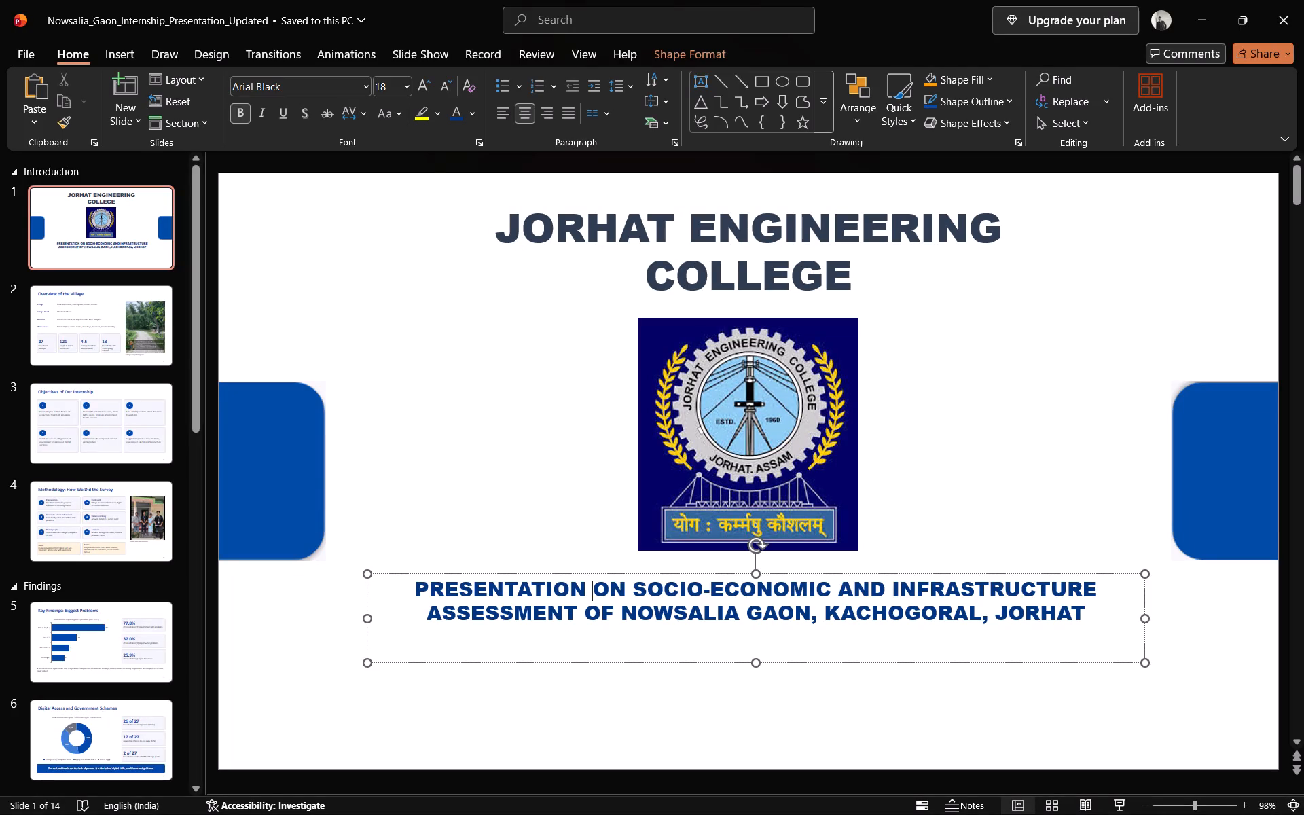
pyautogui.hotkey('ctrl', 'c')
pyautogui.click(695, 689)
pyautogui.hotkey('ctrl', 'v')
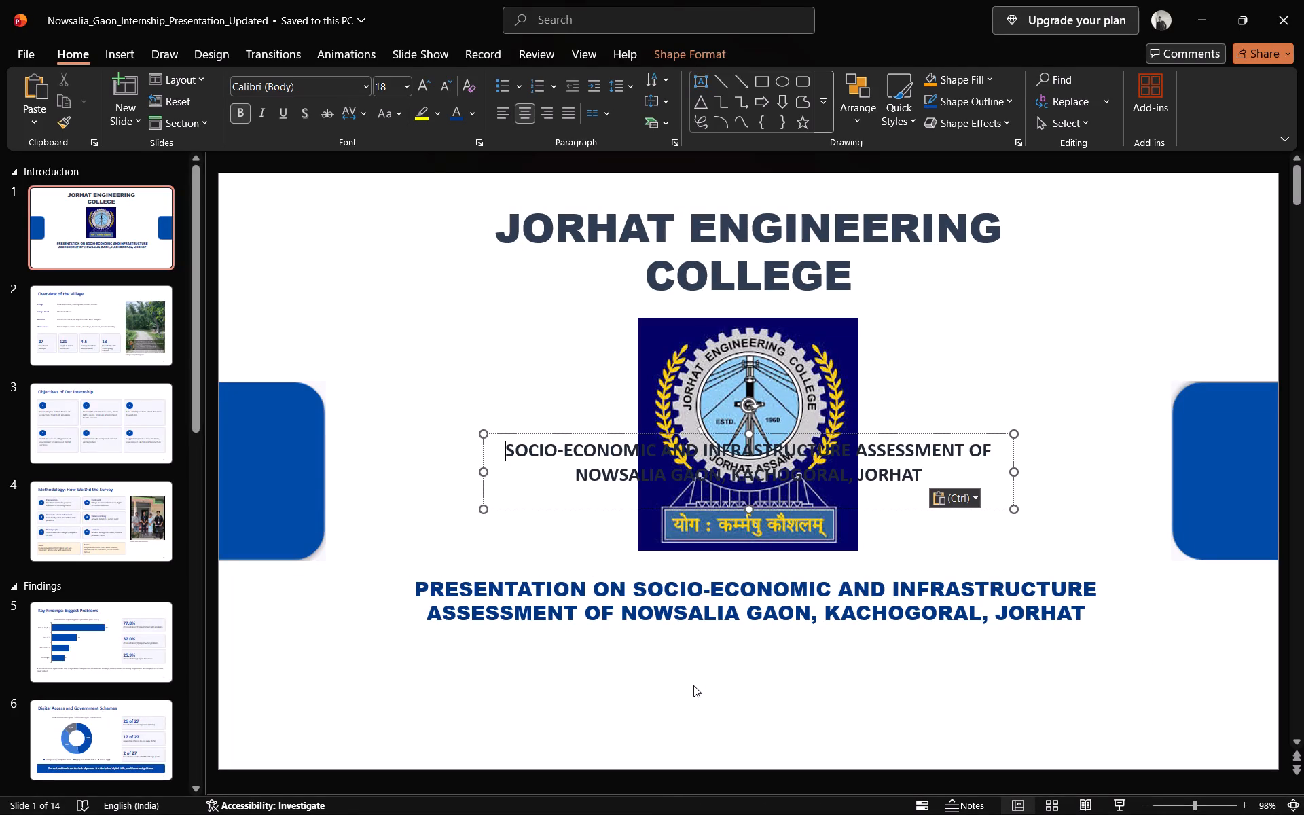
pyautogui.moveTo(927, 474); pyautogui.dragTo(586, 428)
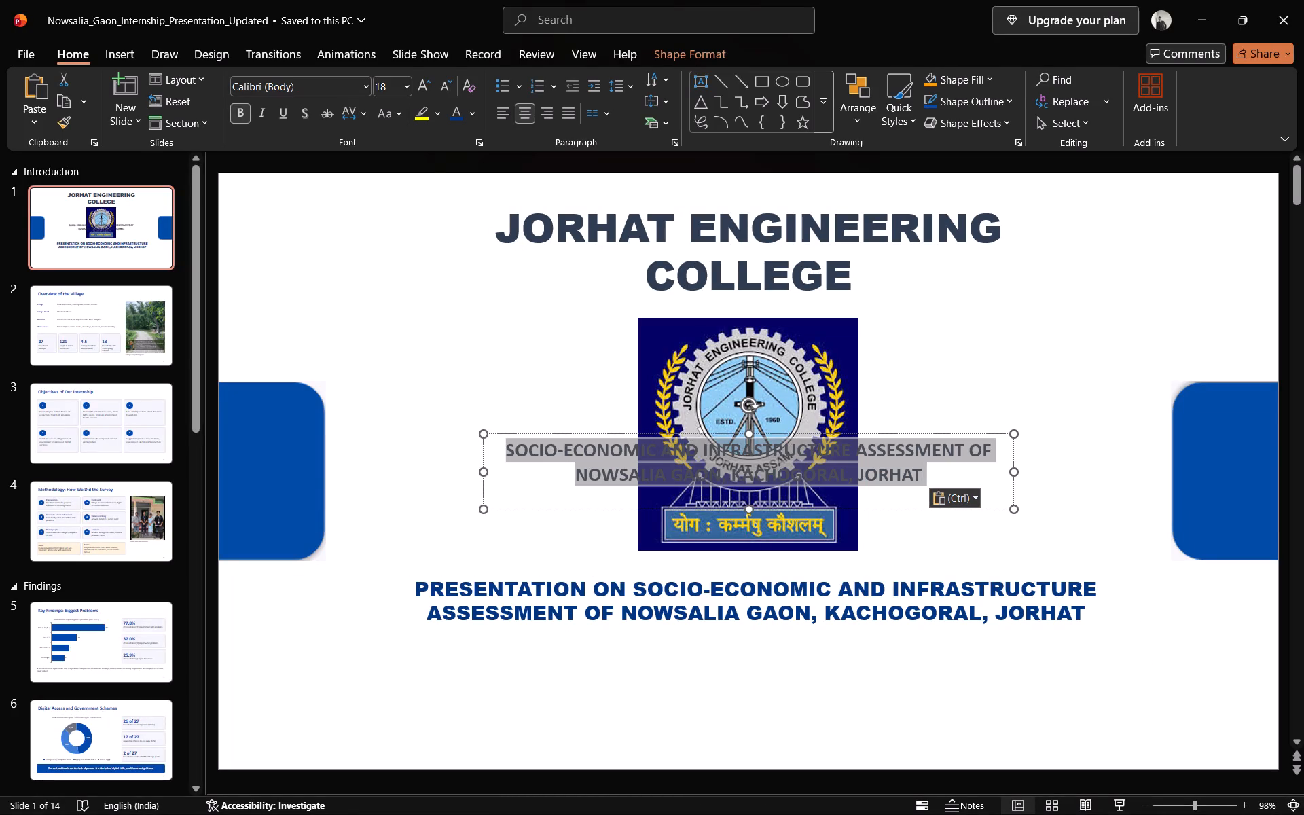
pyautogui.moveTo(586, 428); pyautogui.dragTo(535, 424)
pyautogui.press('BackSpace')
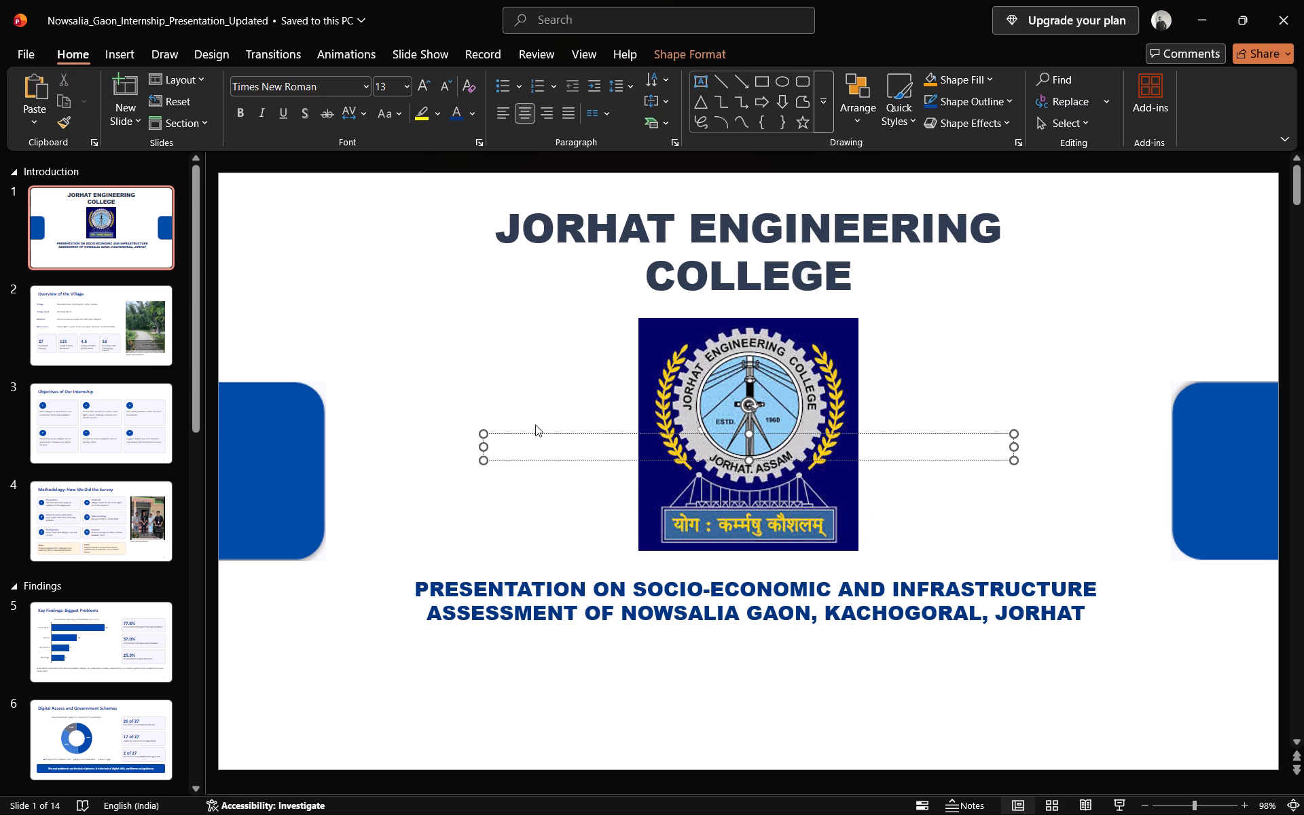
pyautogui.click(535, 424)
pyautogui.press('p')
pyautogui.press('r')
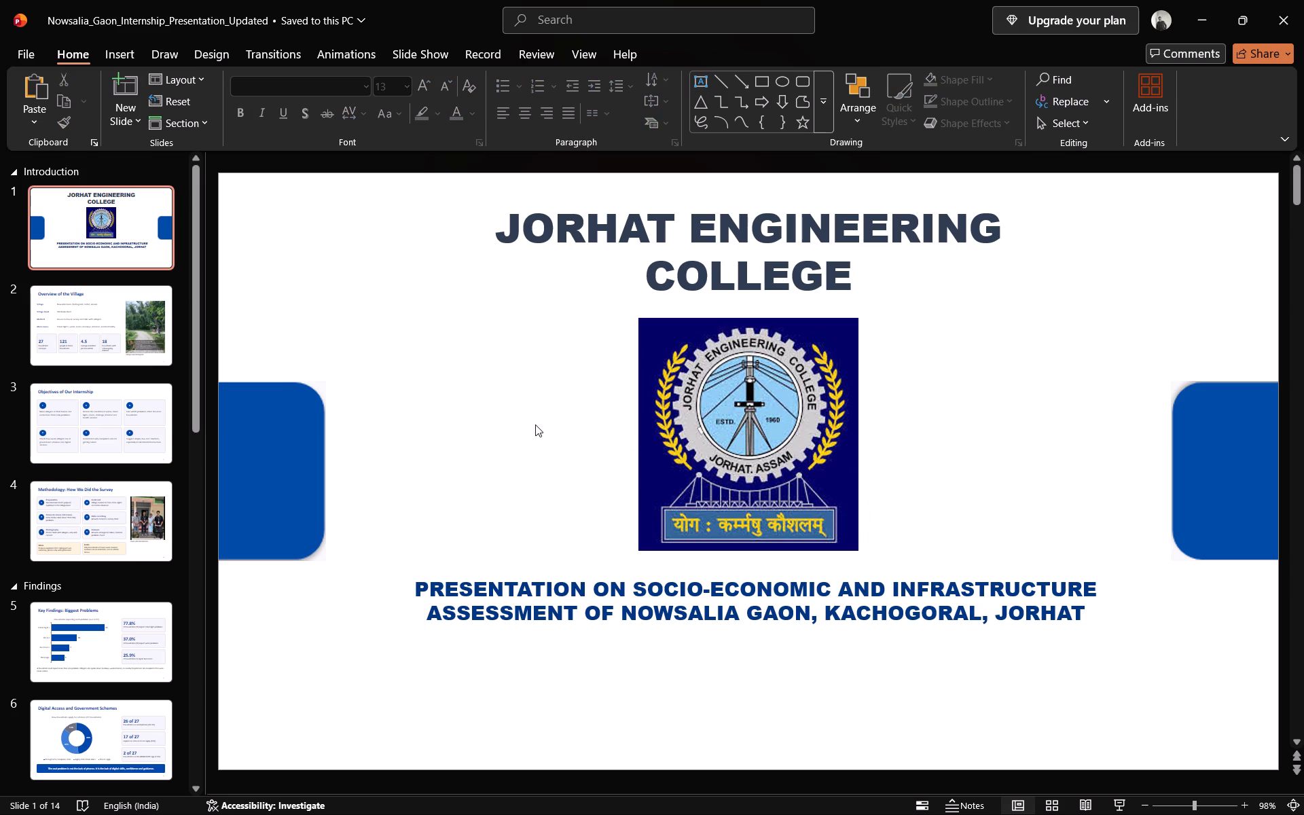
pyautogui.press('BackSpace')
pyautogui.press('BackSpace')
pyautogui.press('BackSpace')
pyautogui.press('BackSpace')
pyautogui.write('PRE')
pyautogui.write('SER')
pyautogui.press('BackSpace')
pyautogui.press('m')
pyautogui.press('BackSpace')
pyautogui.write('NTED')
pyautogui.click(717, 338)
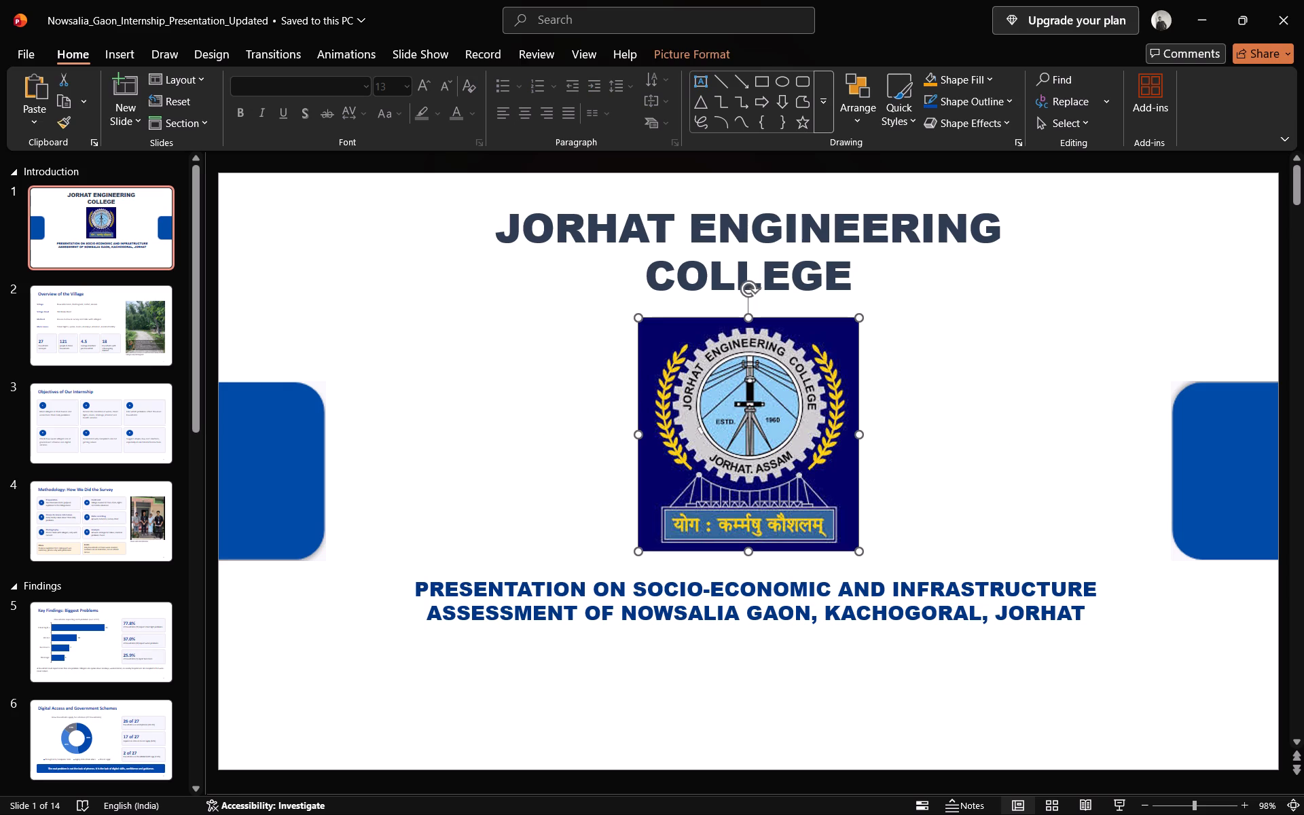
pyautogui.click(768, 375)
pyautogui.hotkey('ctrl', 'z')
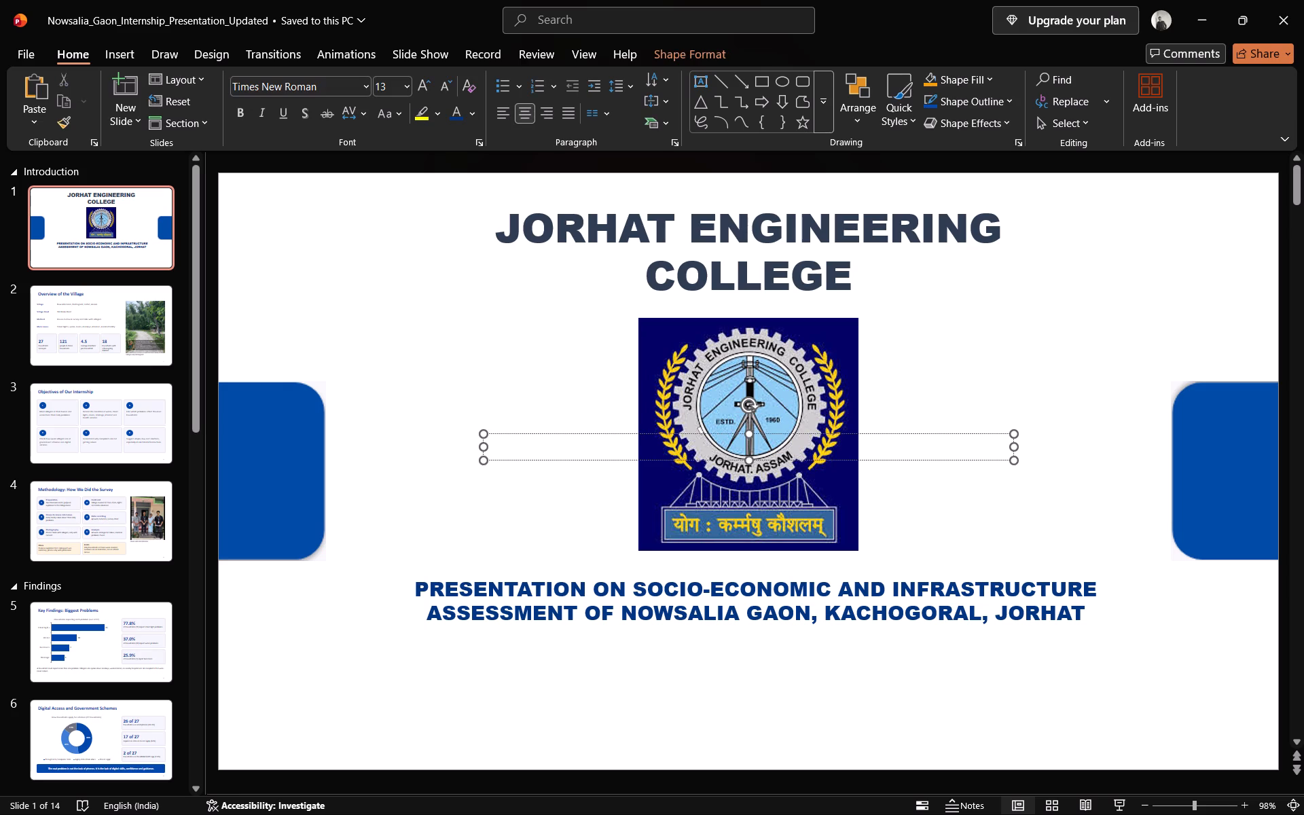
# Shift the empty text box over the logo toward the slide's left side and enter "PRESENTED" in it.
pyautogui.moveTo(819, 435); pyautogui.dragTo(643, 431)
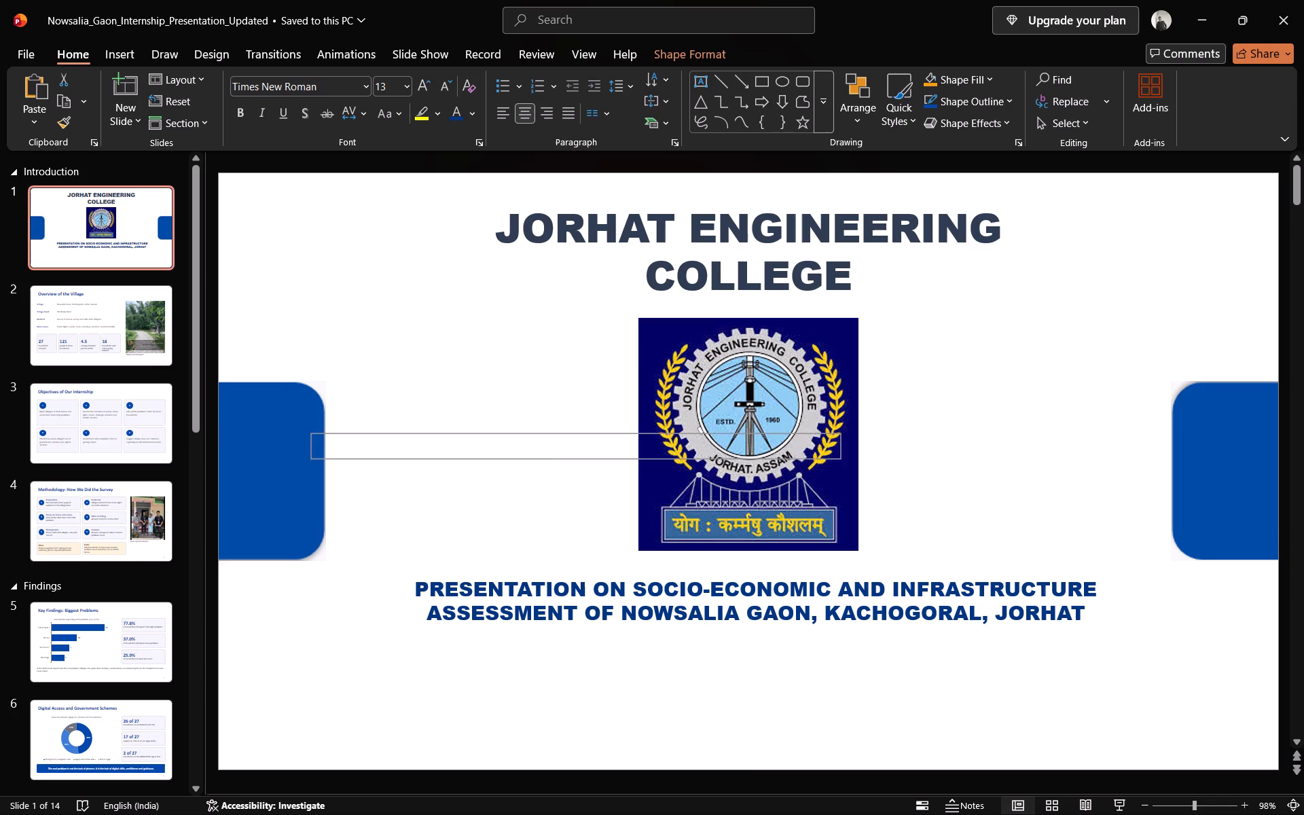
pyautogui.moveTo(643, 431); pyautogui.dragTo(629, 430)
pyautogui.click(570, 447)
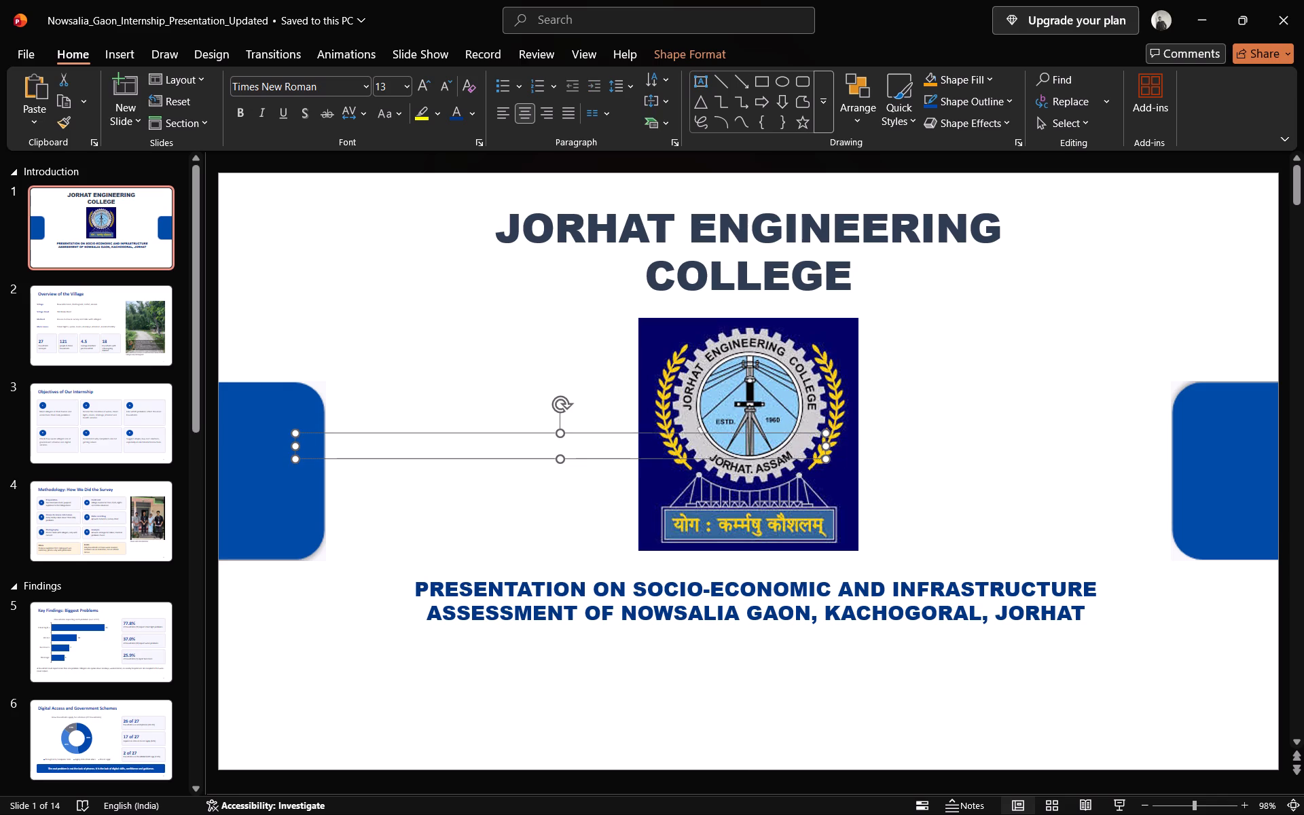
pyautogui.press('p')
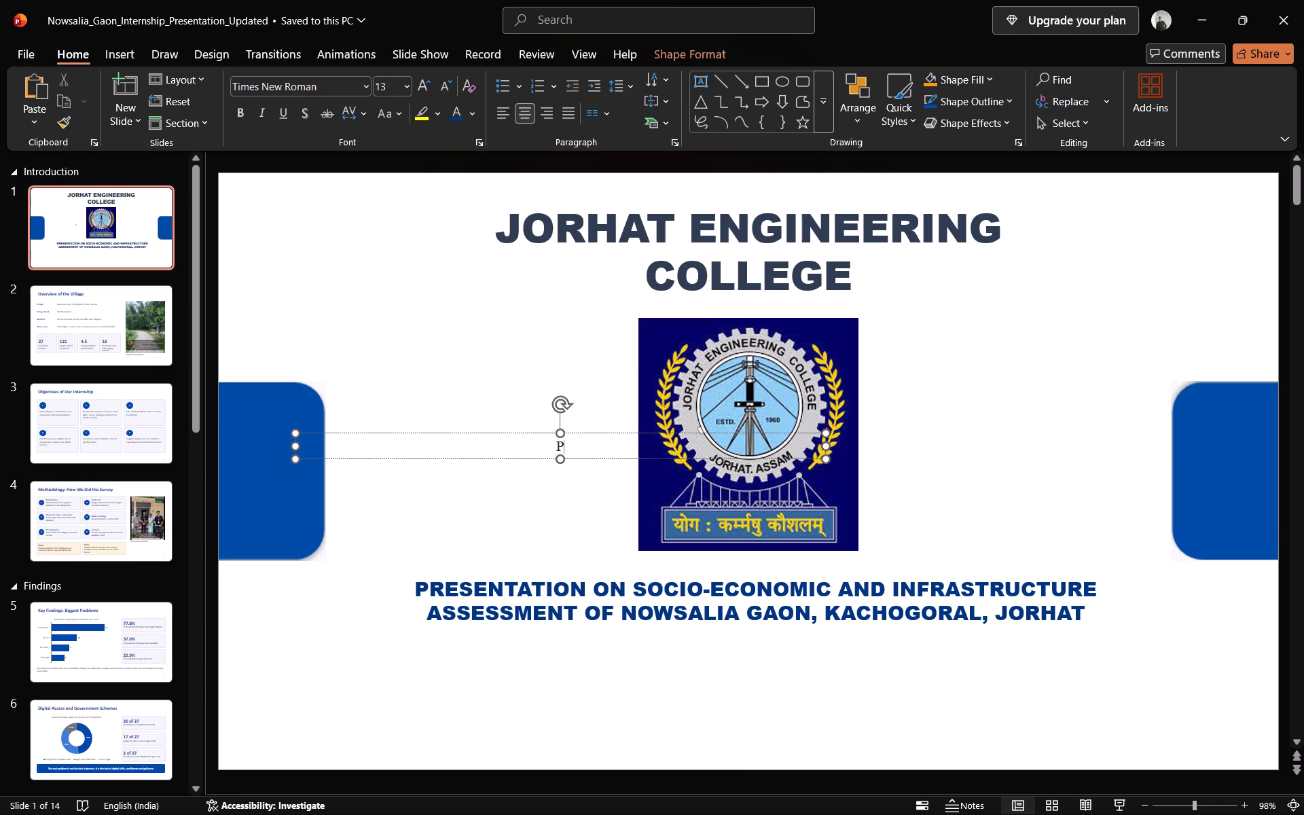
pyautogui.write('RESENTED')
pyautogui.press('space')
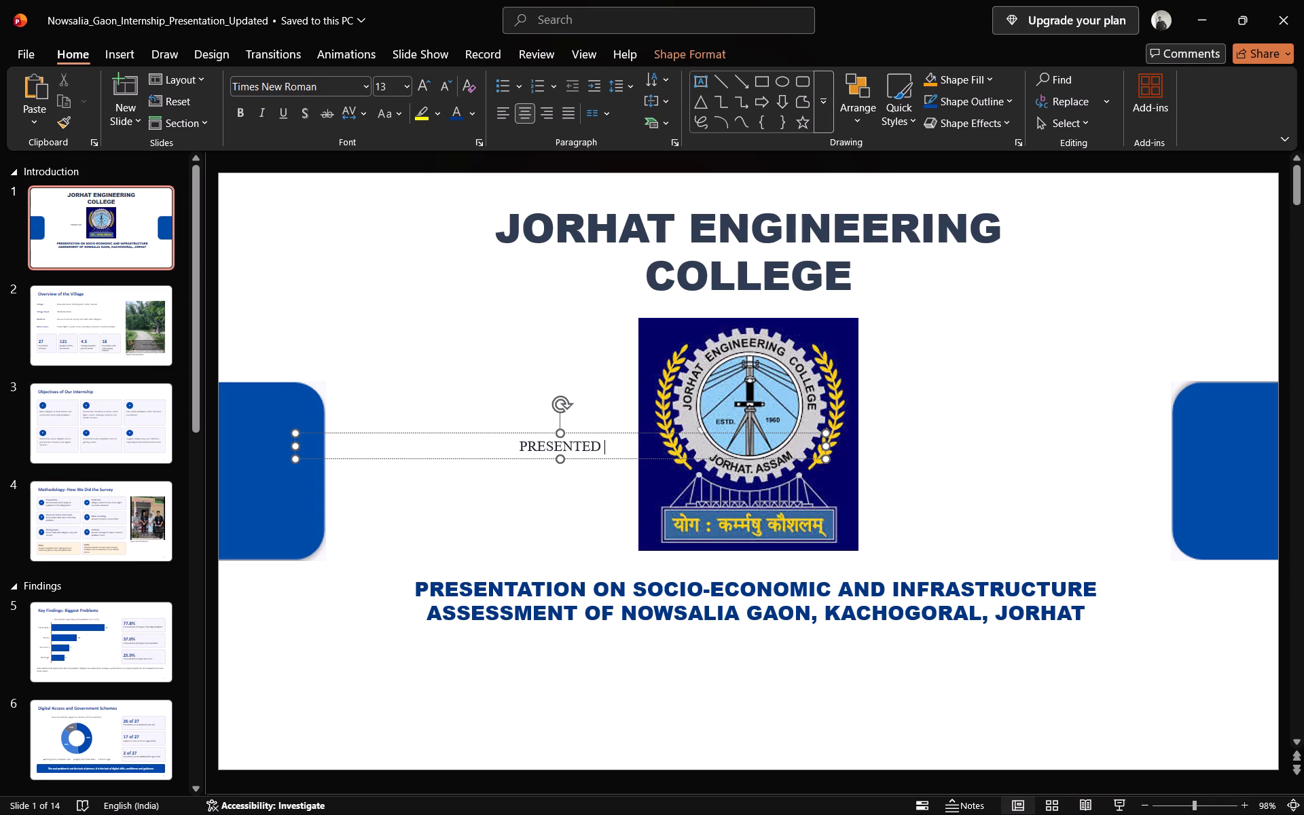
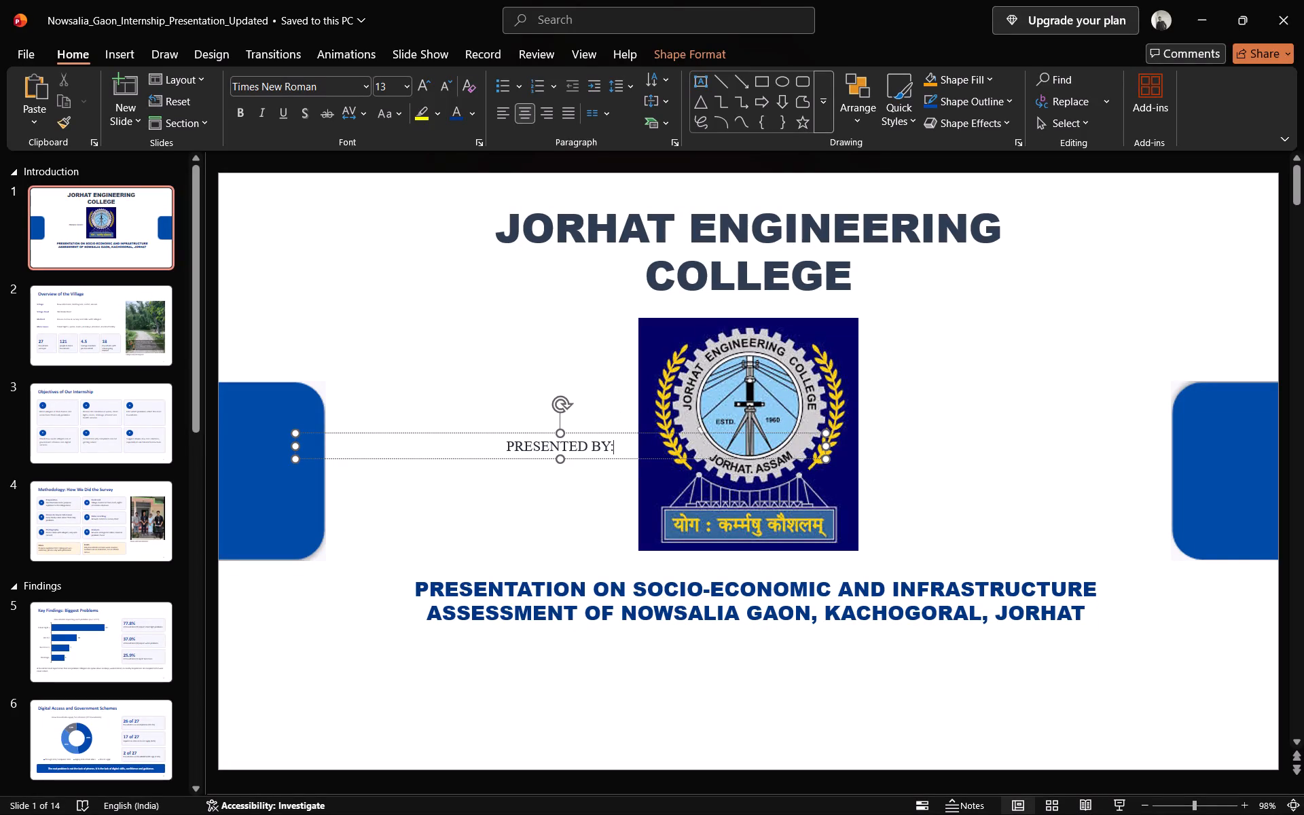
# Move the "PRESENTED BY:" text box below the presentation title, to the right of the slide's centre.
pyautogui.moveTo(611, 431); pyautogui.dragTo(968, 647)
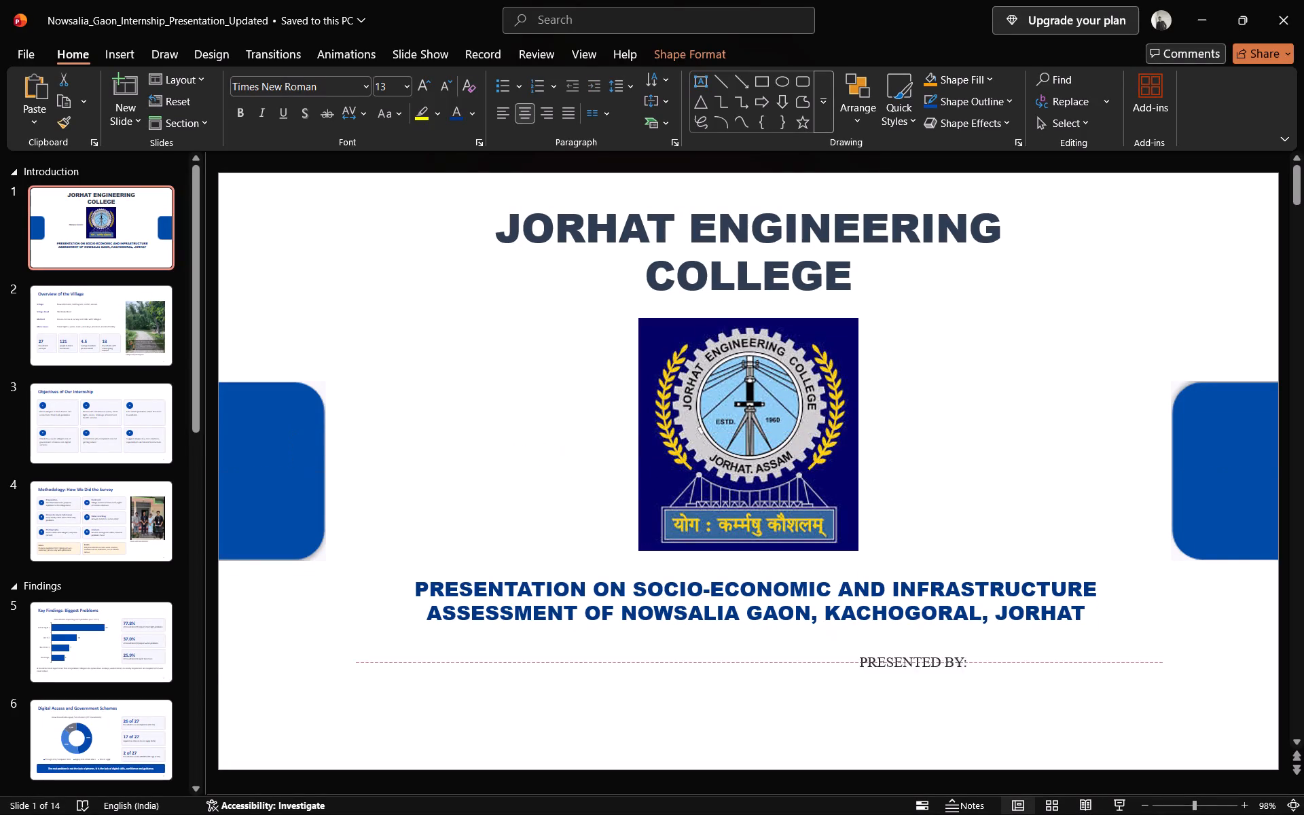
pyautogui.moveTo(968, 647); pyautogui.dragTo(1043, 640)
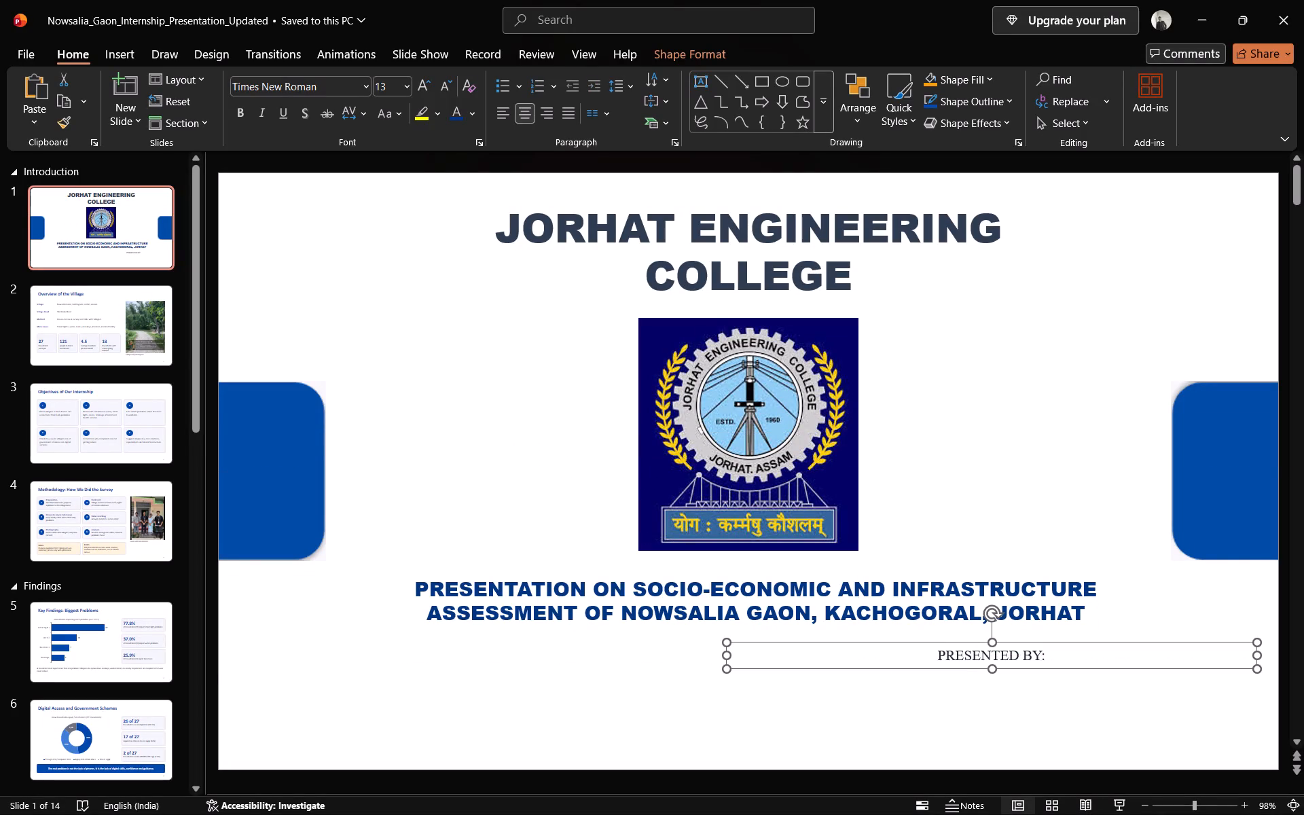
pyautogui.click(1034, 653)
pyautogui.moveTo(1047, 654); pyautogui.dragTo(1042, 655)
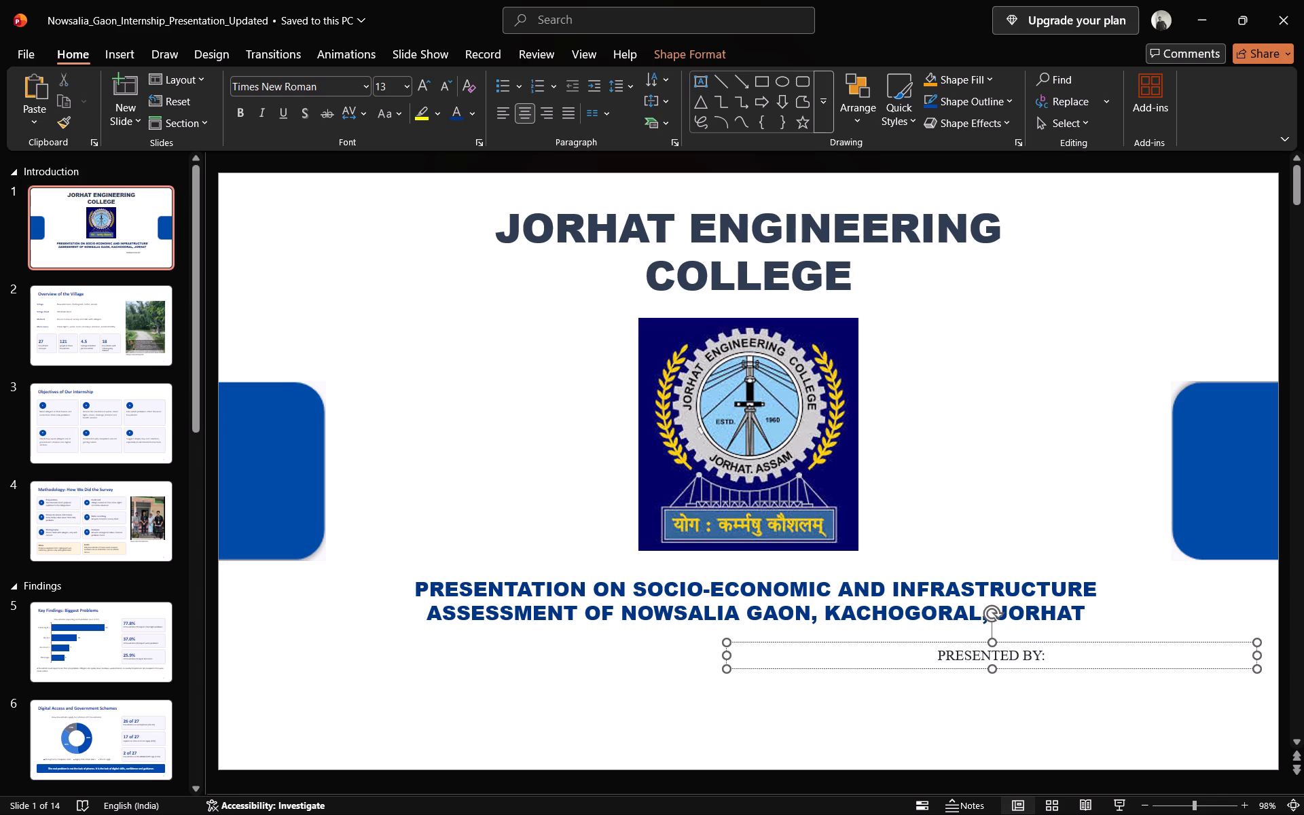
pyautogui.moveTo(1042, 655); pyautogui.dragTo(1016, 657)
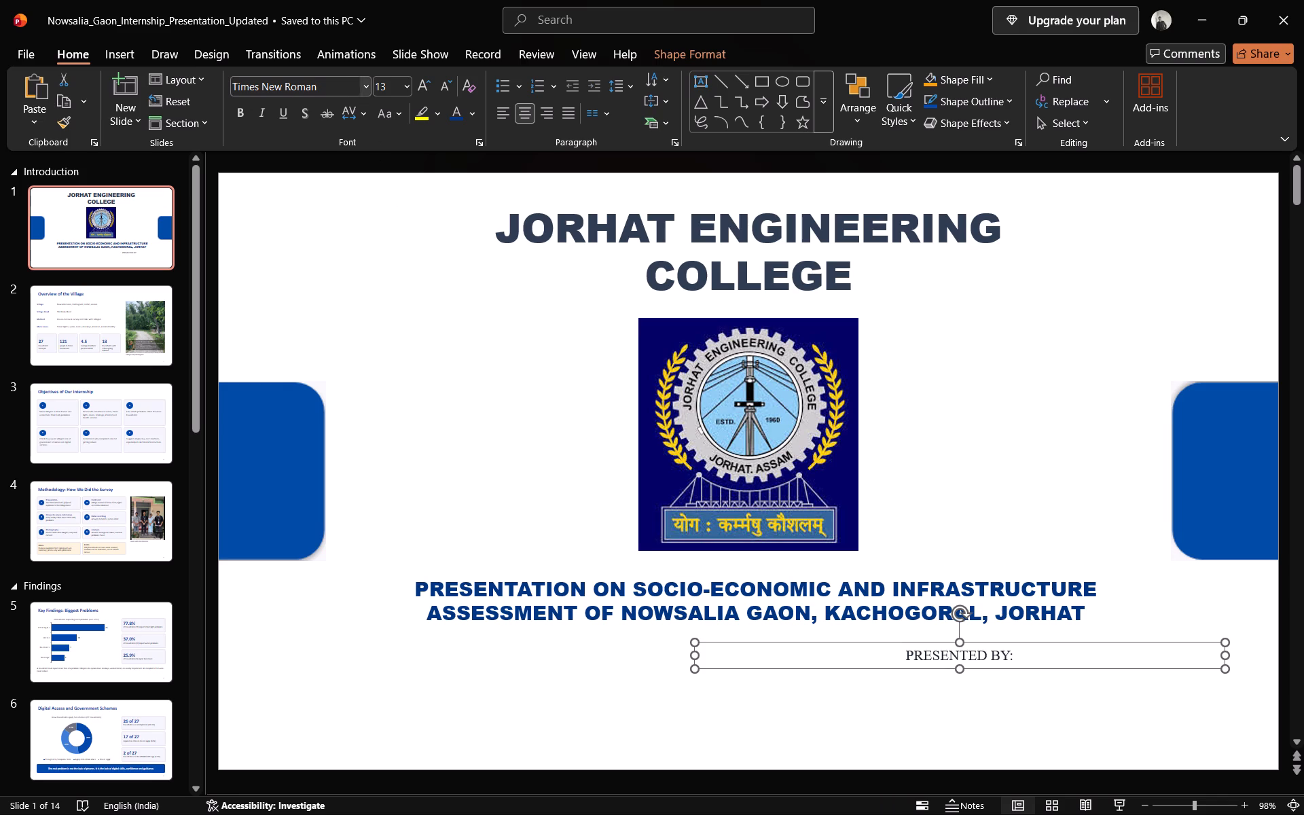
# Change the font of the "PRESENTED BY:" text to Calibri (Headings).
pyautogui.click(363, 84)
pyautogui.scroll(18, 331, 163)
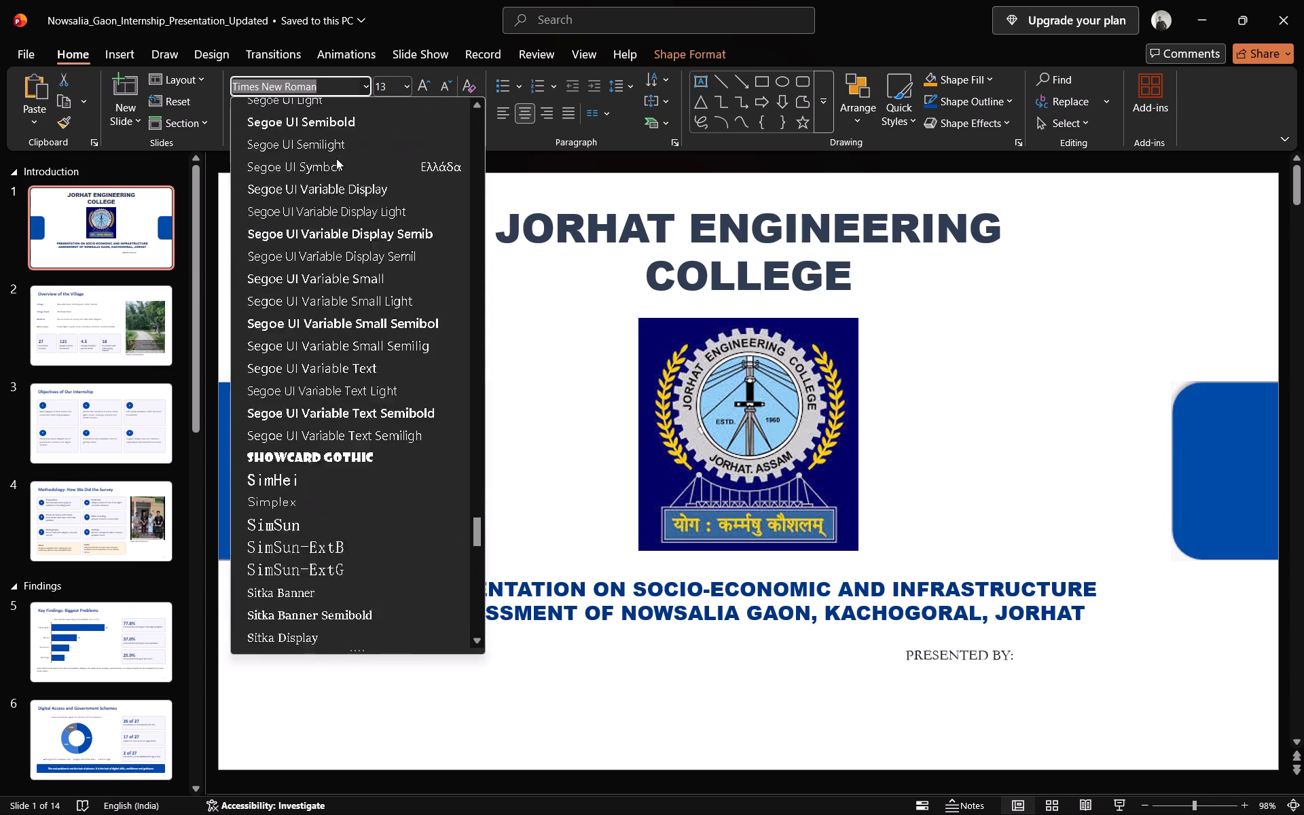
pyautogui.scroll(1, 336, 158)
pyautogui.moveTo(475, 522); pyautogui.dragTo(399, 0)
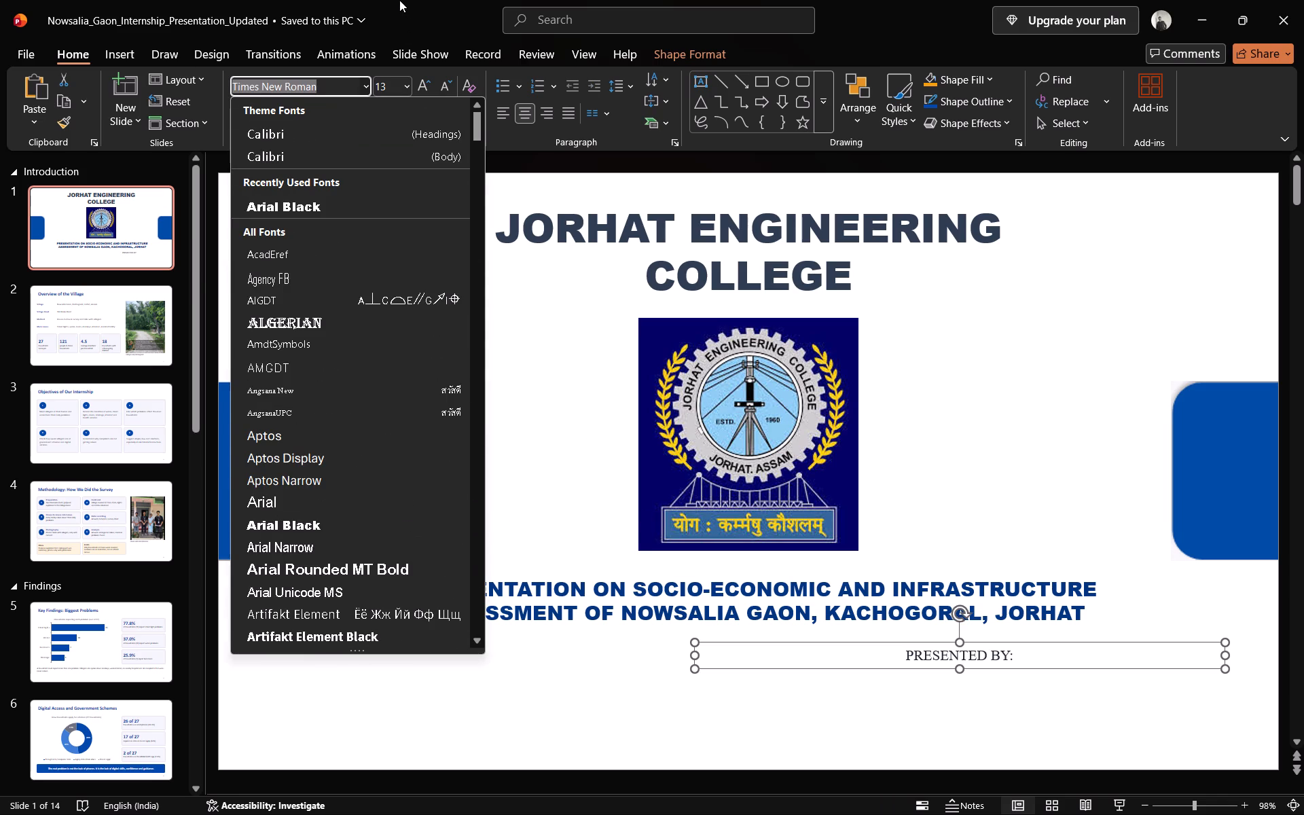
pyautogui.click(331, 136)
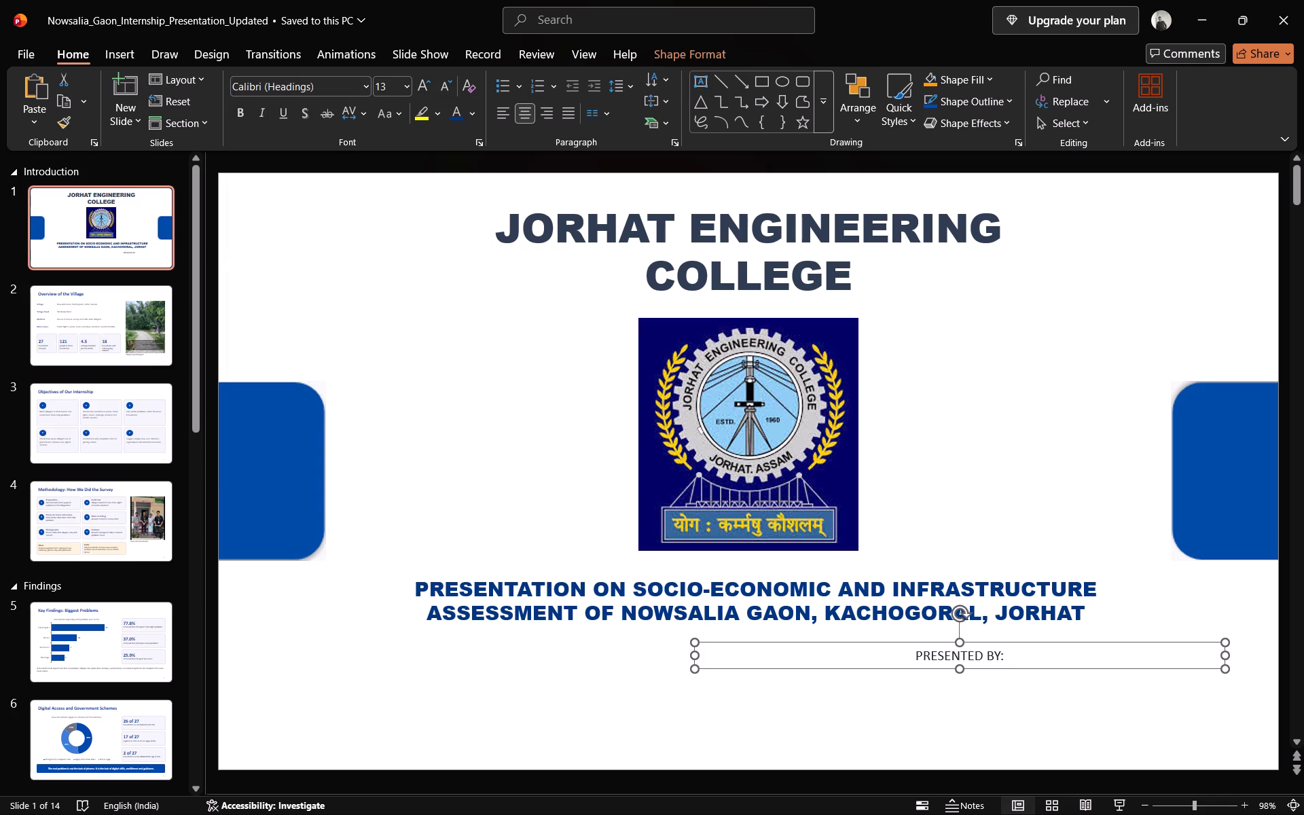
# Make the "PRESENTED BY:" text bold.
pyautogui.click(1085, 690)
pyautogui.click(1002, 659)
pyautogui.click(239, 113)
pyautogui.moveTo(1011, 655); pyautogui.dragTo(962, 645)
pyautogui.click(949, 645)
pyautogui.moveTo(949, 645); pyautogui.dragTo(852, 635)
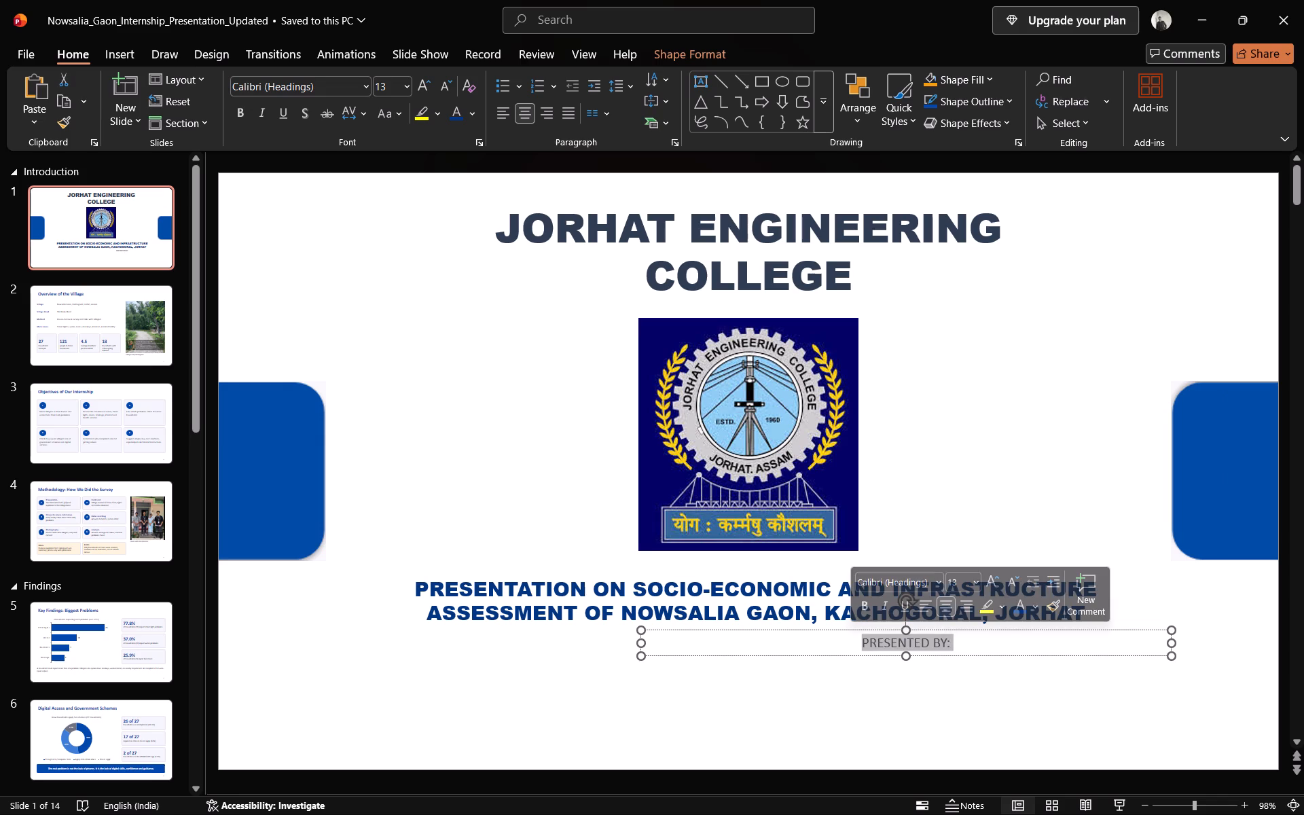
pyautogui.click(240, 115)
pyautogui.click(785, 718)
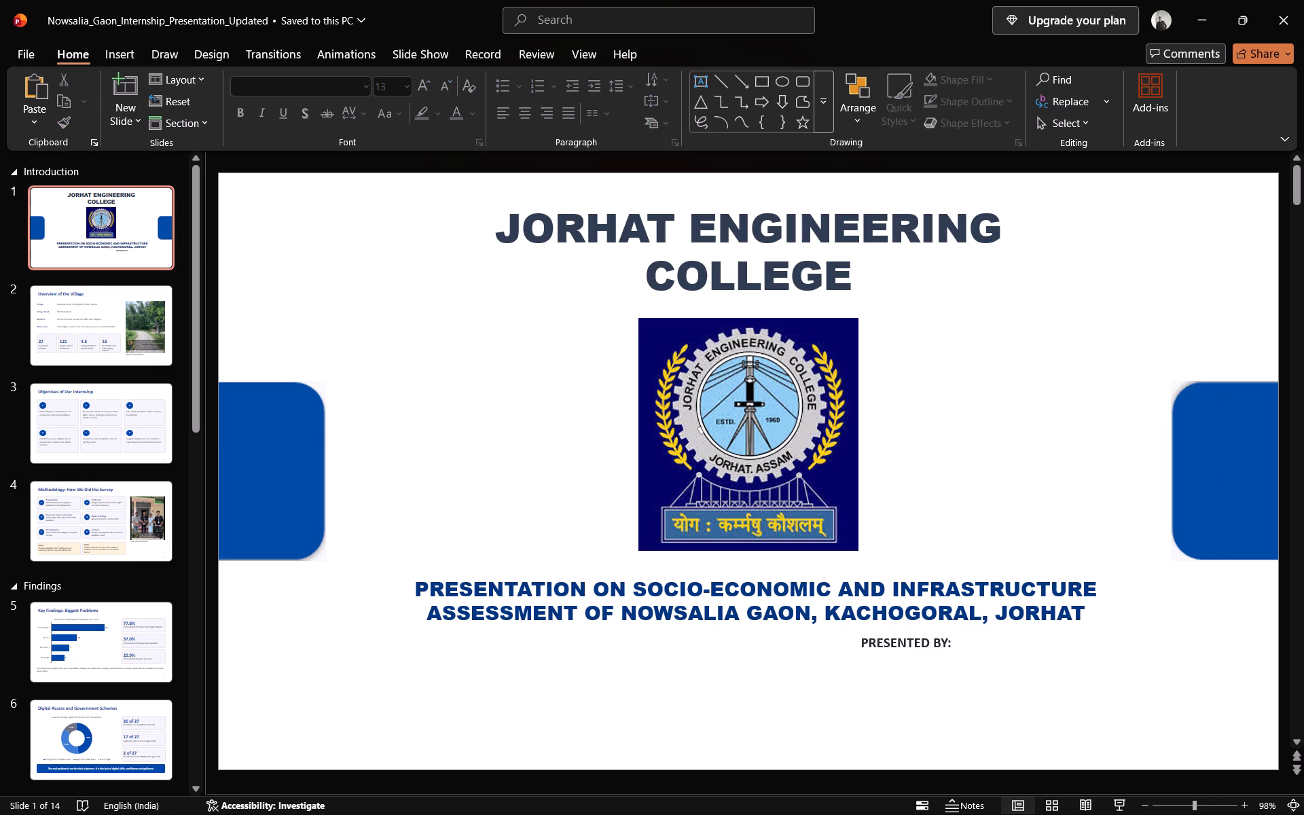
# Shift the "PRESENTED BY:" text box further toward the slide's right edge and remove its bold formatting.
pyautogui.click(899, 640)
pyautogui.moveTo(918, 630); pyautogui.dragTo(1011, 645)
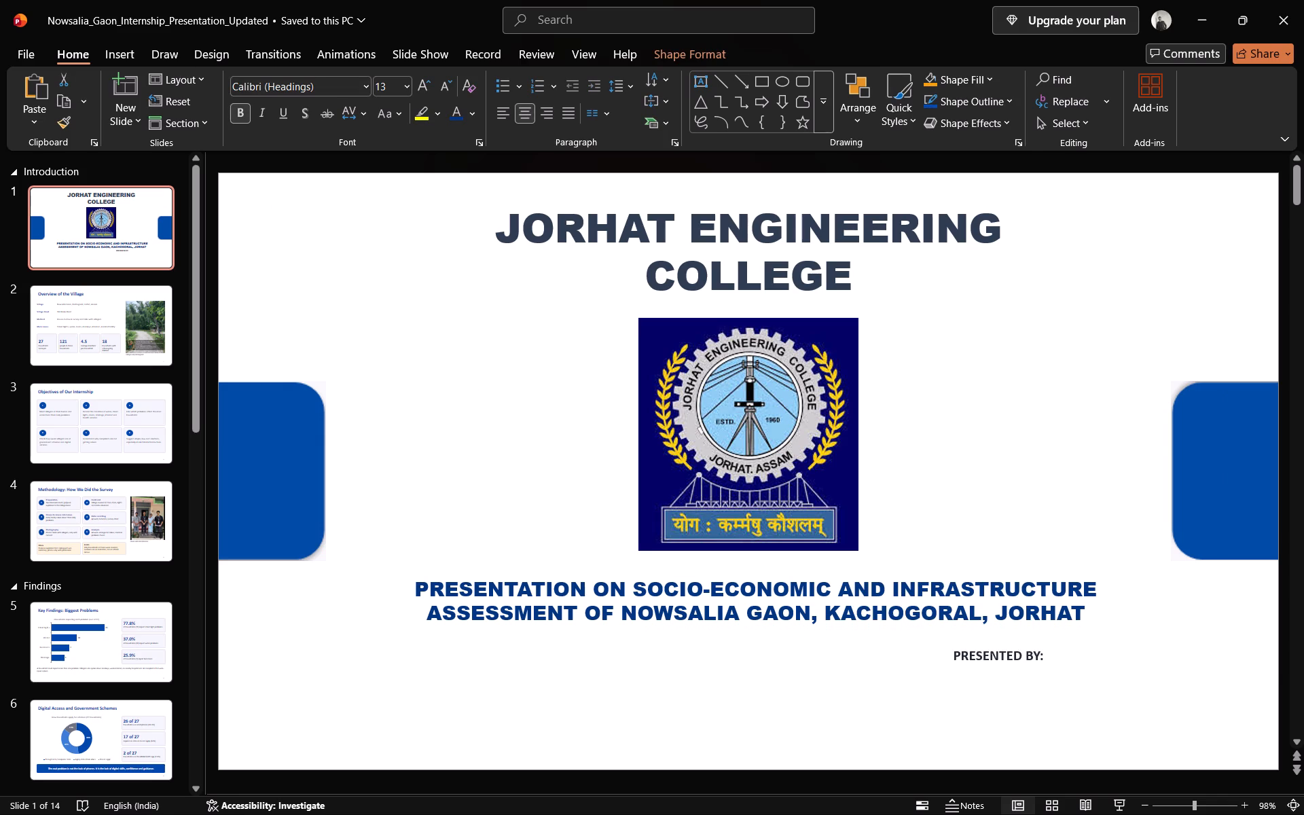
pyautogui.moveTo(1011, 645); pyautogui.dragTo(1017, 645)
pyautogui.click(244, 117)
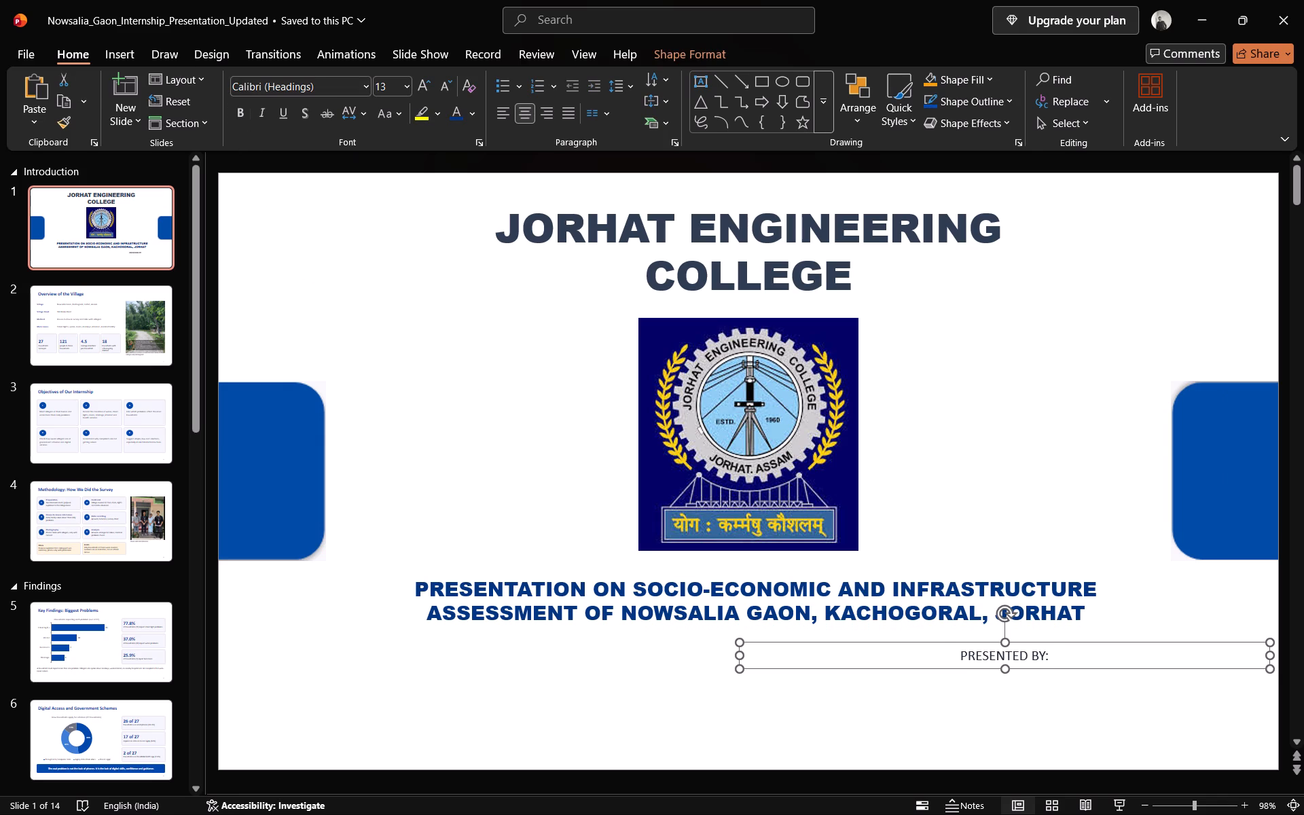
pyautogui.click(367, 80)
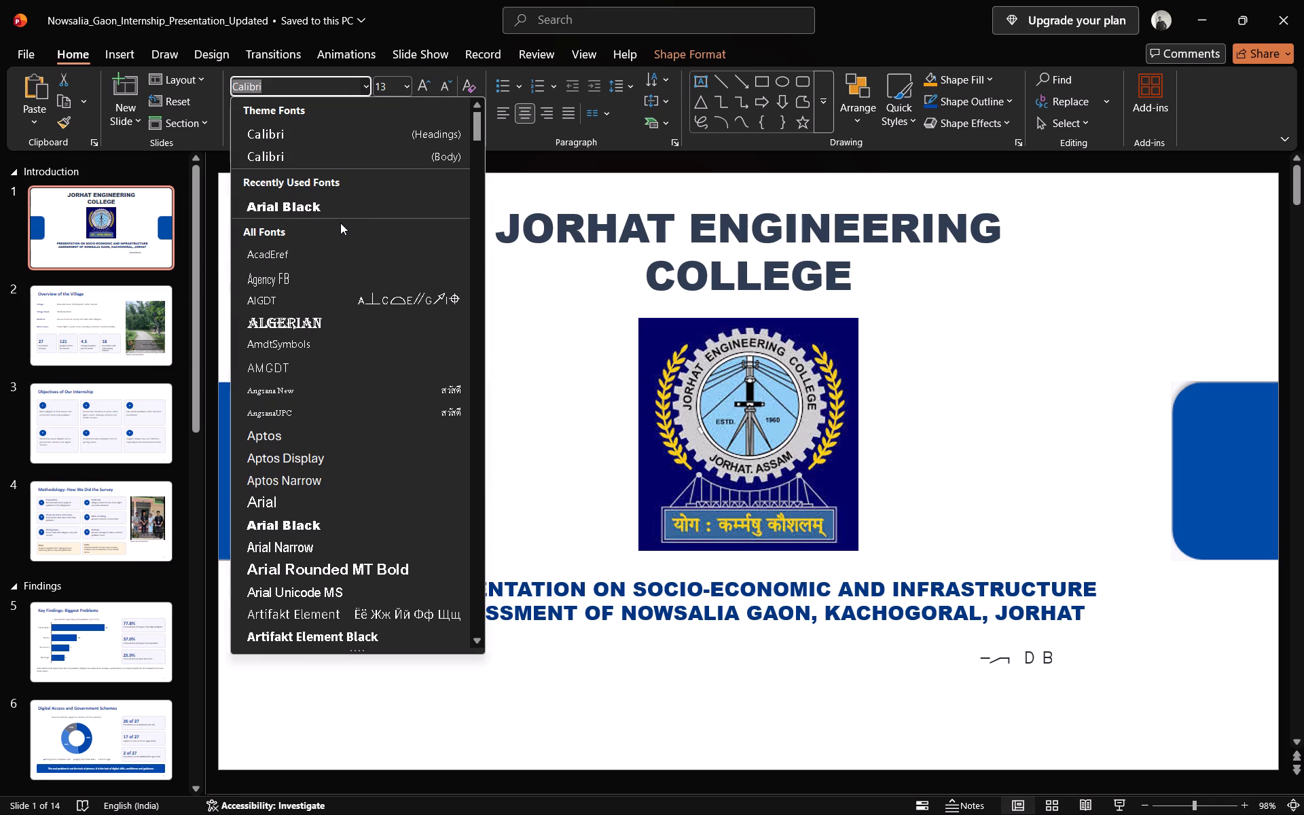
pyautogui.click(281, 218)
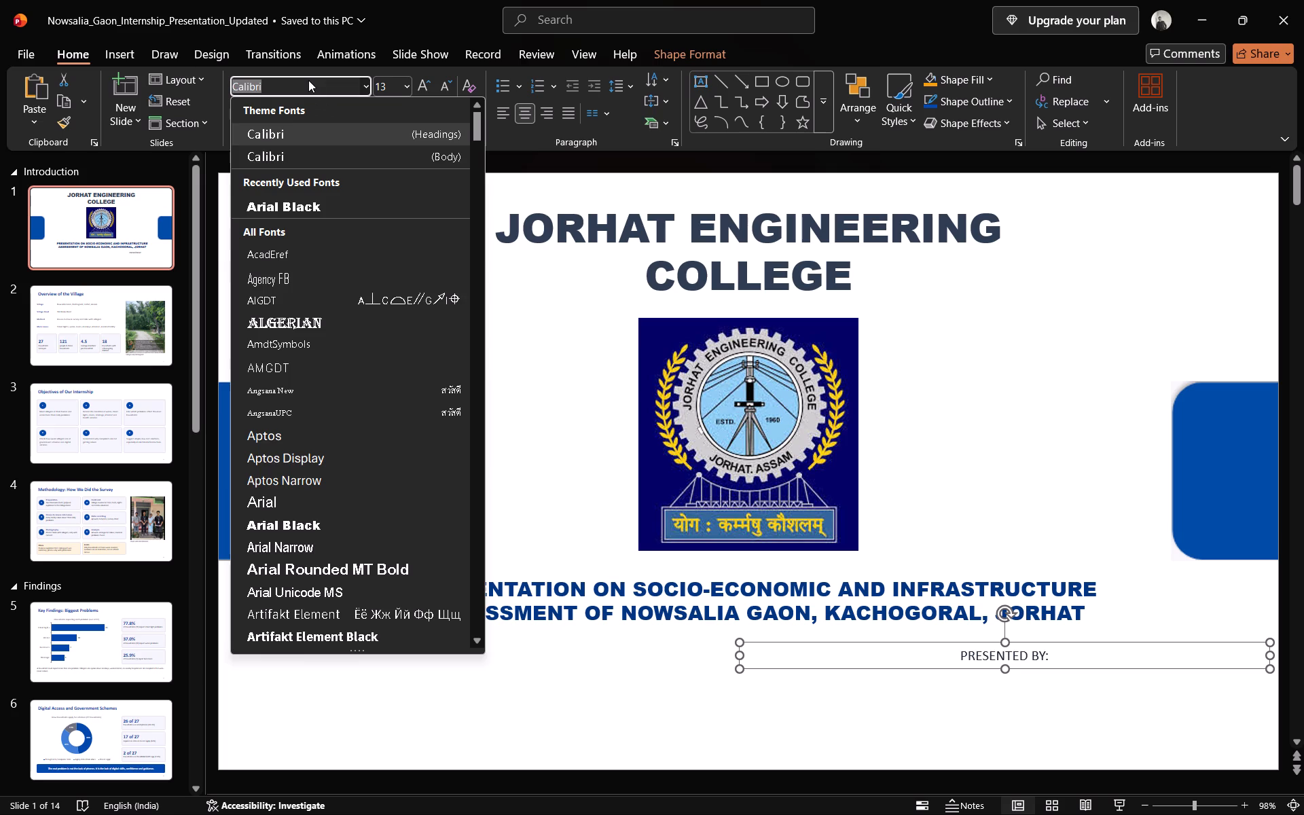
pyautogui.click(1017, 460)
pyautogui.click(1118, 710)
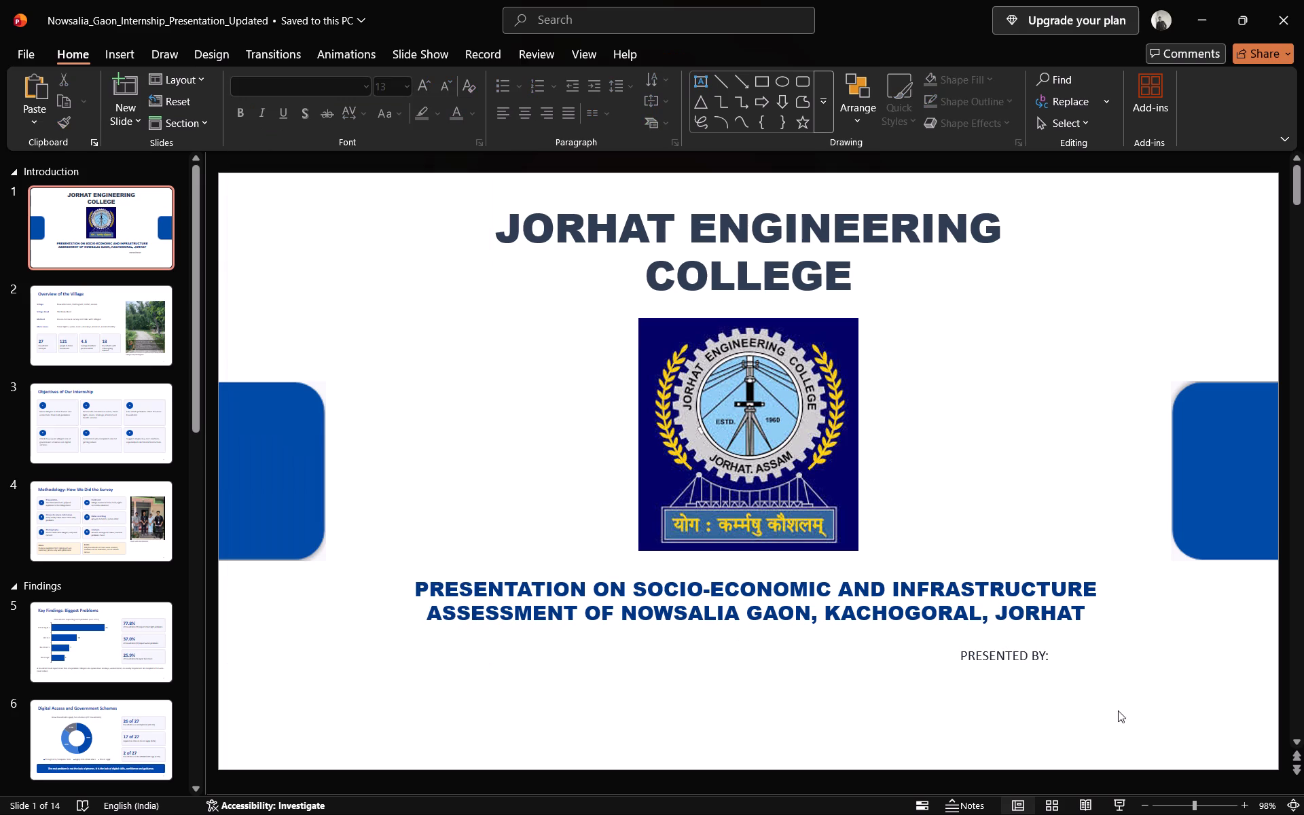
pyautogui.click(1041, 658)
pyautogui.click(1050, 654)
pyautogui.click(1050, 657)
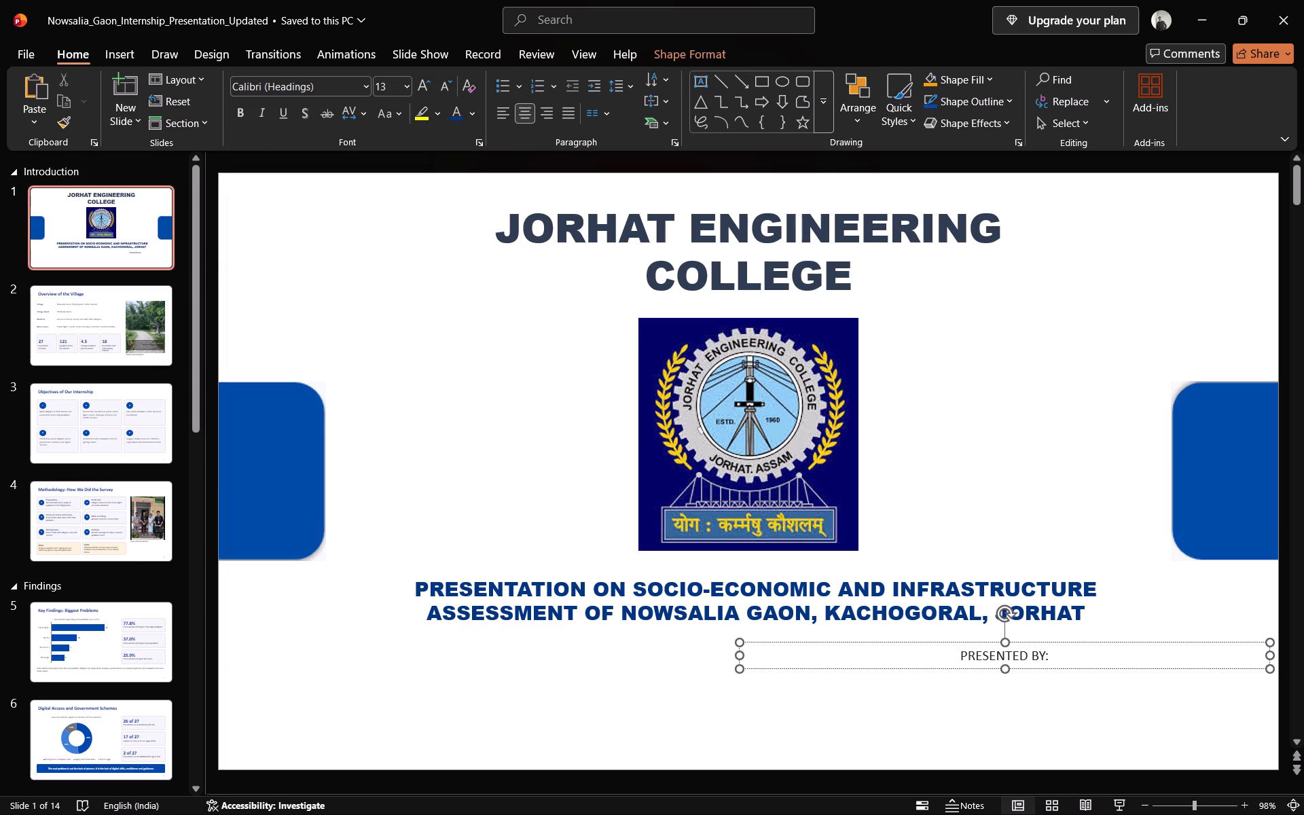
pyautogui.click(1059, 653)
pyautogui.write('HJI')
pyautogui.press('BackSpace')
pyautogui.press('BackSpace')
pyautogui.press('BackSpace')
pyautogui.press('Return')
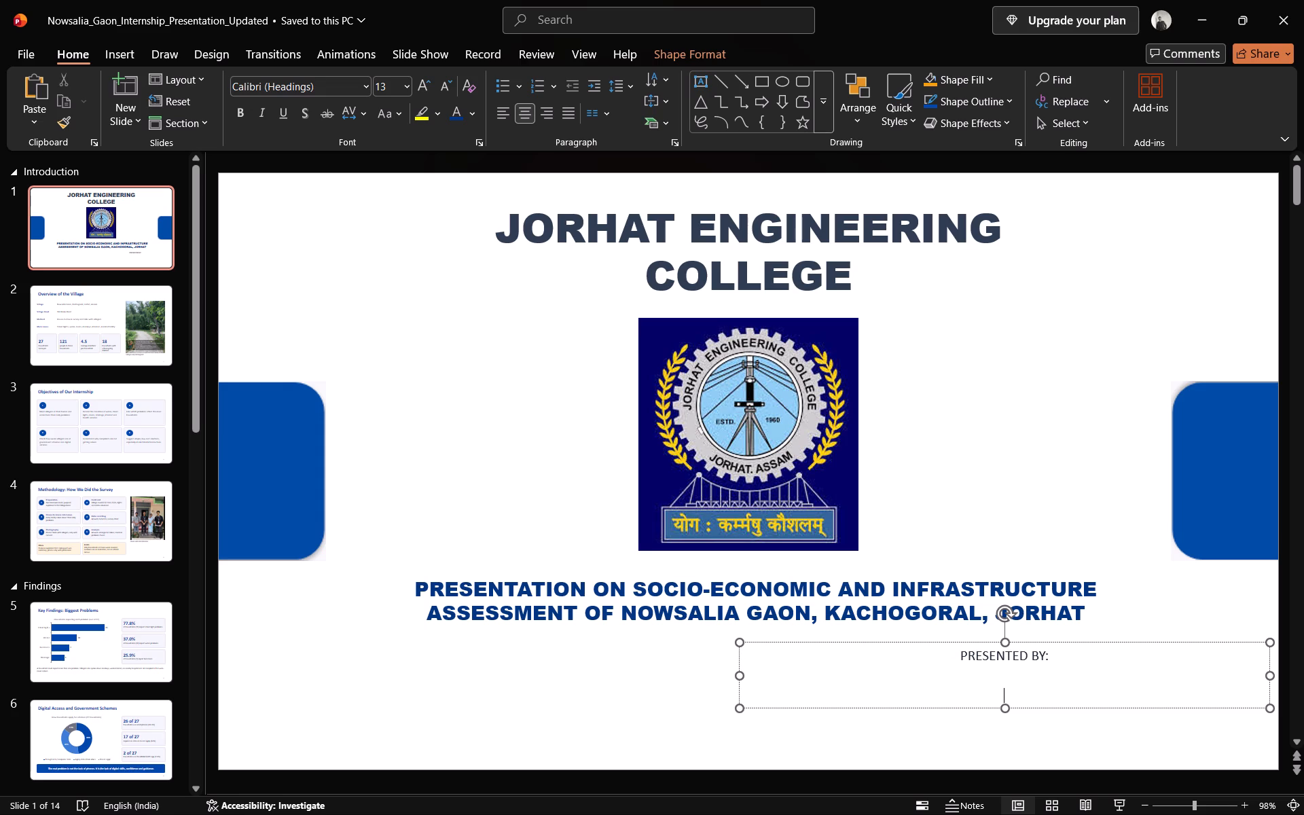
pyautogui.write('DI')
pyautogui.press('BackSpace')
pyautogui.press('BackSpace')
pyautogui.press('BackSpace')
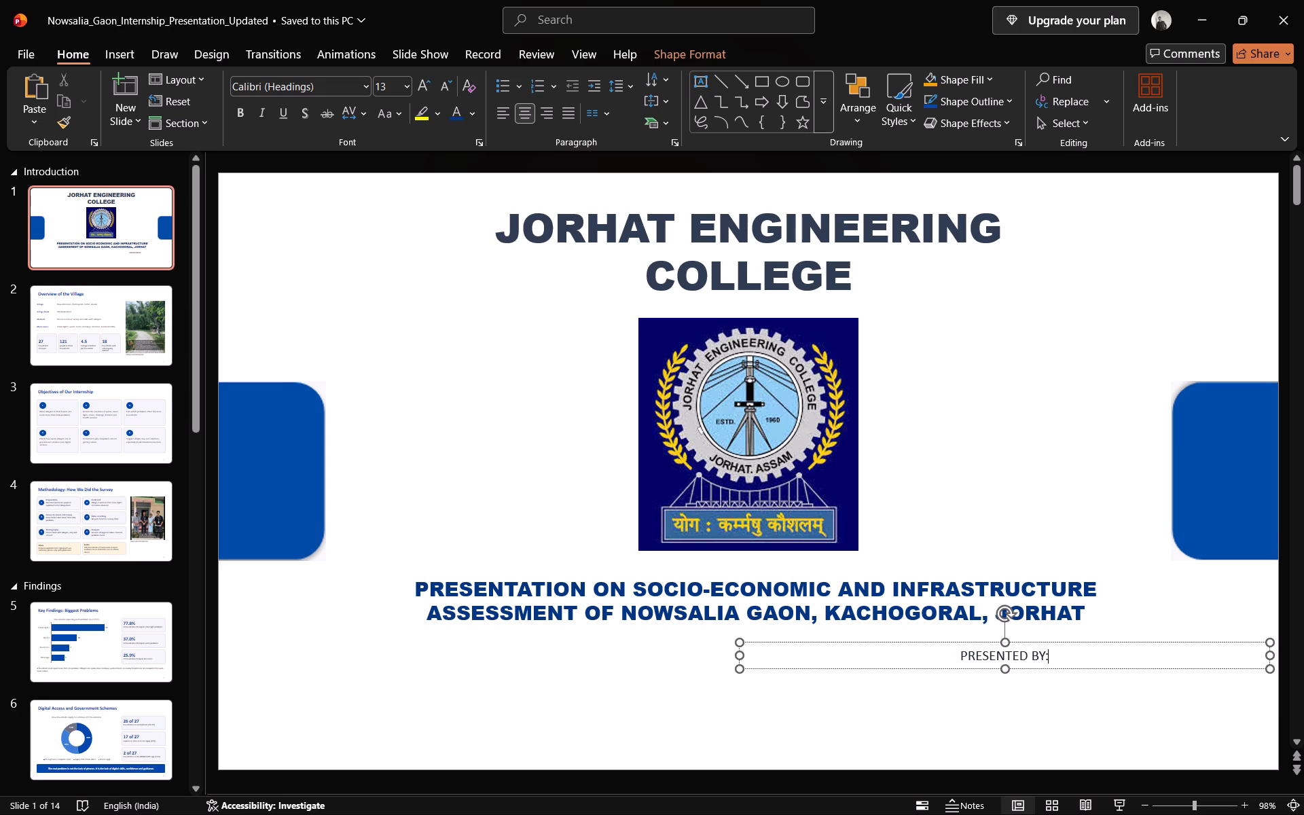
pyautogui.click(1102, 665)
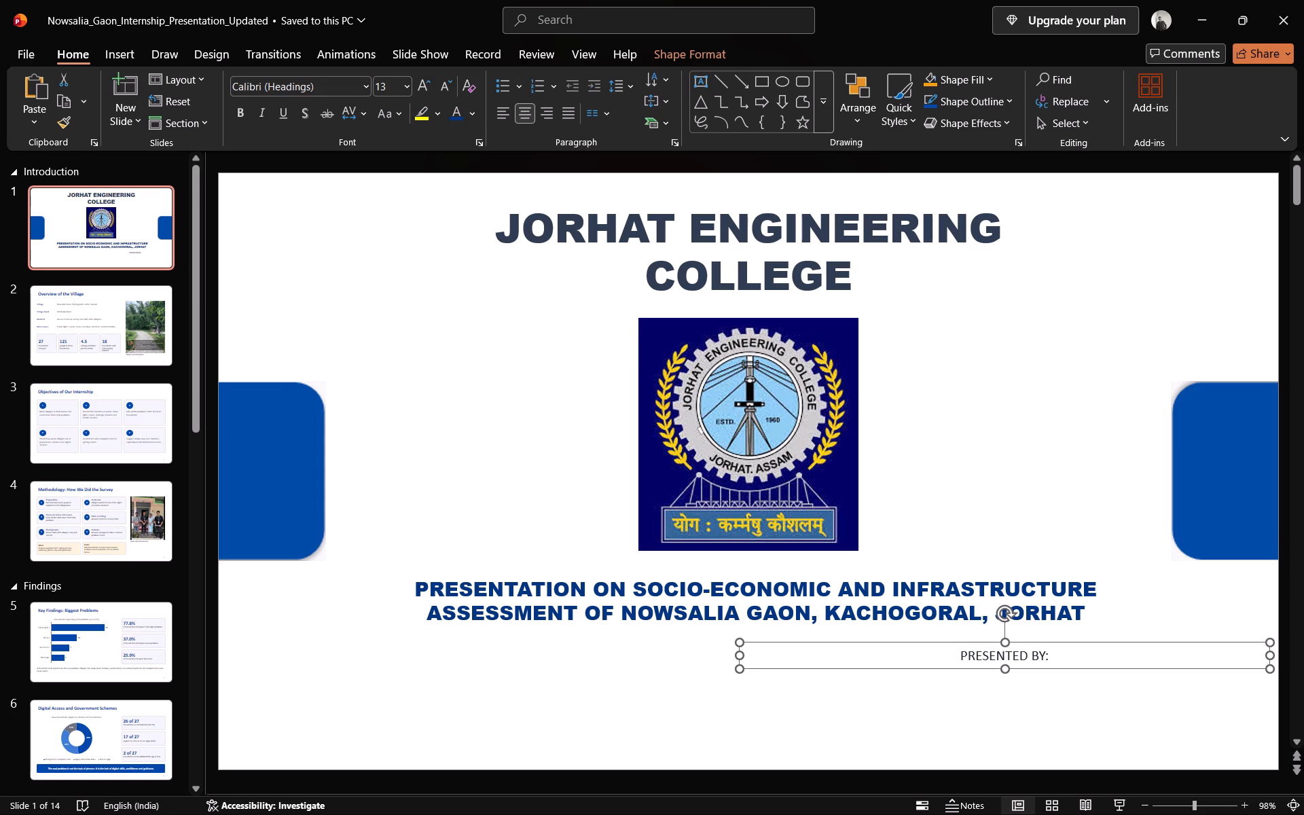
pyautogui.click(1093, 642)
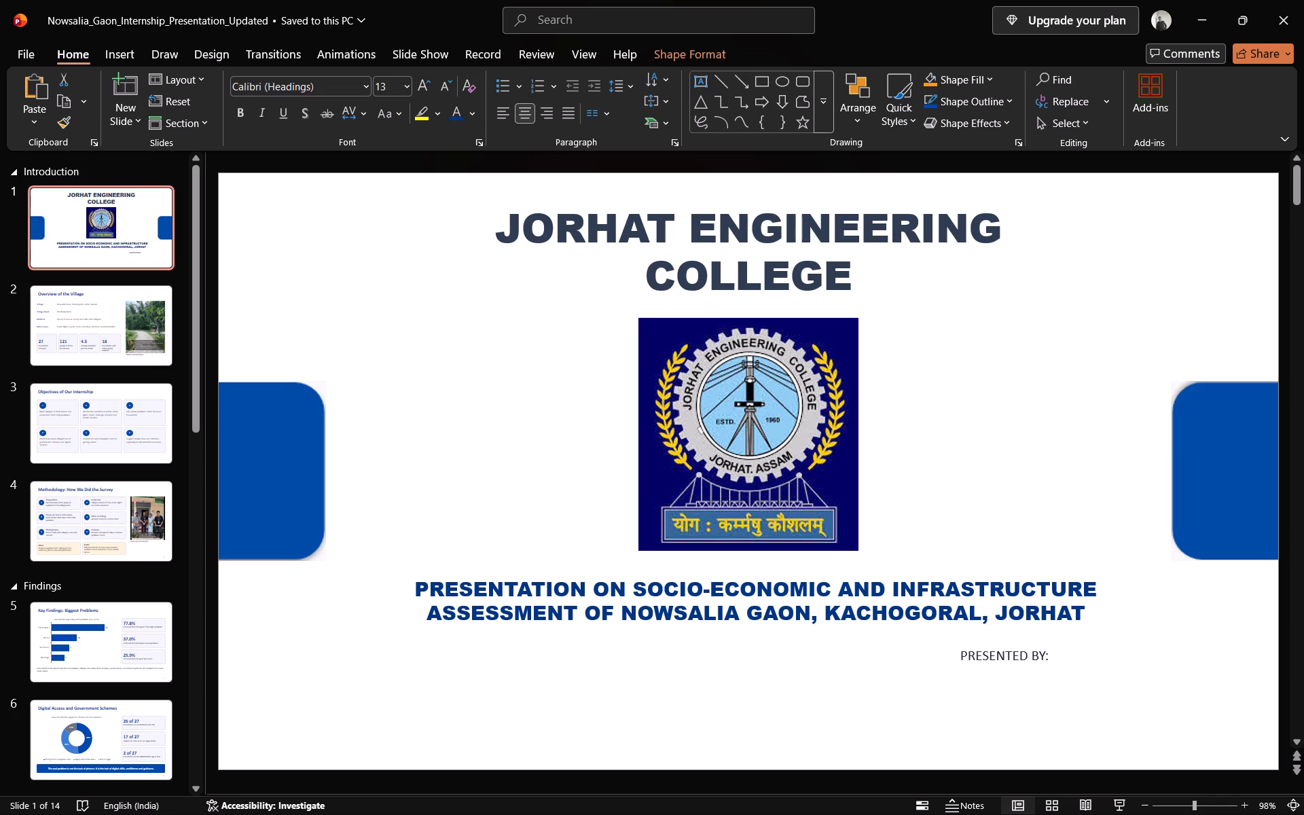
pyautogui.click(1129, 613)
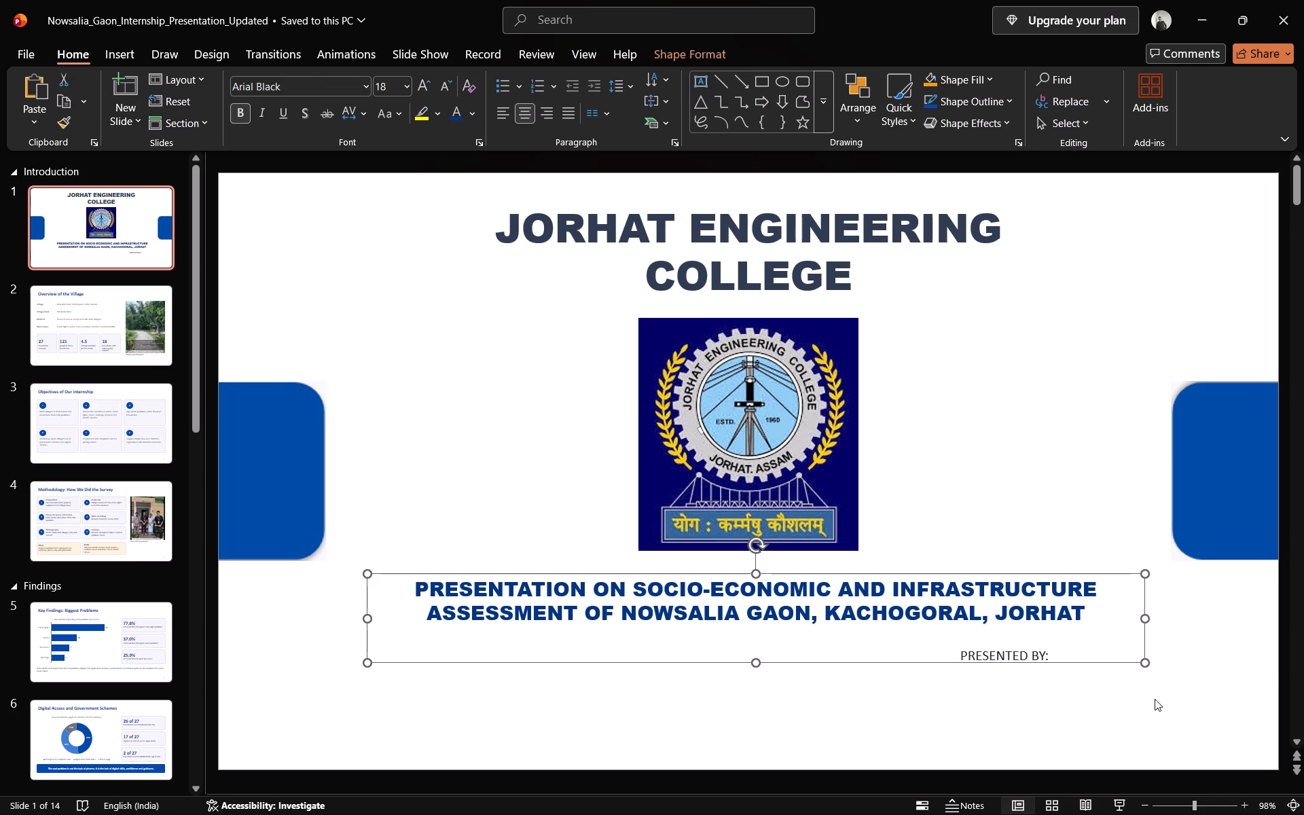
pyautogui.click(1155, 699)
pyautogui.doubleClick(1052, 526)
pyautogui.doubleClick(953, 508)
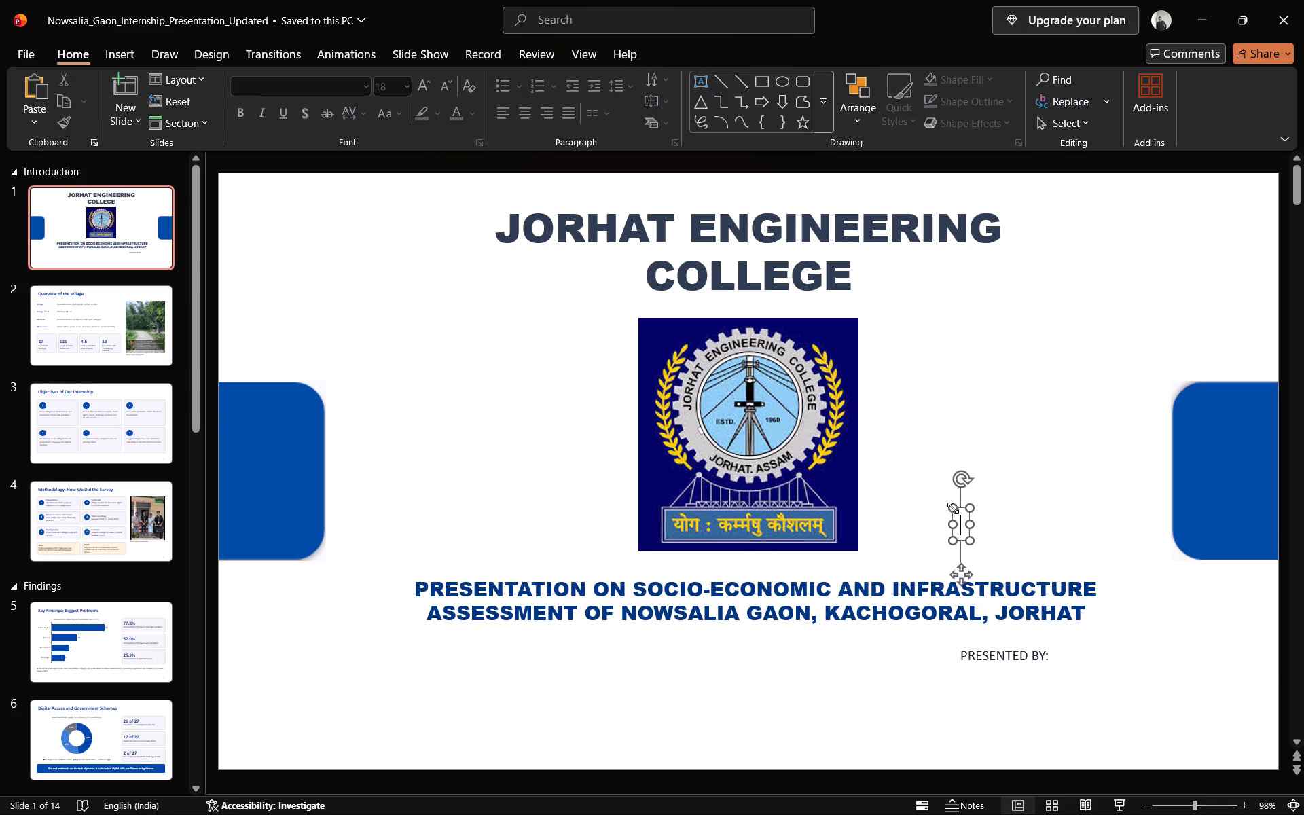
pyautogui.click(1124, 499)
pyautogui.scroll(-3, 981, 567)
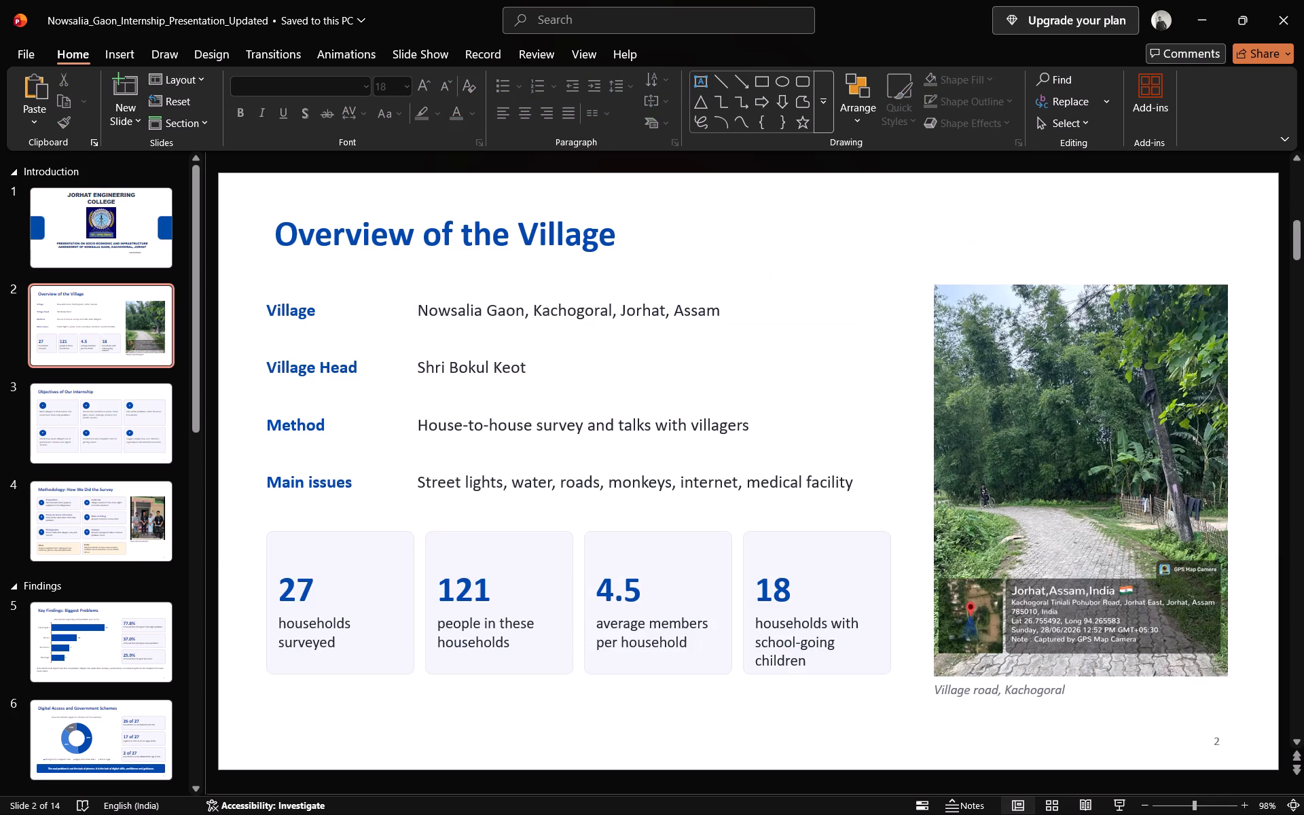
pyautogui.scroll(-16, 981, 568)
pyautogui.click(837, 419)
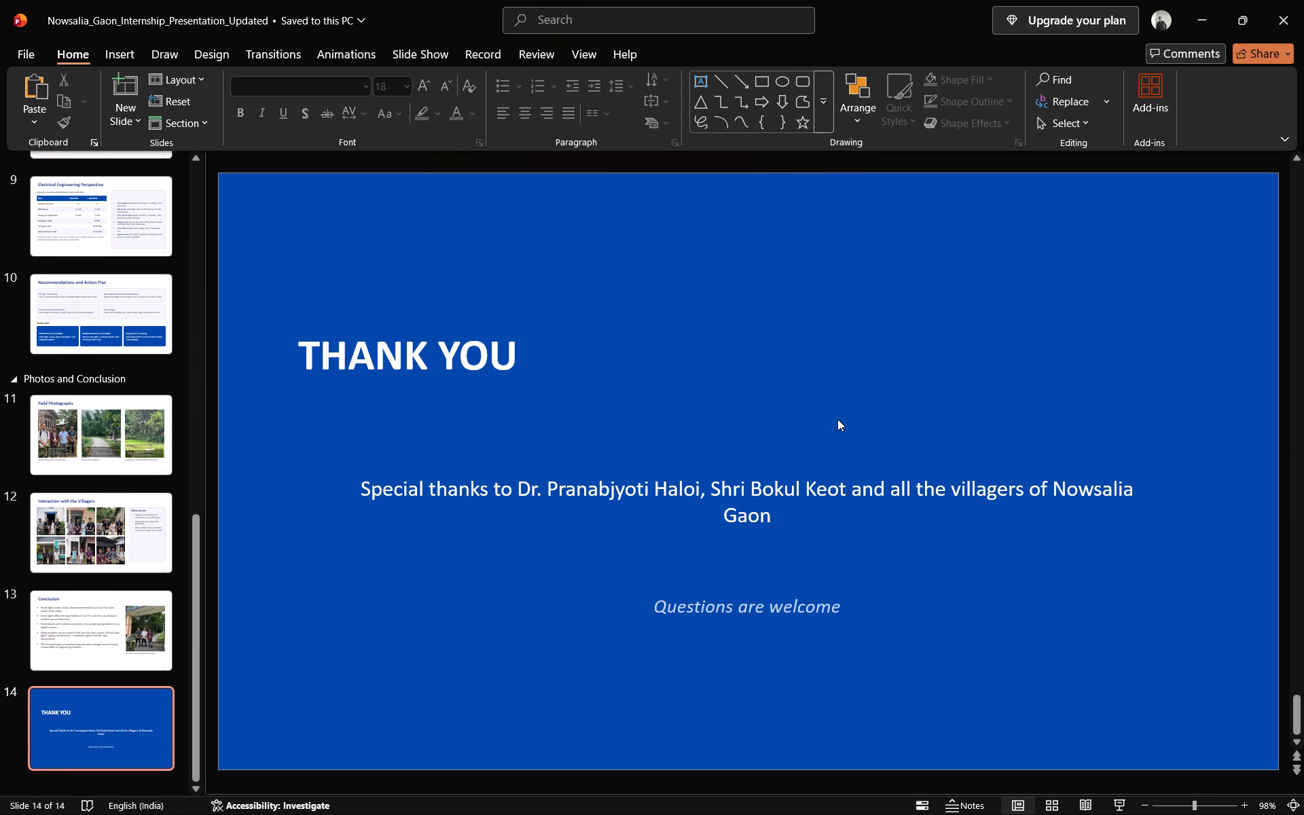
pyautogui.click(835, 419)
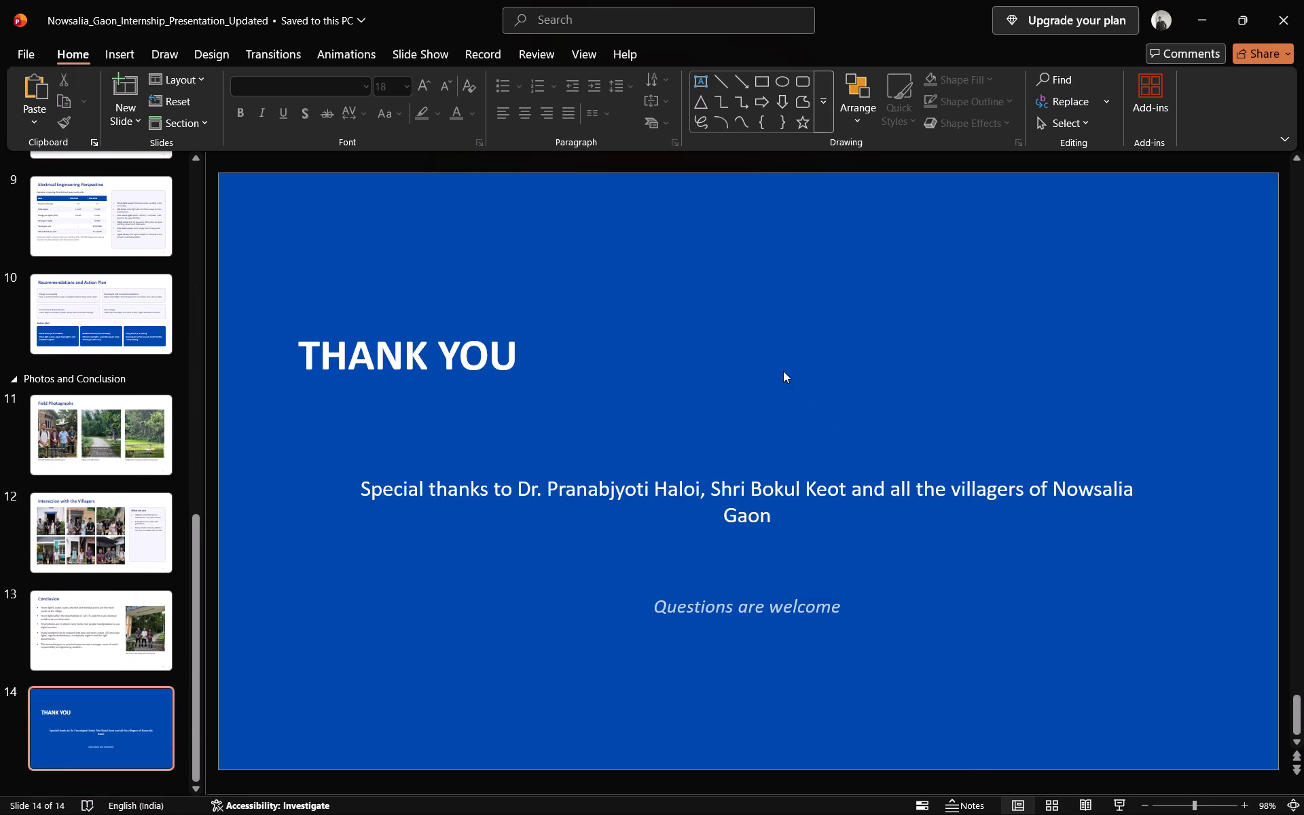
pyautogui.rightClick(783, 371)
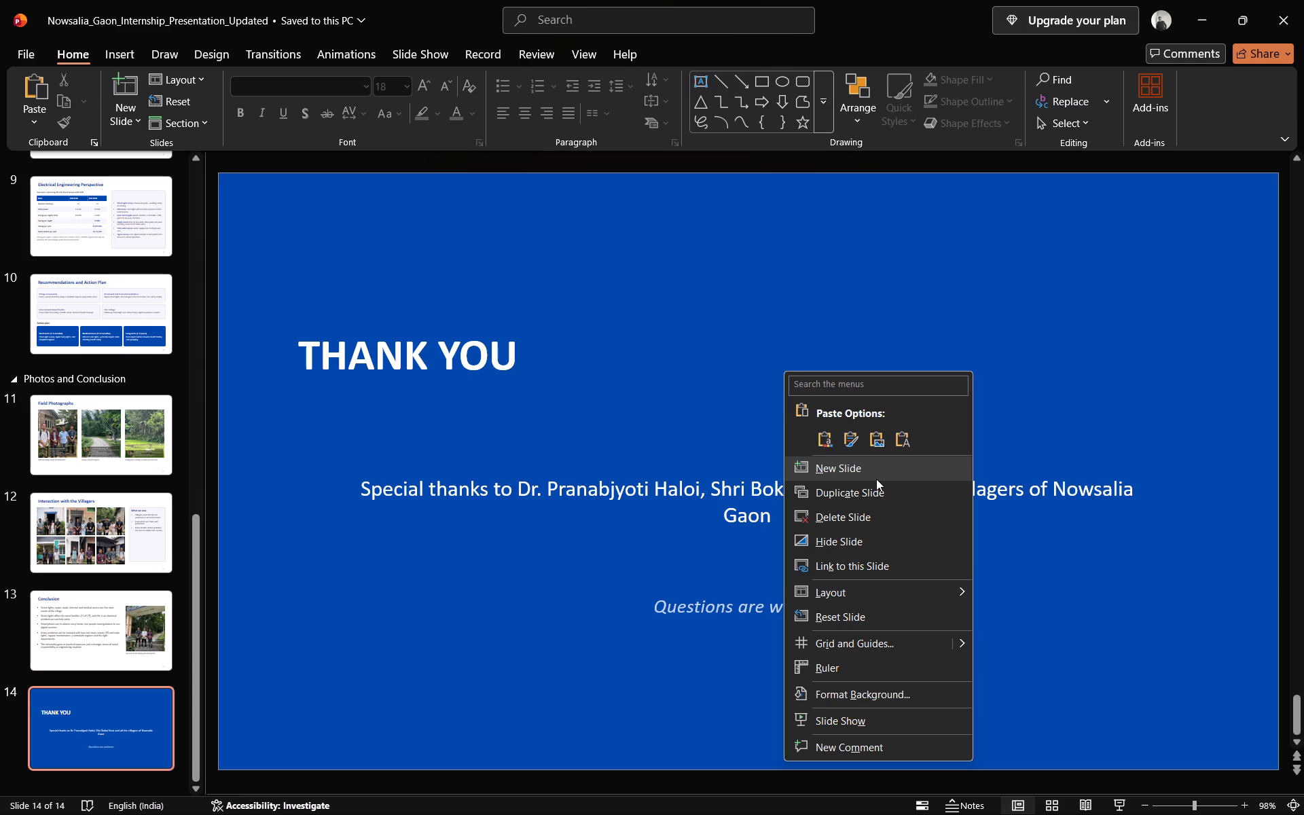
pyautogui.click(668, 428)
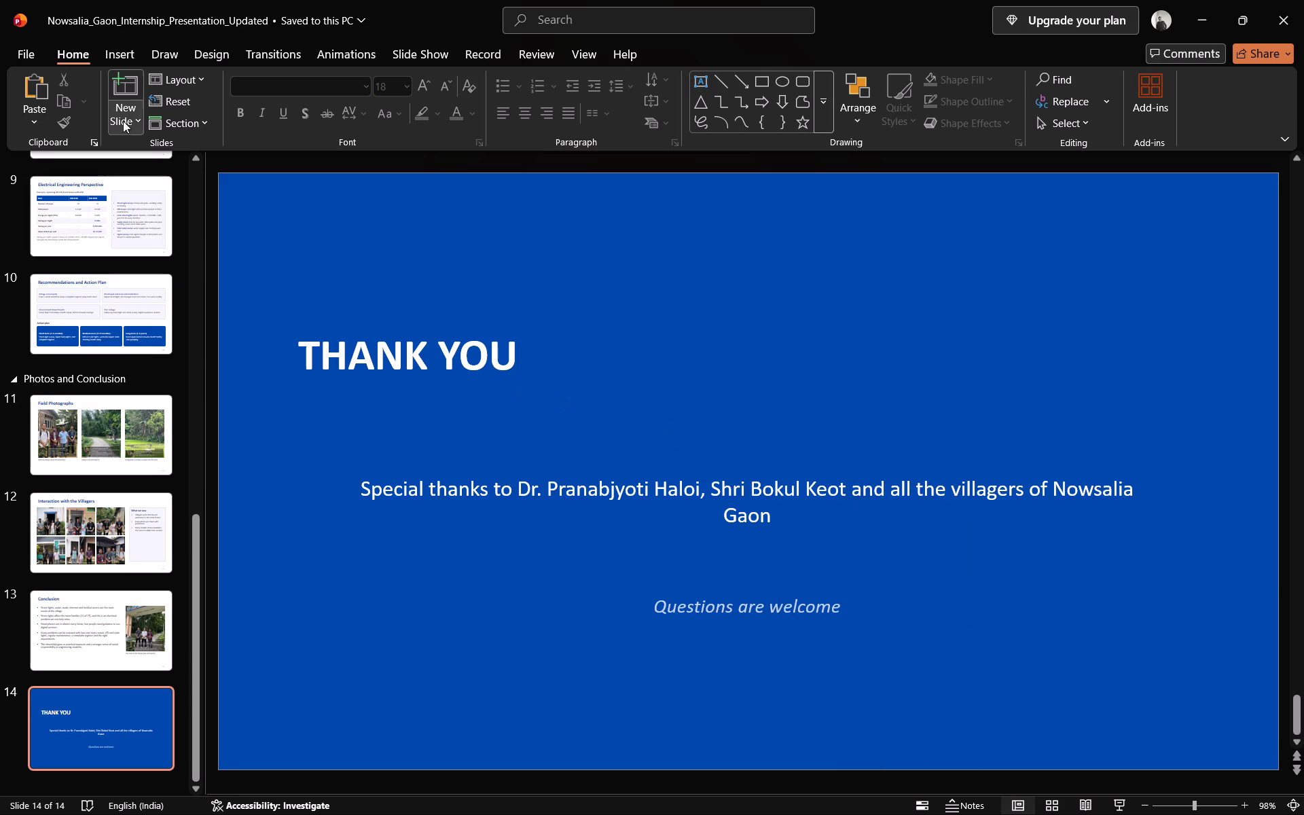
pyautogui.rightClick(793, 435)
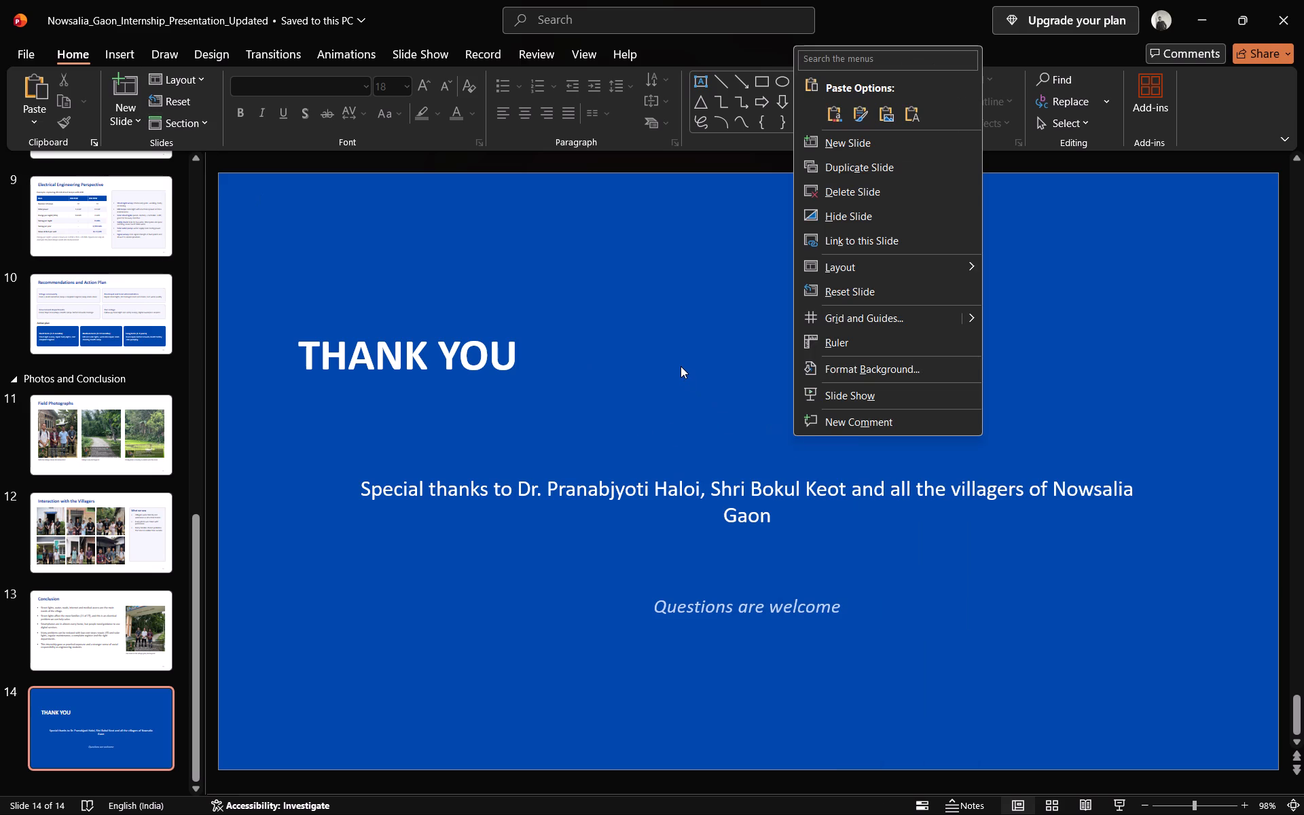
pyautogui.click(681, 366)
# Insert a new slide directly after the Conclusion slide.
pyautogui.click(115, 662)
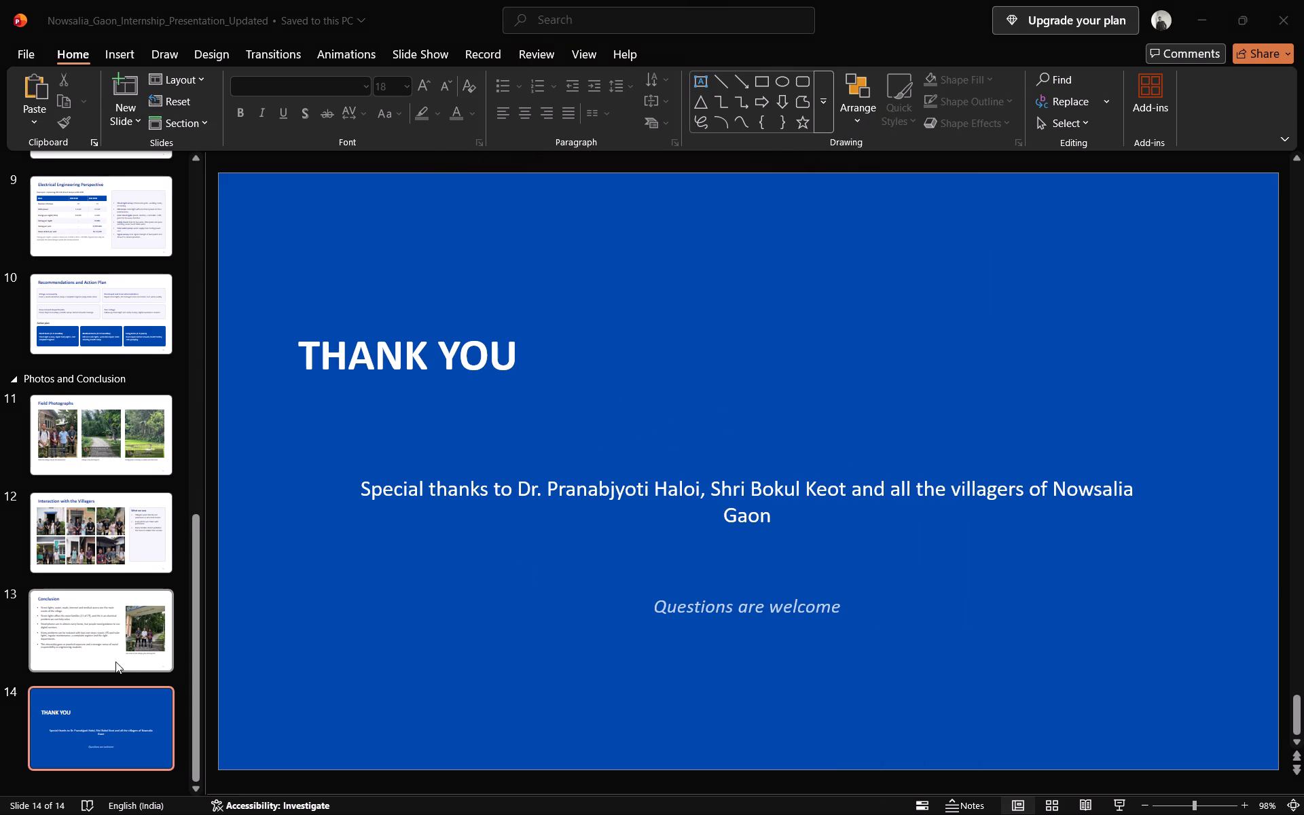
pyautogui.click(117, 660)
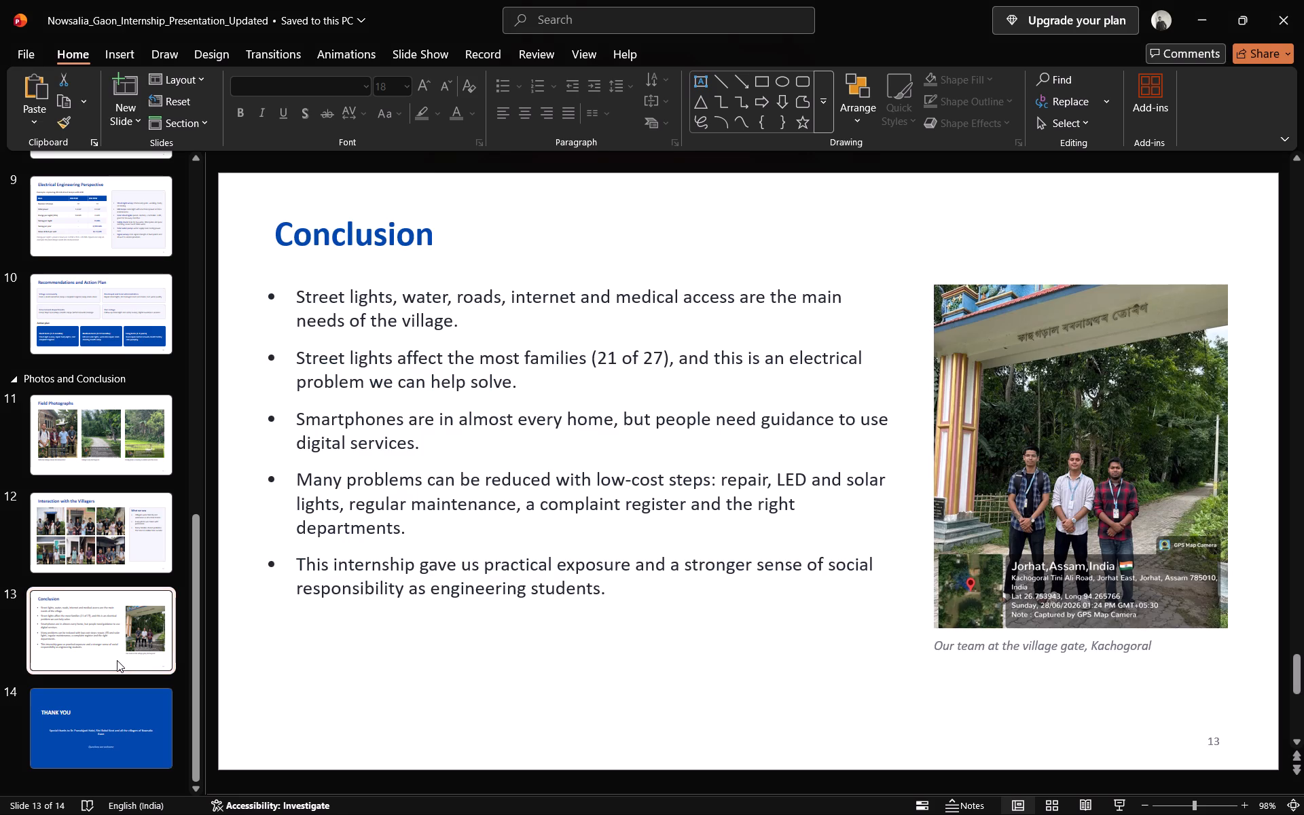
pyautogui.rightClick(117, 660)
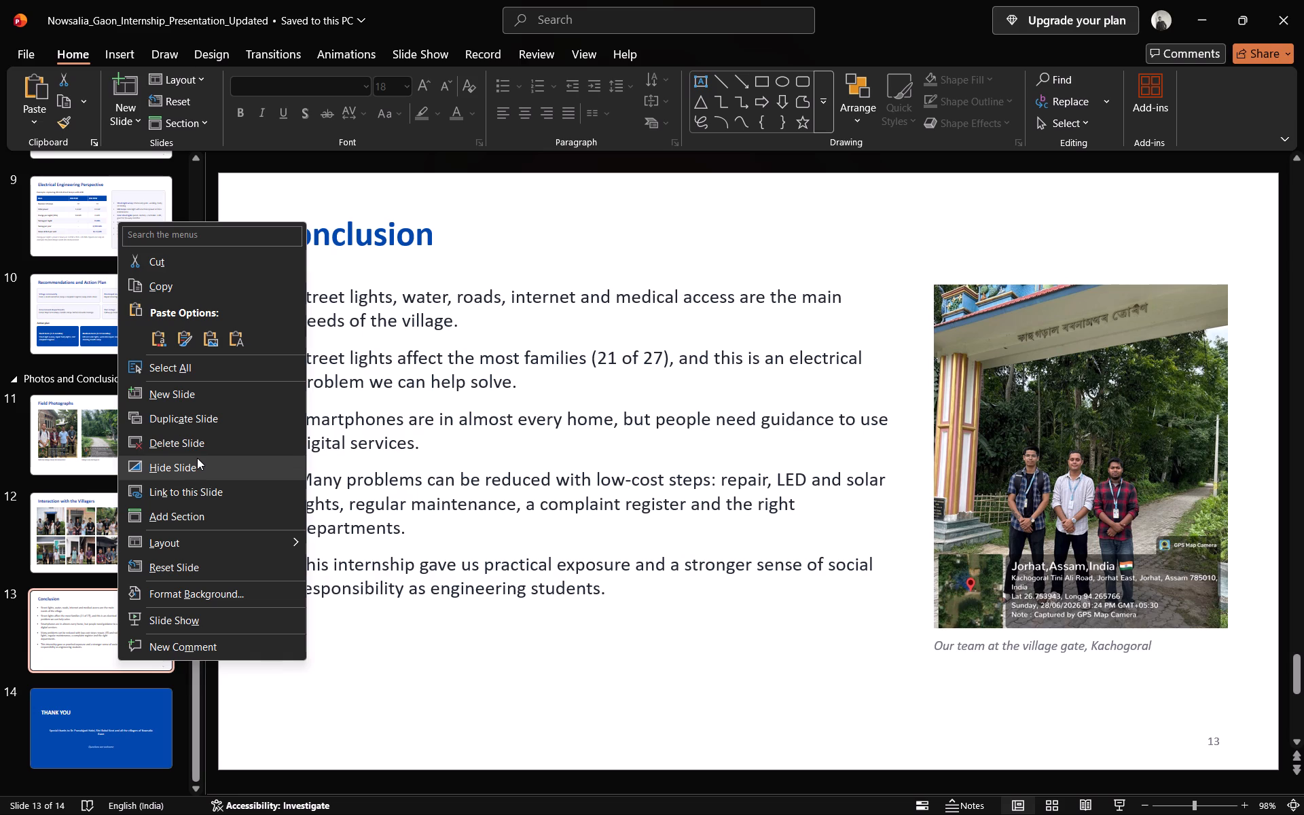
pyautogui.click(205, 400)
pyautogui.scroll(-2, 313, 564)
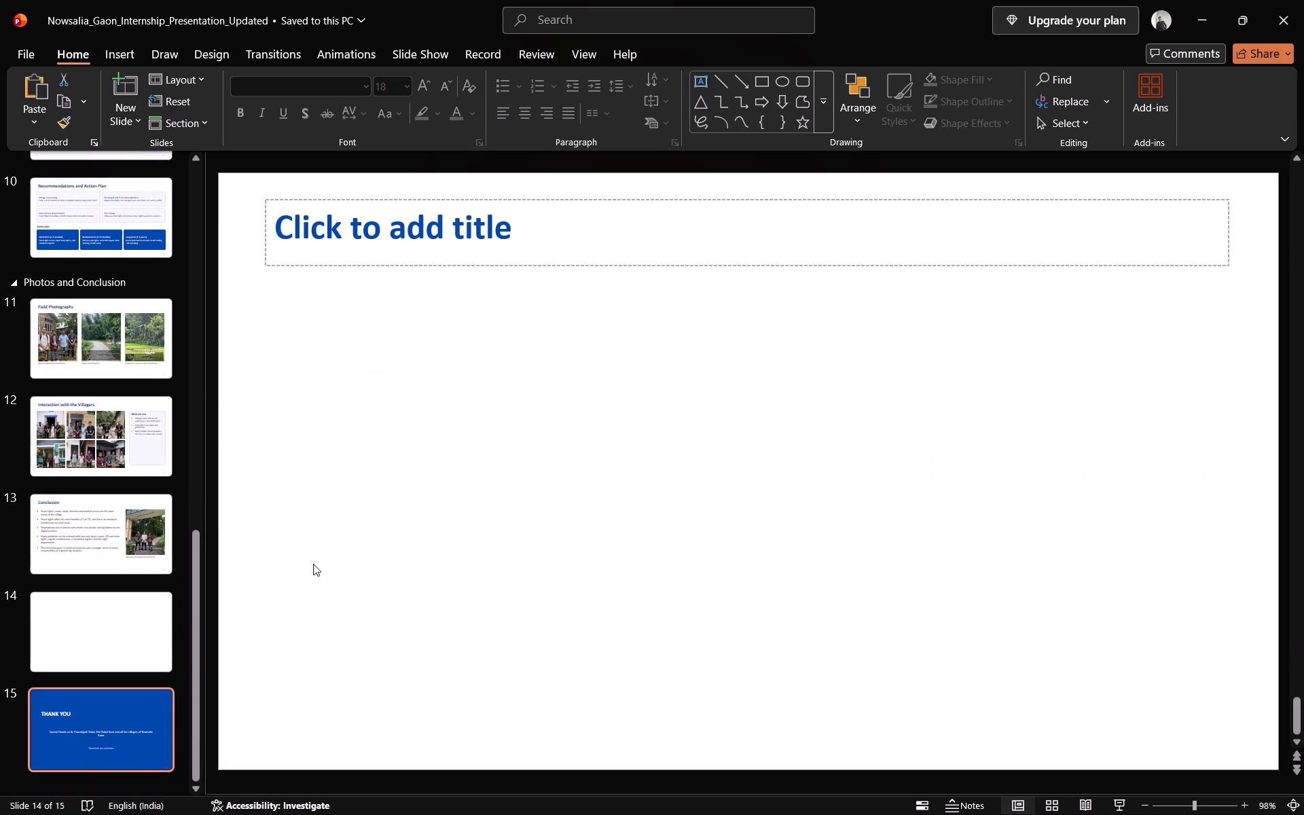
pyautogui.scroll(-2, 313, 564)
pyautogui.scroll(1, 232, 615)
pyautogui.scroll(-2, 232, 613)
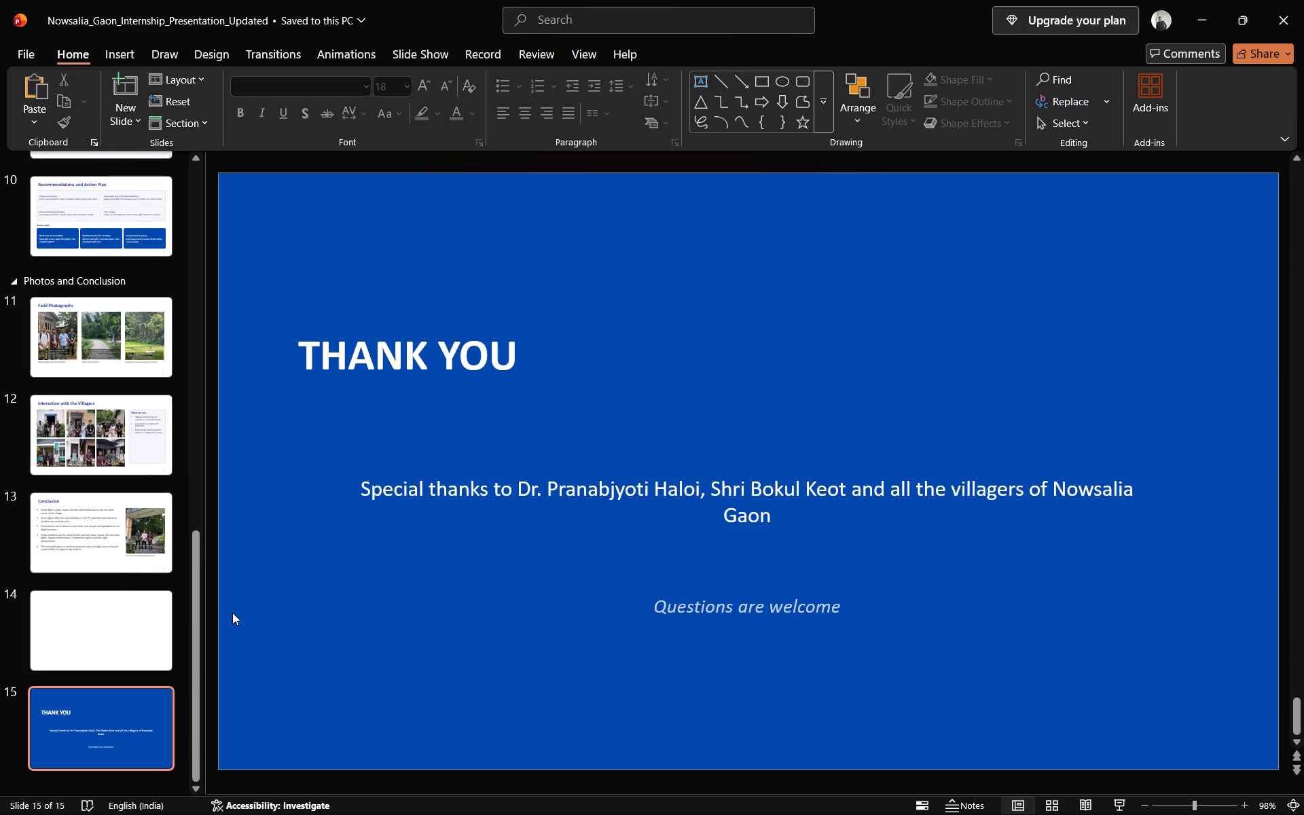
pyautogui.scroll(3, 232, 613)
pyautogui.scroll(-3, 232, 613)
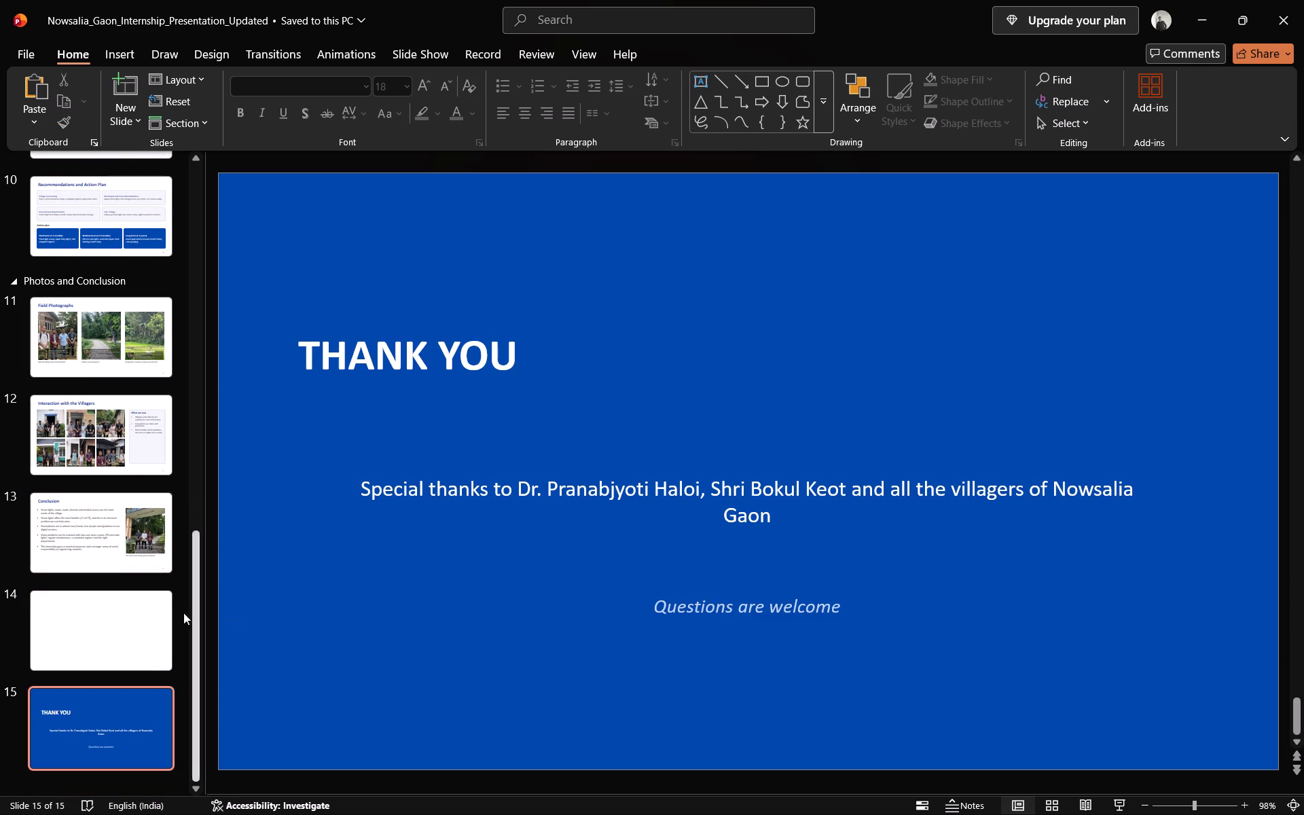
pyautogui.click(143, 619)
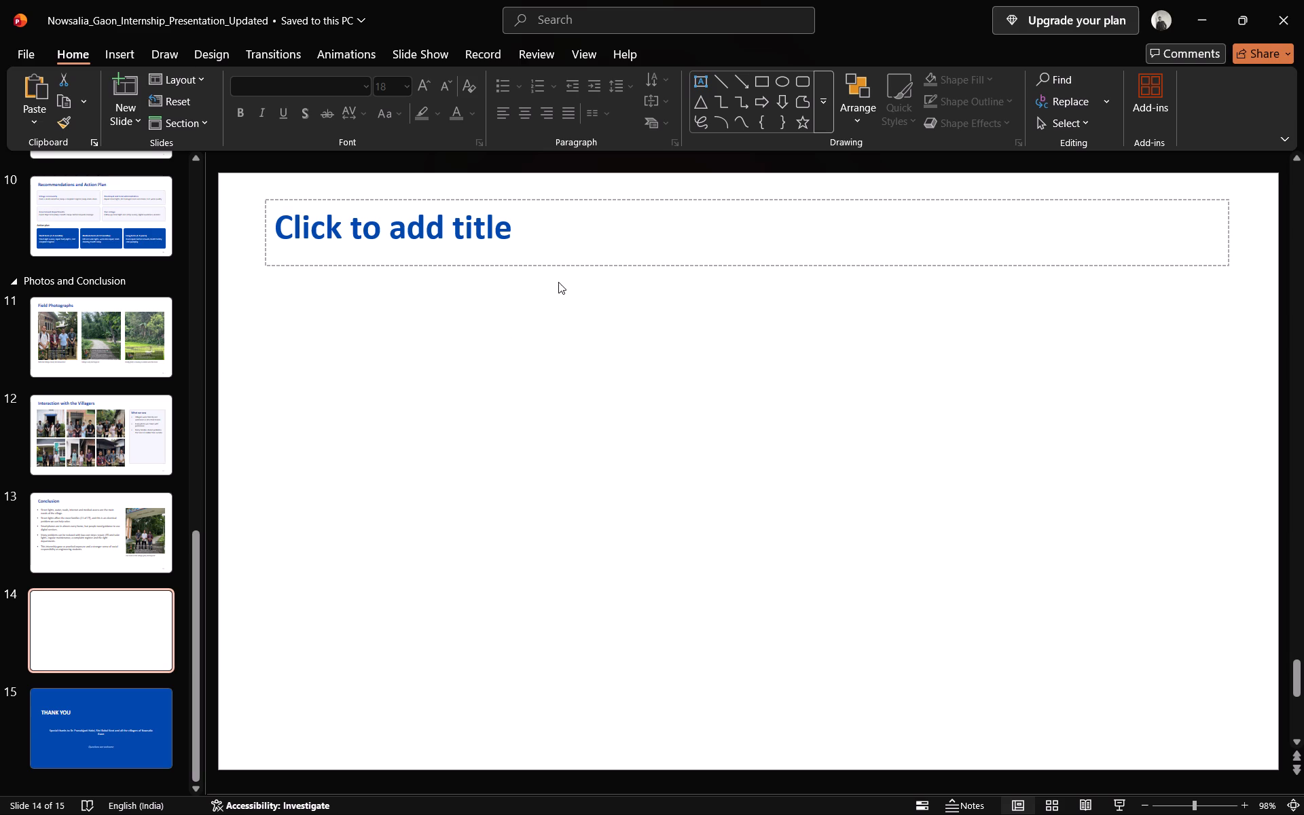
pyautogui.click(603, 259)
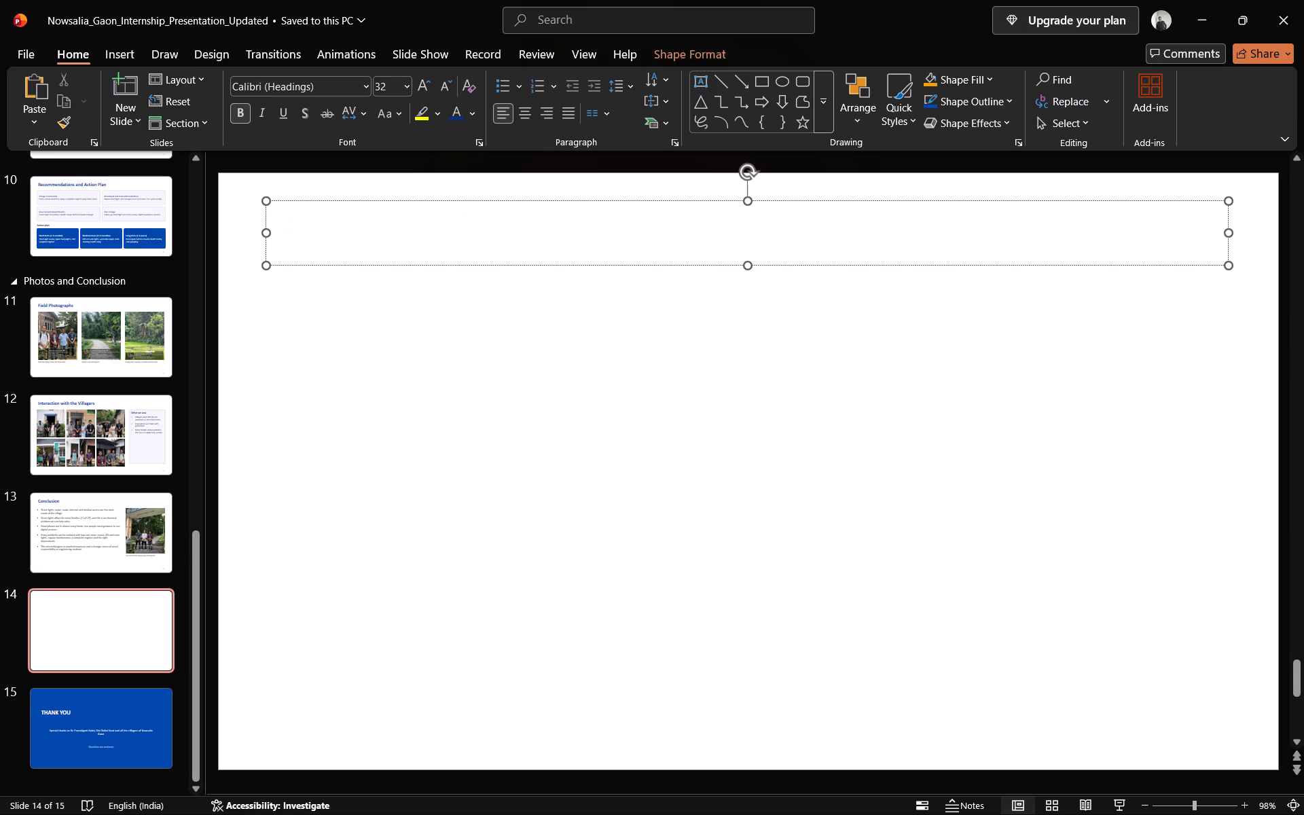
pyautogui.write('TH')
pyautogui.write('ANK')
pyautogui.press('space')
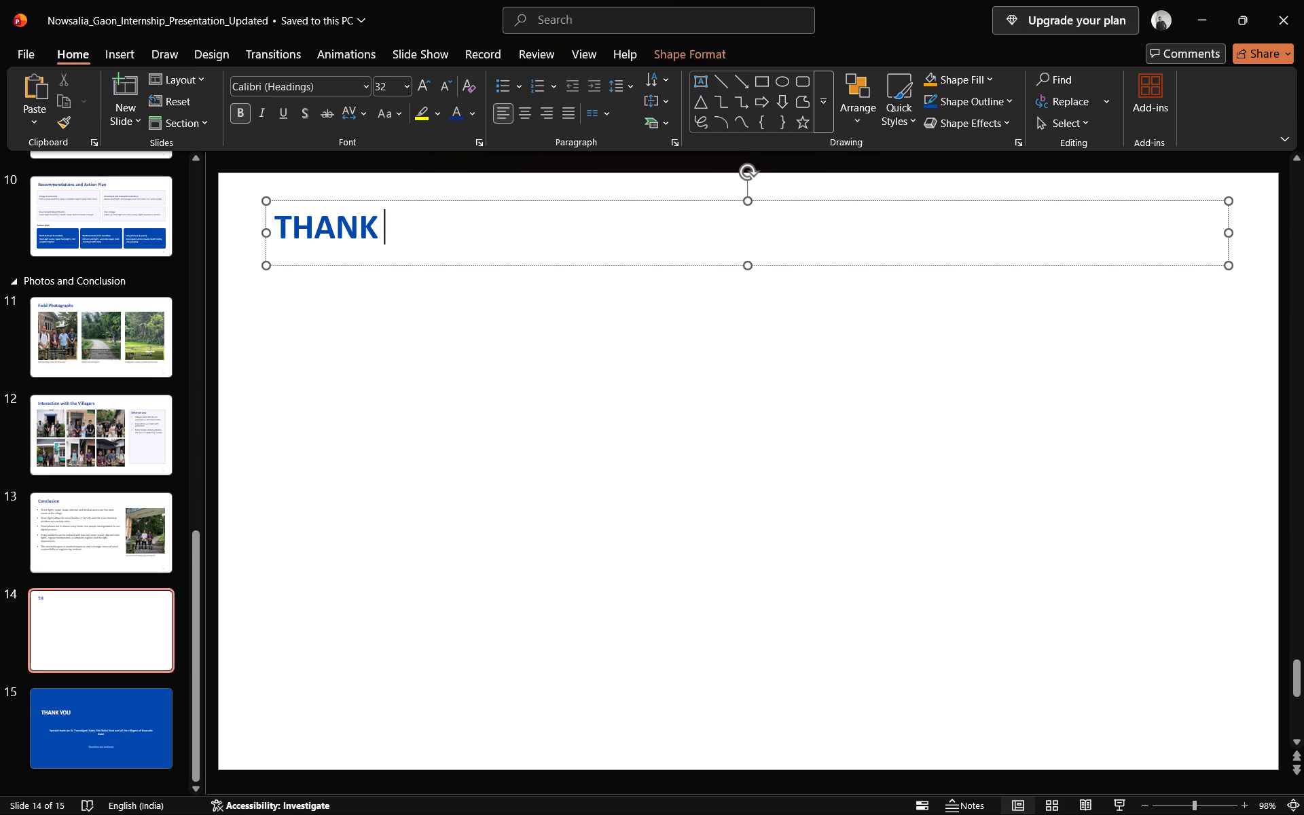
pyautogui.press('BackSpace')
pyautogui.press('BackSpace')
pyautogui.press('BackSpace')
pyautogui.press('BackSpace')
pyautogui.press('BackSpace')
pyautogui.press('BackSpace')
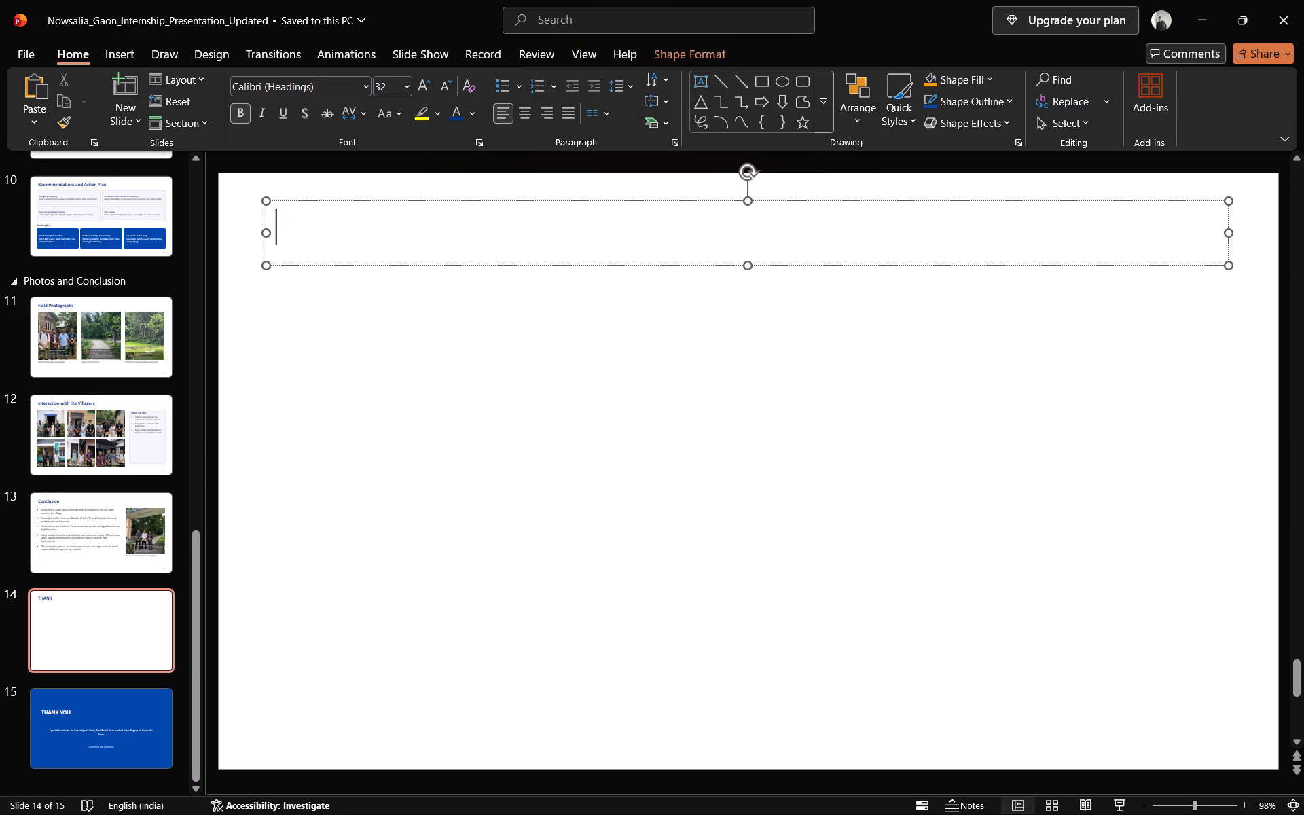
# Enter "THANK YOU" as the title of the blank slide 14.
pyautogui.click(88, 729)
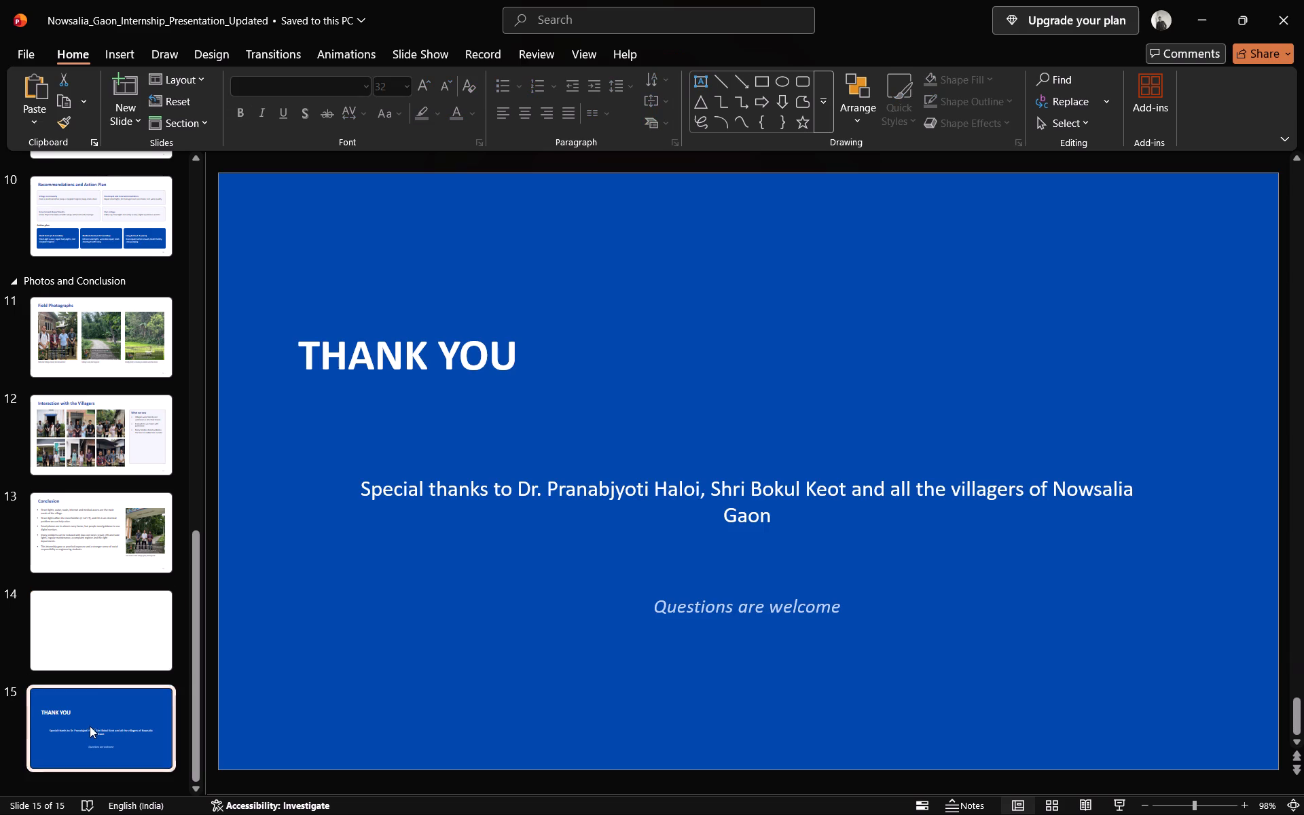
pyautogui.click(92, 649)
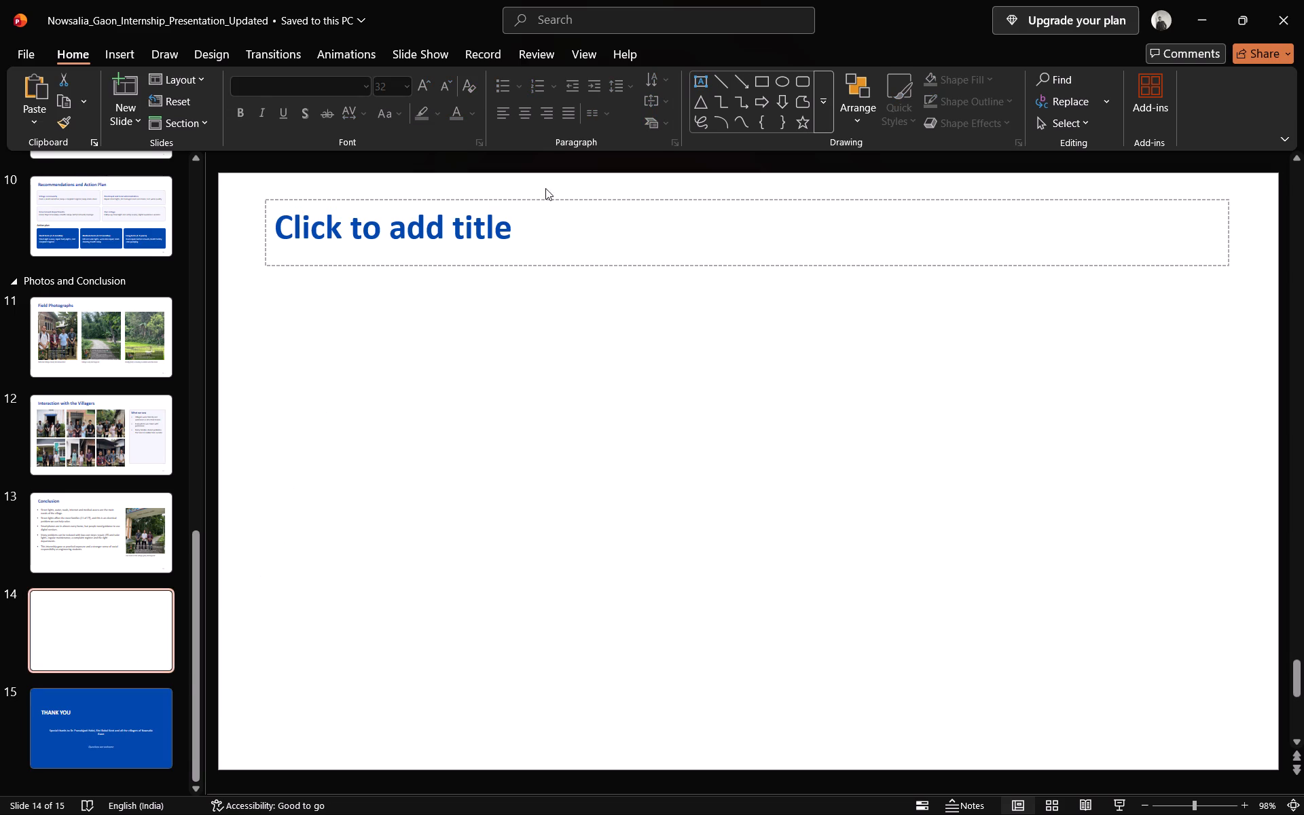
pyautogui.click(548, 229)
pyautogui.write('THA')
pyautogui.write('NK YIO')
pyautogui.press('BackSpace')
pyautogui.press('BackSpace')
pyautogui.write('OU')
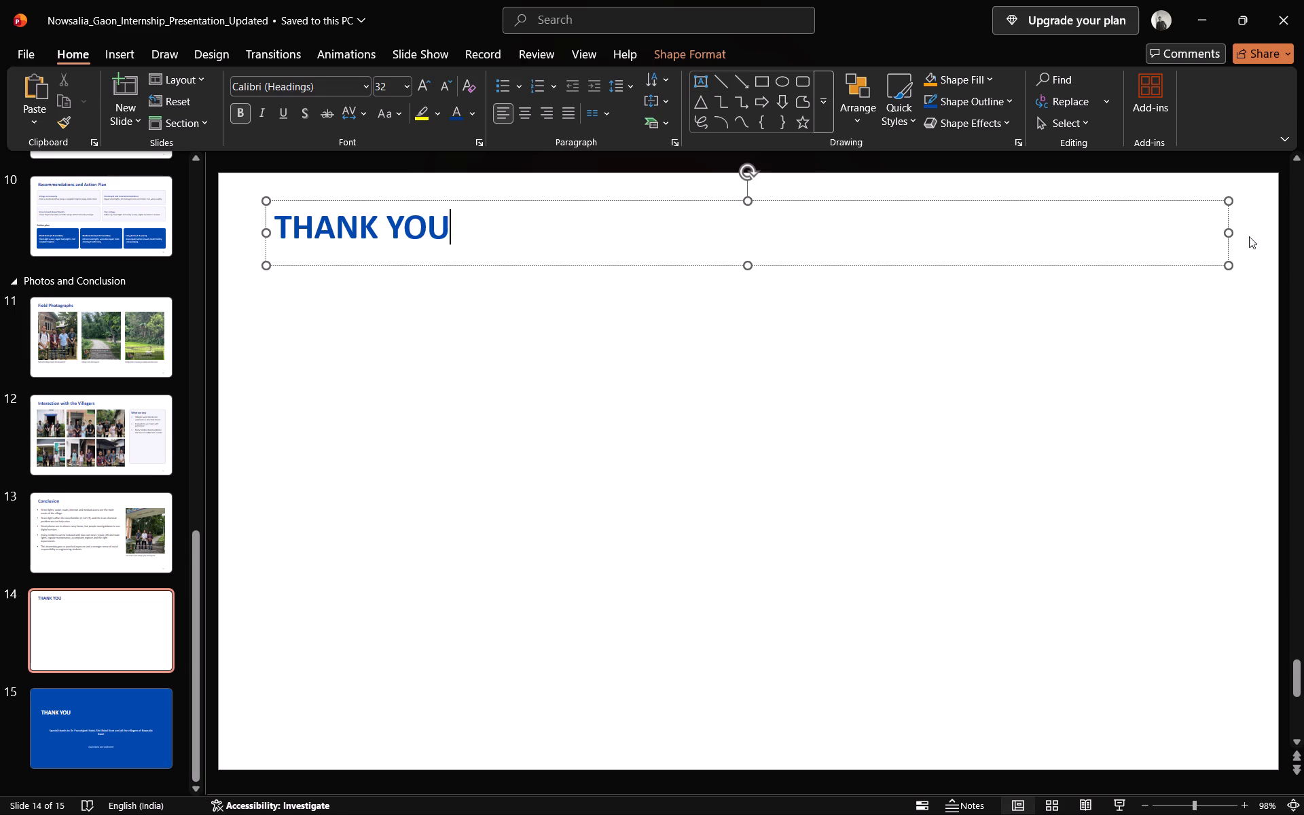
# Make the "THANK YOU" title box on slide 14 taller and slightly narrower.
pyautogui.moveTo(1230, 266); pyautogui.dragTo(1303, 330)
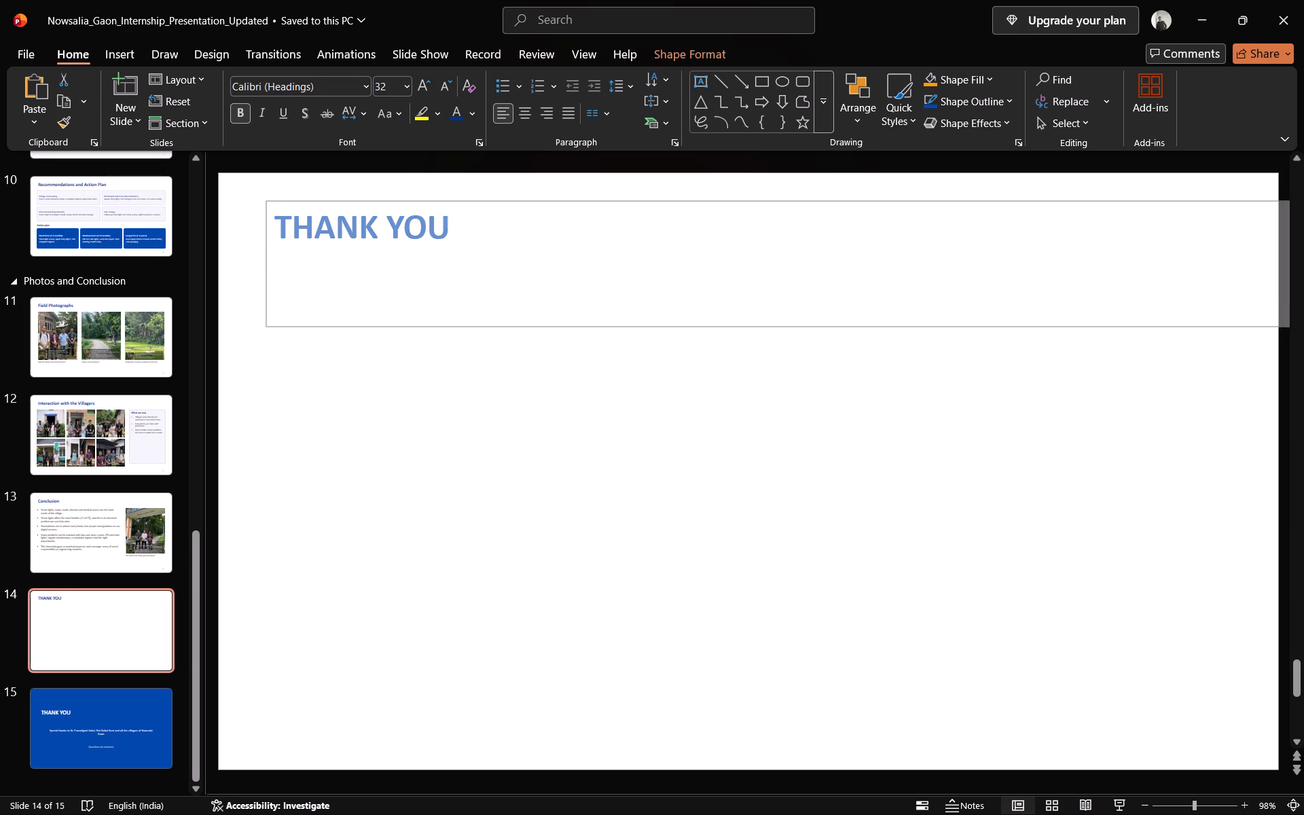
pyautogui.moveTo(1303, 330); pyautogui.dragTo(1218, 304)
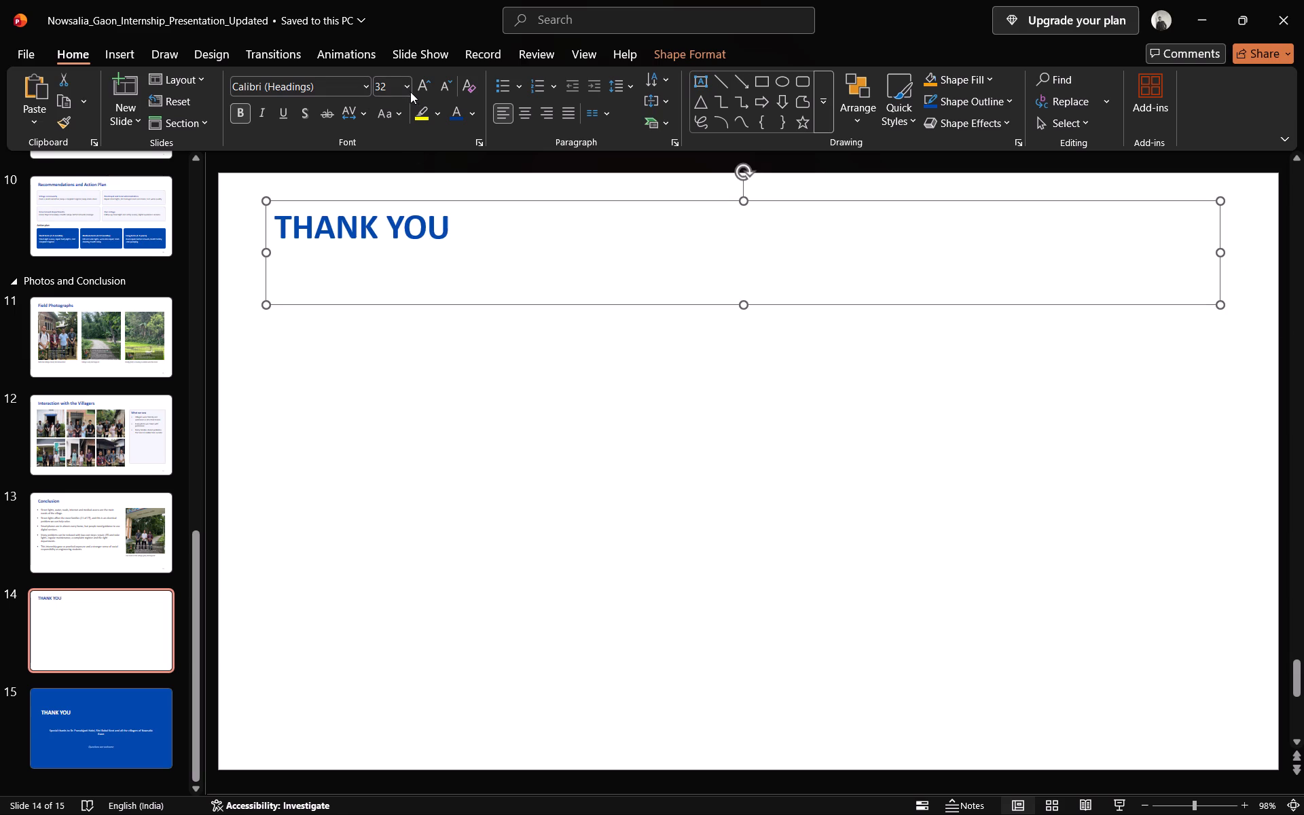
# Set the font size of the "THANK YOU" title on slide 14 to 40.
pyautogui.click(410, 91)
pyautogui.click(391, 370)
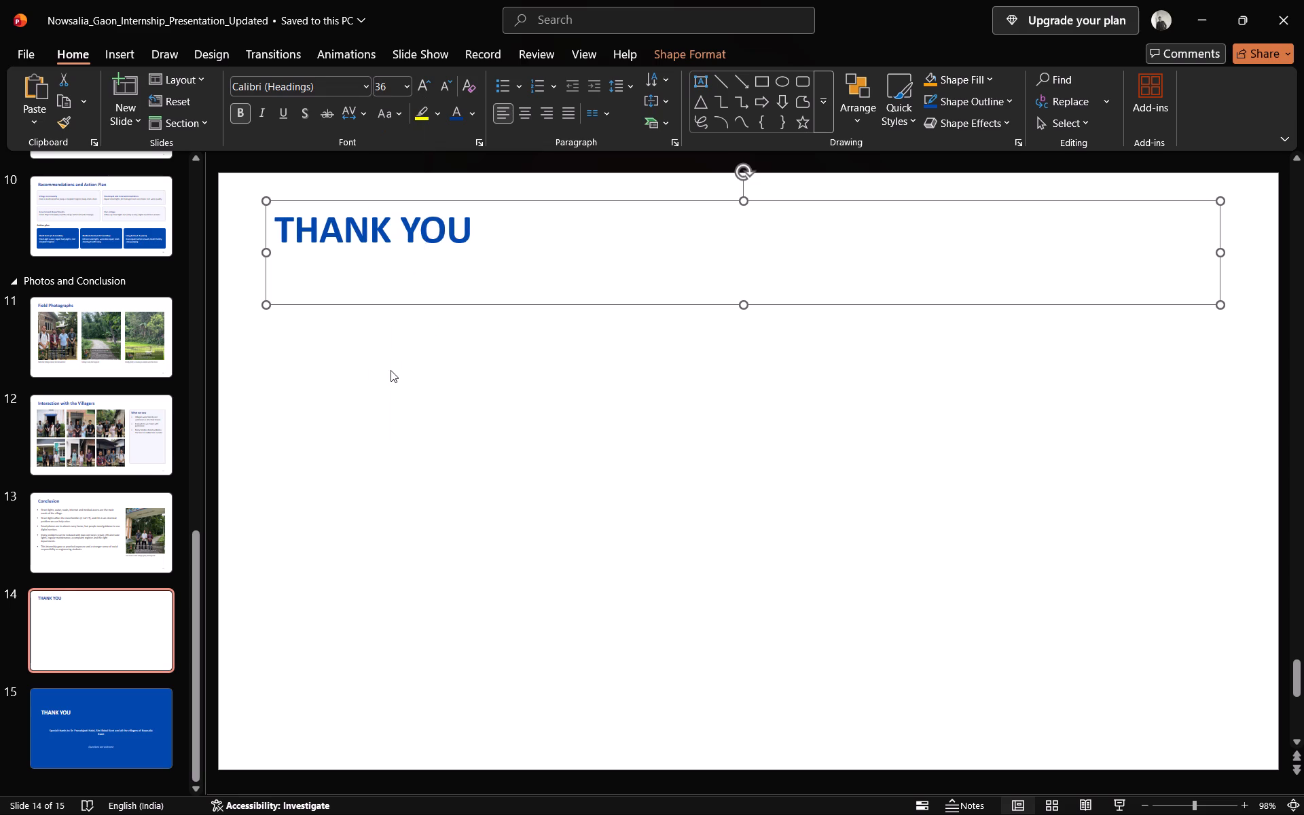
pyautogui.click(407, 87)
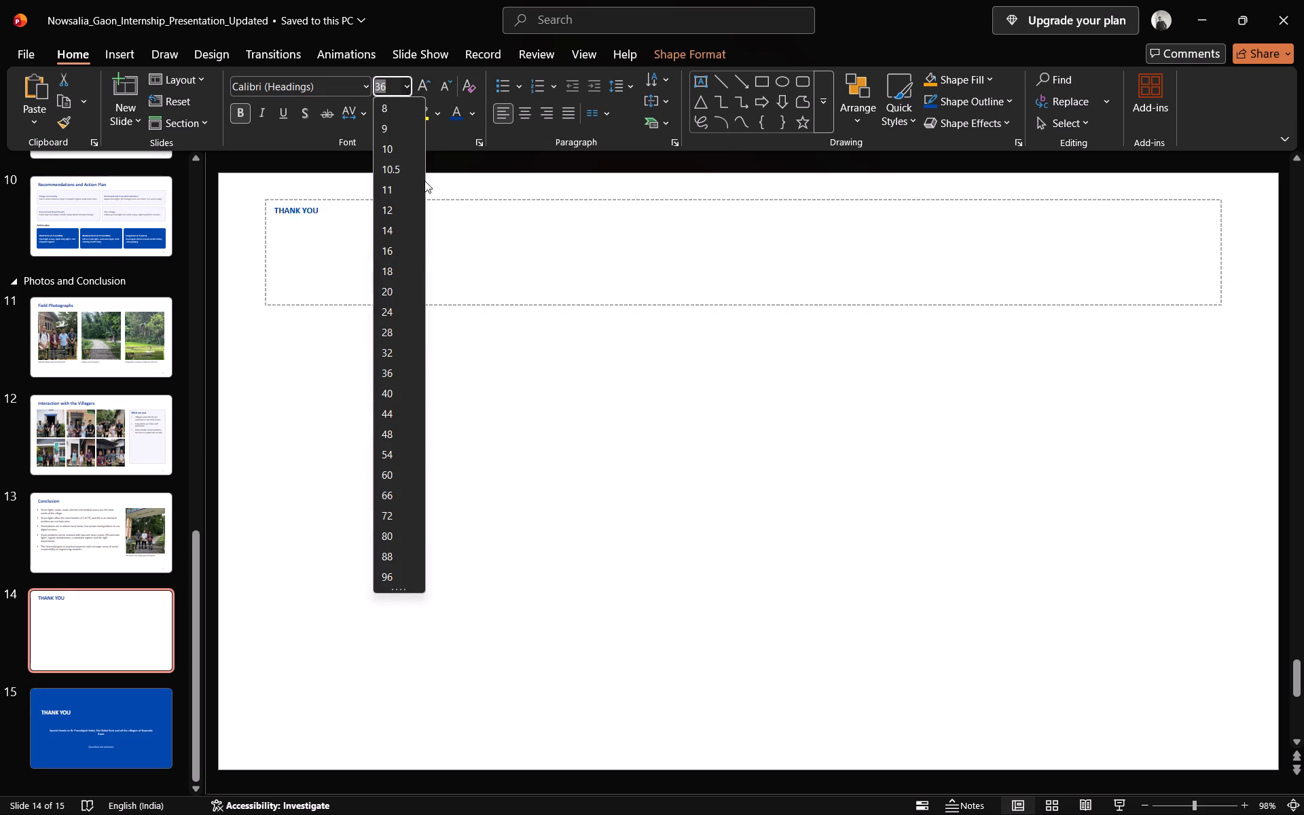
pyautogui.click(397, 391)
pyautogui.click(712, 238)
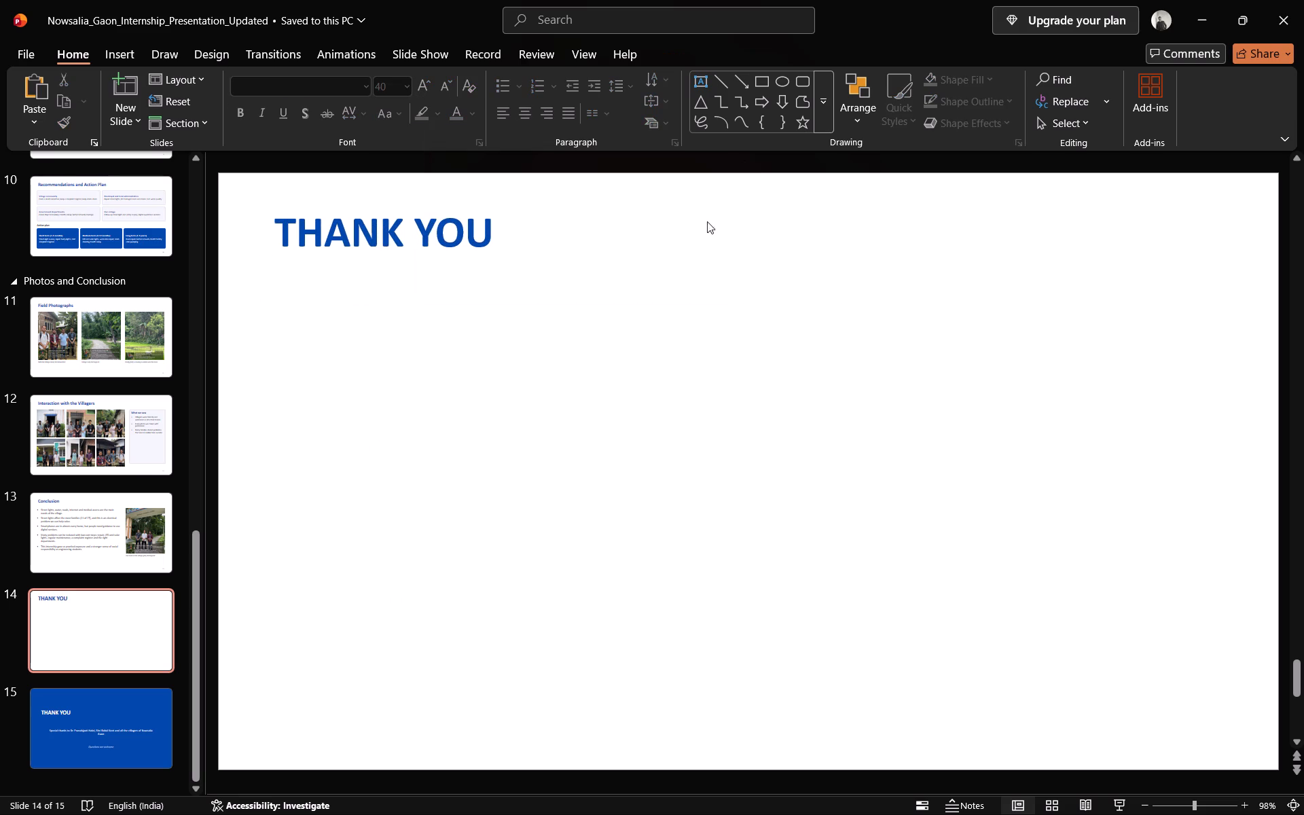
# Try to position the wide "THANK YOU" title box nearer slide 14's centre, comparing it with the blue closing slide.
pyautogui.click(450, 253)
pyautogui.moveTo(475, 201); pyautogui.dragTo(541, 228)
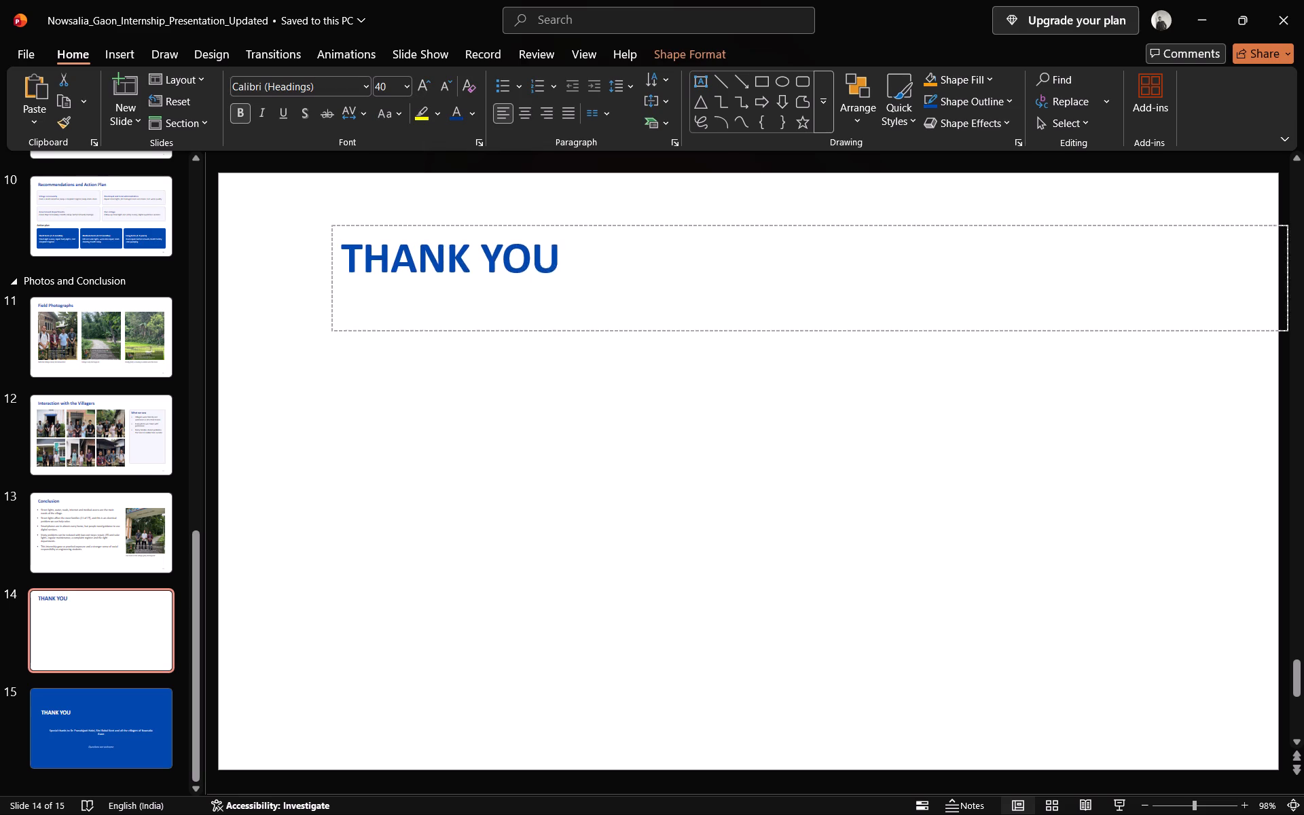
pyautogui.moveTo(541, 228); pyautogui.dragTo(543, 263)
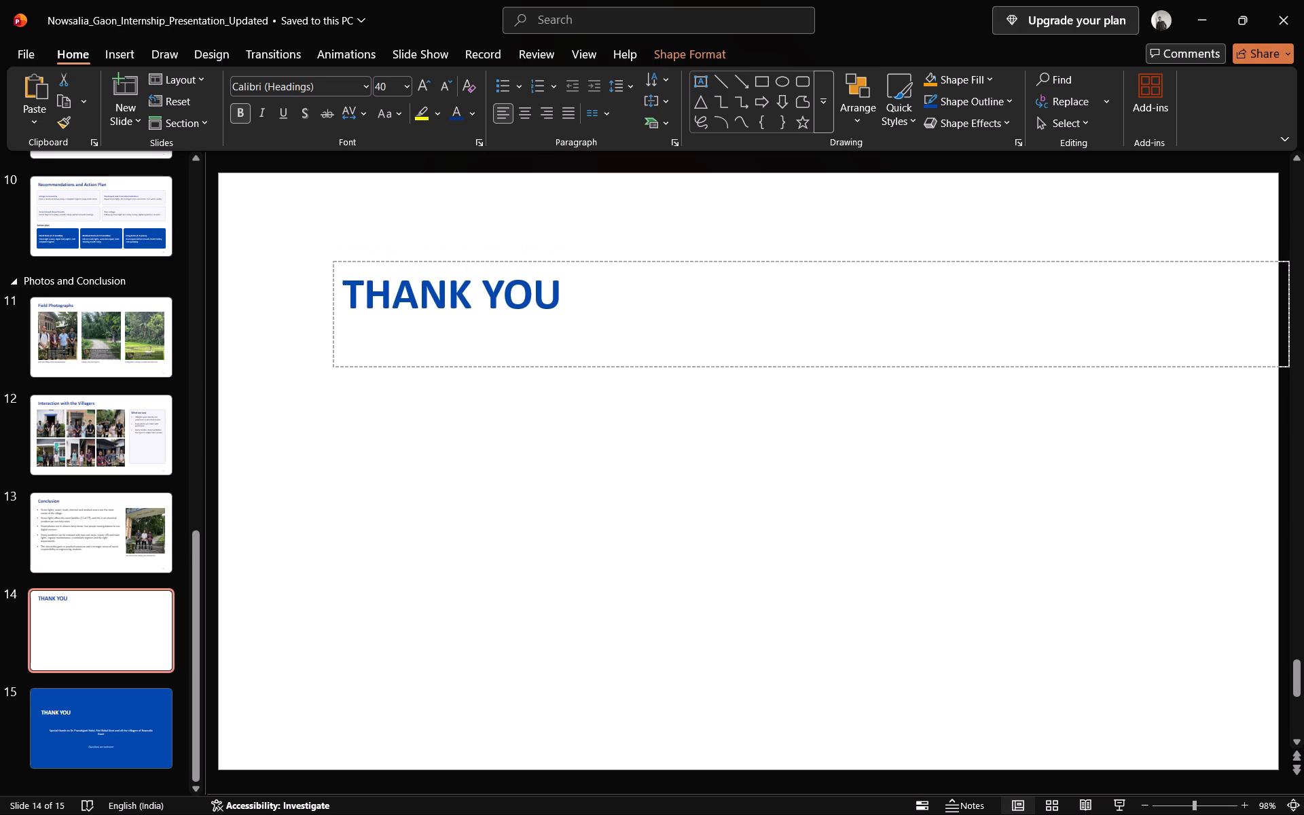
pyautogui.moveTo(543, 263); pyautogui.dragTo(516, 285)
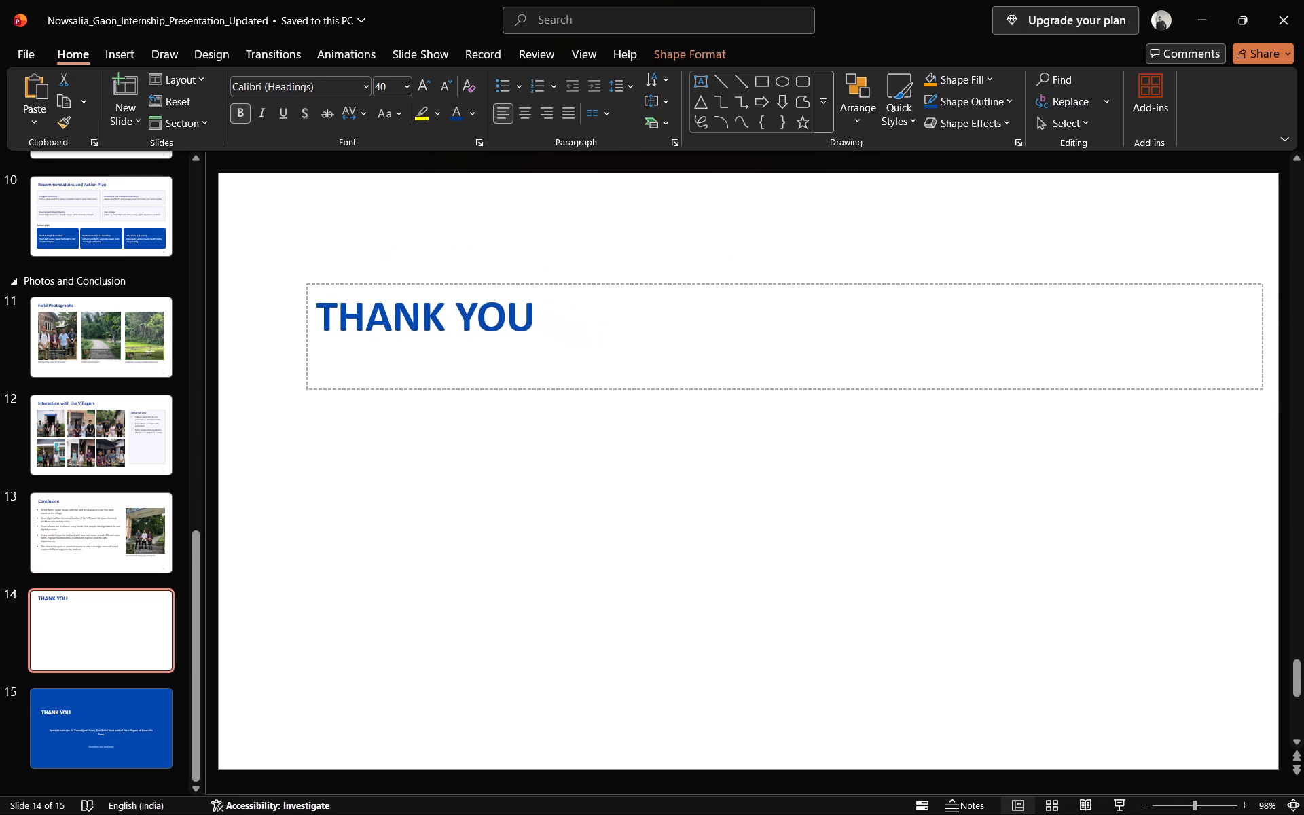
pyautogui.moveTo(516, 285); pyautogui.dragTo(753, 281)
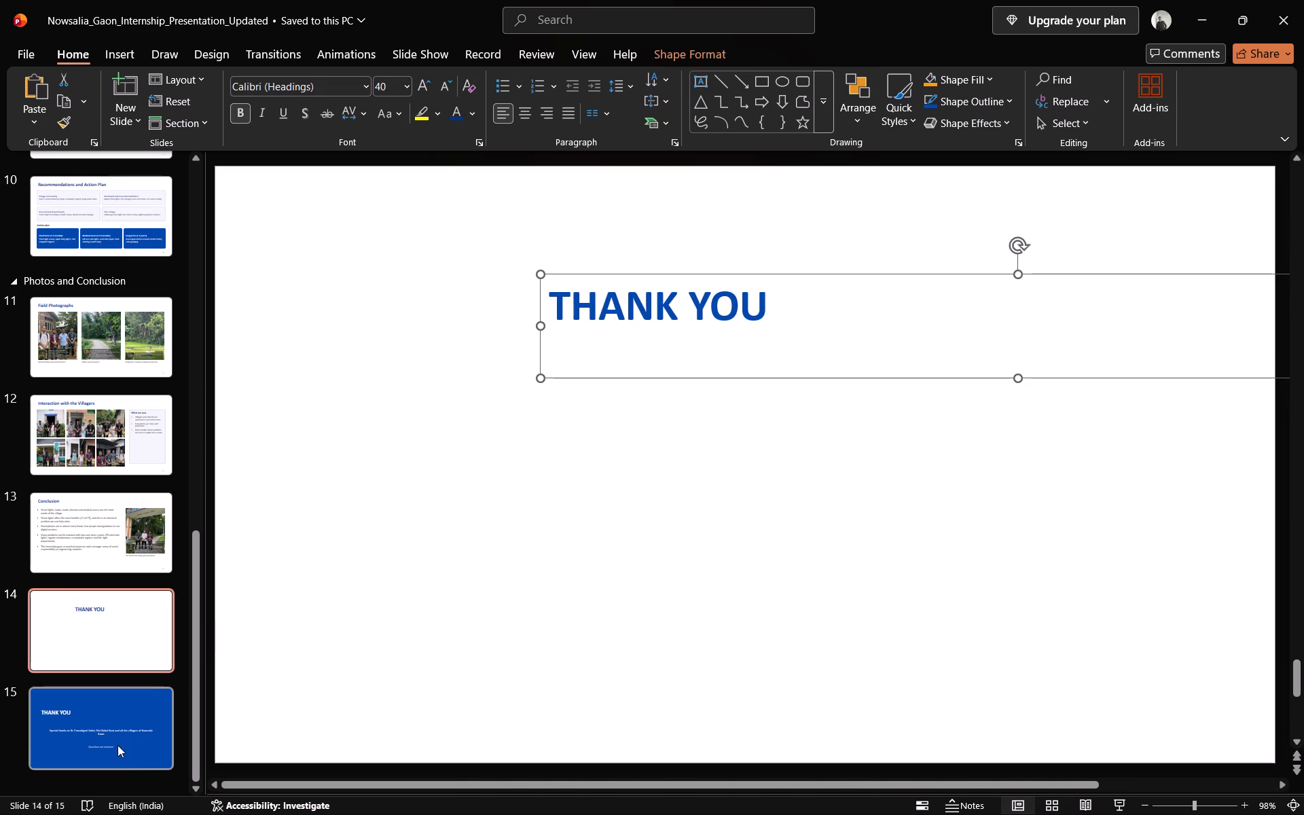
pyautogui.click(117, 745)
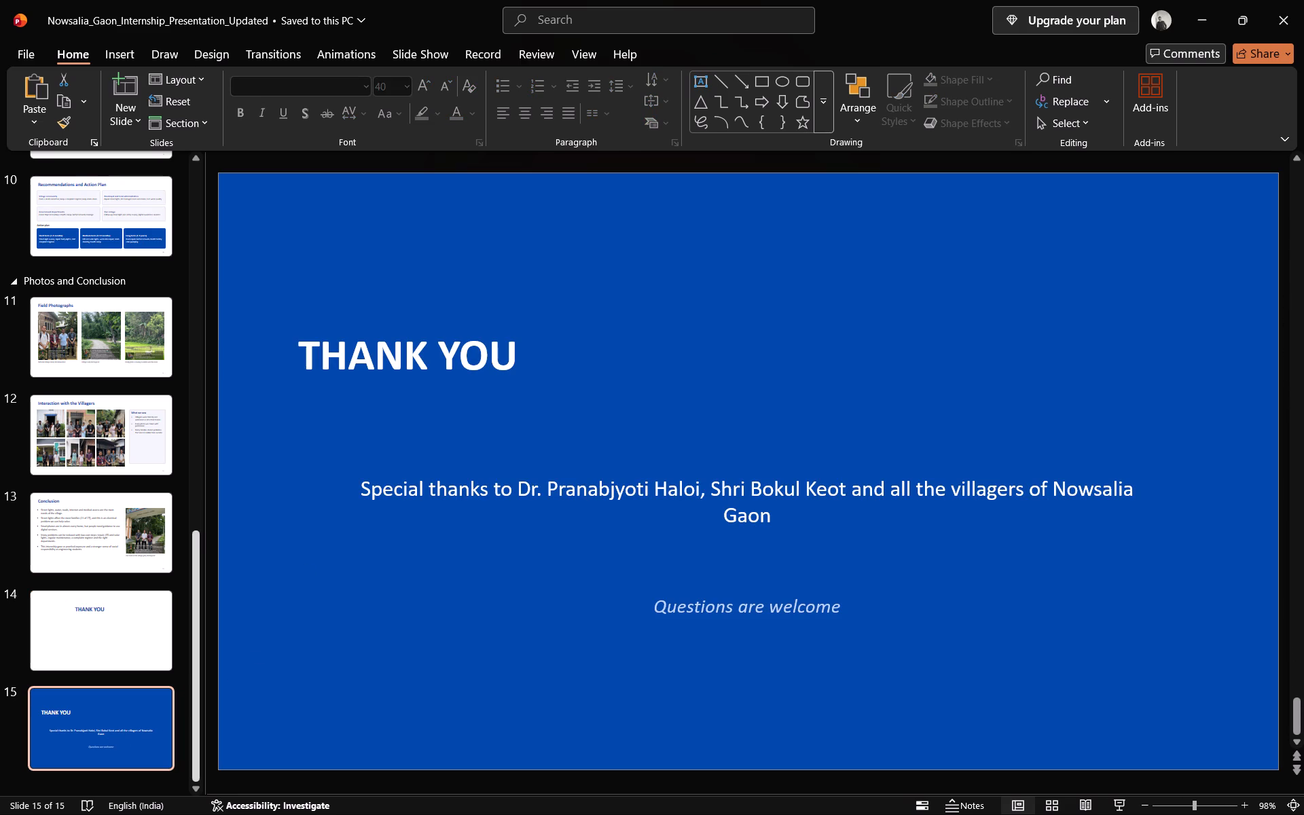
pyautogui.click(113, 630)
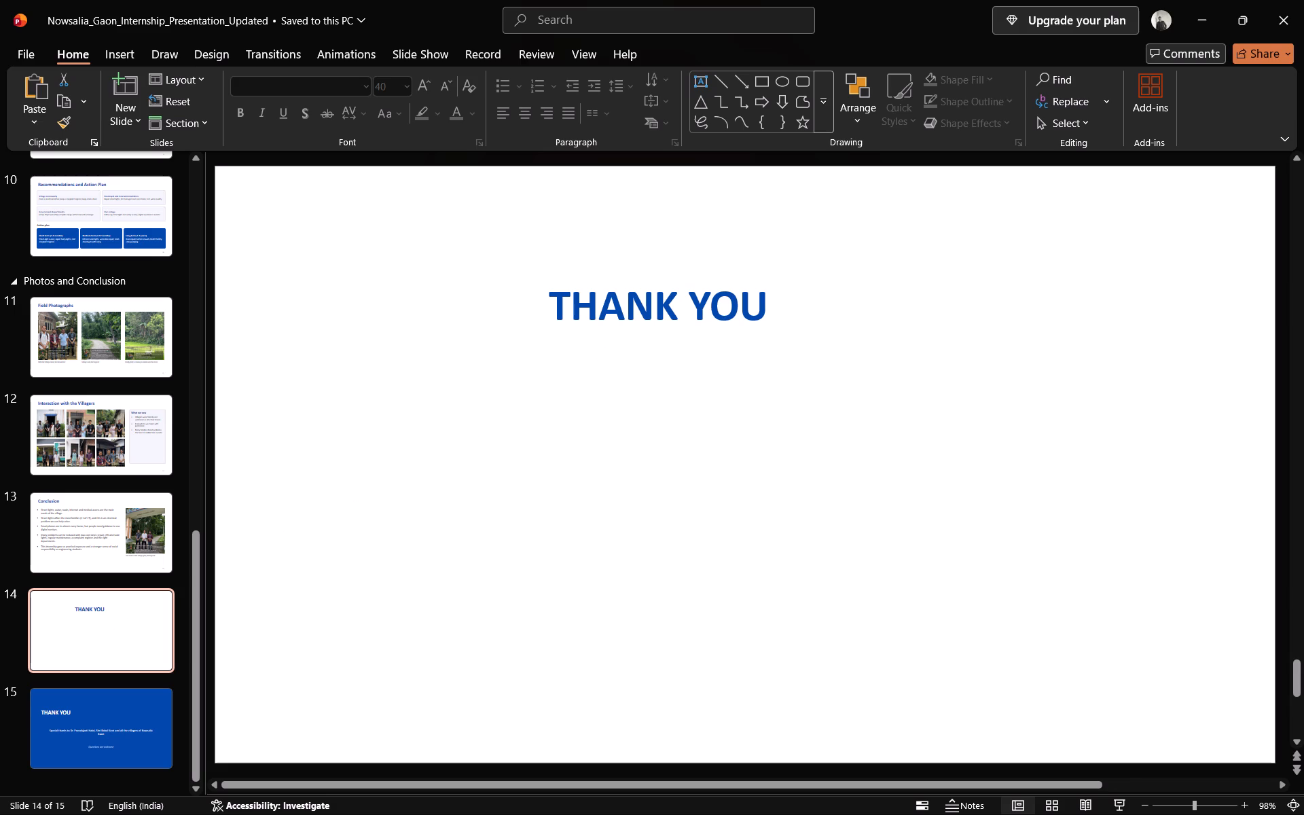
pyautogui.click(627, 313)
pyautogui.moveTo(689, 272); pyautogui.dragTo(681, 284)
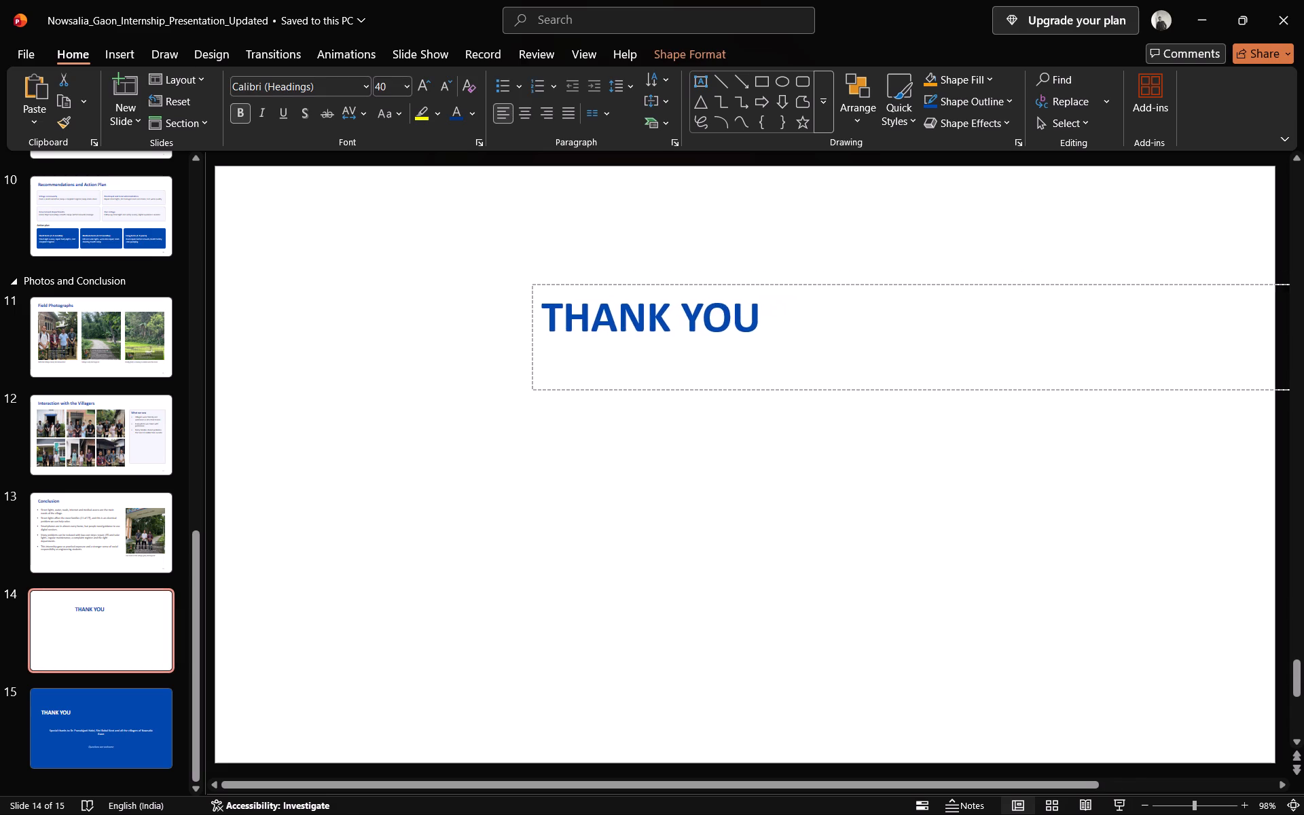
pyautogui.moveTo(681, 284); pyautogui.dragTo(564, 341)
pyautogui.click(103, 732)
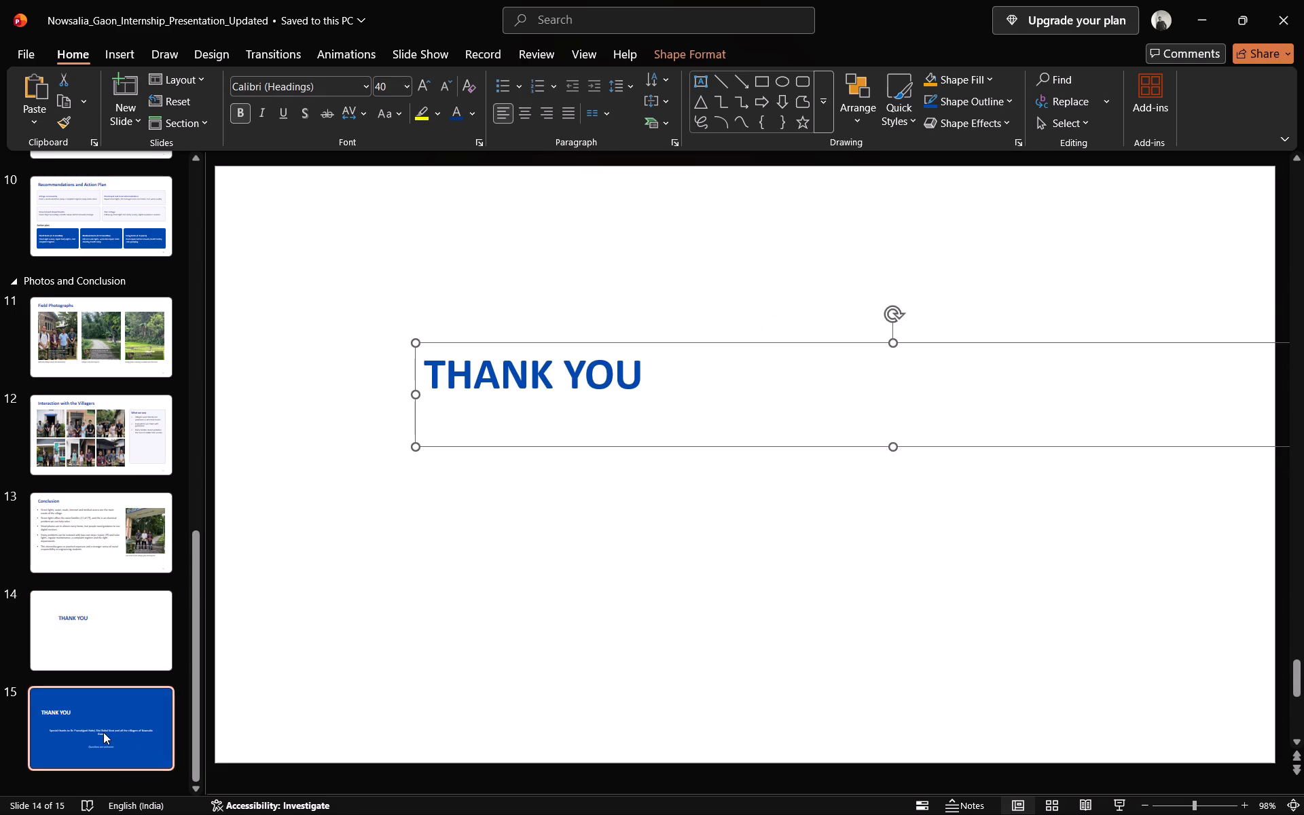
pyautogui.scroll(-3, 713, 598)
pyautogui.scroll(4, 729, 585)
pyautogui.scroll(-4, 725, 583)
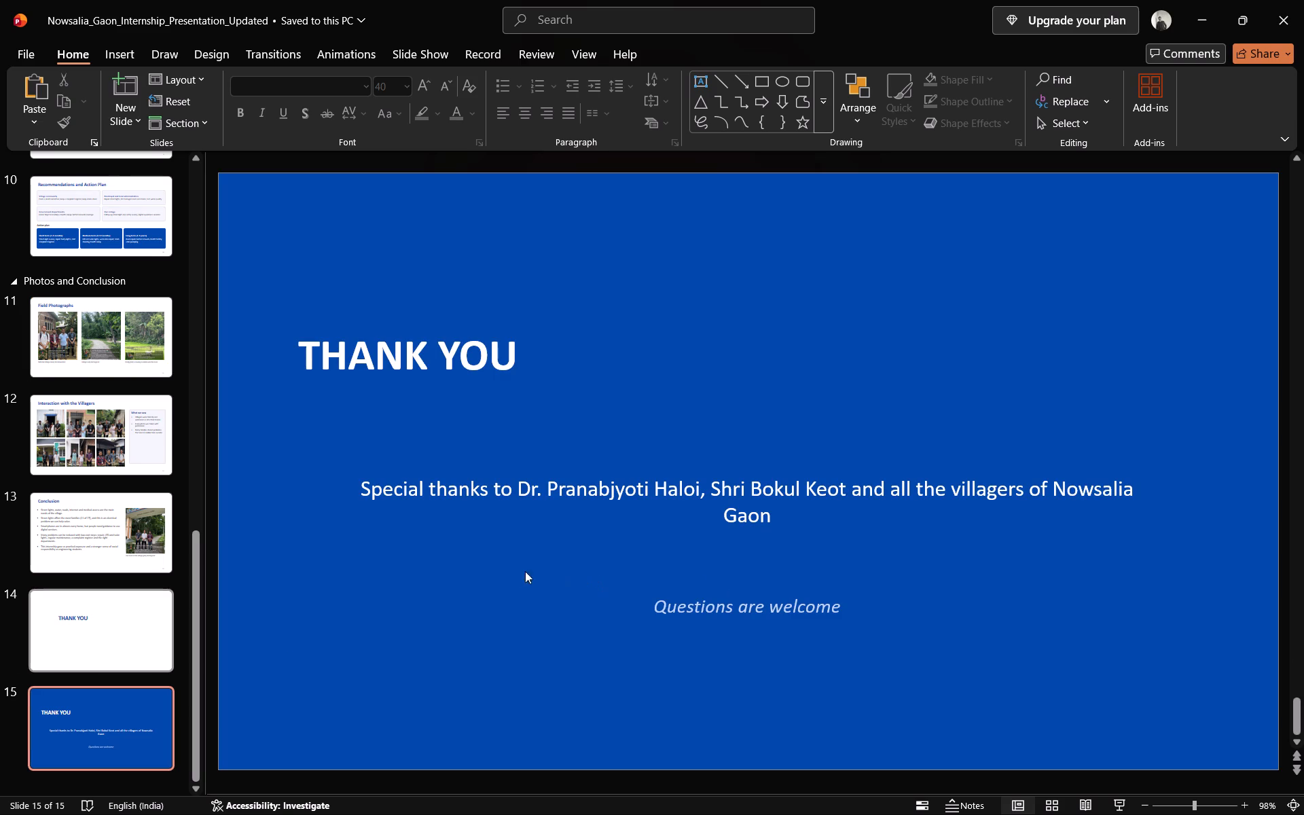
# Bring slide 14's "THANK YOU" title box back fully inside the slide and shrink it to one line, slightly wider than its text.
pyautogui.click(60, 654)
pyautogui.click(560, 377)
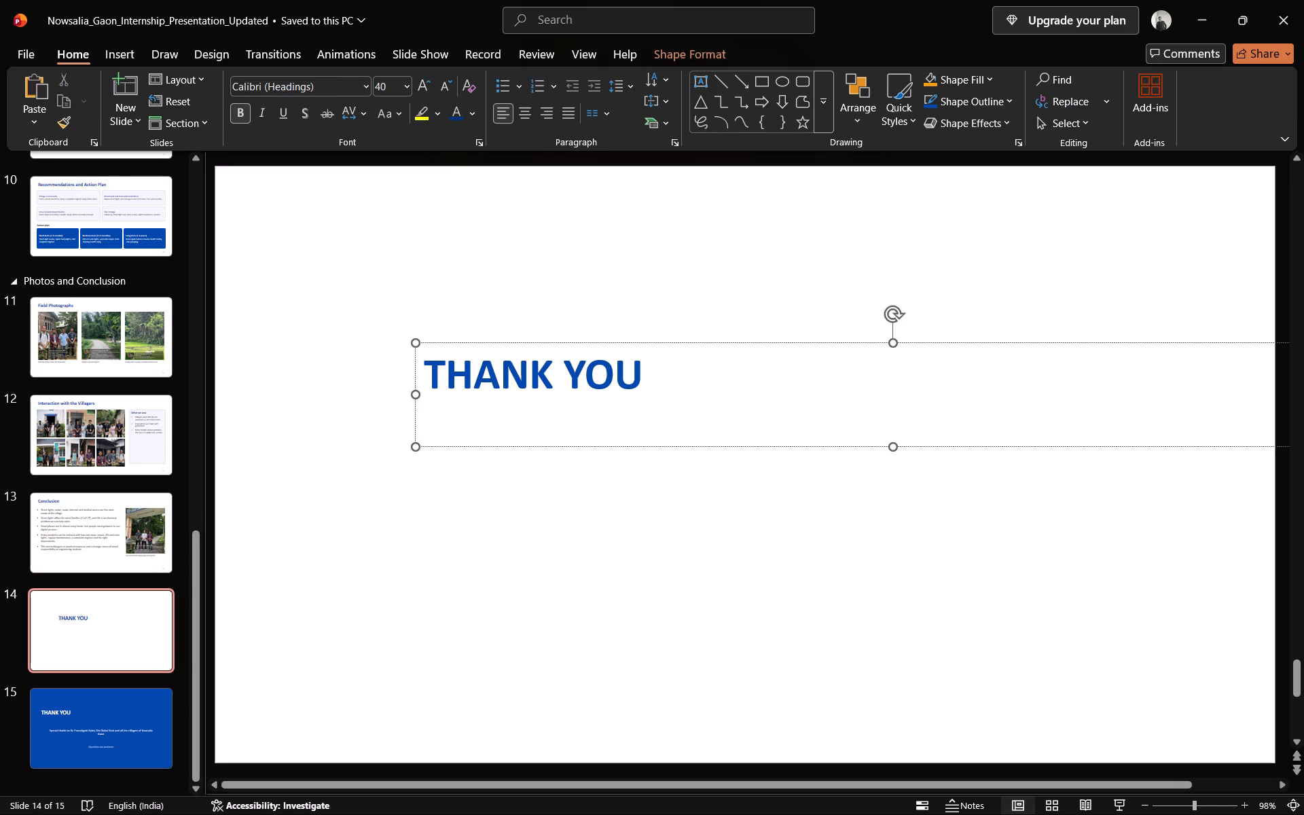
pyautogui.moveTo(633, 344); pyautogui.dragTo(492, 260)
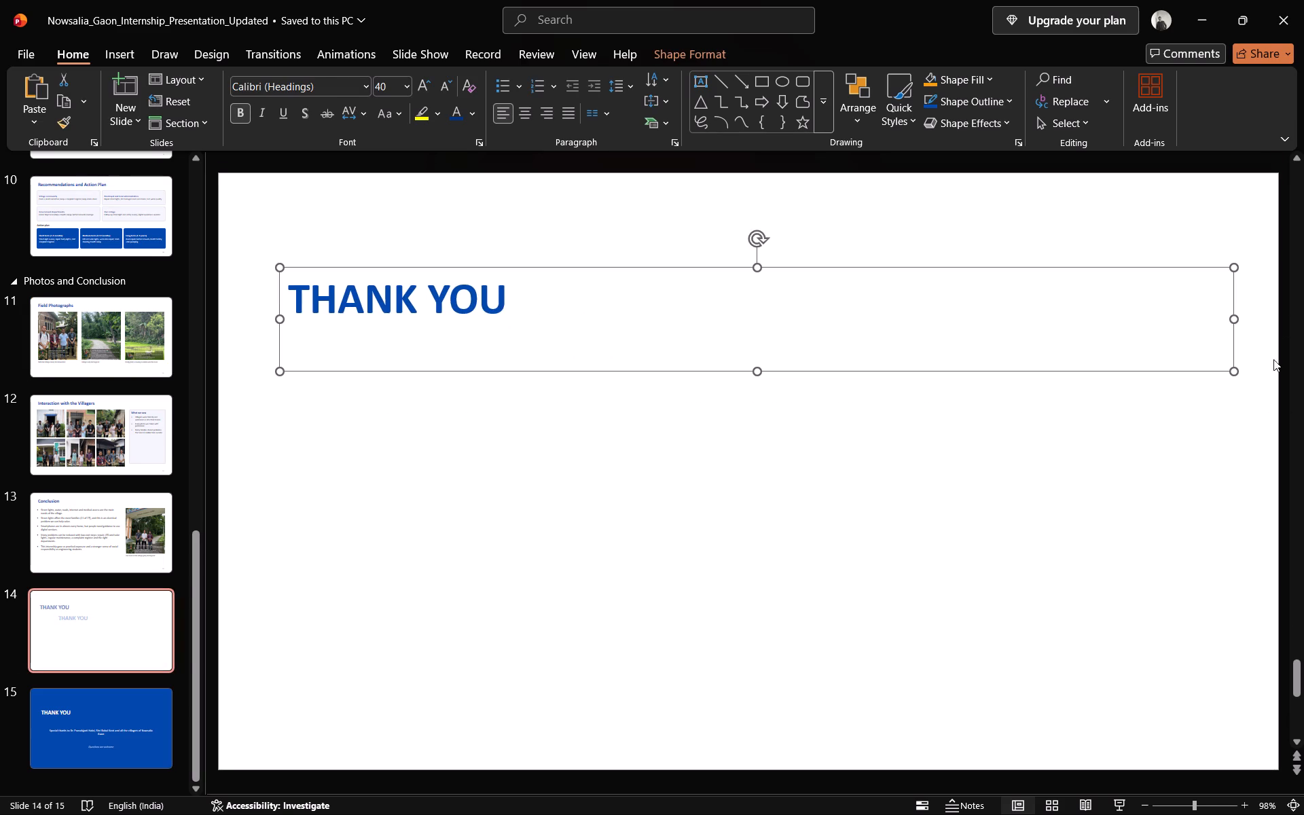
pyautogui.moveTo(1233, 321); pyautogui.dragTo(527, 329)
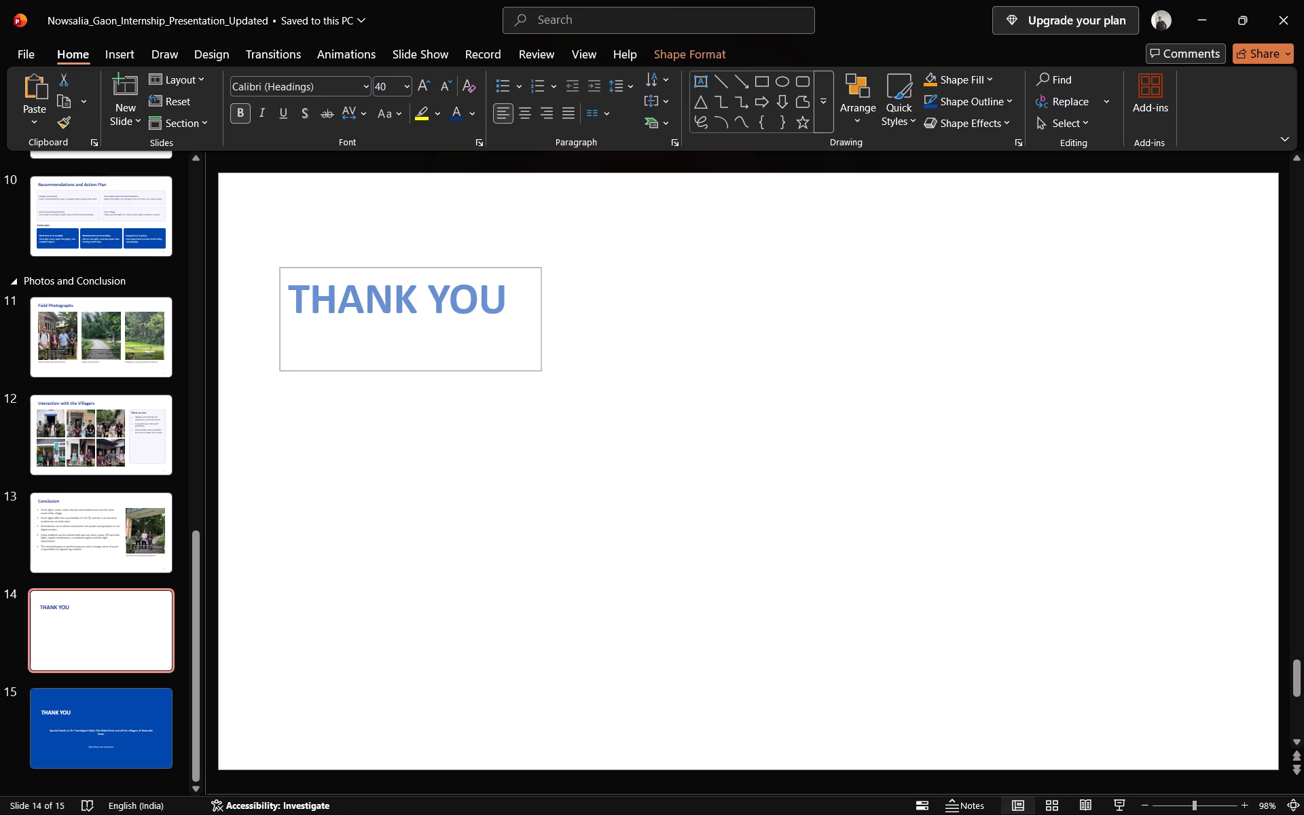
pyautogui.moveTo(527, 329); pyautogui.dragTo(515, 329)
pyautogui.moveTo(524, 374); pyautogui.dragTo(585, 331)
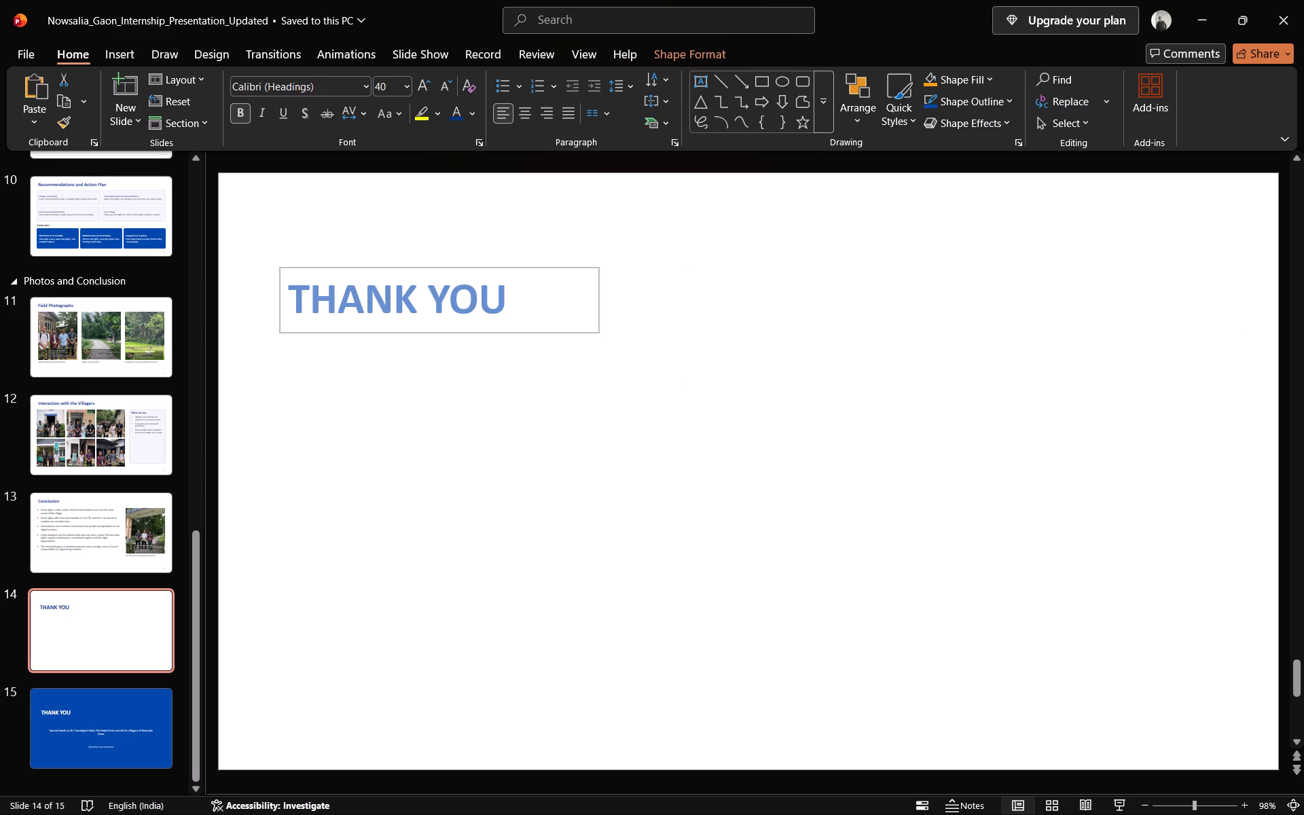
pyautogui.moveTo(585, 331); pyautogui.dragTo(557, 331)
# Move the reduced "THANK YOU" title box to the horizontal middle of slide 14, slightly above mid-height.
pyautogui.moveTo(446, 264); pyautogui.dragTo(765, 395)
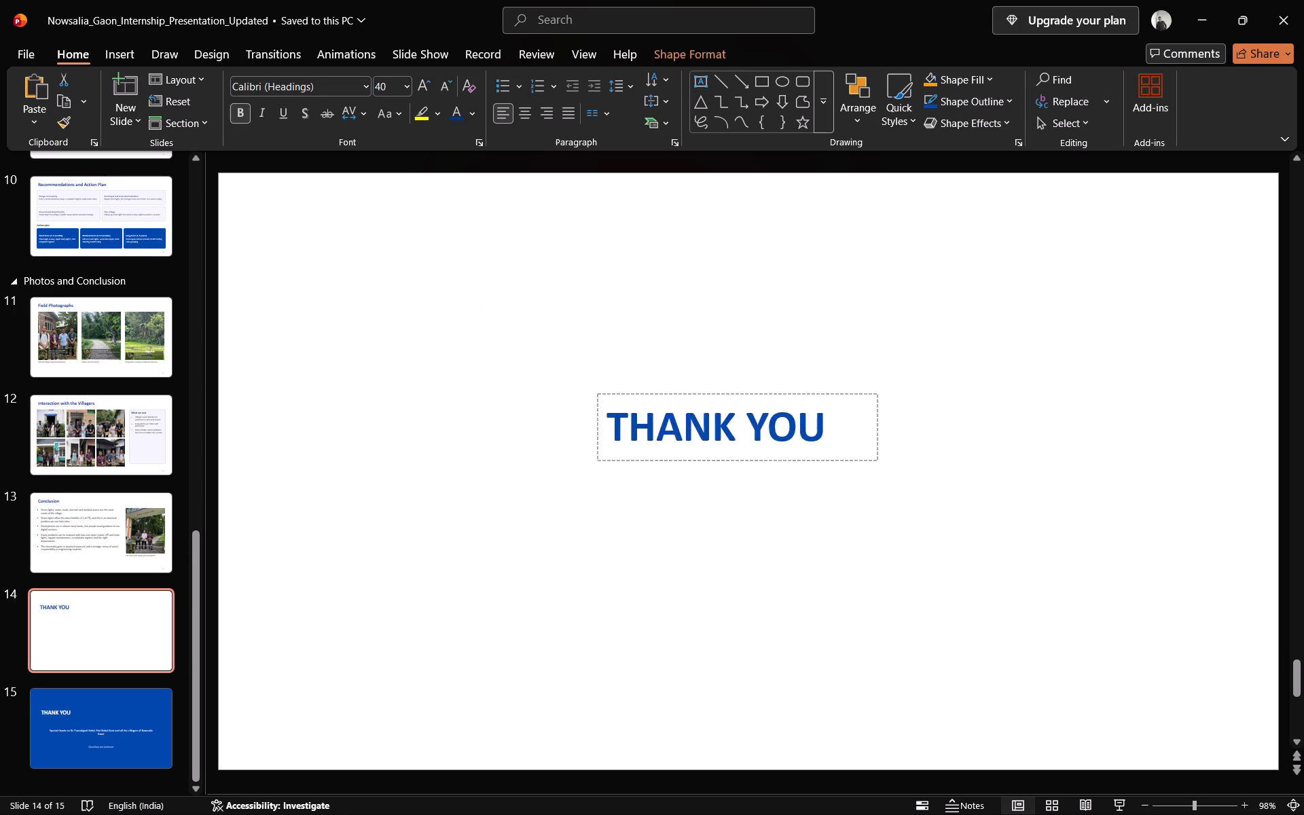
pyautogui.moveTo(765, 395); pyautogui.dragTo(787, 357)
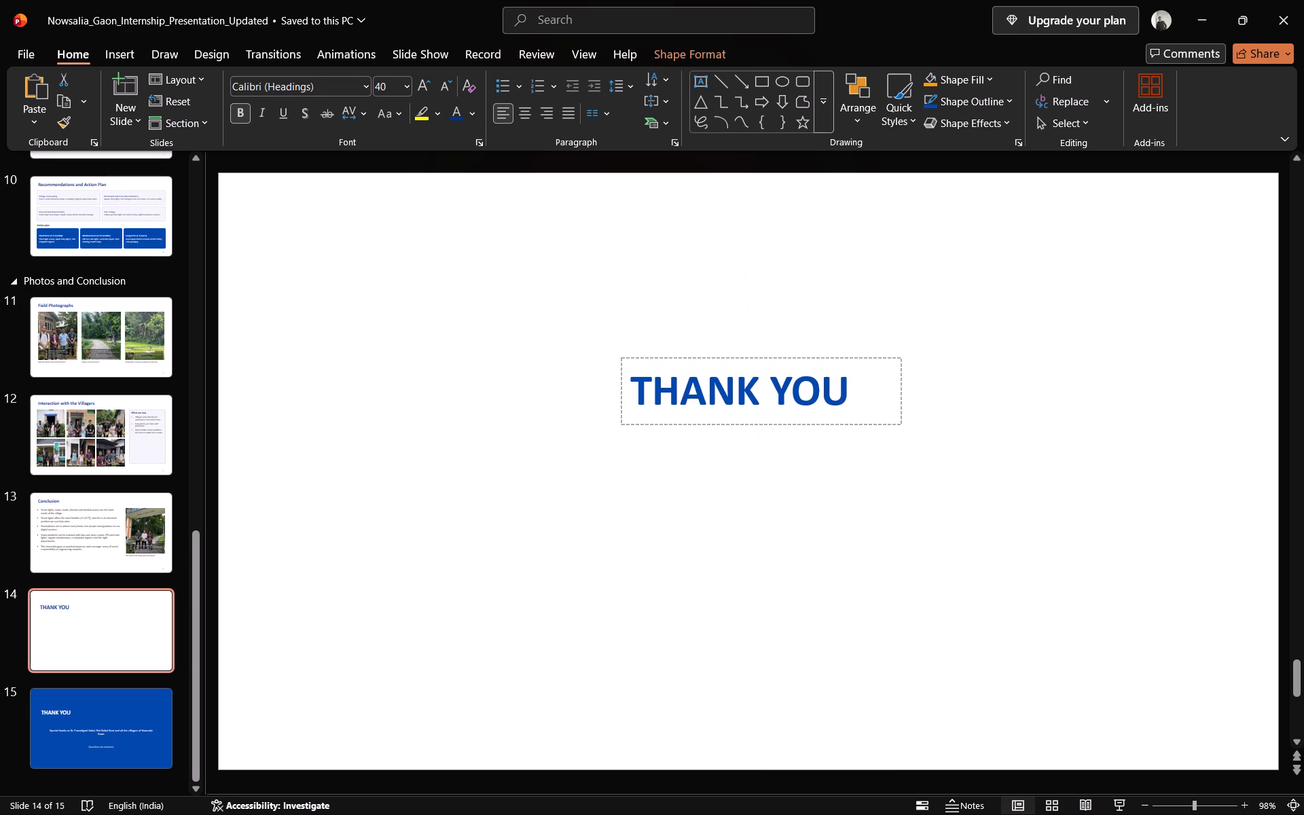
pyautogui.moveTo(787, 357); pyautogui.dragTo(784, 372)
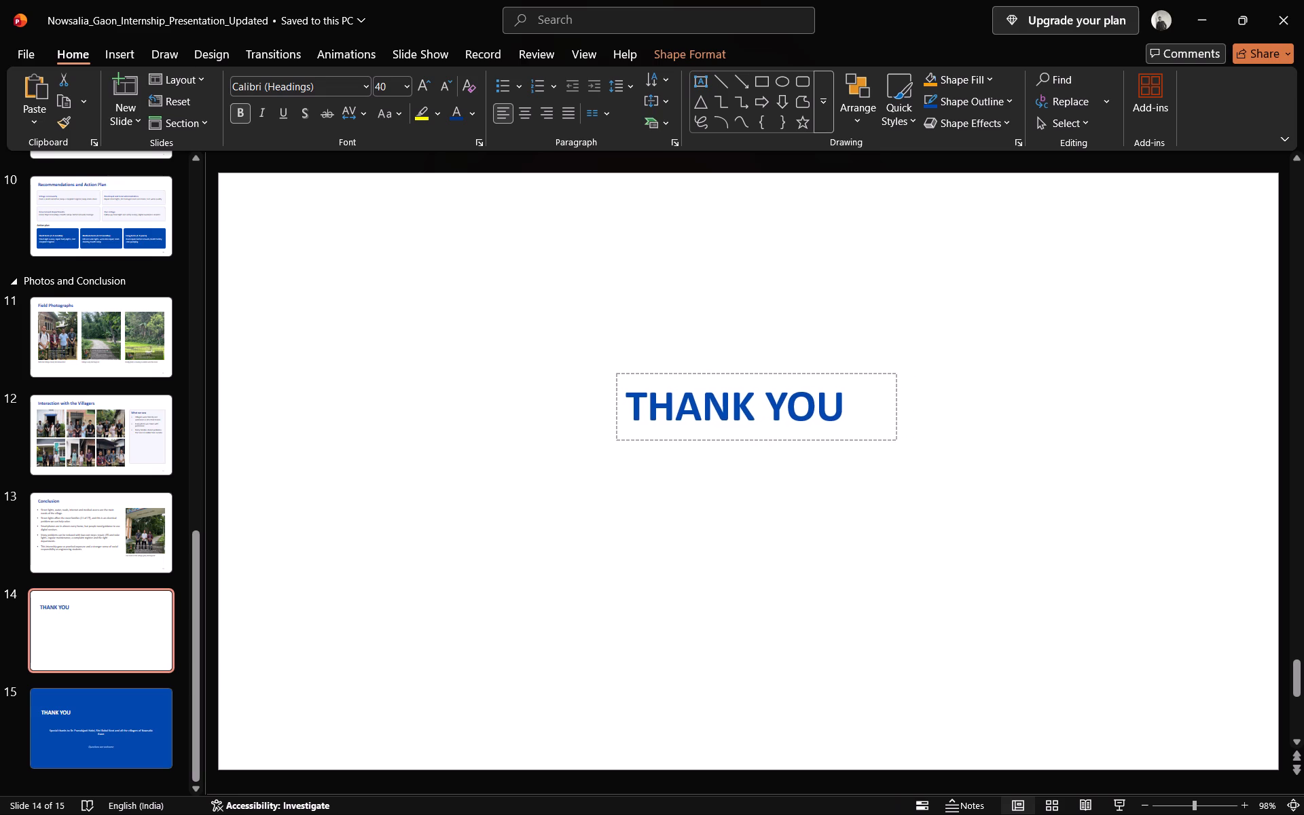
pyautogui.moveTo(784, 372); pyautogui.dragTo(776, 374)
# Narrow the "THANK YOU" title box to fit its text tightly and recentre it horizontally on slide 14.
pyautogui.moveTo(891, 441); pyautogui.dragTo(883, 441)
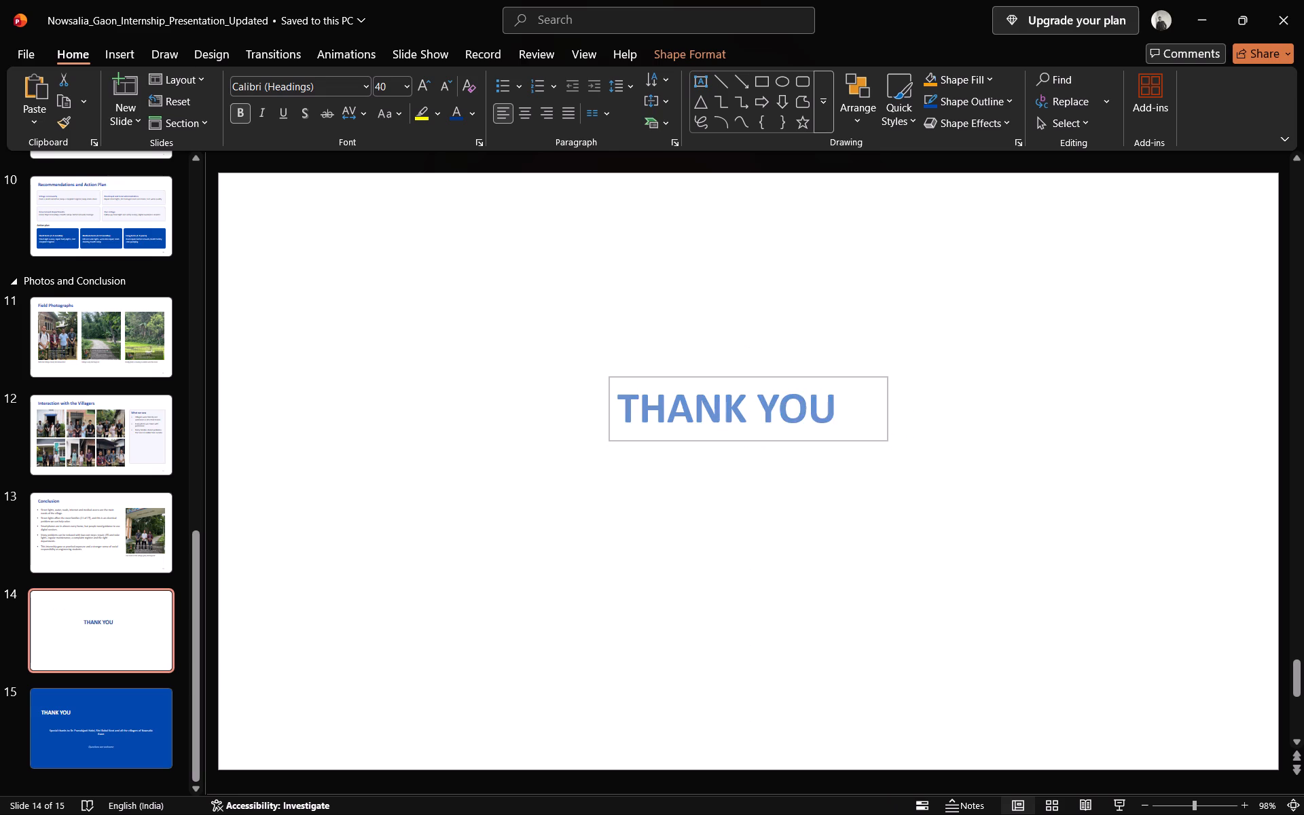
pyautogui.moveTo(883, 441); pyautogui.dragTo(846, 437)
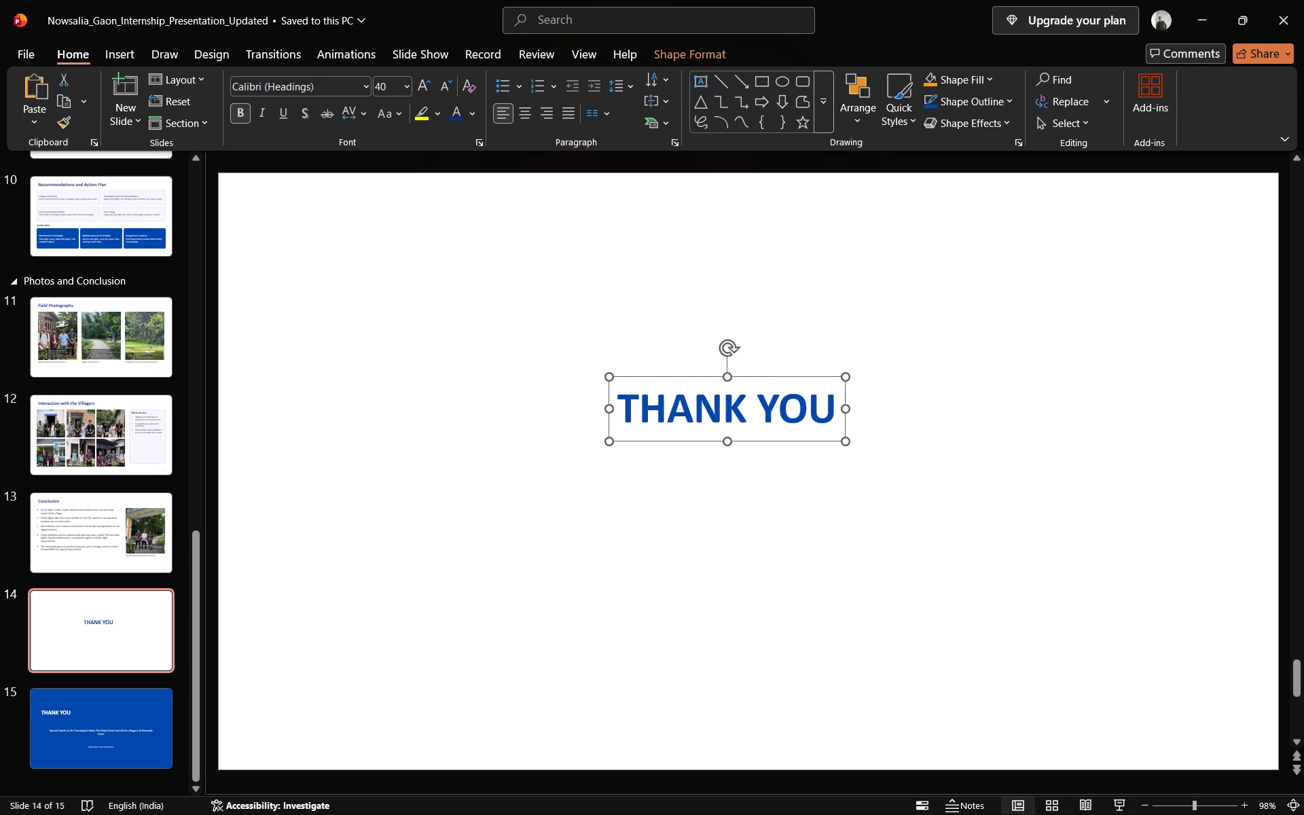
pyautogui.moveTo(746, 378); pyautogui.dragTo(764, 378)
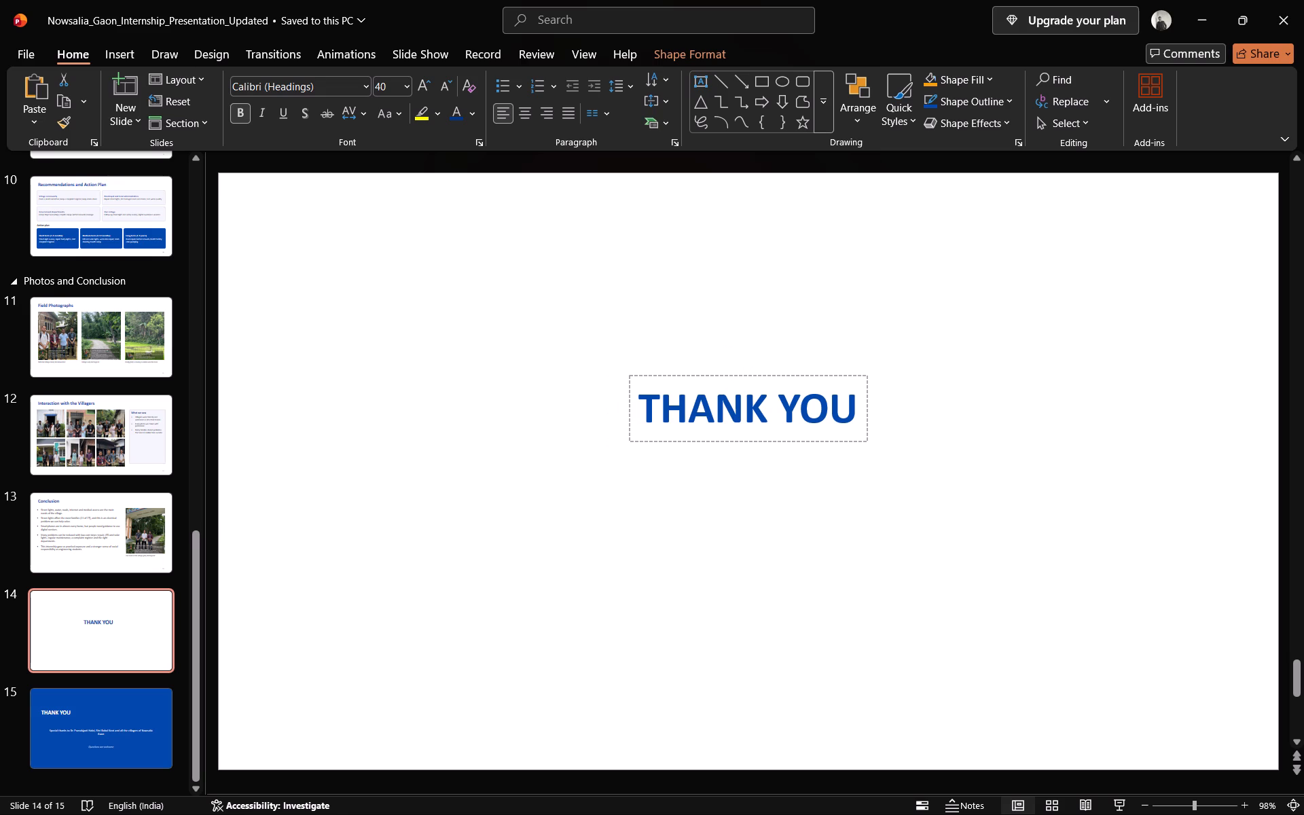
pyautogui.moveTo(764, 378); pyautogui.dragTo(765, 378)
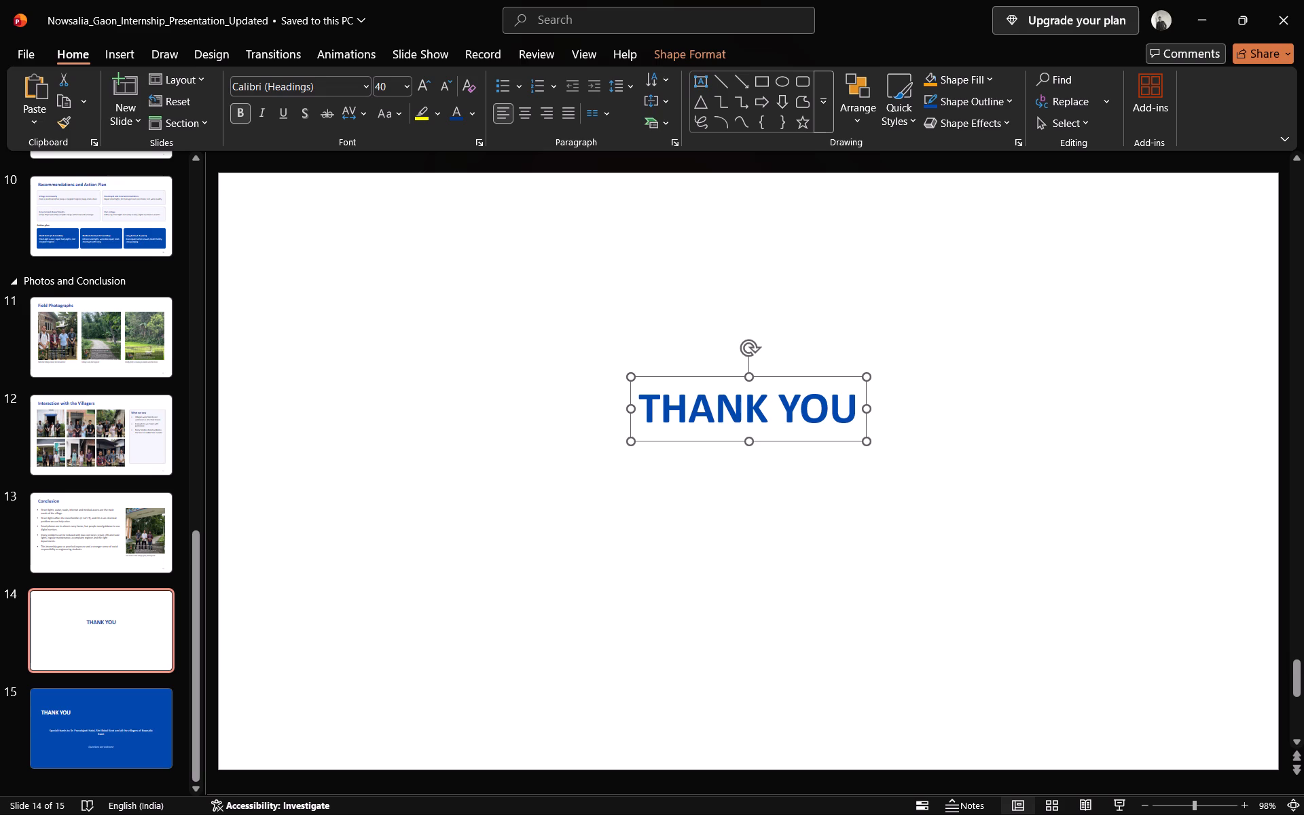
pyautogui.click(799, 345)
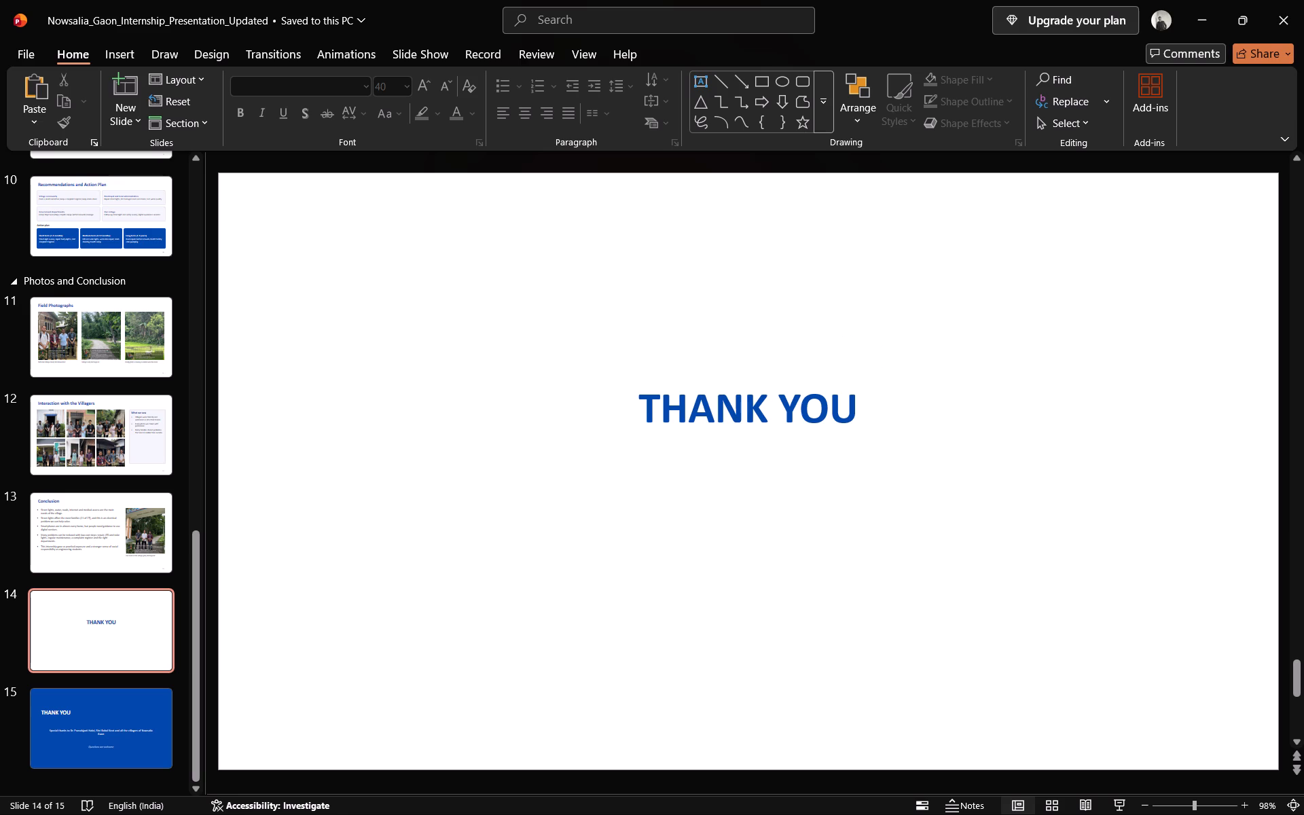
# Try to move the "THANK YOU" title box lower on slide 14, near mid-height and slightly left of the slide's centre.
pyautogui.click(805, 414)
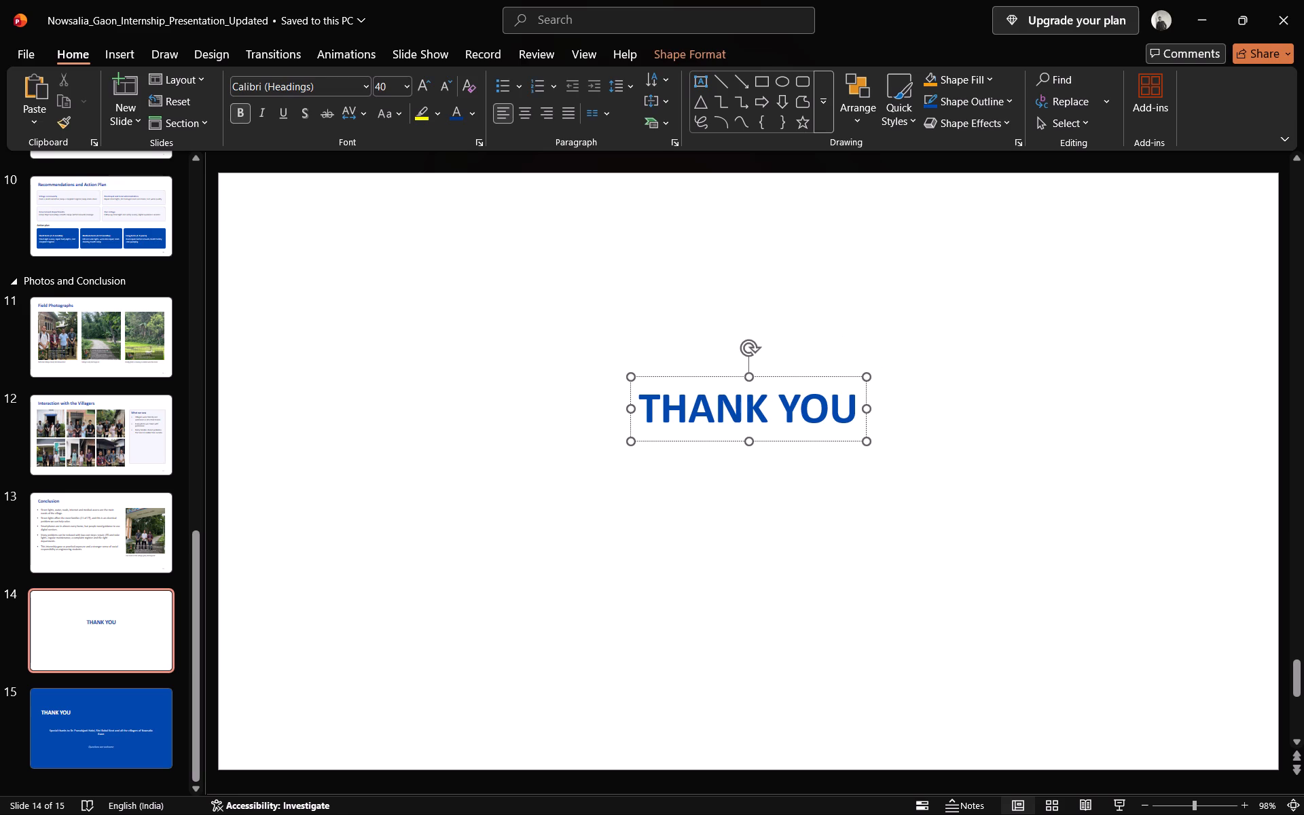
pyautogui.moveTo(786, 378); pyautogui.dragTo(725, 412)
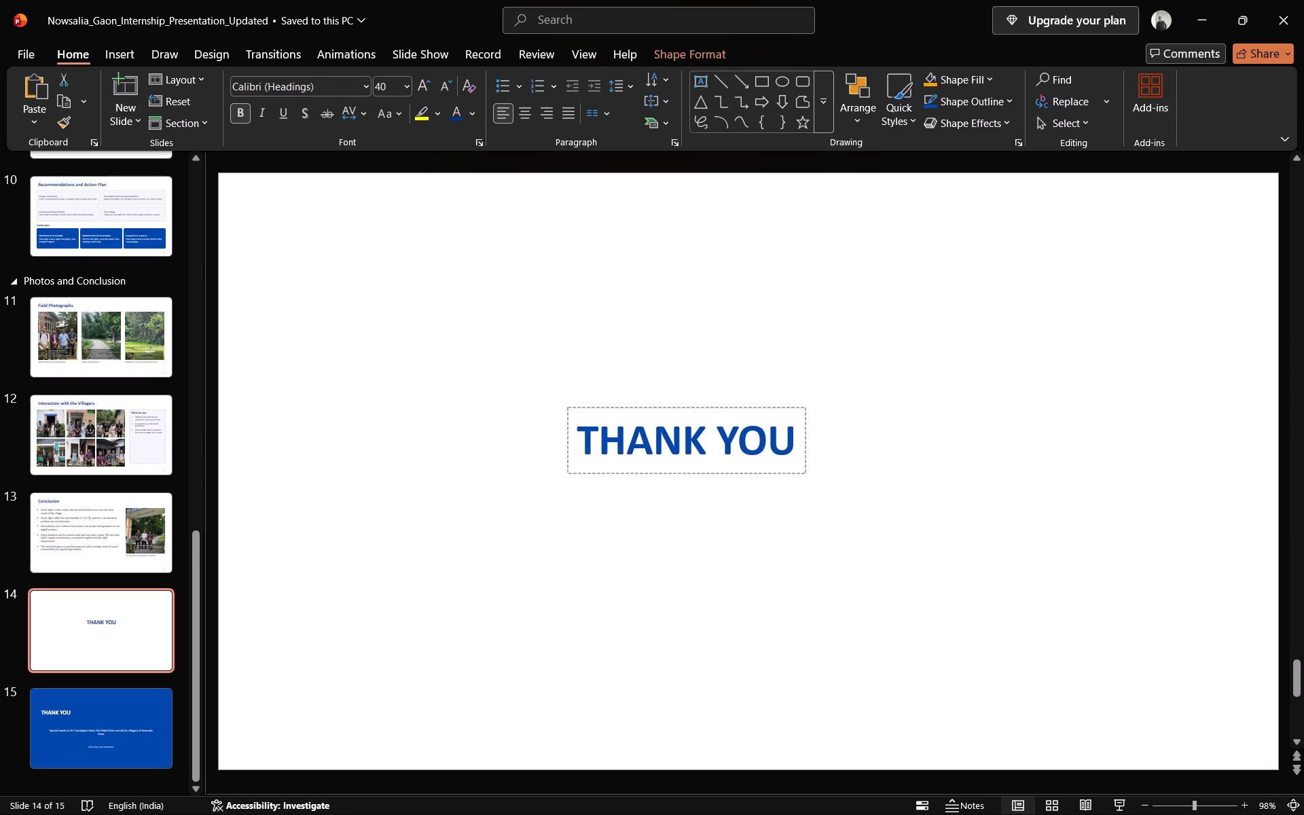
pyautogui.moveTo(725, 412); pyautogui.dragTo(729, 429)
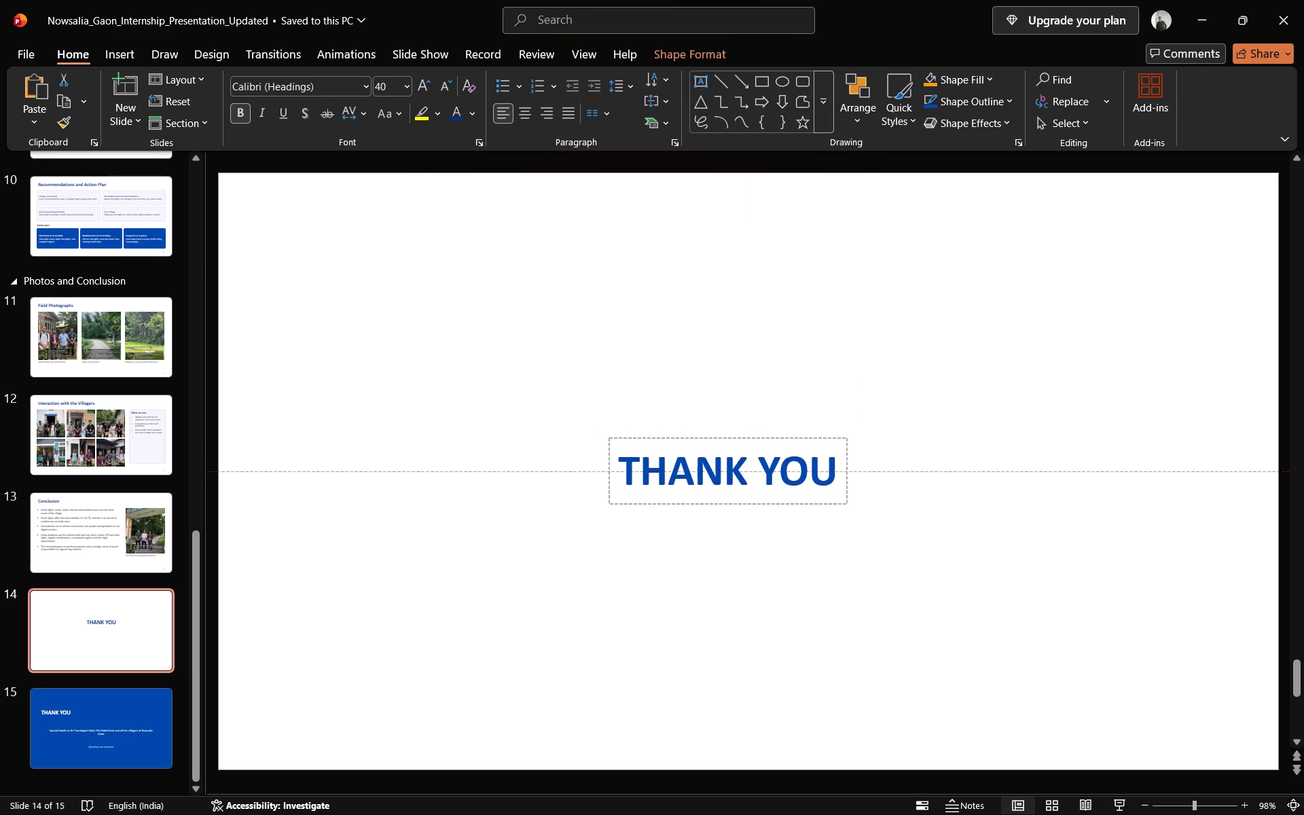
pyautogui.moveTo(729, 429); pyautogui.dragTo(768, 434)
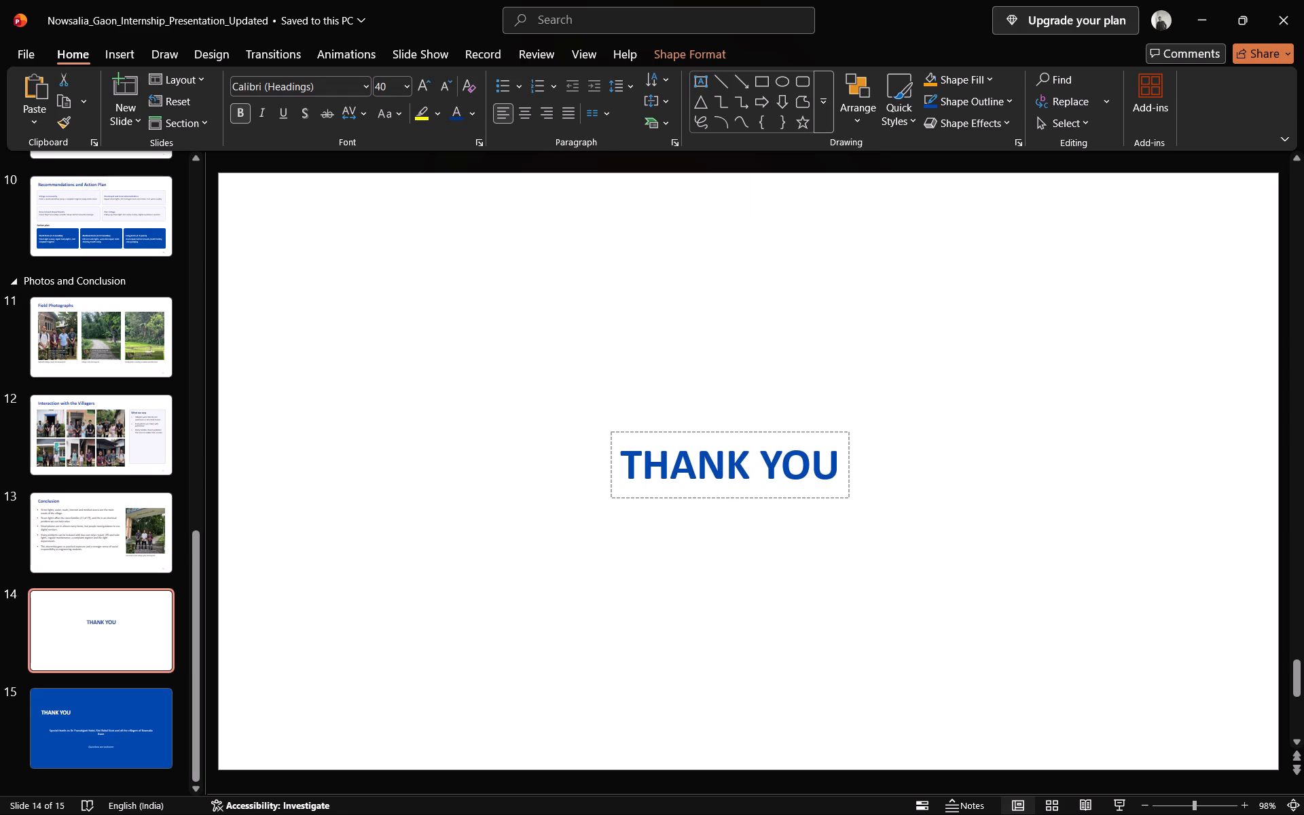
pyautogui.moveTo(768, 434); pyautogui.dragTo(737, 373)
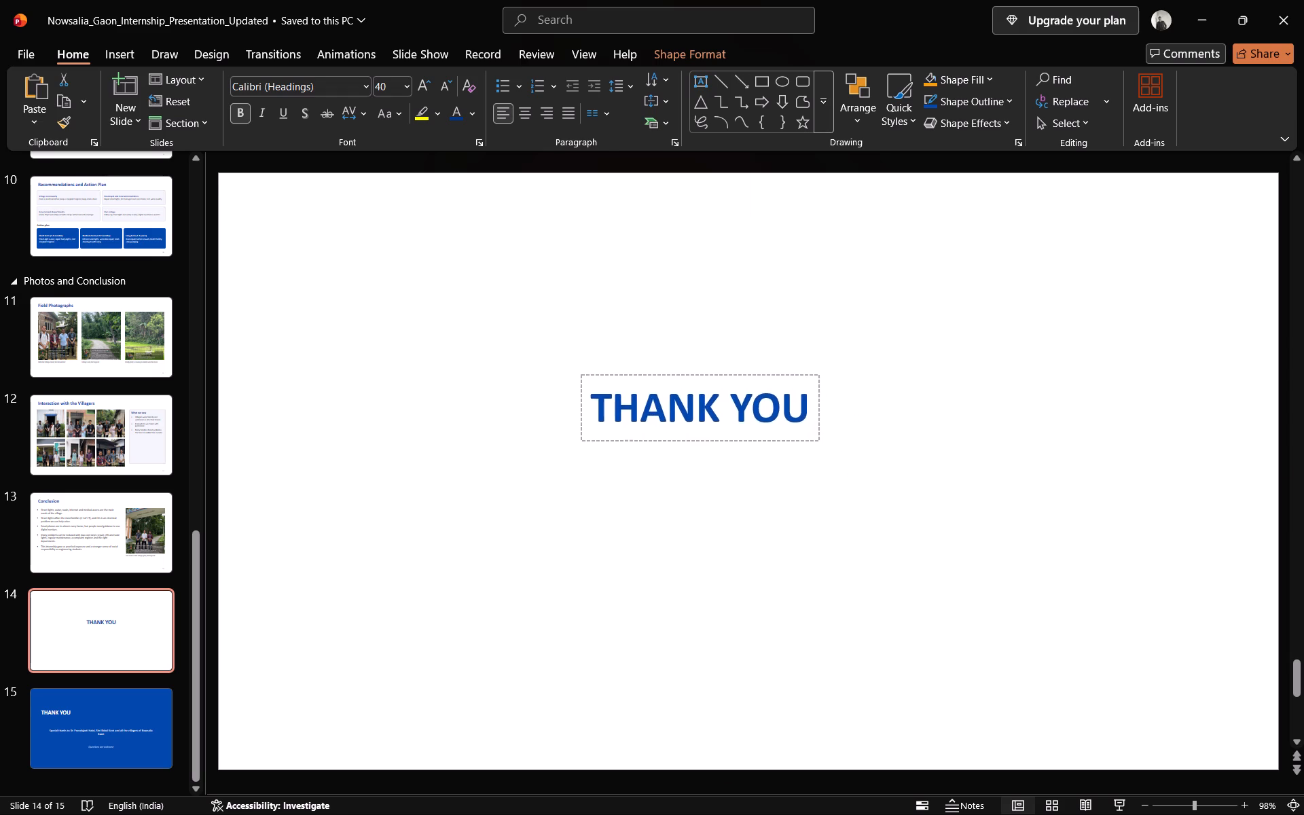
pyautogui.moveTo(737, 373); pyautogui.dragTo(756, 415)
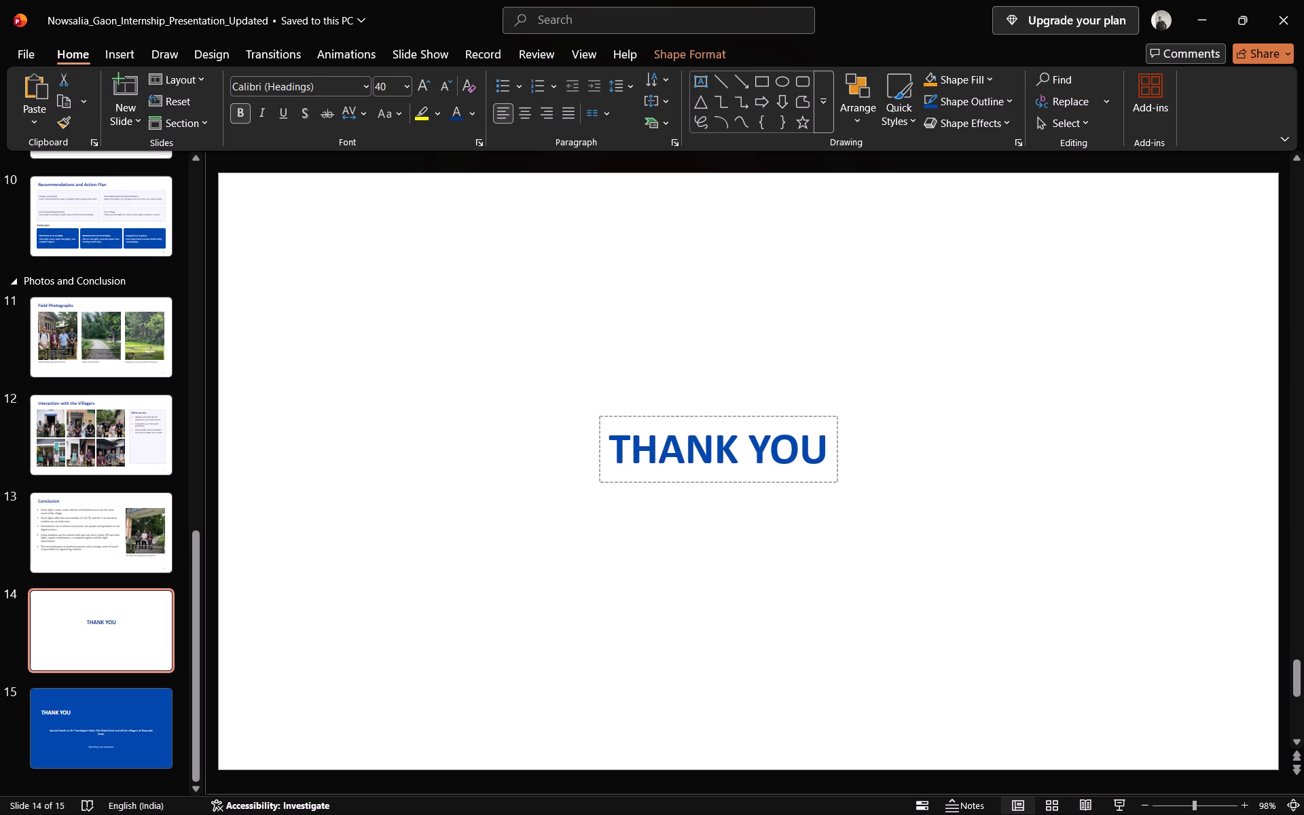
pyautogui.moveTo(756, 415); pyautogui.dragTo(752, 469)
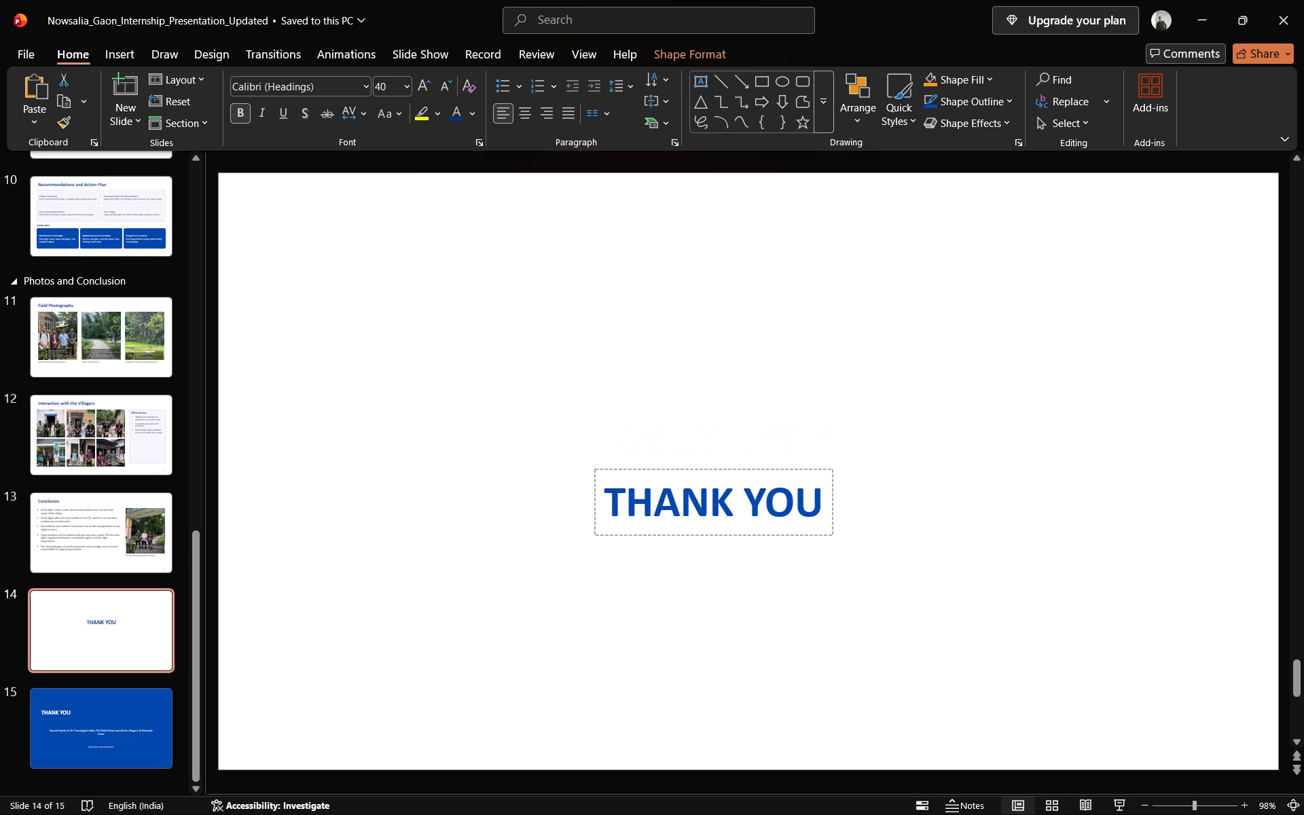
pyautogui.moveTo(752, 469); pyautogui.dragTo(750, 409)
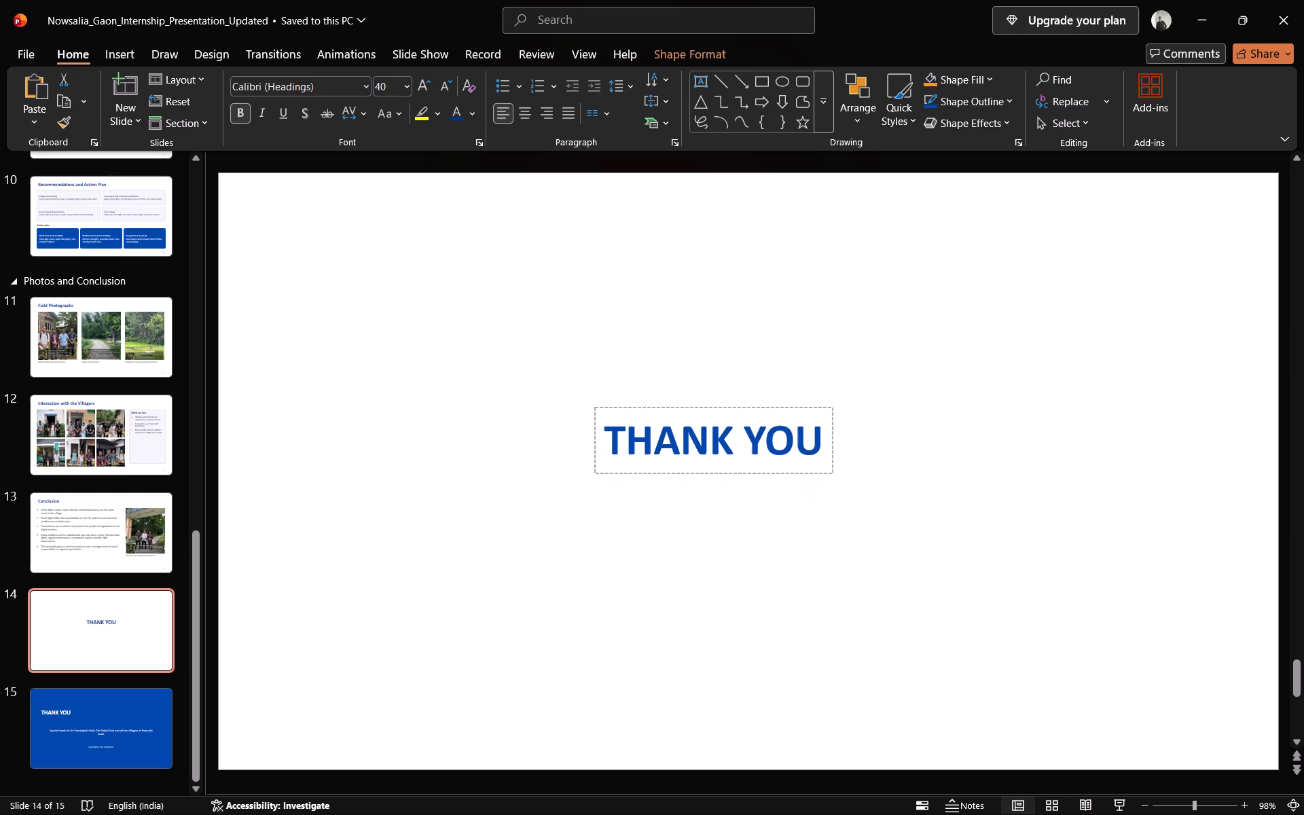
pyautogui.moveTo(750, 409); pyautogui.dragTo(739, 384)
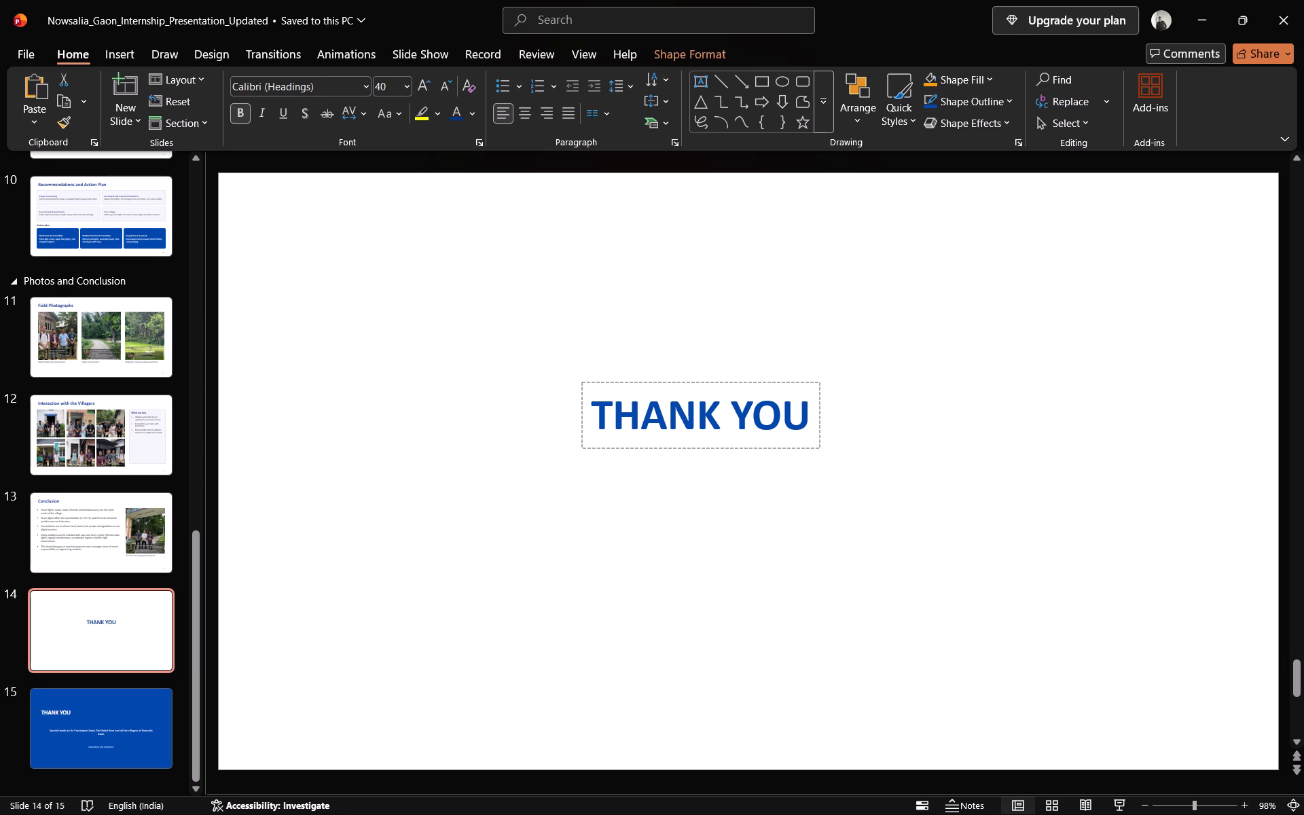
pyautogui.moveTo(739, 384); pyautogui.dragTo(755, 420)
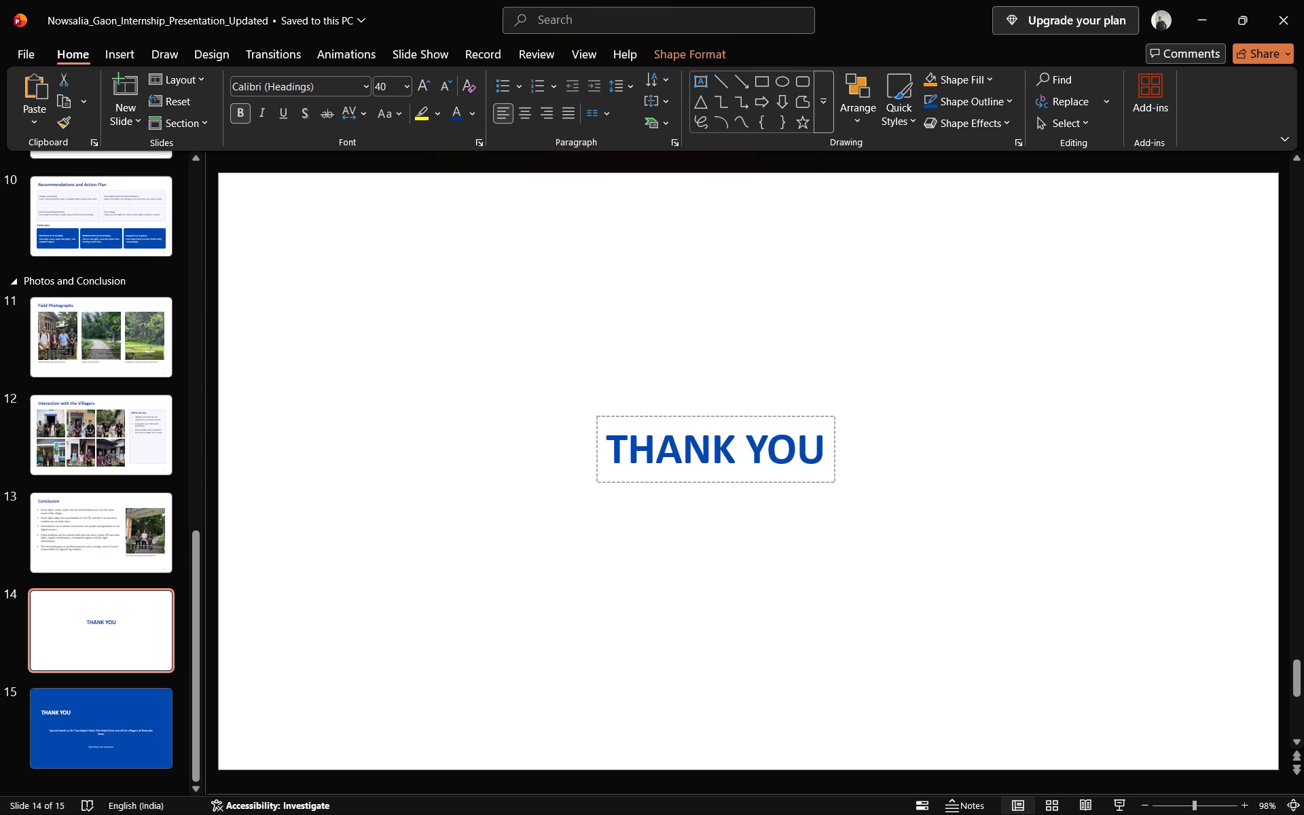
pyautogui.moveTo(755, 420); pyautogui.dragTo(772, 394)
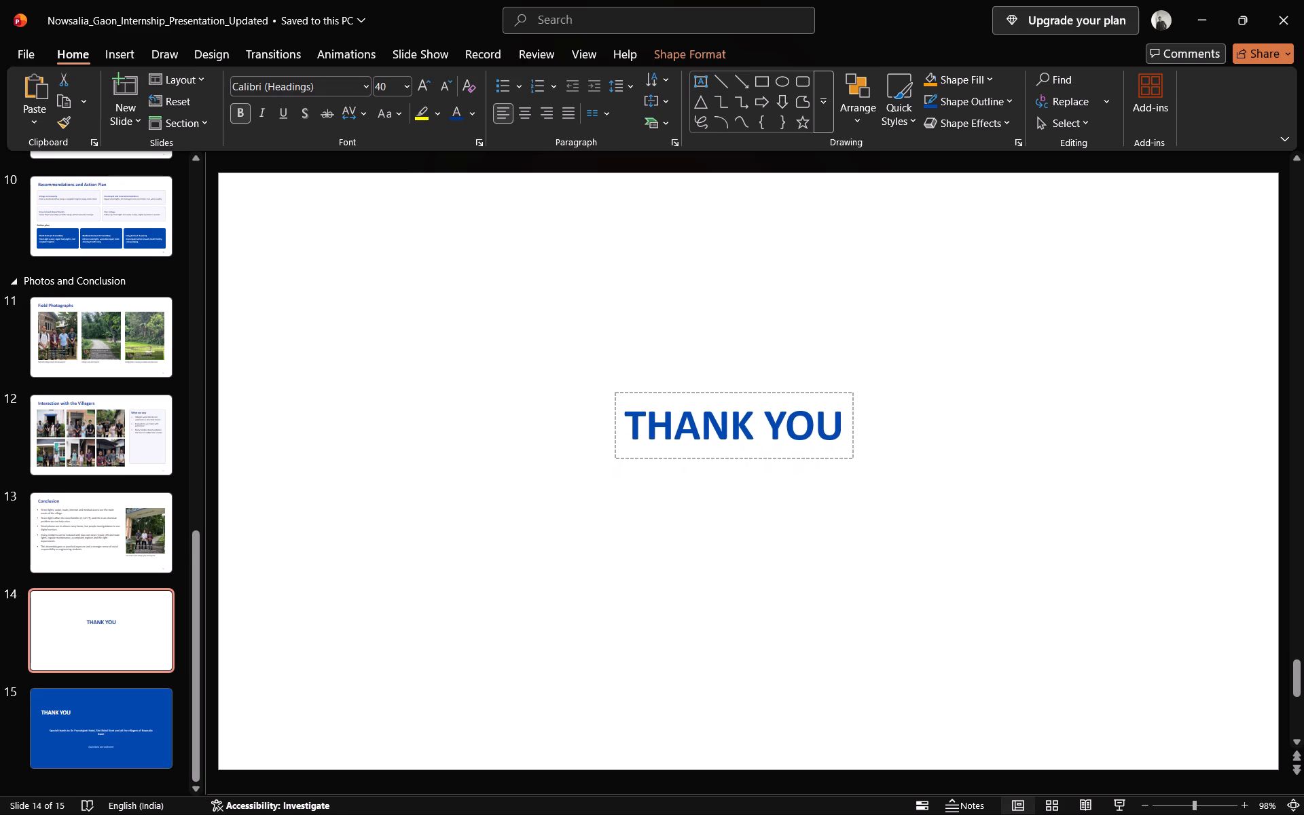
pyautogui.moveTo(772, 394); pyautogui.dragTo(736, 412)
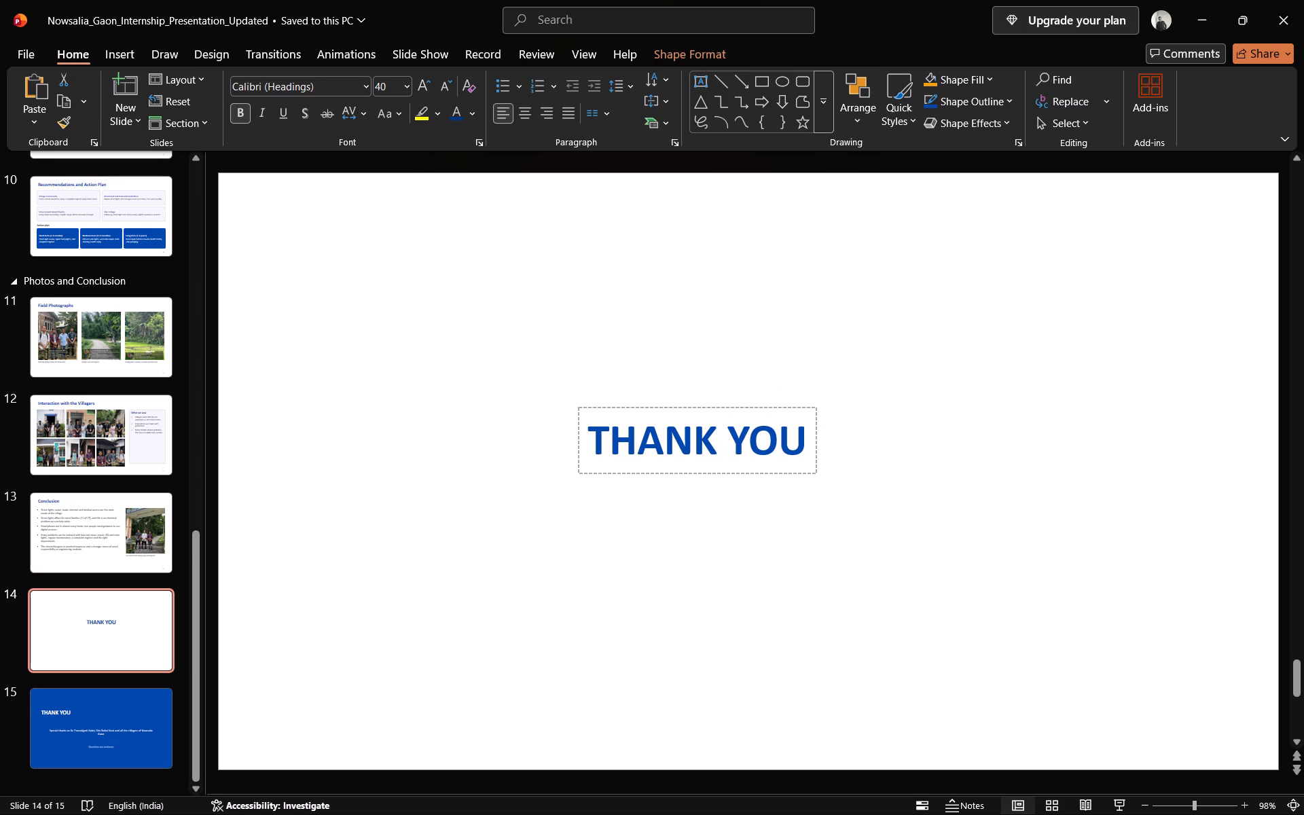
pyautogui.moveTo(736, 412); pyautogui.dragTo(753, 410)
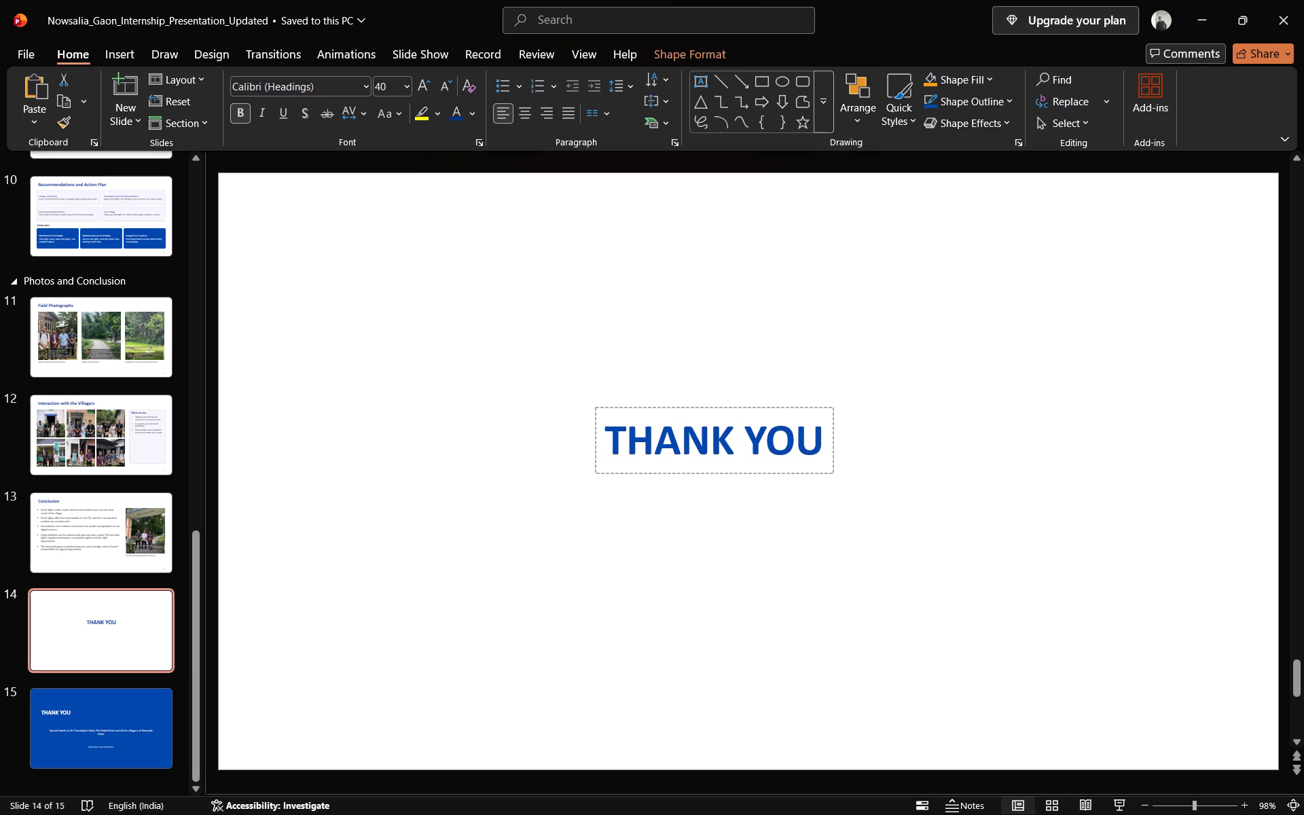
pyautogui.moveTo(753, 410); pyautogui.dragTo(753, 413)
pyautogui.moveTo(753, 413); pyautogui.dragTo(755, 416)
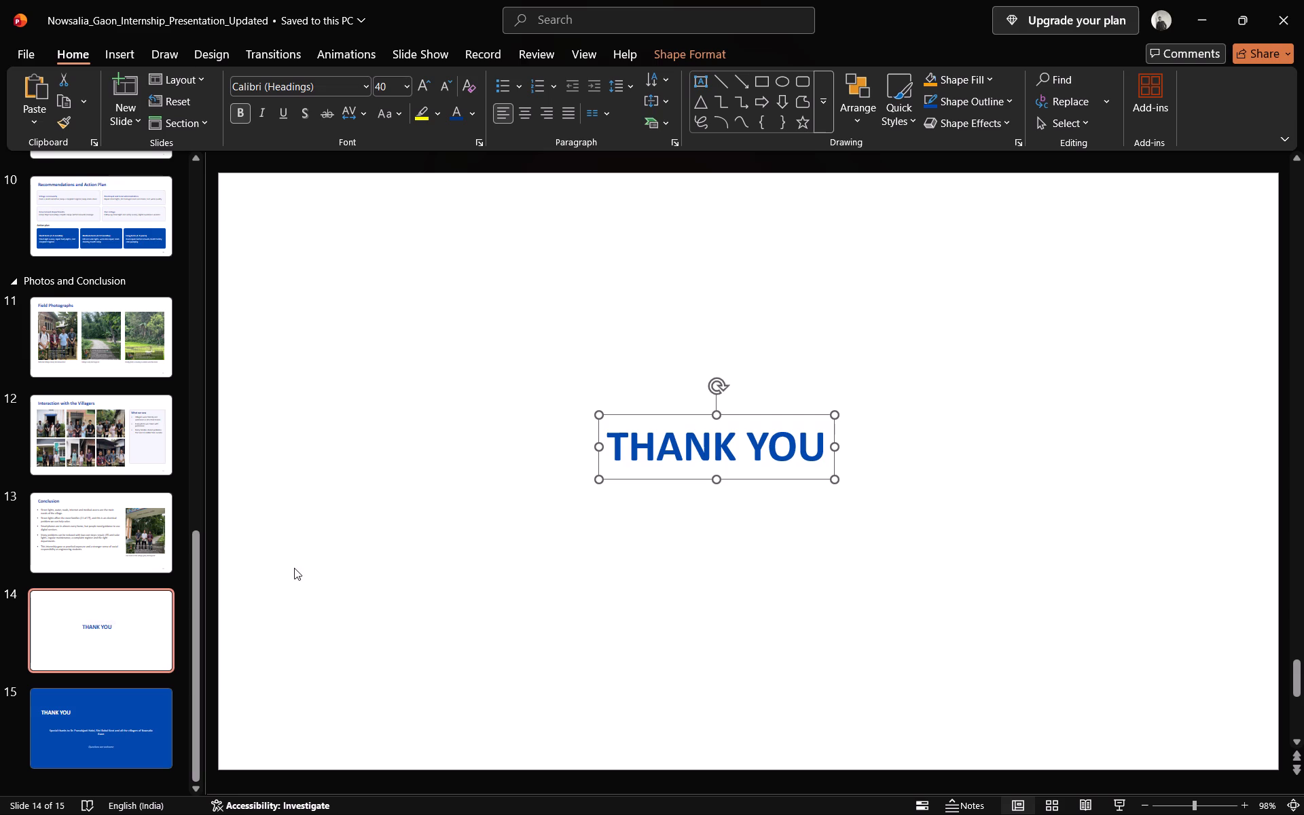
# Copy the blue rounded shape at slide 1's left edge and paste it onto slide 14.
pyautogui.scroll(3, 289, 569)
pyautogui.scroll(15, 141, 586)
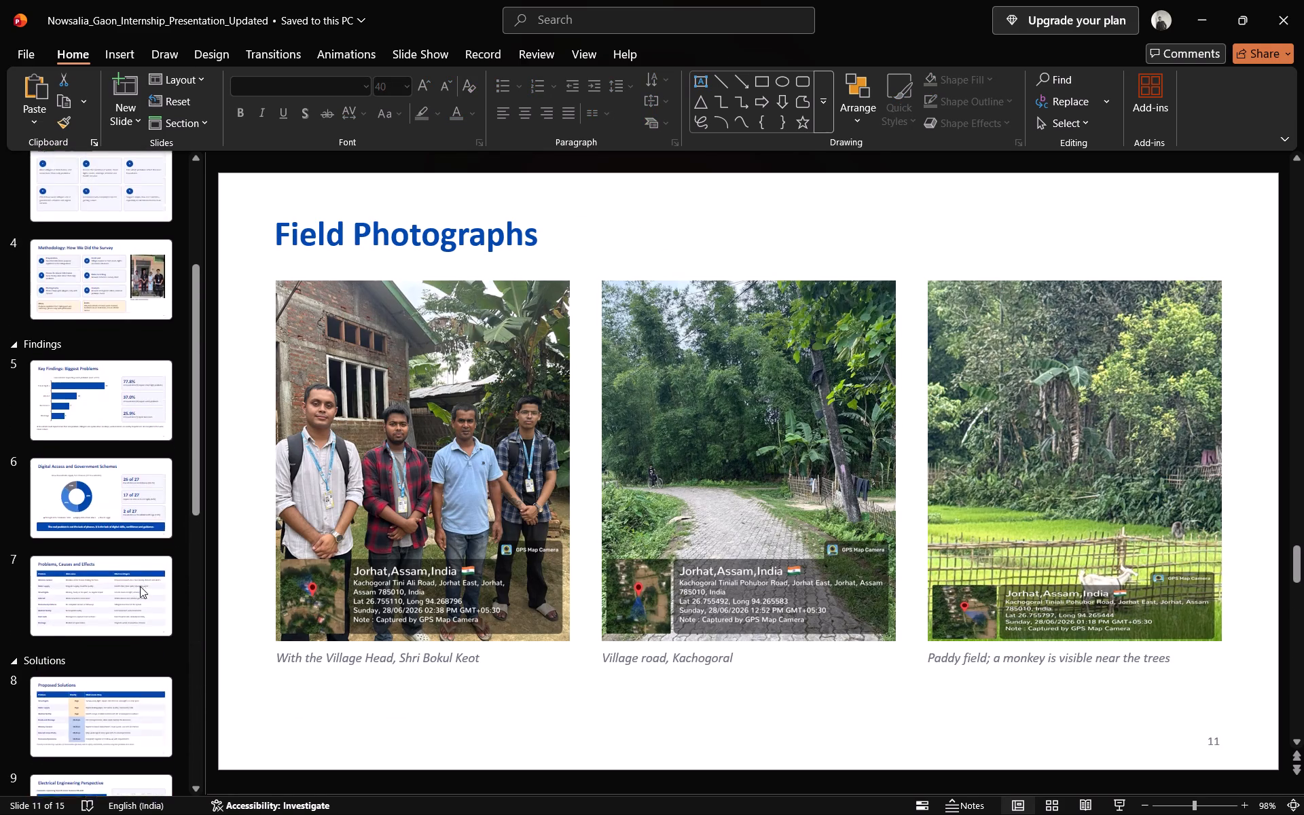
pyautogui.scroll(14, 140, 586)
pyautogui.click(123, 250)
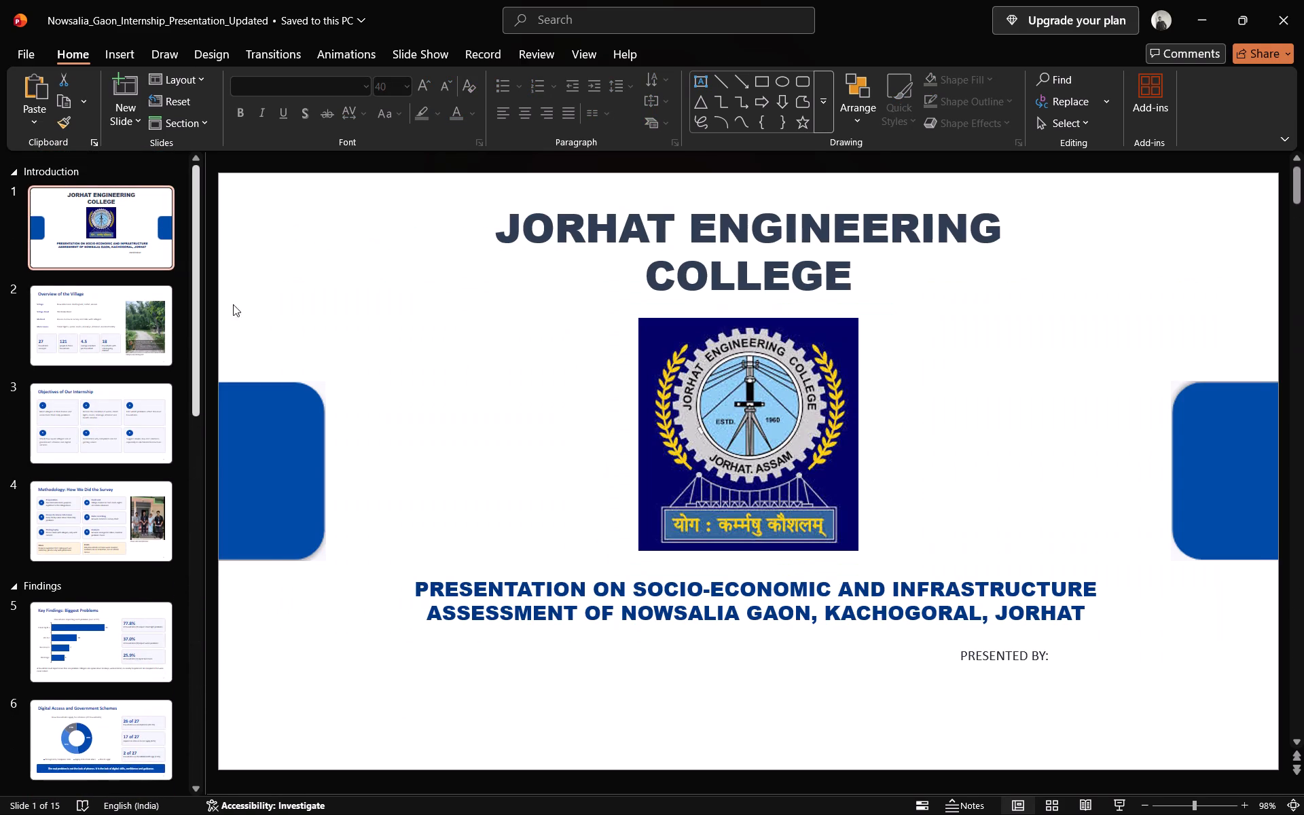
pyautogui.click(242, 475)
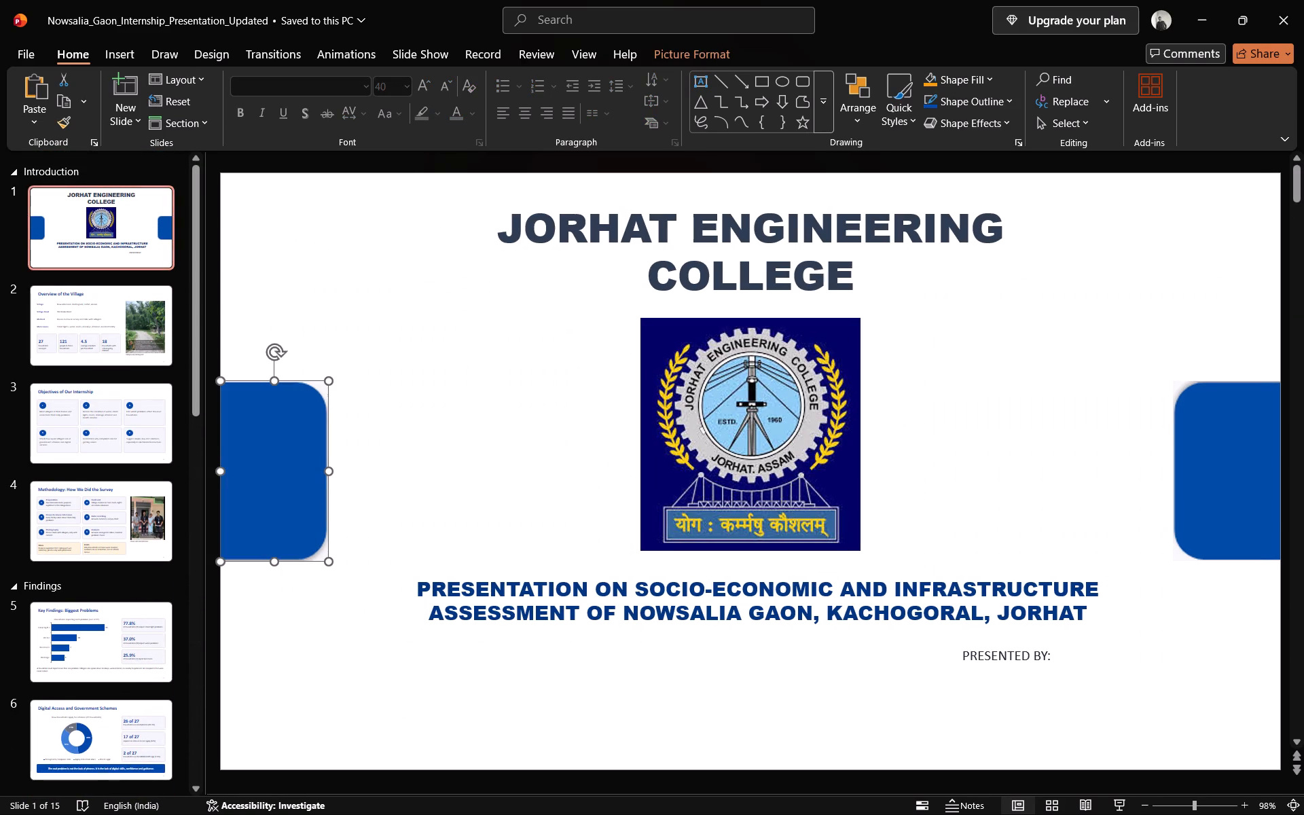
pyautogui.hotkey('ctrl', 'c')
pyautogui.scroll(-17, 147, 471)
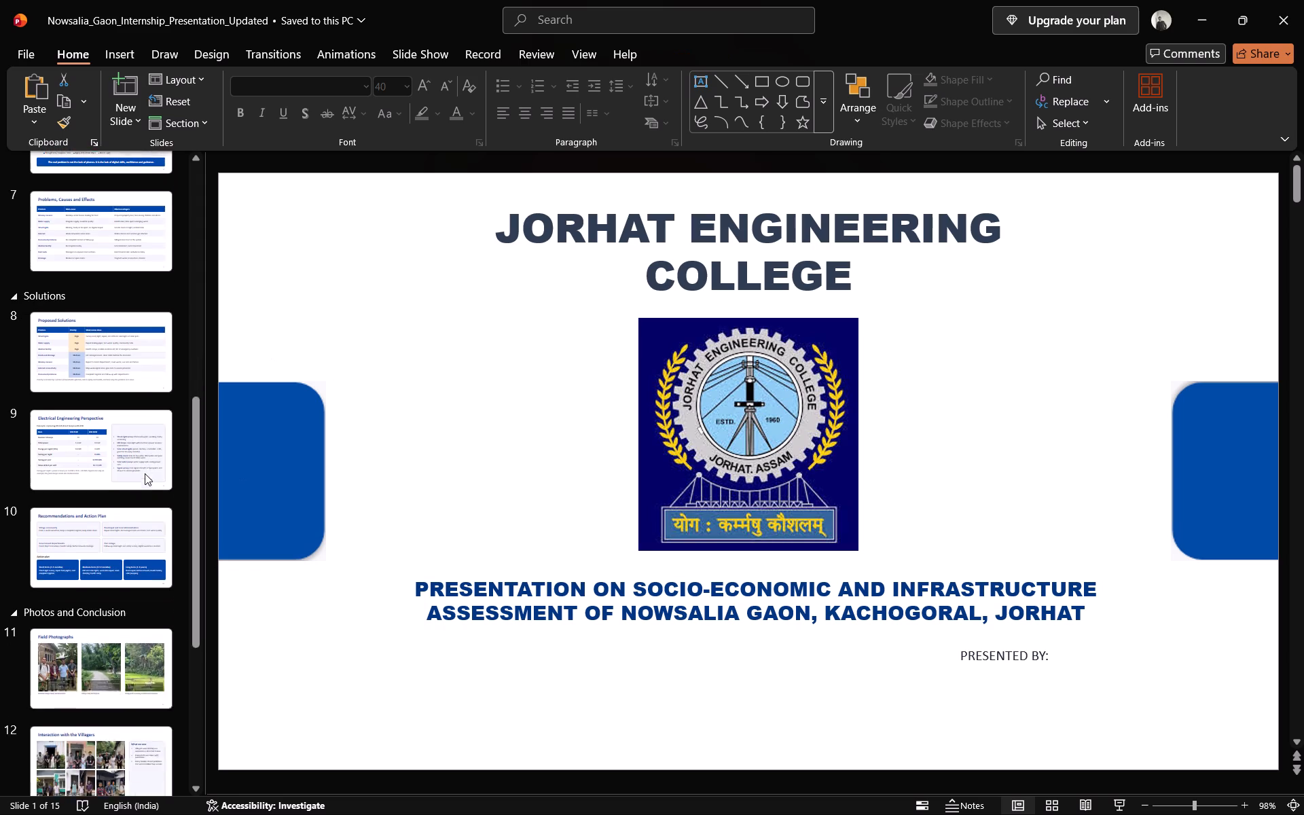
pyautogui.scroll(-4, 145, 473)
pyautogui.scroll(-6, 153, 586)
pyautogui.click(81, 601)
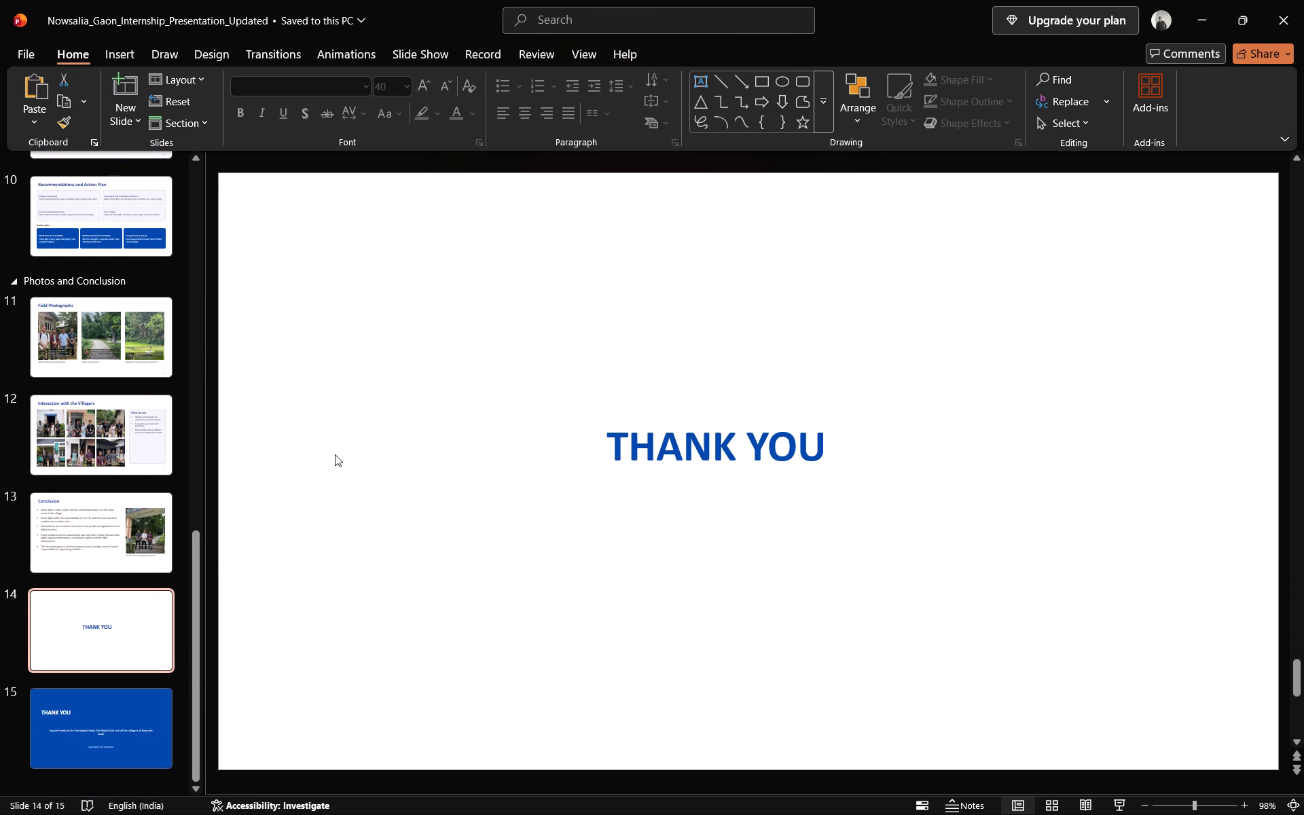
pyautogui.hotkey('ctrl', 'v')
pyautogui.click(445, 426)
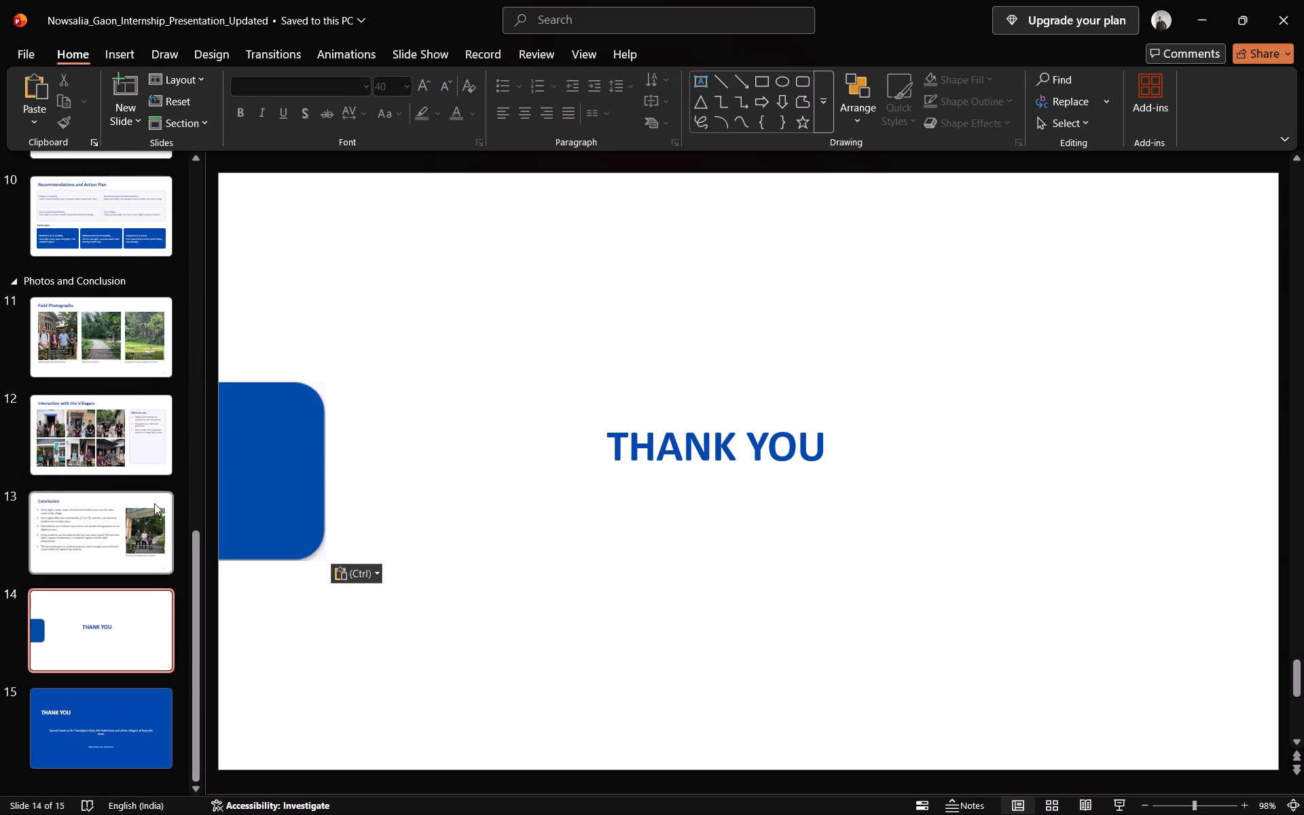
# Copy the blue rounded shape at slide 1's right edge and paste it onto slide 14.
pyautogui.scroll(9, 106, 513)
pyautogui.scroll(20, 106, 513)
pyautogui.scroll(4, 106, 513)
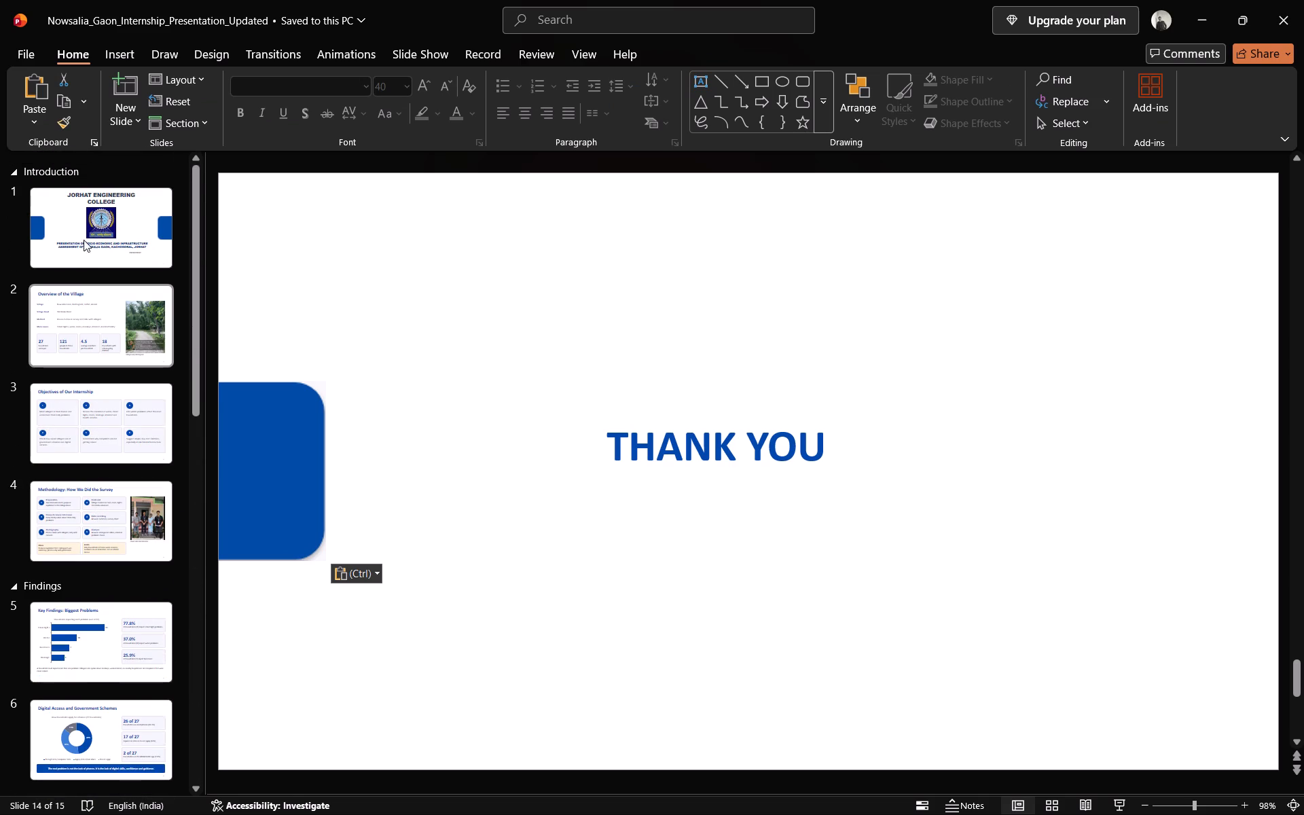
pyautogui.click(93, 219)
pyautogui.click(1213, 520)
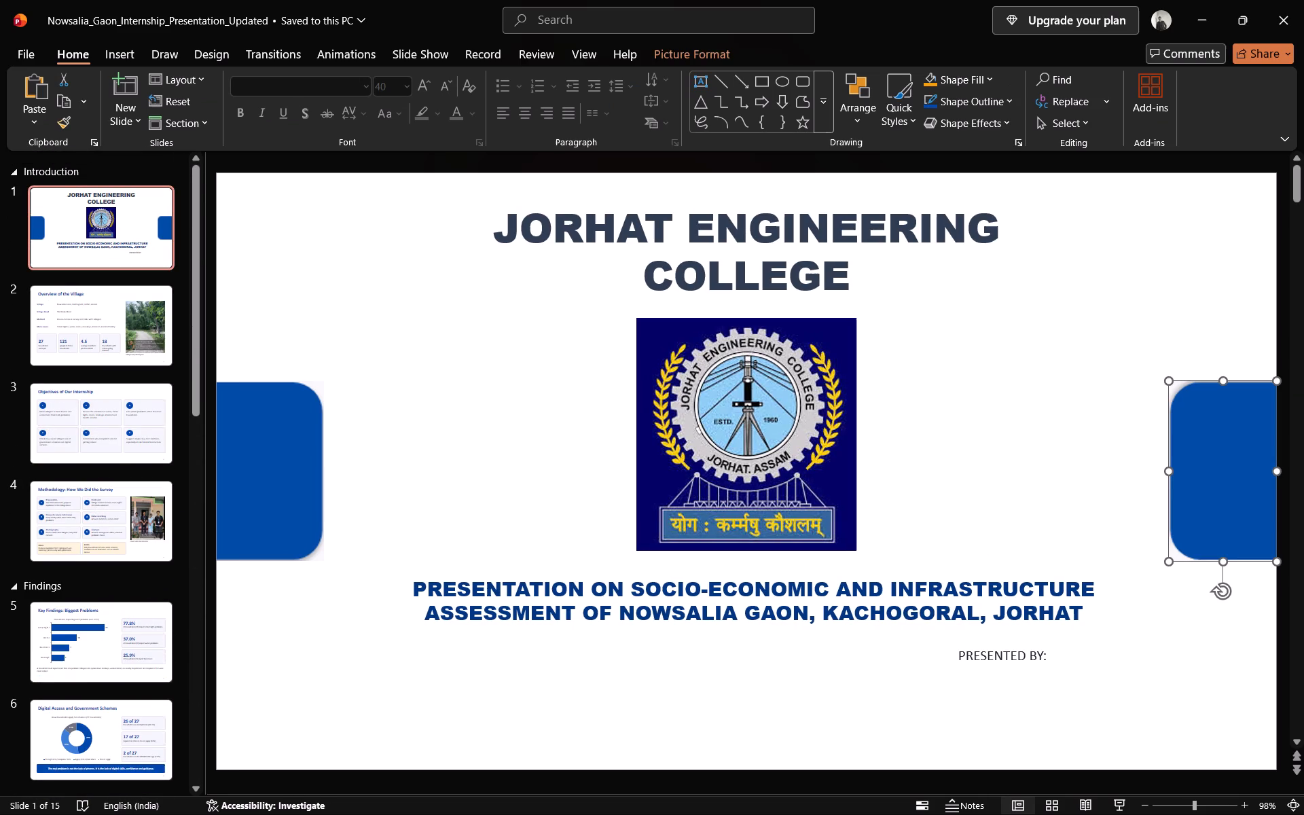
pyautogui.hotkey('ctrl', 'c')
pyautogui.scroll(-12, 18, 439)
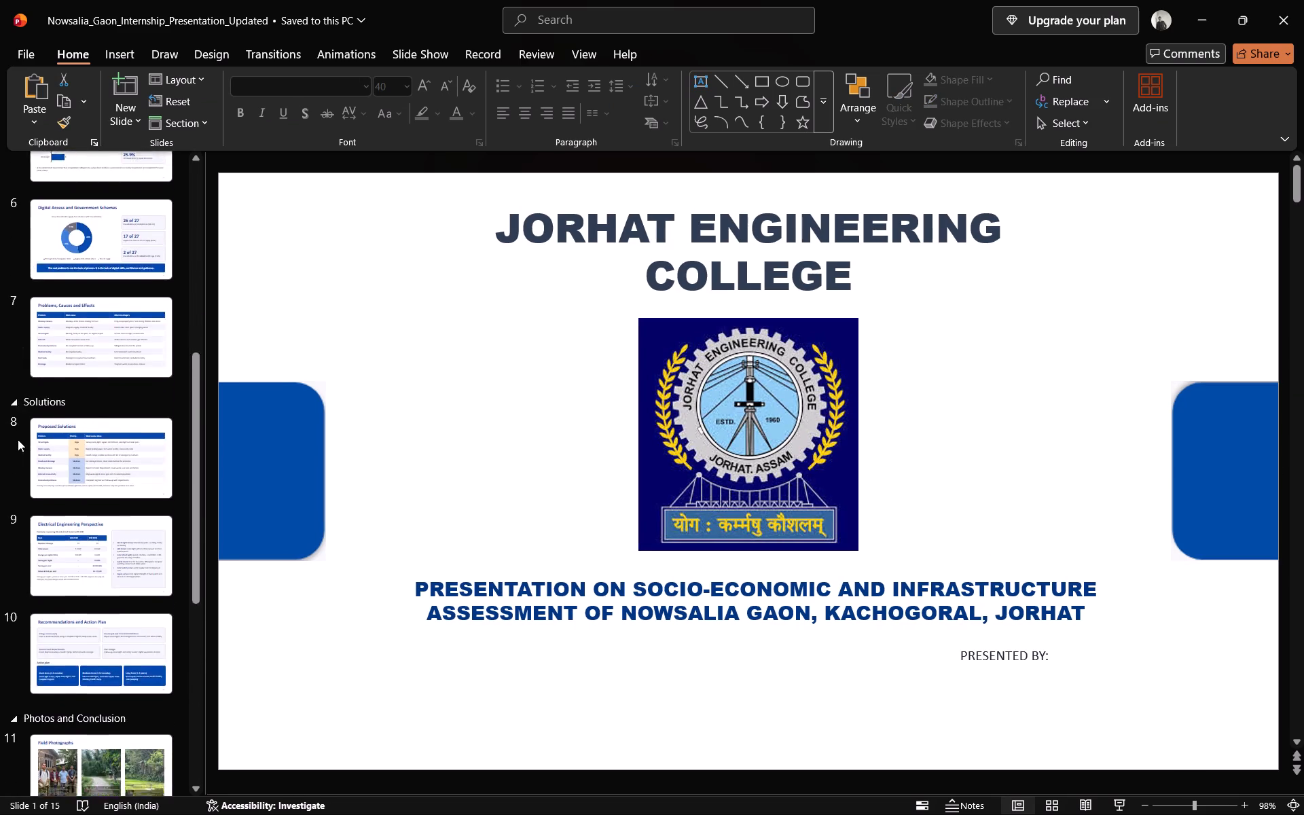
pyautogui.scroll(-16, 18, 439)
pyautogui.click(108, 615)
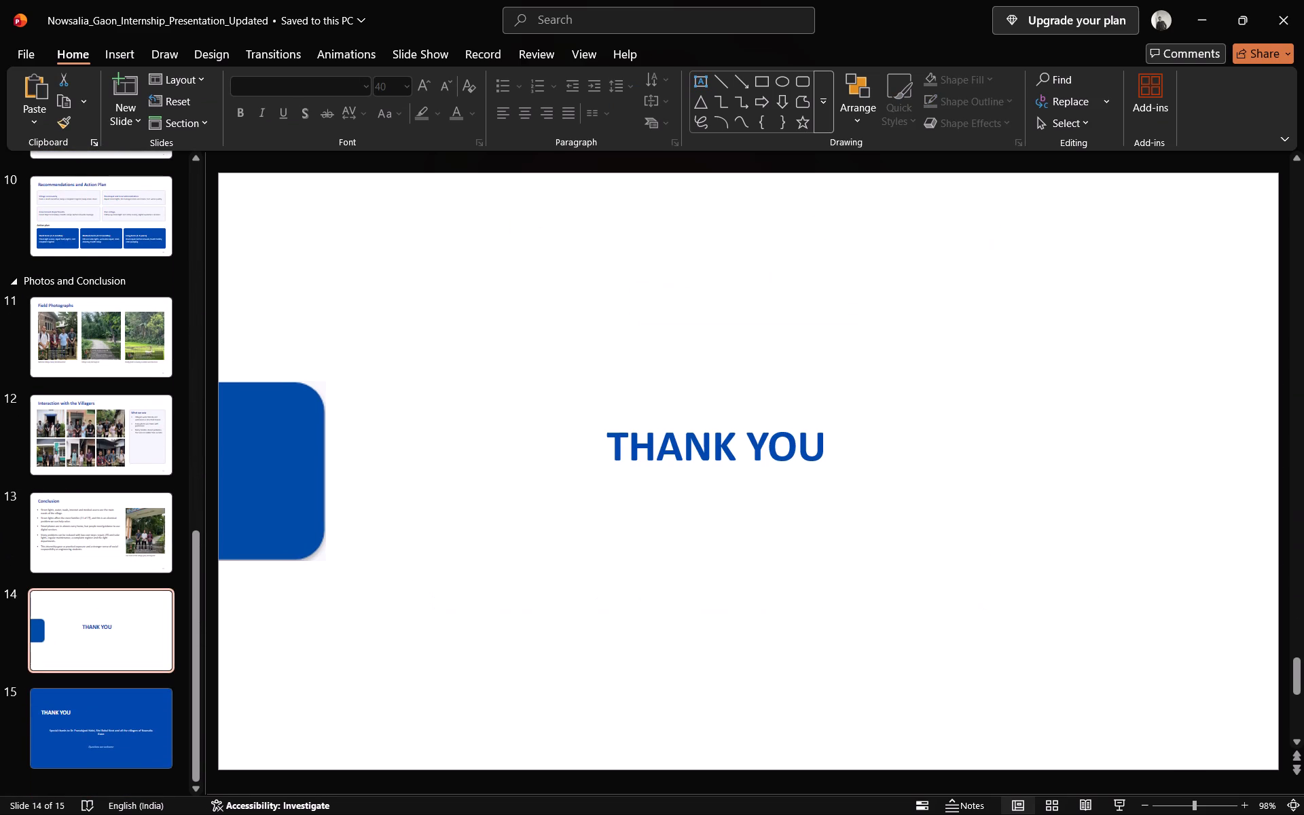
pyautogui.hotkey('ctrl', 'v')
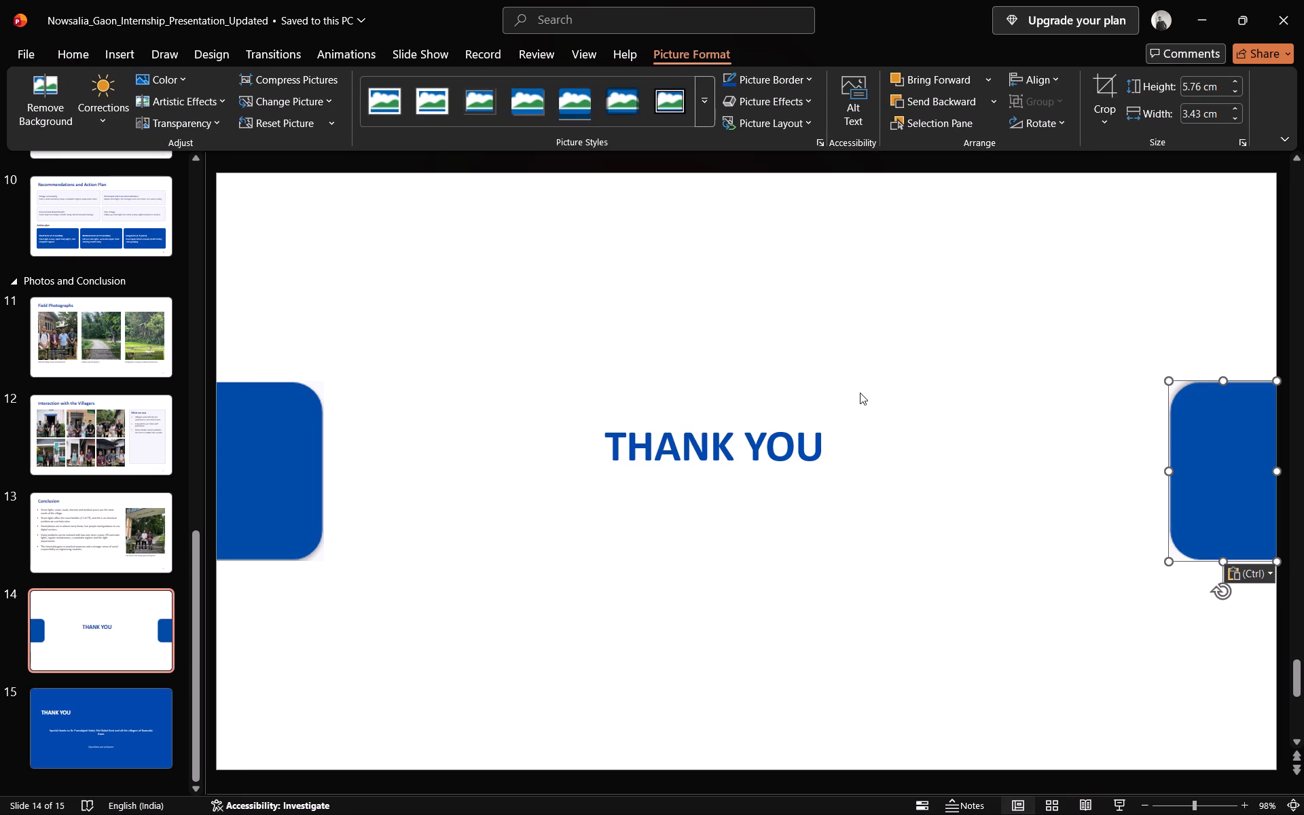
pyautogui.click(860, 393)
# Widen the "THANK YOU" title box slightly and centre it horizontally between slide 14's two blue shapes, just above mid-height.
pyautogui.click(738, 440)
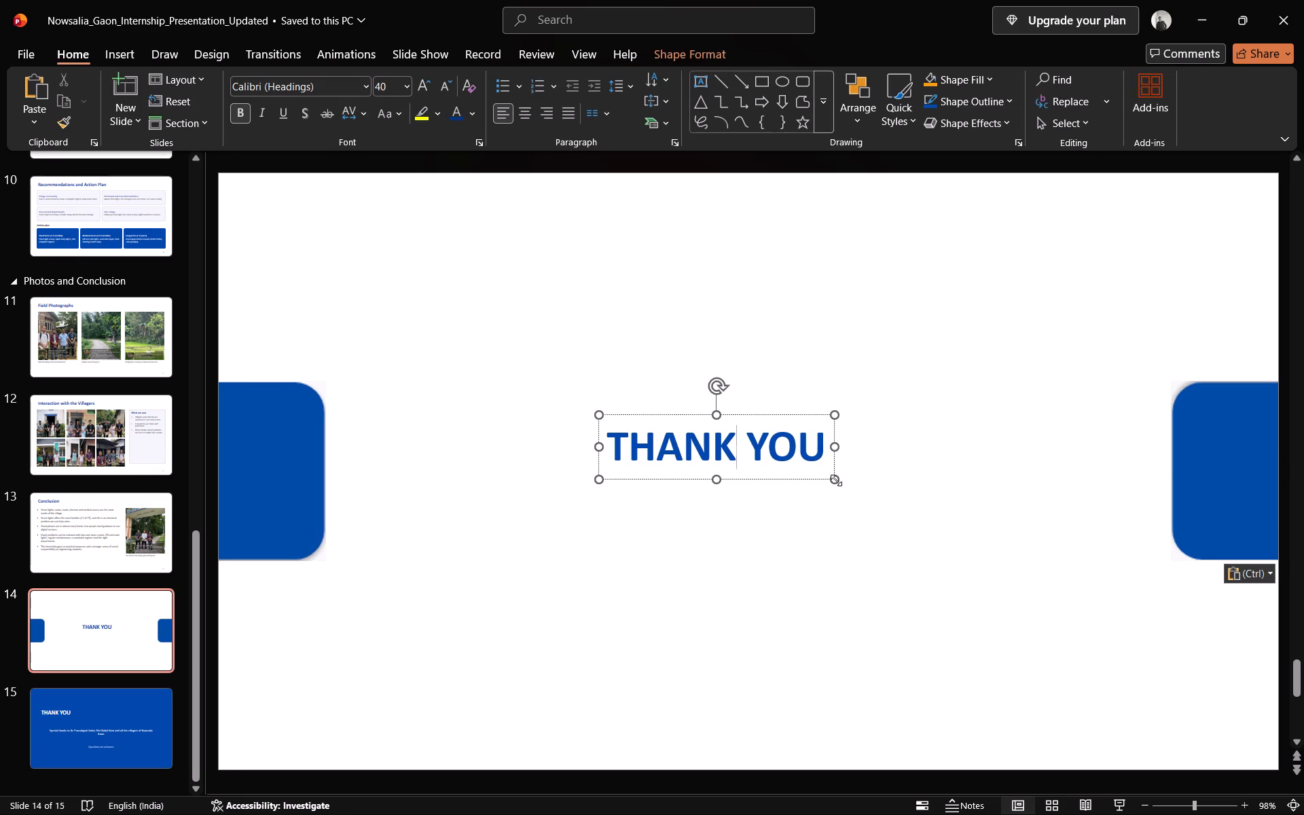
pyautogui.moveTo(836, 480); pyautogui.dragTo(867, 500)
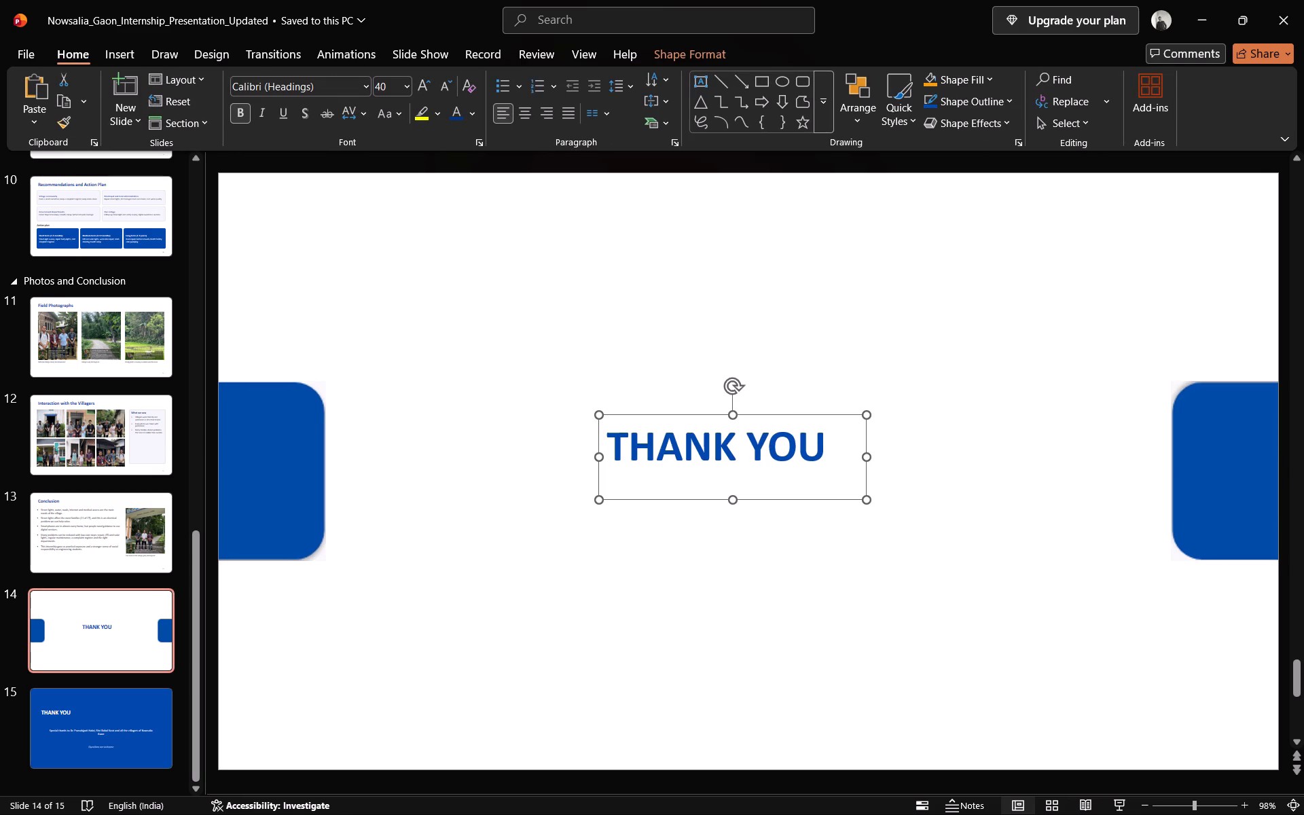
pyautogui.moveTo(866, 501); pyautogui.dragTo(845, 479)
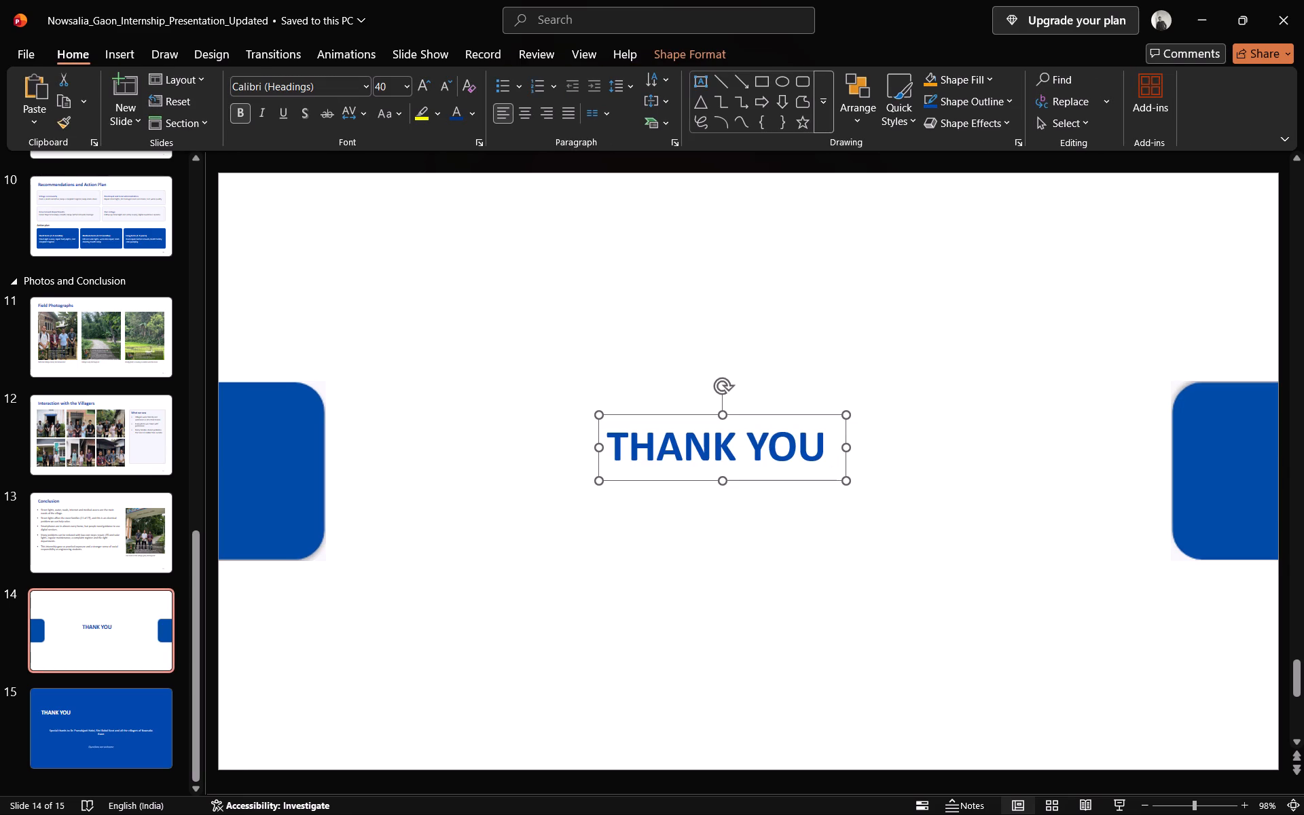
pyautogui.moveTo(761, 414); pyautogui.dragTo(759, 415)
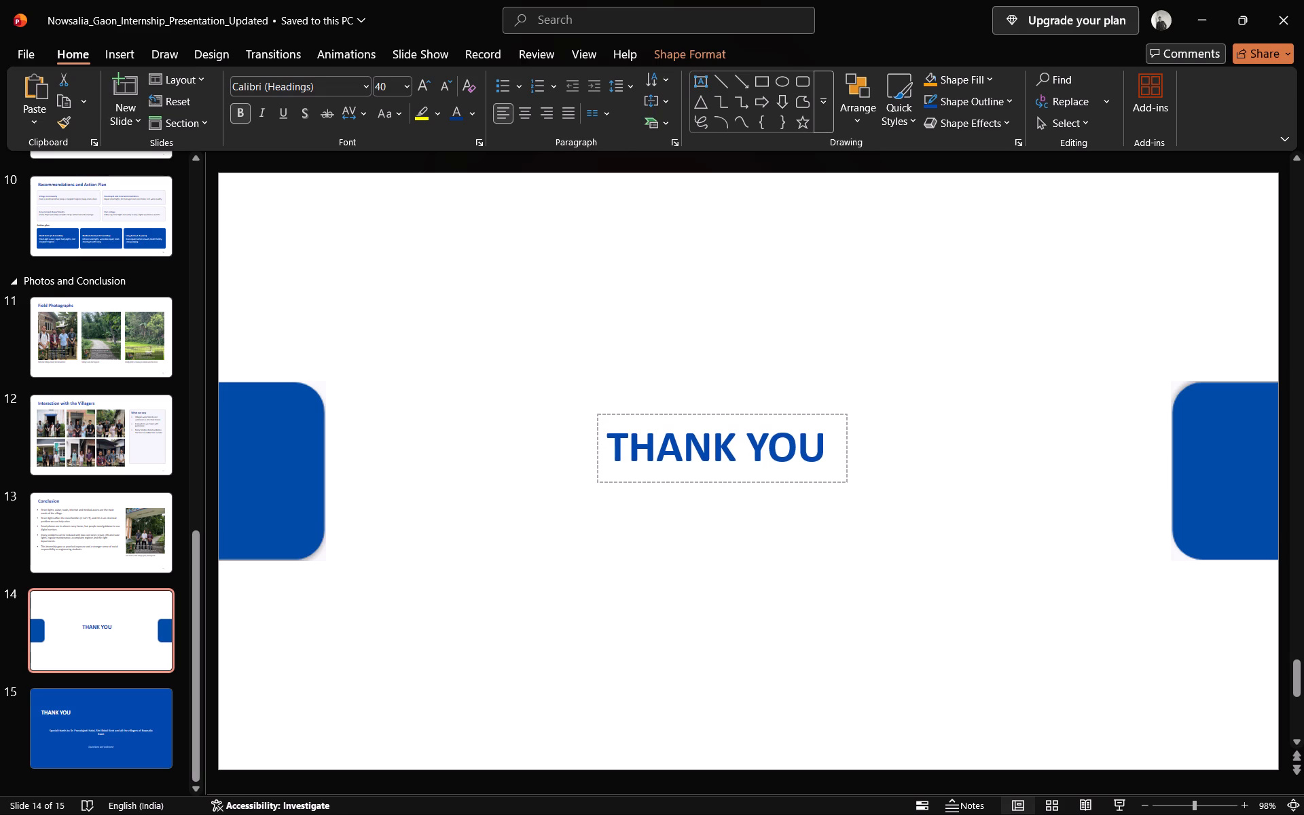
pyautogui.moveTo(759, 415); pyautogui.dragTo(766, 436)
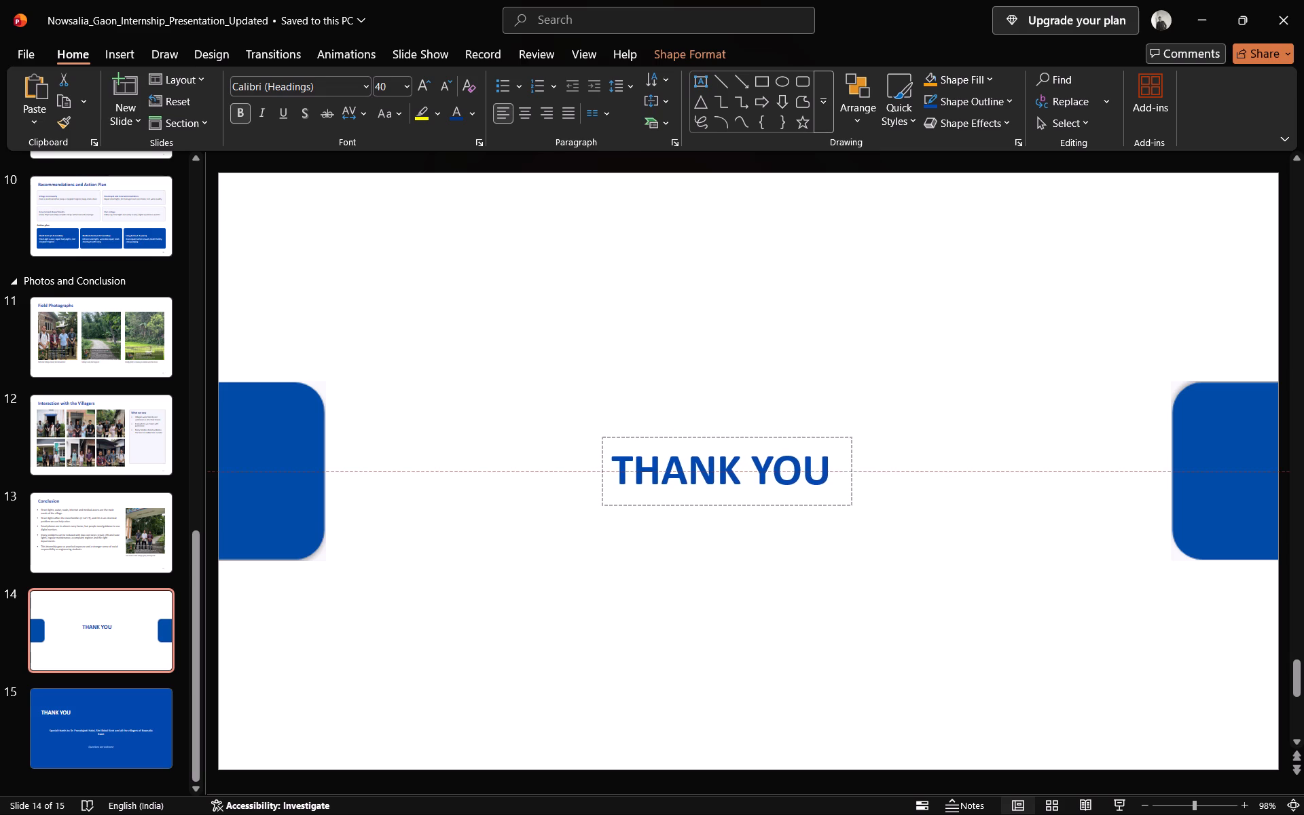
pyautogui.moveTo(766, 436); pyautogui.dragTo(784, 427)
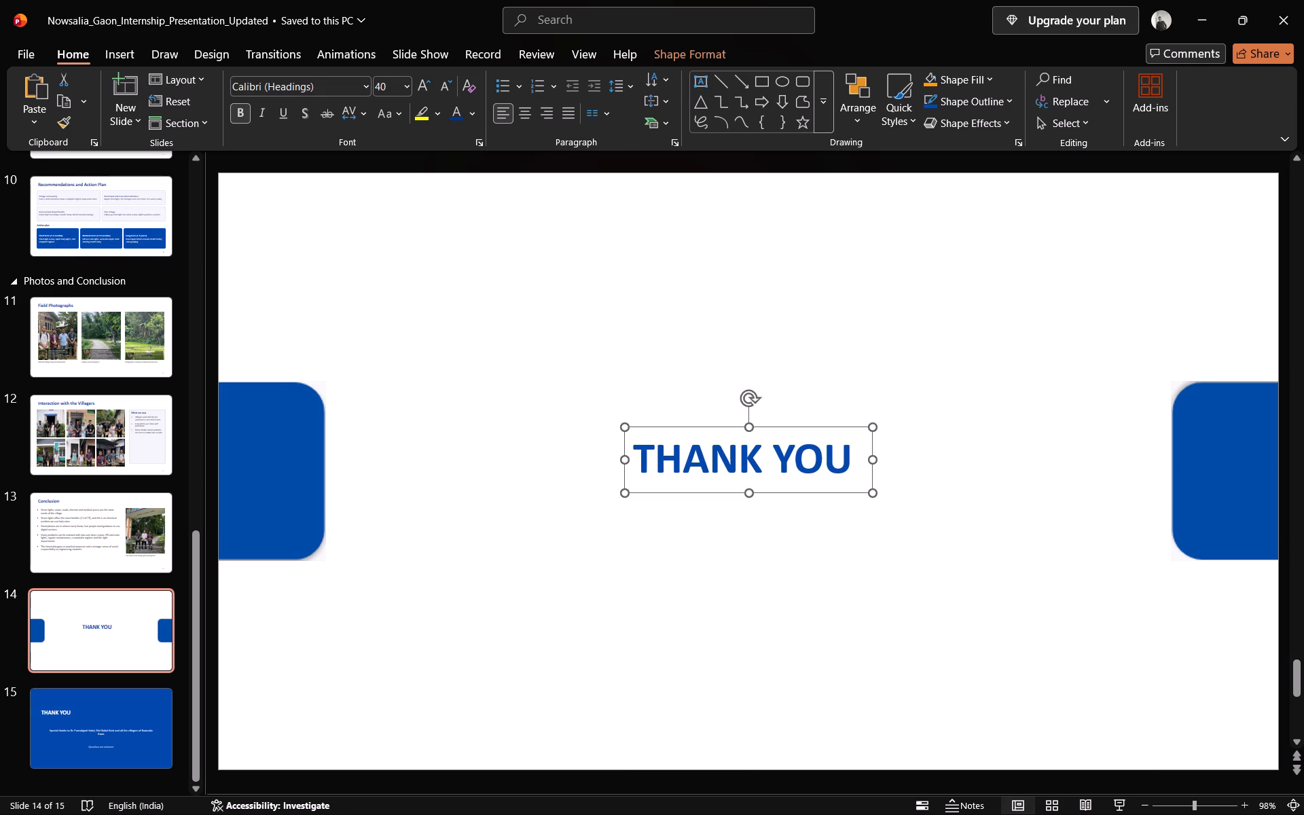
pyautogui.click(839, 366)
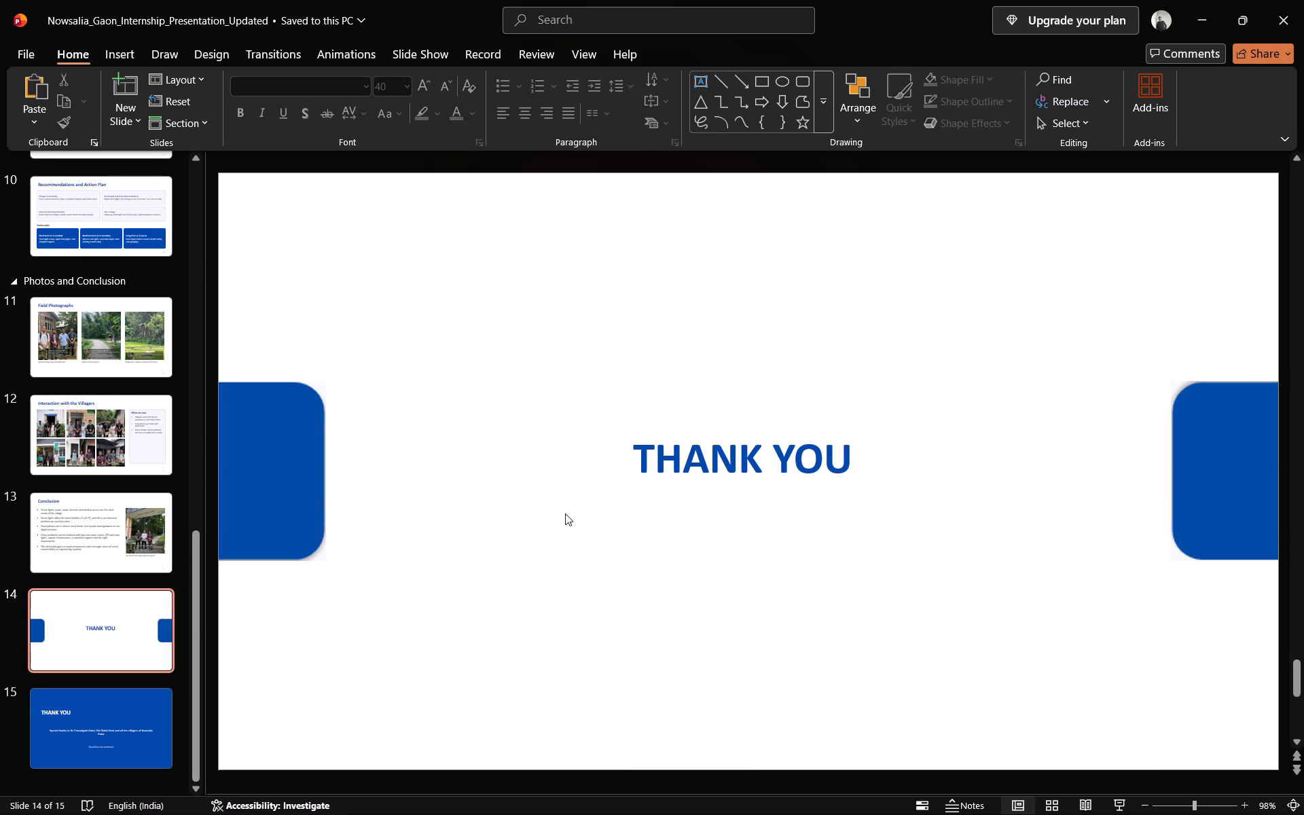
# Delete the old blue "THANK YOU" closing slide, slide 15, leaving the white version as the last slide.
pyautogui.scroll(-4, 710, 619)
pyautogui.scroll(2, 710, 619)
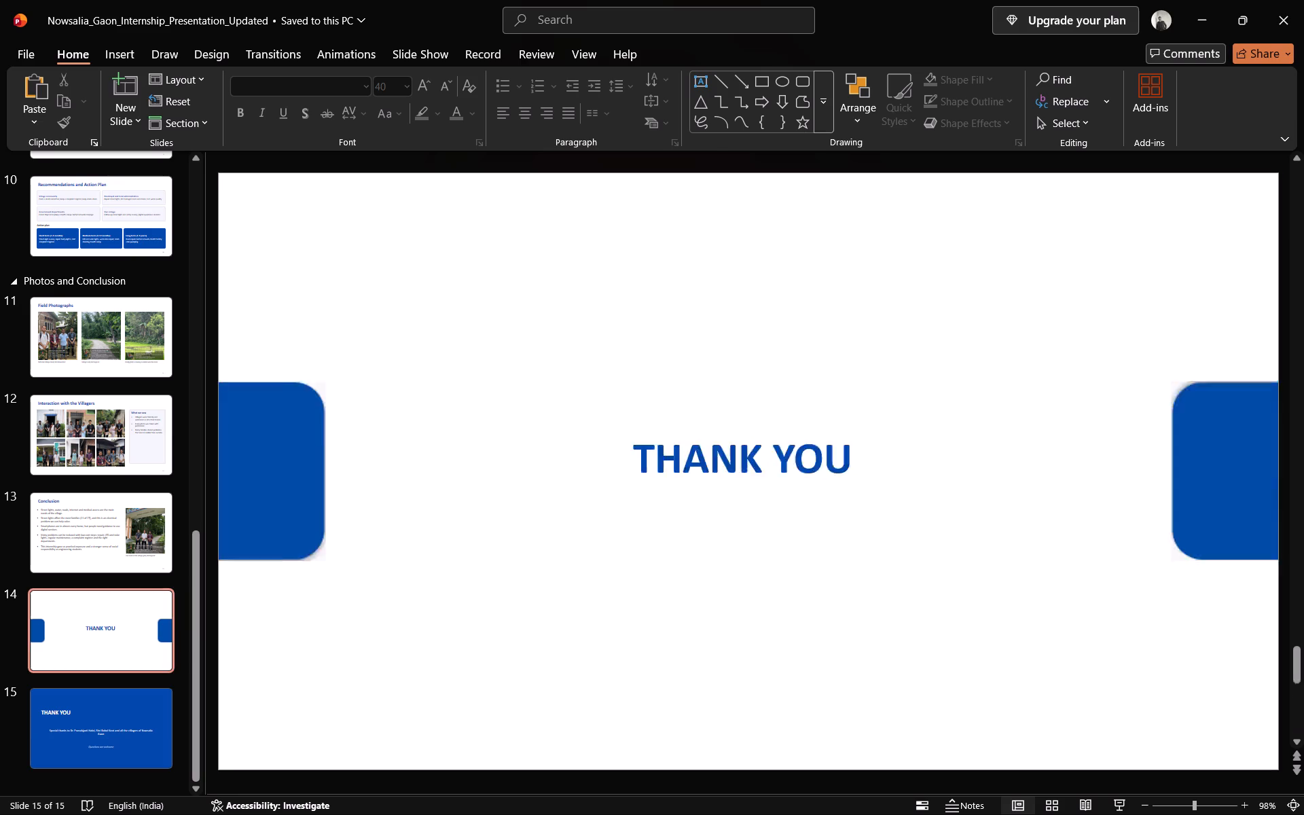
pyautogui.scroll(2, 710, 619)
pyautogui.scroll(-5, 710, 619)
pyautogui.click(110, 739)
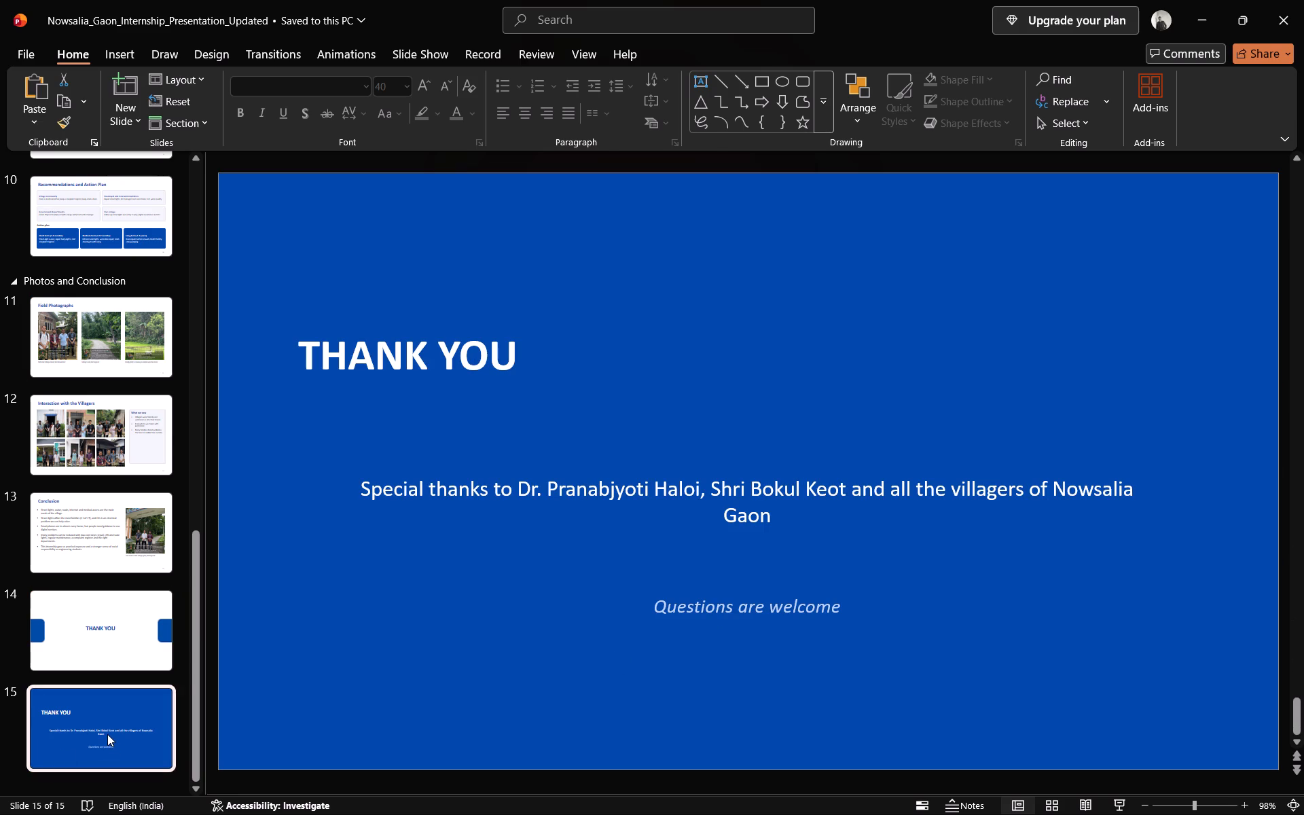
pyautogui.press('Insert')
pyautogui.rightClick(107, 714)
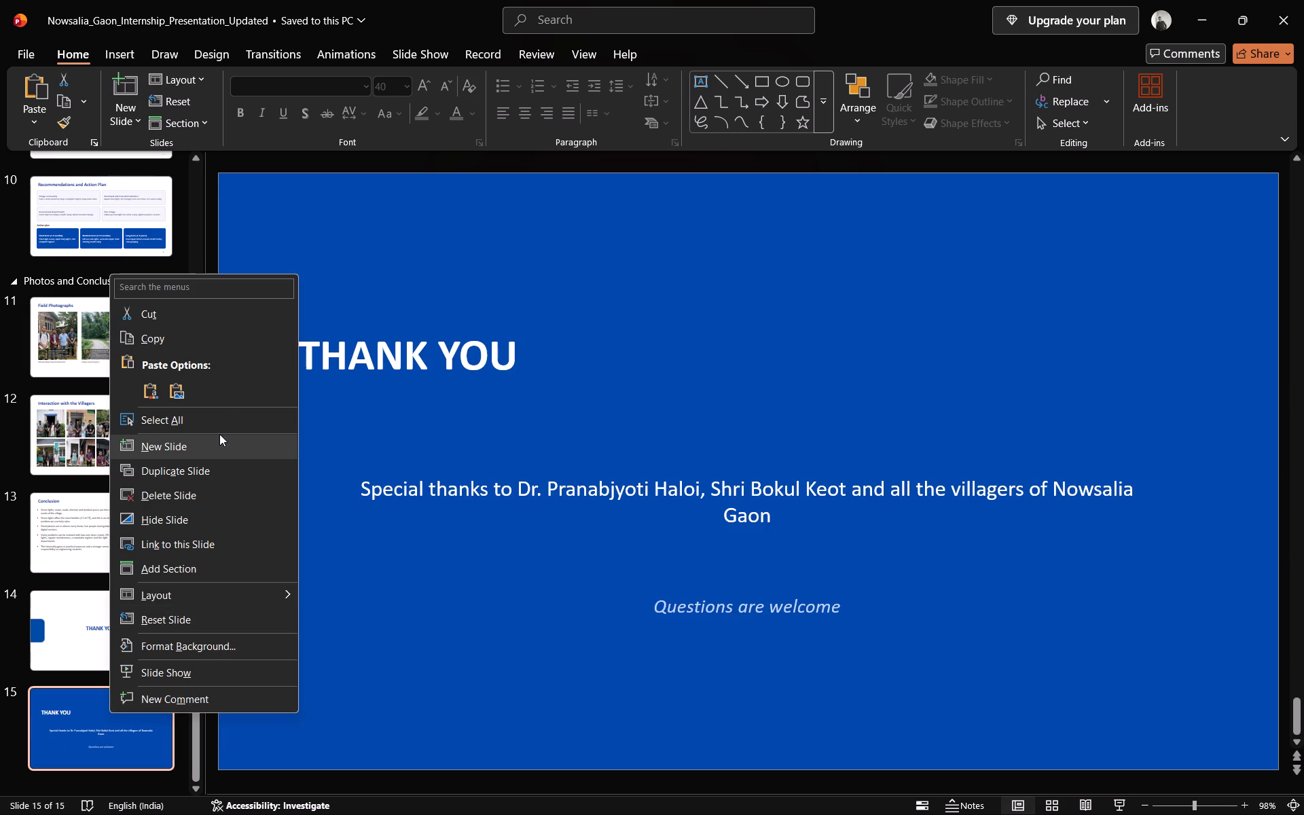
pyautogui.click(207, 492)
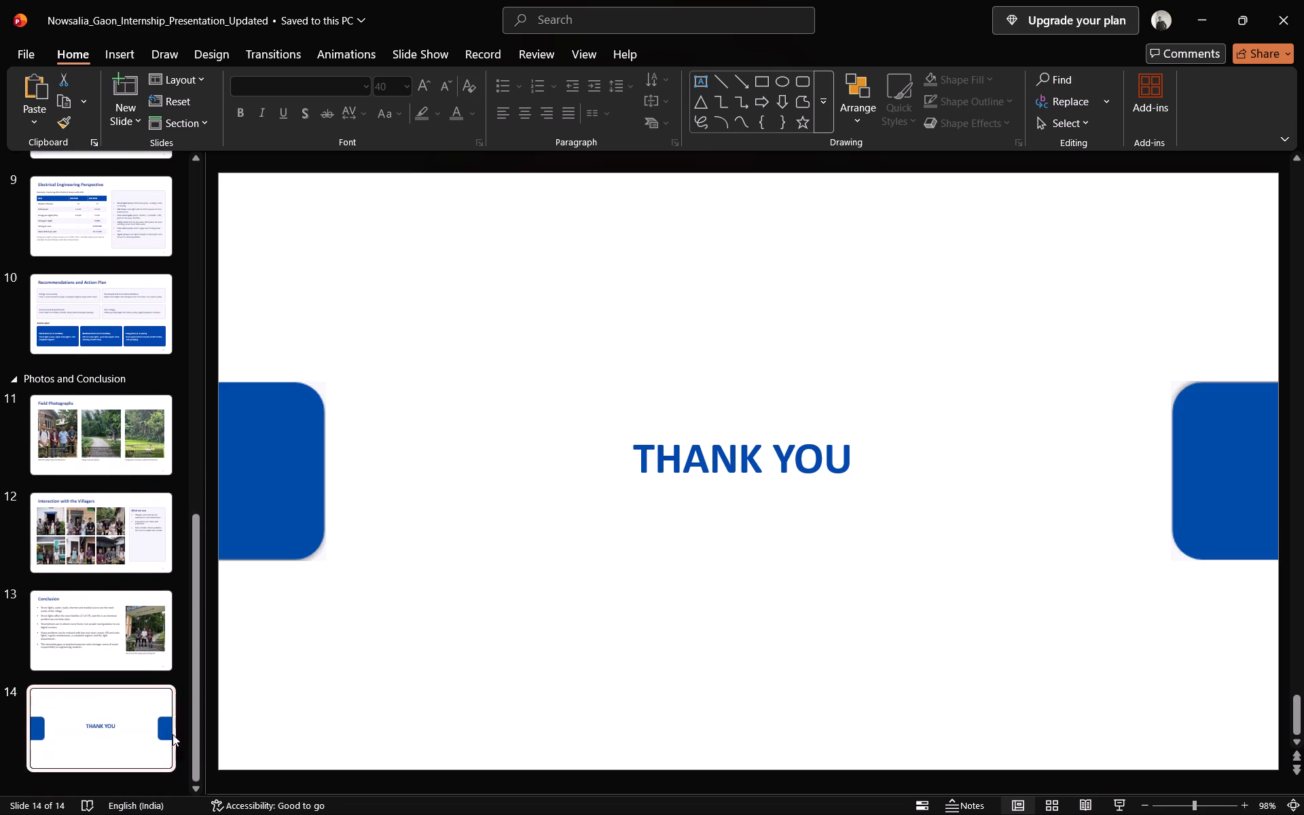
# Check the title slide, including its "PRESENTED BY:" line, and look through the following slides up to slide 6.
pyautogui.scroll(16, 380, 633)
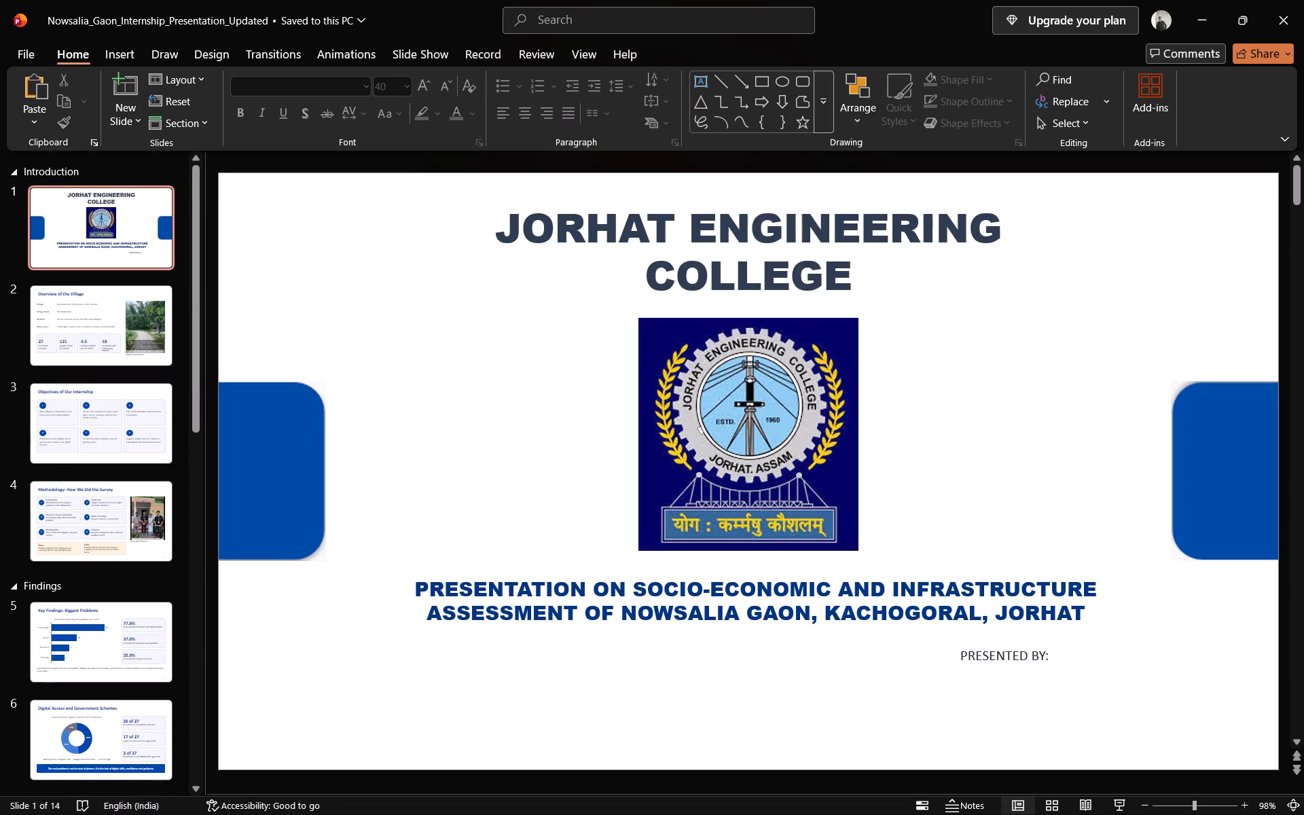
pyautogui.click(1052, 657)
pyautogui.click(1052, 657)
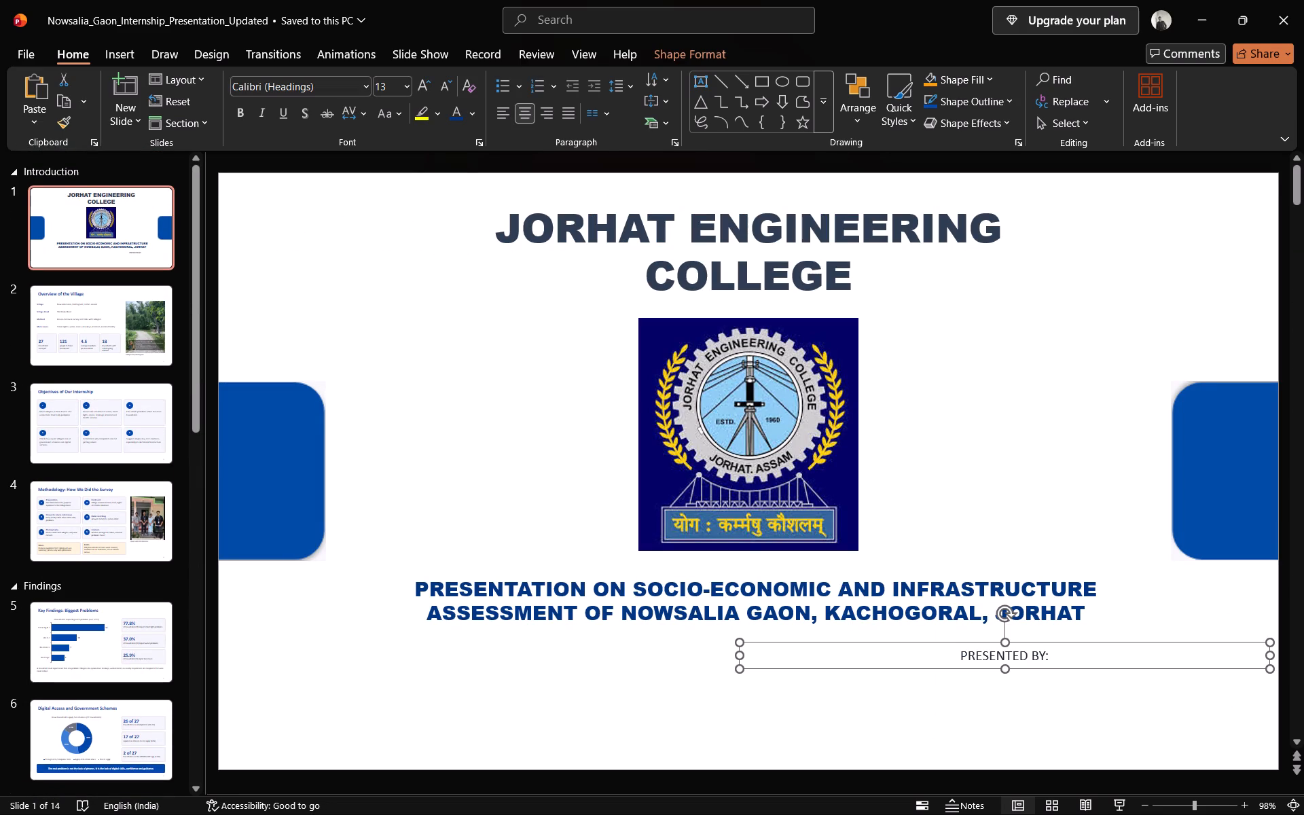
pyautogui.click(1048, 678)
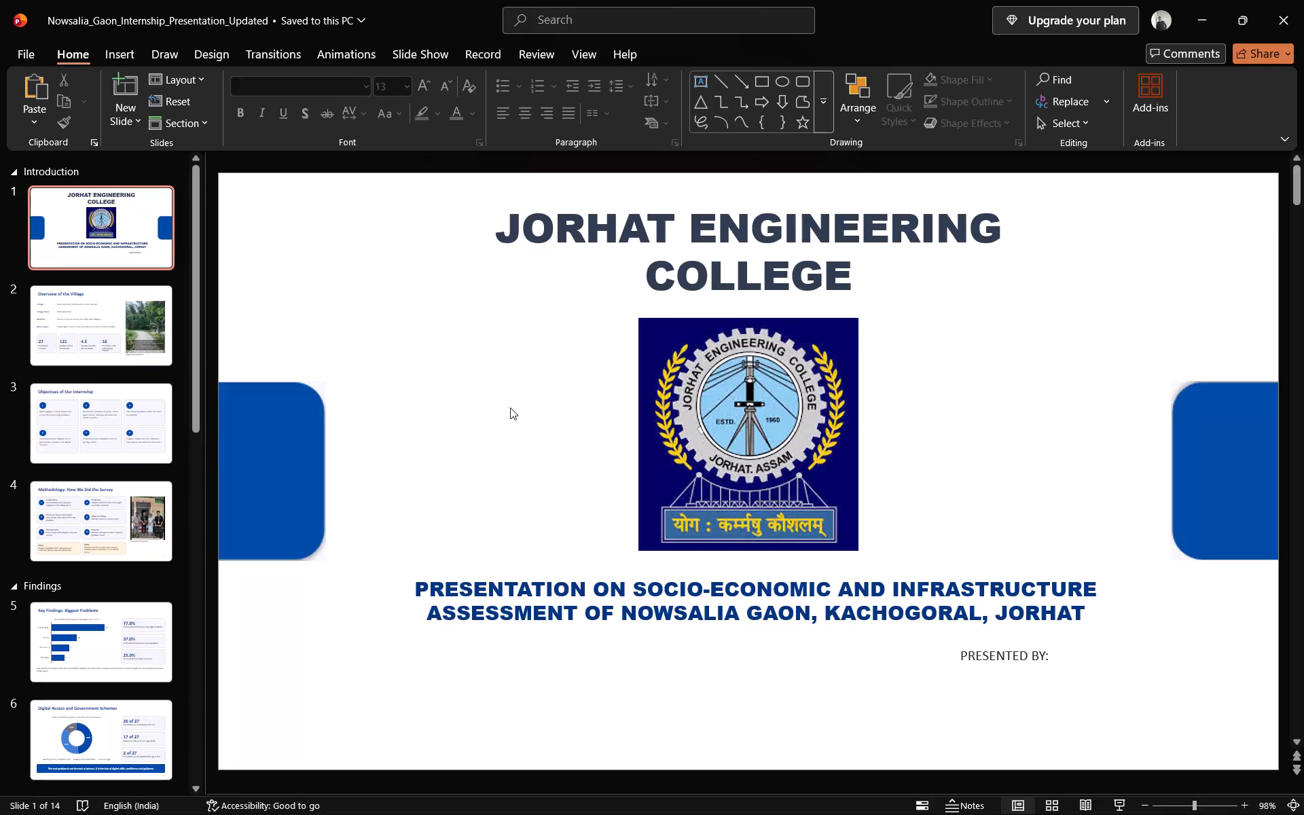
pyautogui.scroll(-4, 510, 407)
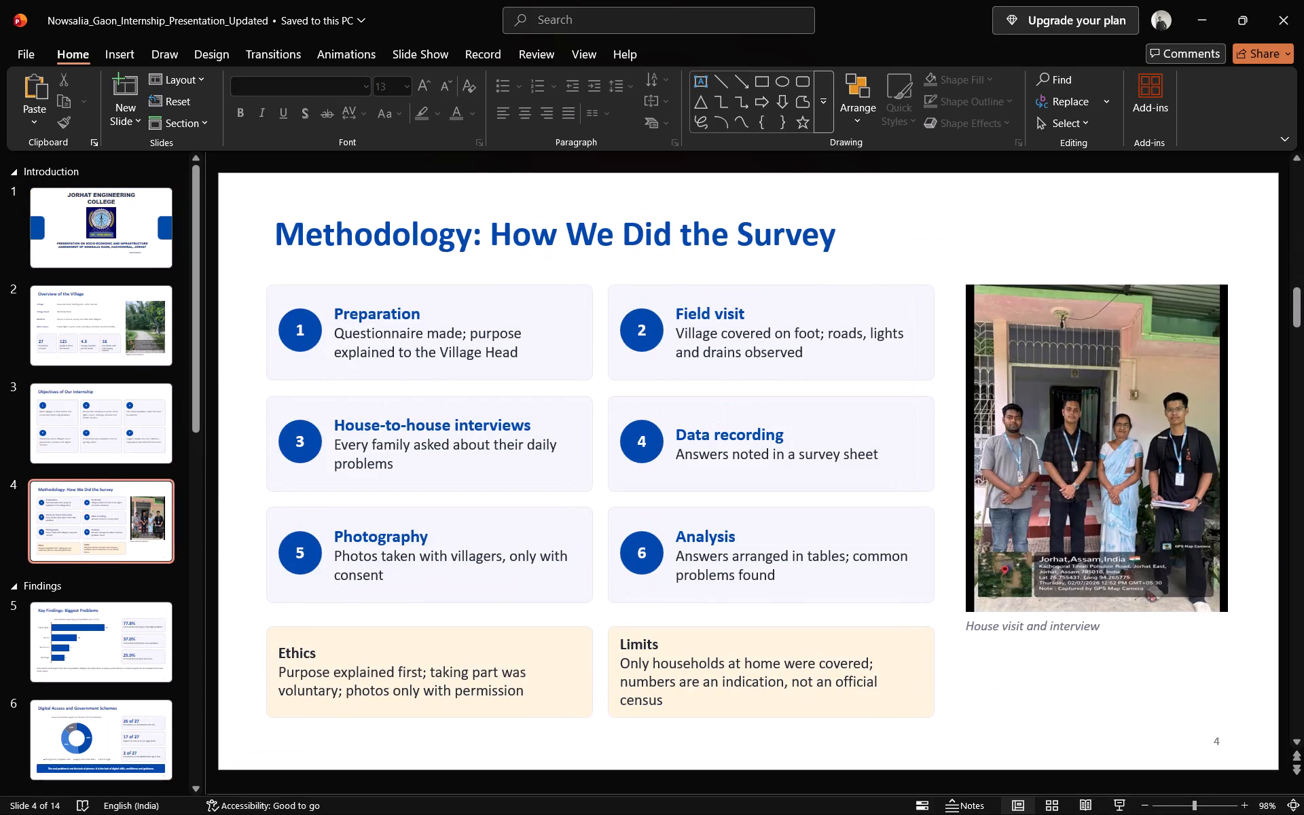
pyautogui.scroll(-5, 510, 407)
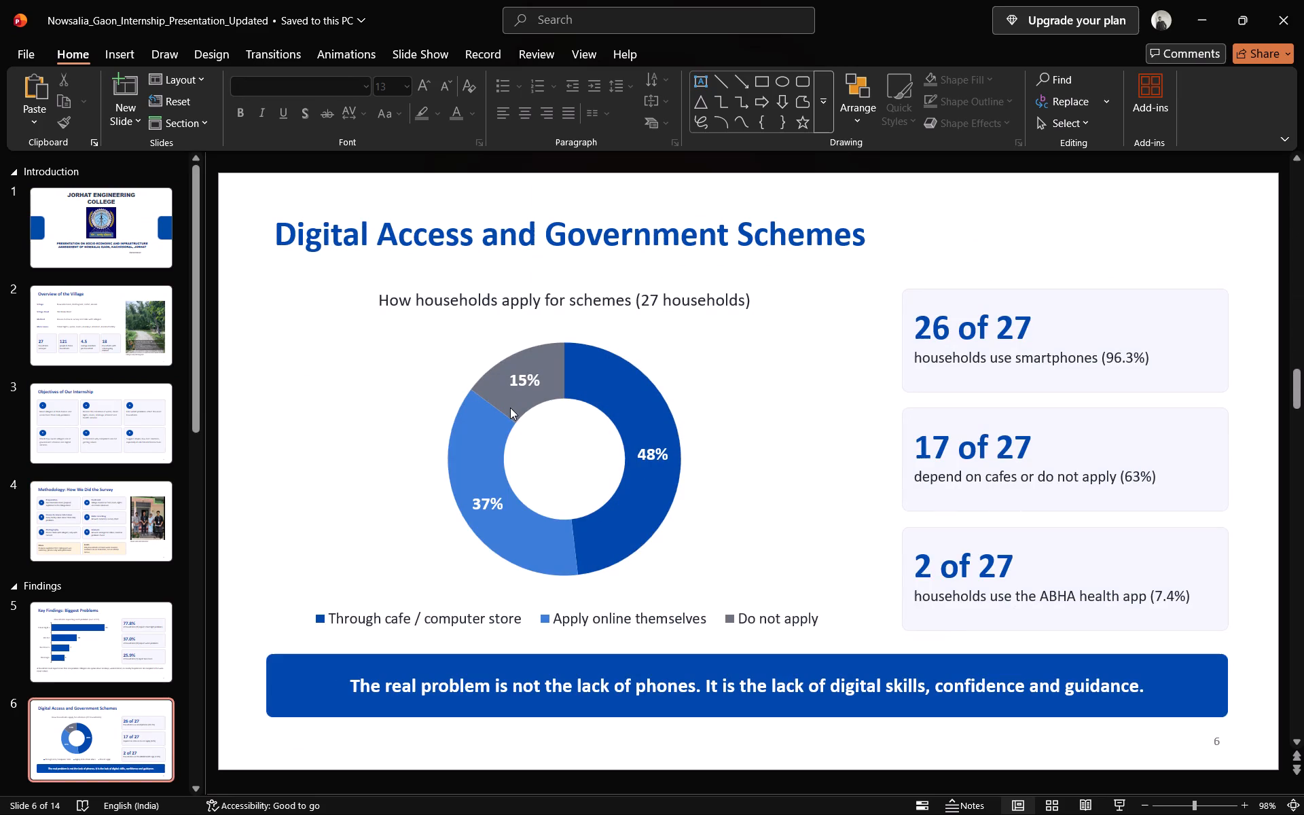
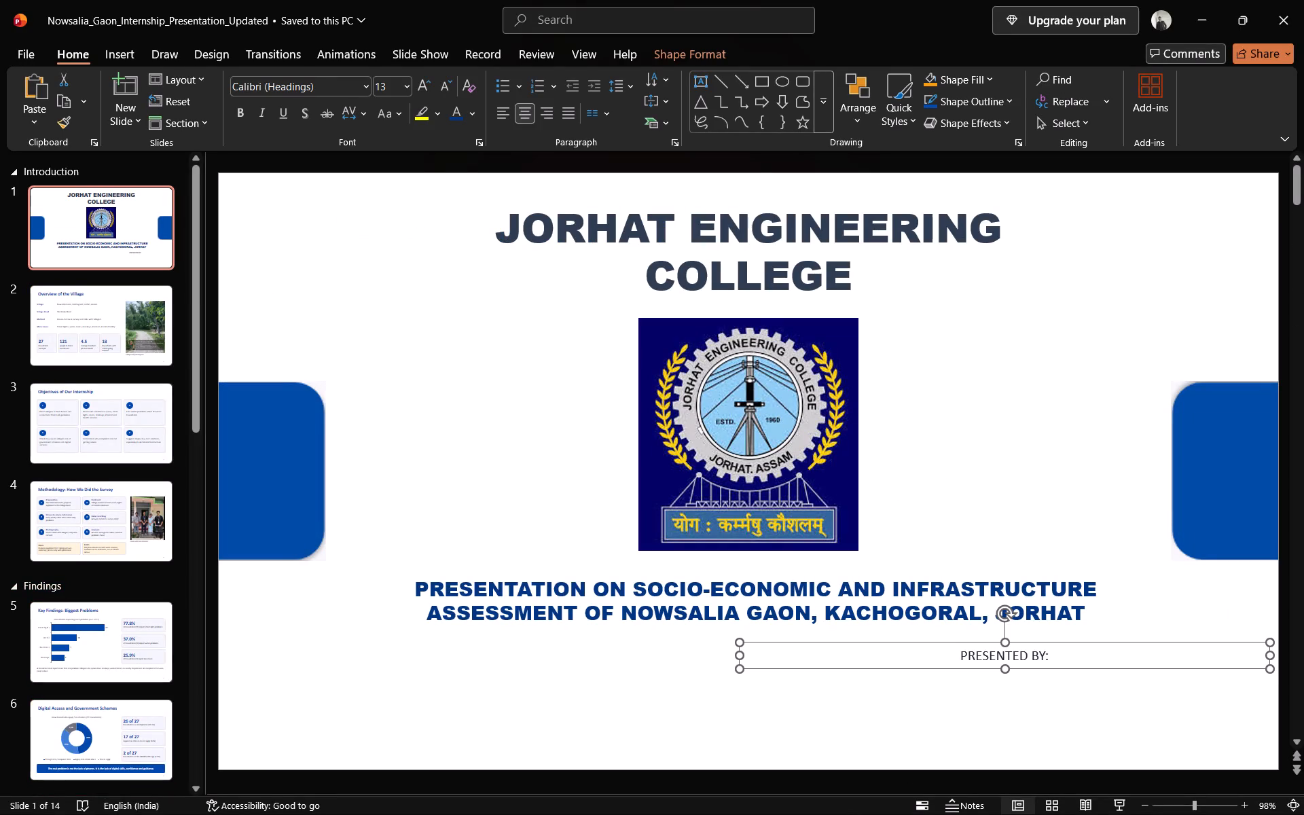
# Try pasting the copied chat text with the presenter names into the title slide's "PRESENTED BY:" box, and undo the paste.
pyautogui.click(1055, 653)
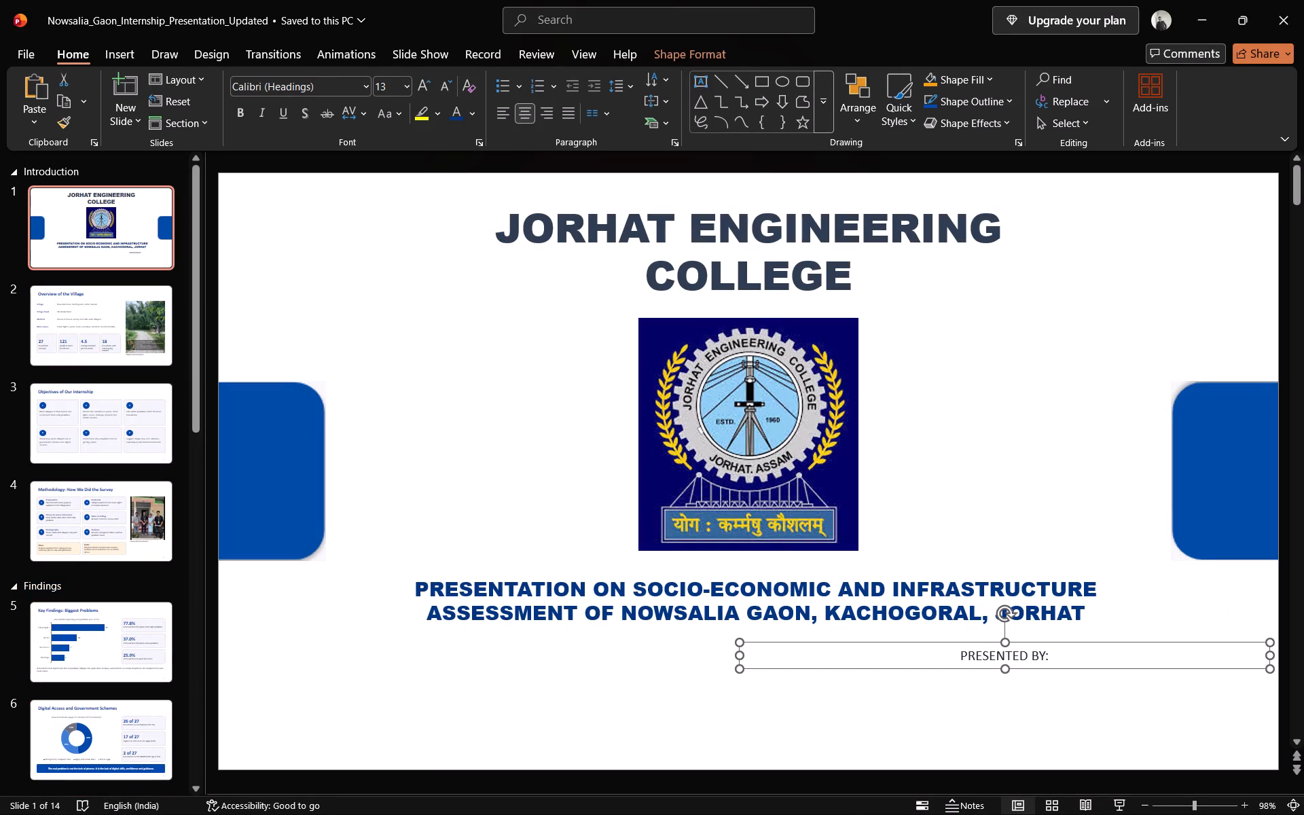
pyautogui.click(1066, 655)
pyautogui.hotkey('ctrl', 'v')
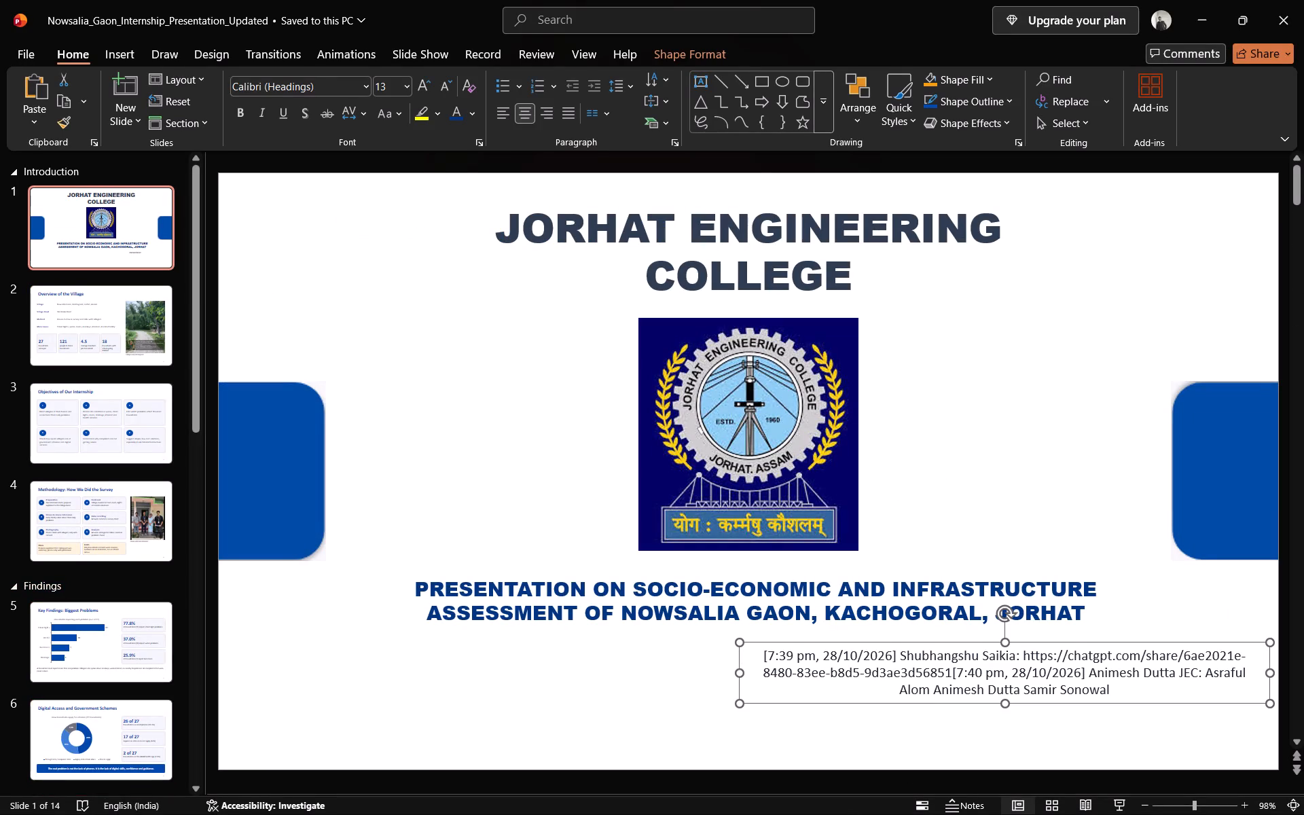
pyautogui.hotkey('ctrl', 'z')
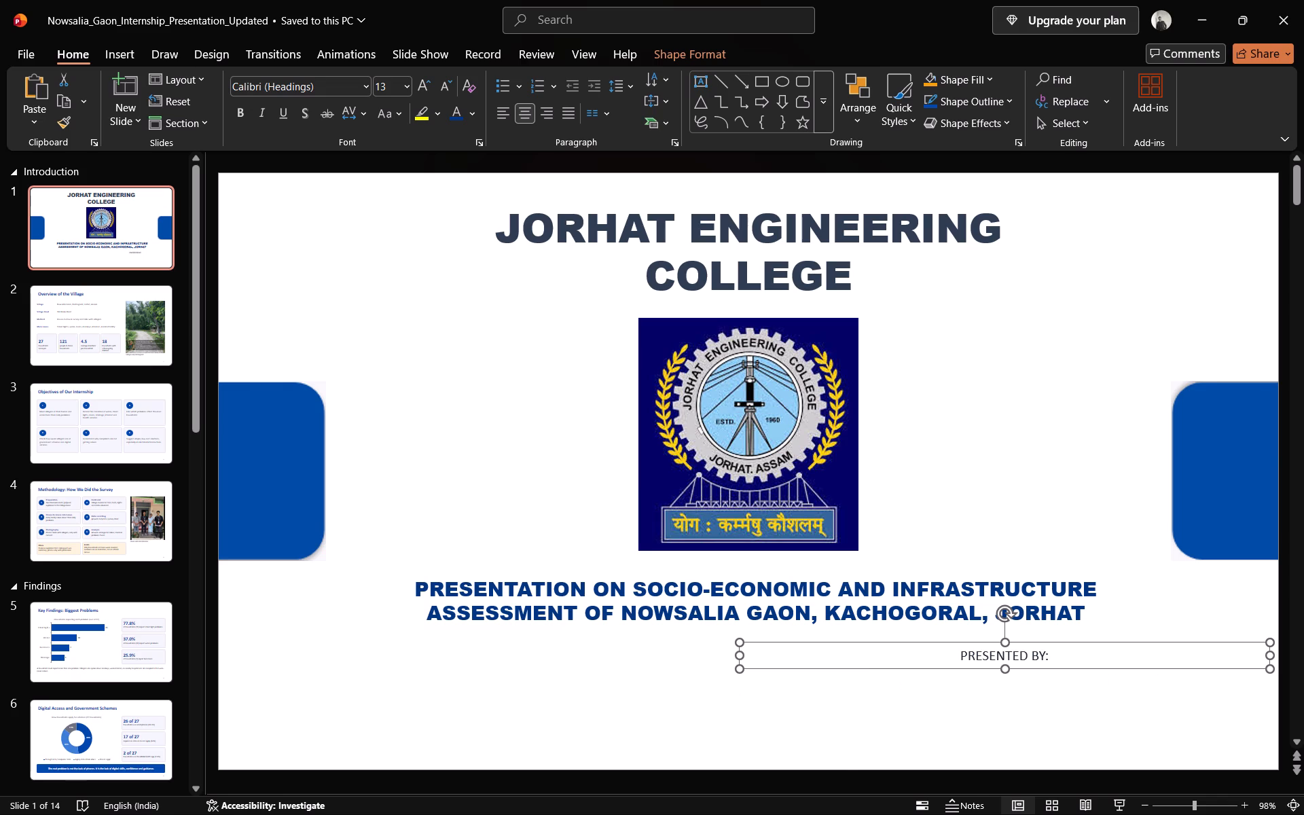
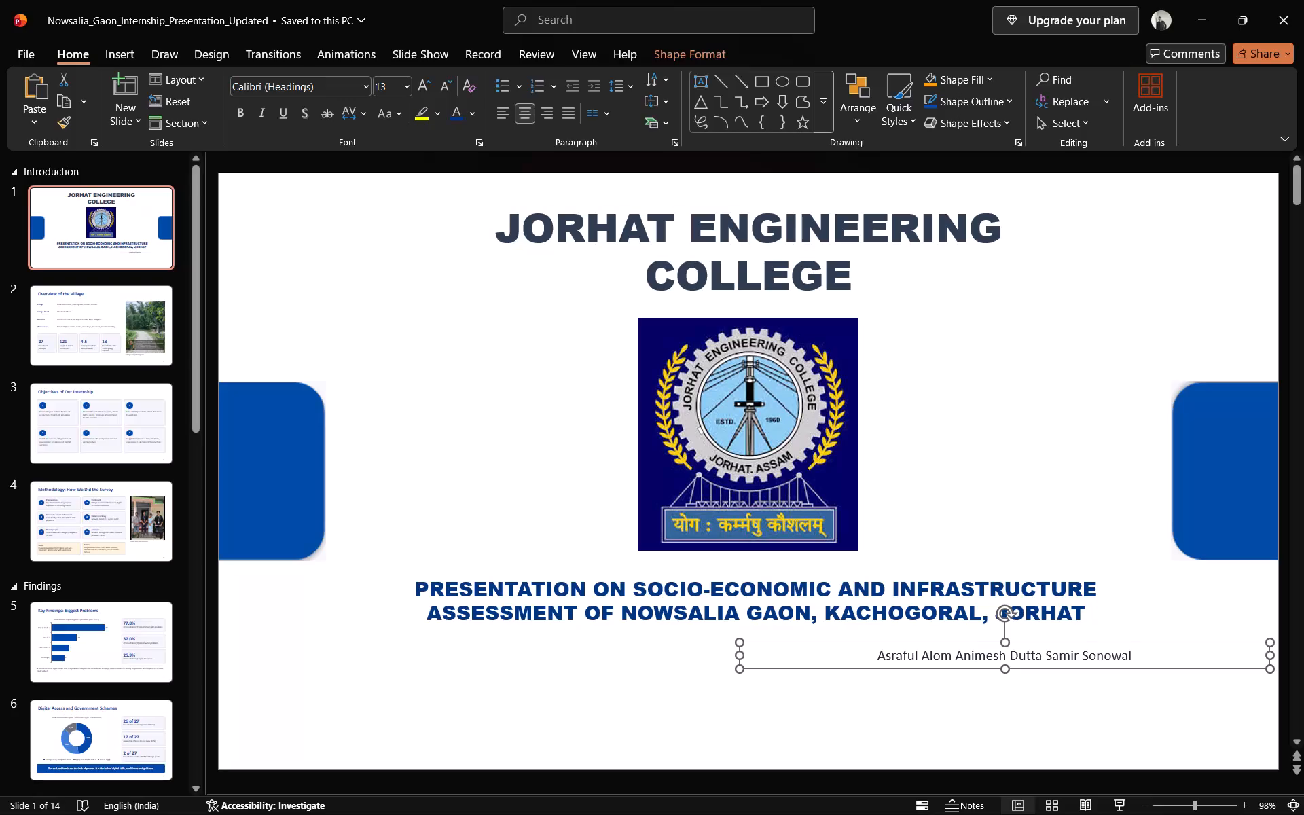
# Extend the presenters' names text box slightly leftward beneath the title slide's subtitle, keeping it one line high.
pyautogui.click(878, 659)
pyautogui.moveTo(736, 670); pyautogui.dragTo(712, 693)
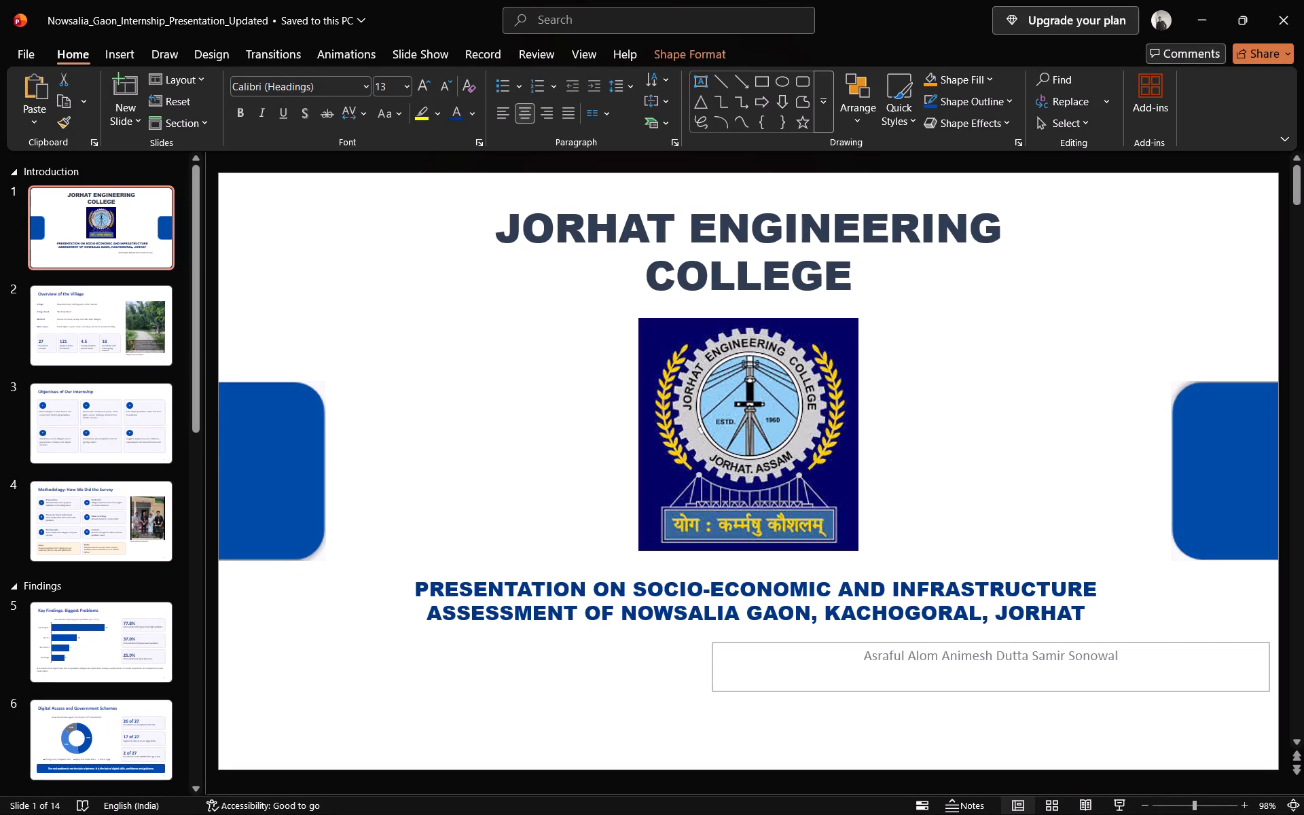
pyautogui.moveTo(712, 693); pyautogui.dragTo(725, 672)
# Insert a backslash separator directly after the first presenter's name on the title slide, keeping all names on one line.
pyautogui.click(943, 655)
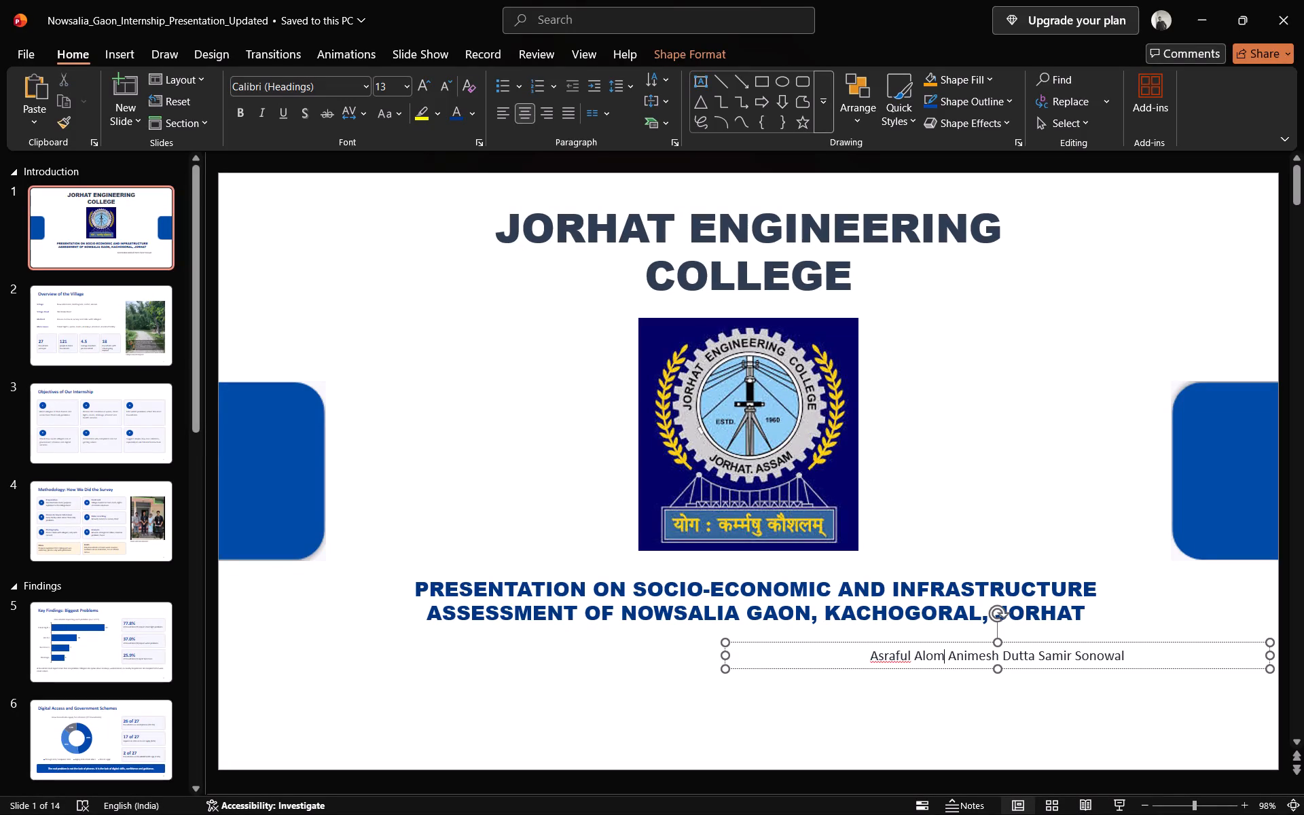
pyautogui.press('Return')
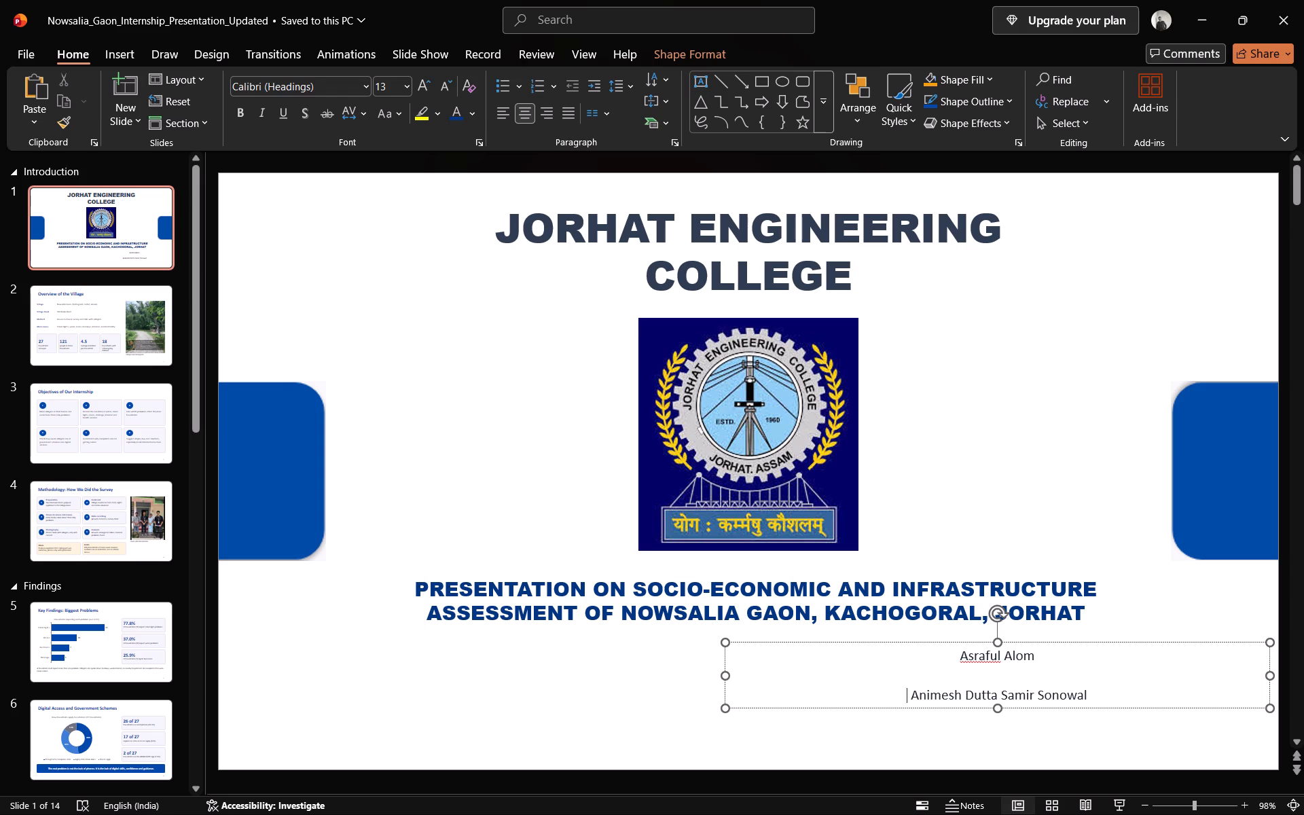
pyautogui.press('BackSpace')
pyautogui.press('\\')
pyautogui.scroll(-4, 1033, 541)
pyautogui.scroll(7, 1033, 541)
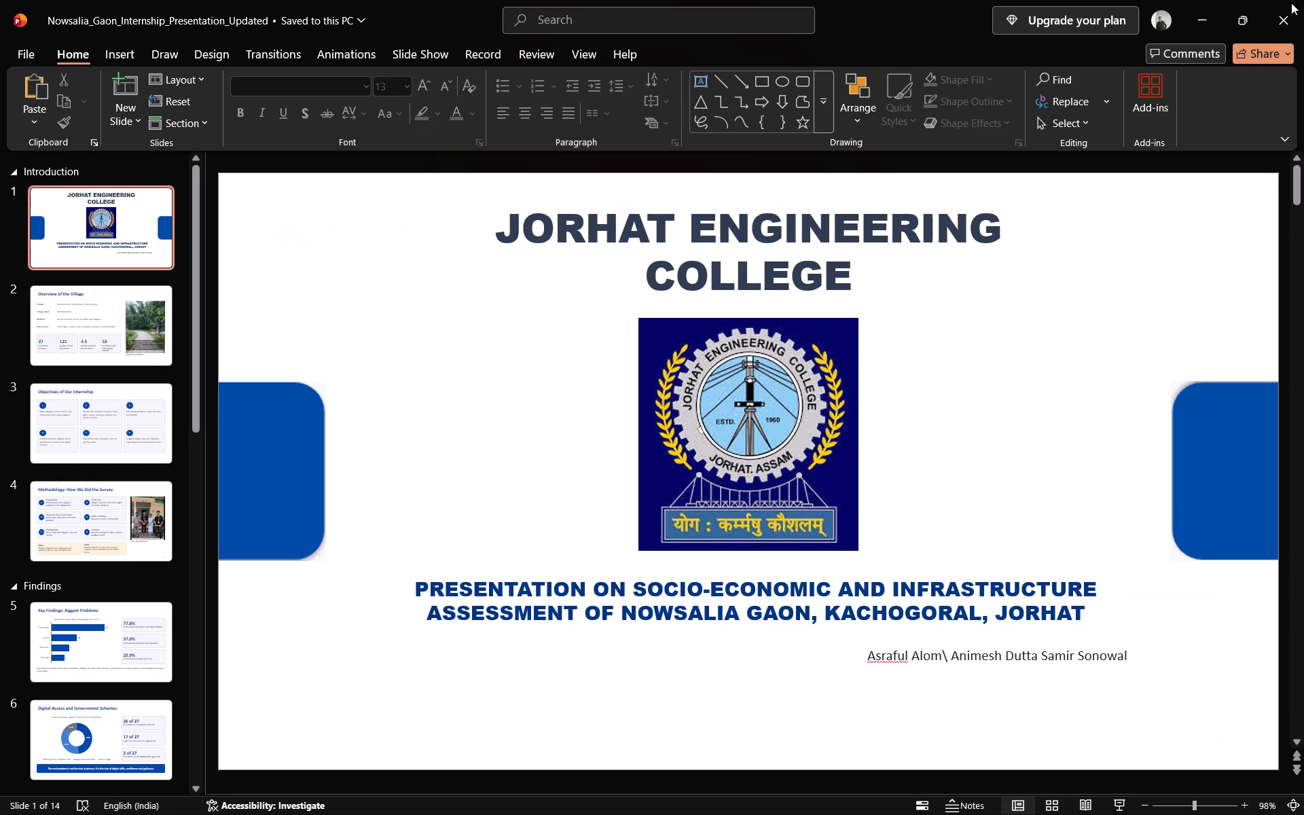